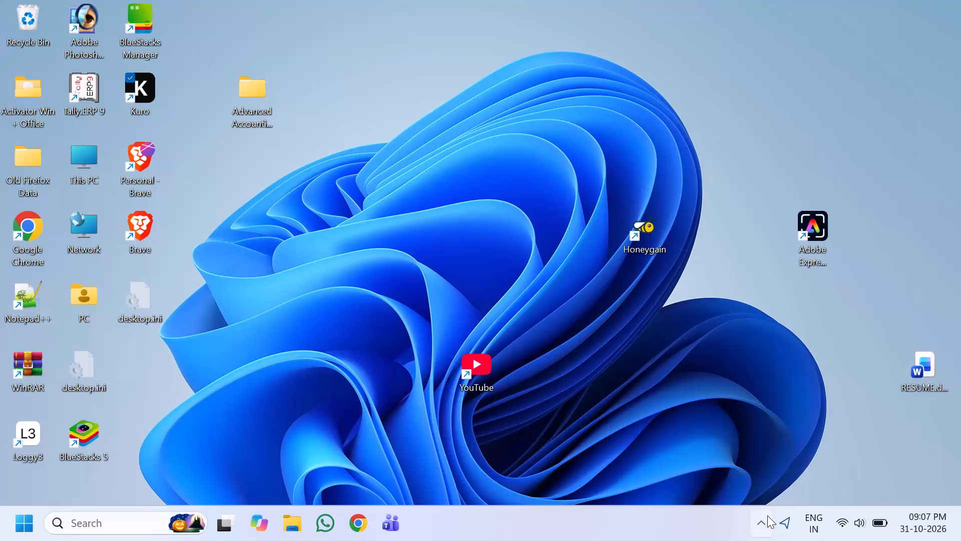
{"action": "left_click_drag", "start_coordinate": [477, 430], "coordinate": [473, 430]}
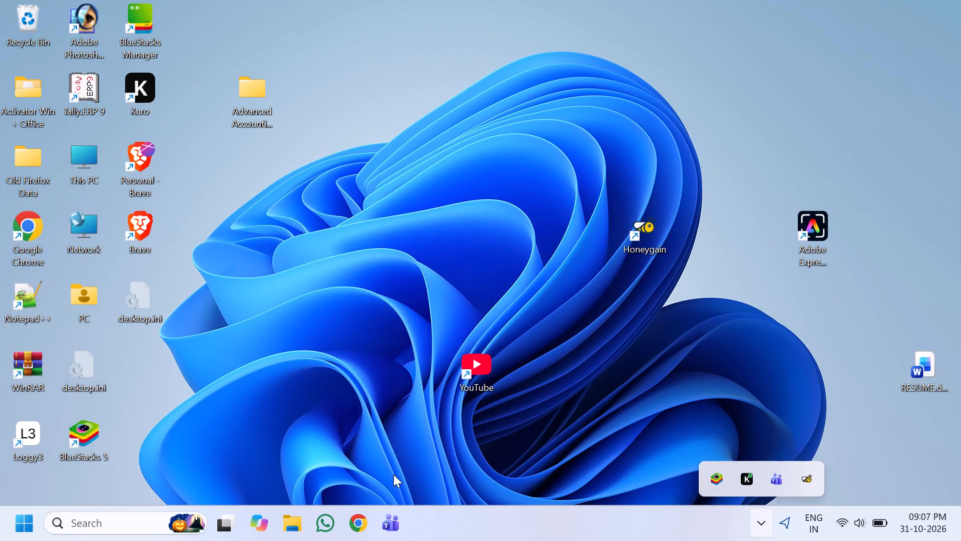
Launch Google Chrome and open a second blank tab in its window.
{"action": "double_click", "coordinate": [361, 515]}
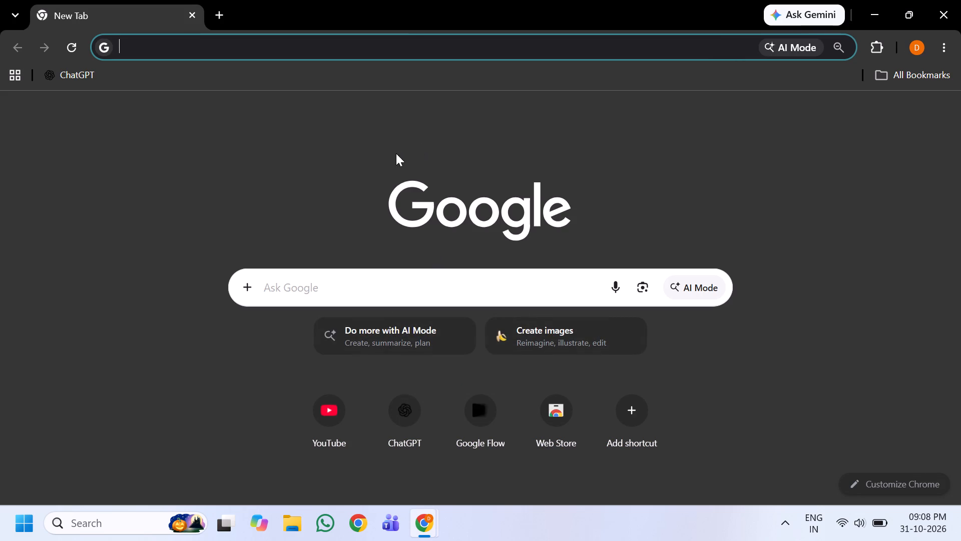
{"action": "left_click", "coordinate": [225, 13]}
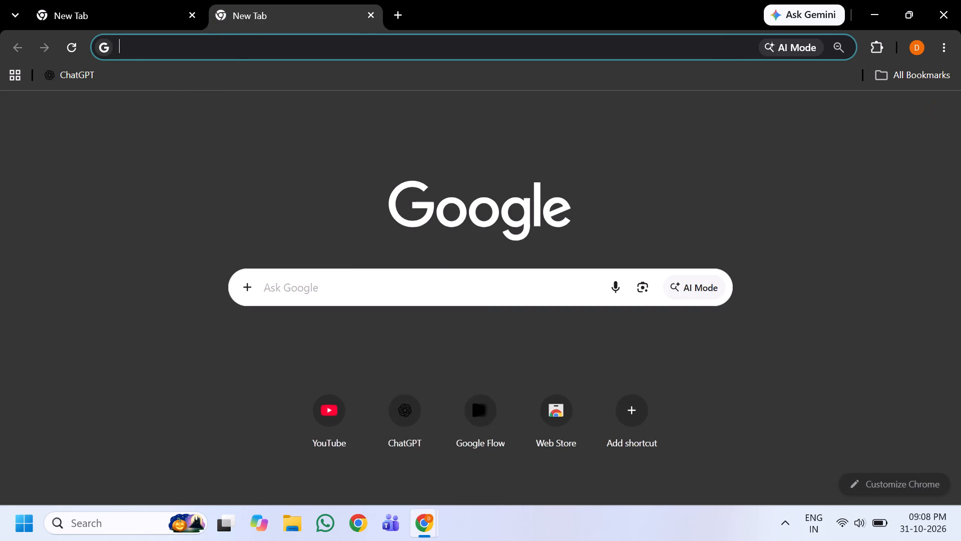
Search Google for canva and open the "Log into your Canva account" result.
{"action": "left_click", "coordinate": [317, 292]}
{"action": "left_click", "coordinate": [317, 352]}
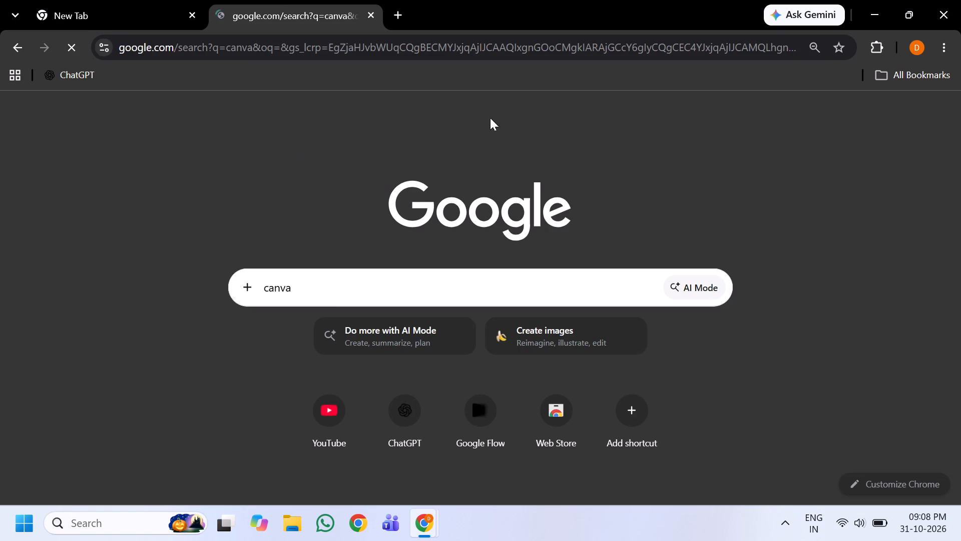
{"action": "left_click", "coordinate": [209, 317]}
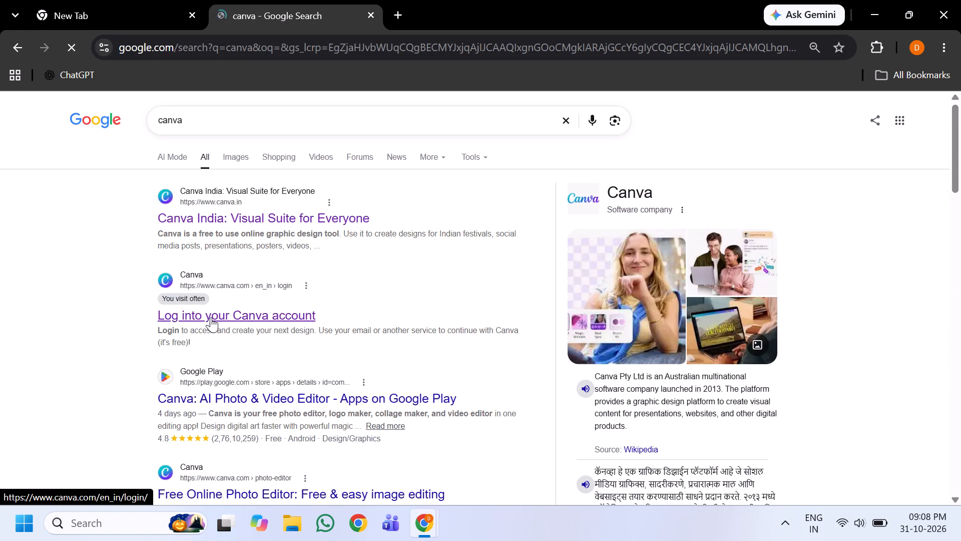
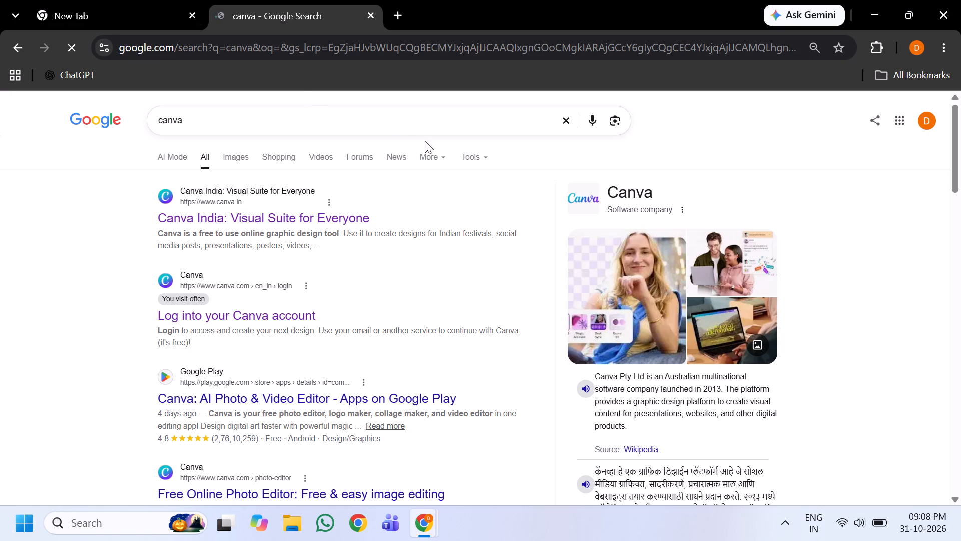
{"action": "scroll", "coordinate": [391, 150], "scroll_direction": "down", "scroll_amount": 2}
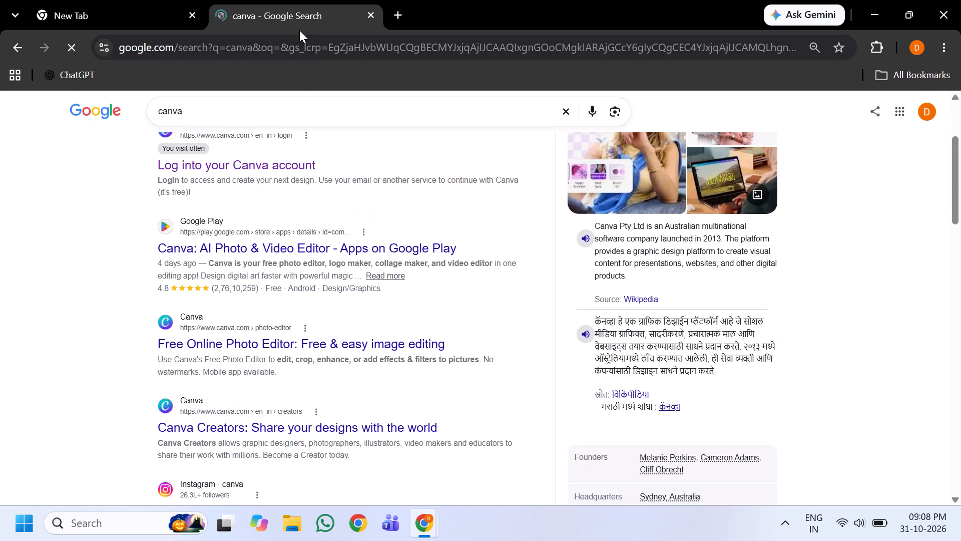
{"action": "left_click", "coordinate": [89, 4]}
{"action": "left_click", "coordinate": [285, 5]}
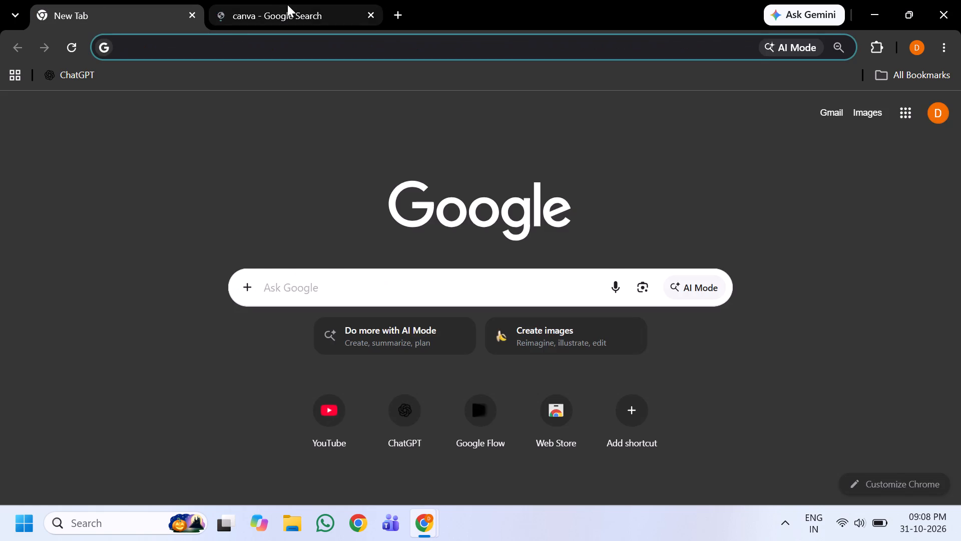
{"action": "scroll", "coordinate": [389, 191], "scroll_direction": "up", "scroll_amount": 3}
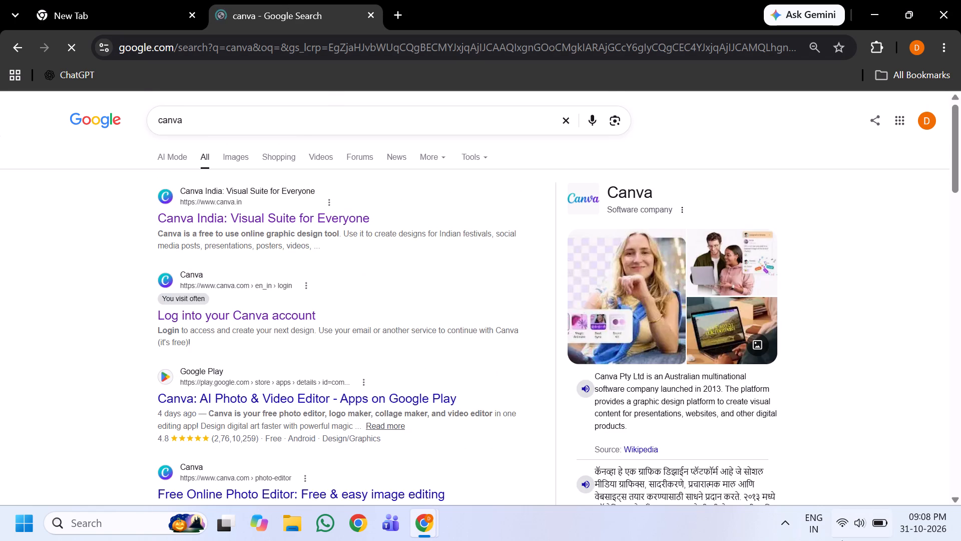
Open the "Log into your Canva account" result from the canva search results.
{"action": "left_click", "coordinate": [223, 313]}
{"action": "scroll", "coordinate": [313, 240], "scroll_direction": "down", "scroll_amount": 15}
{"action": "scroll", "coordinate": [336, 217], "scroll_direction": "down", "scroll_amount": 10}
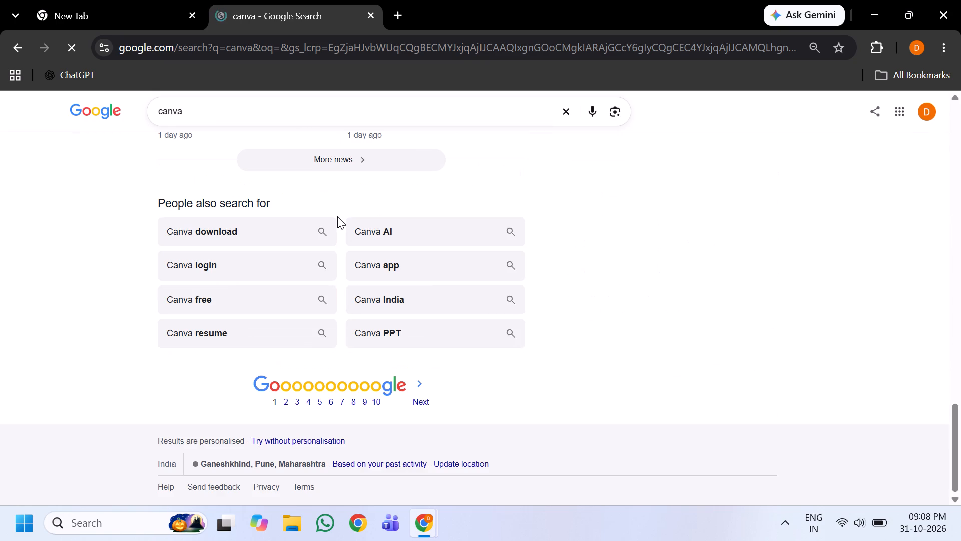
Open the "Log into your Canva account" result from the Google search for canva.
{"action": "scroll", "coordinate": [337, 216], "scroll_direction": "up", "scroll_amount": 19}
{"action": "scroll", "coordinate": [339, 215], "scroll_direction": "up", "scroll_amount": 5}
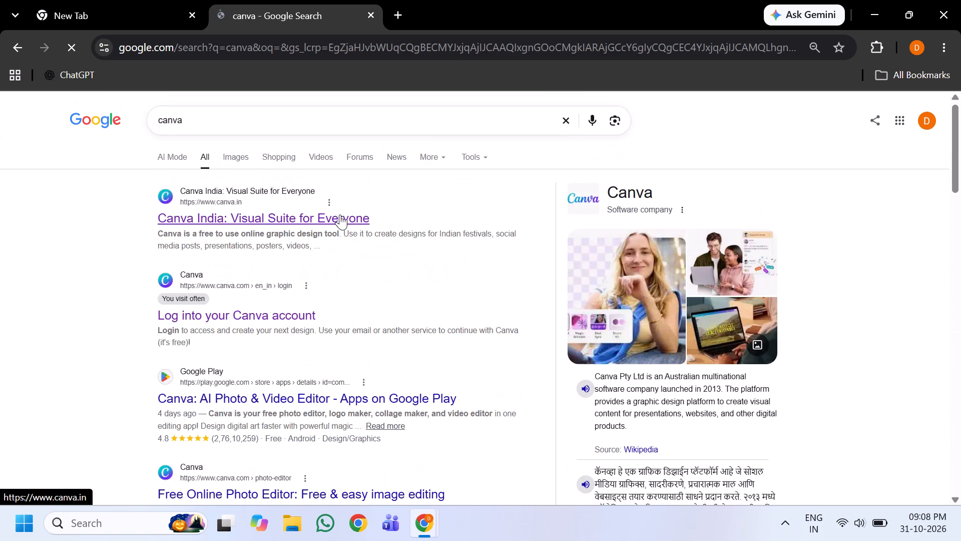
{"action": "scroll", "coordinate": [340, 214], "scroll_direction": "up", "scroll_amount": 2}
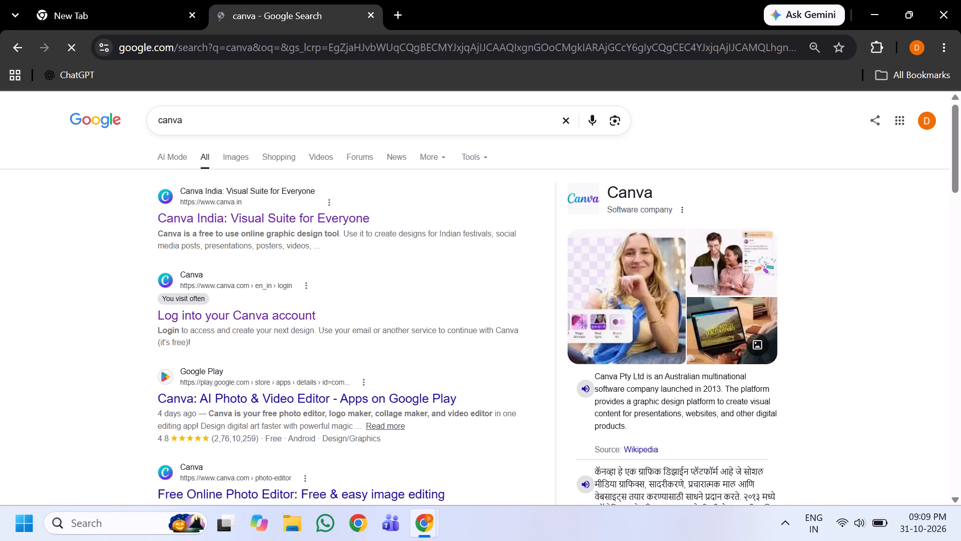
{"action": "left_click", "coordinate": [218, 319]}
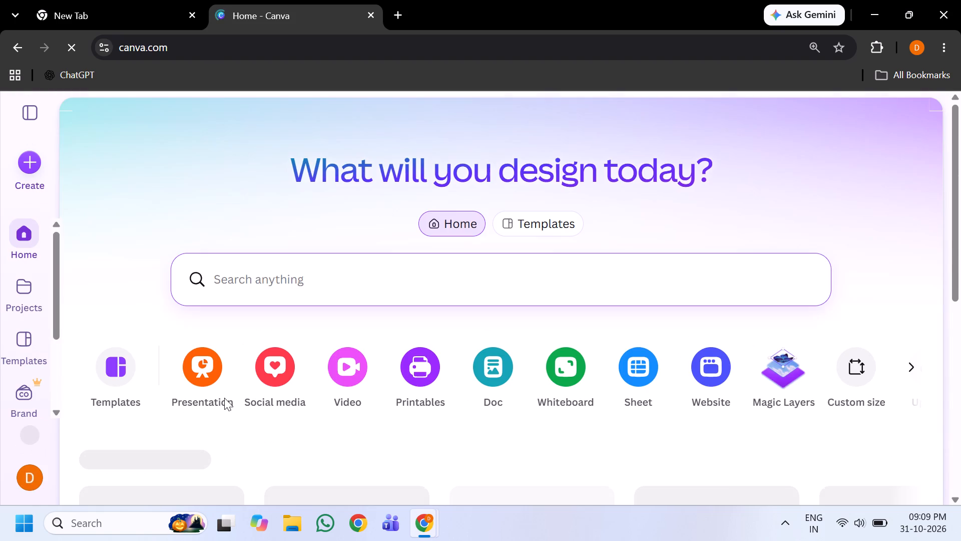
Look over the Canva home page, from the design types through Continue designing to Templates for you.
{"action": "scroll", "coordinate": [431, 245], "scroll_direction": "down", "scroll_amount": 3}
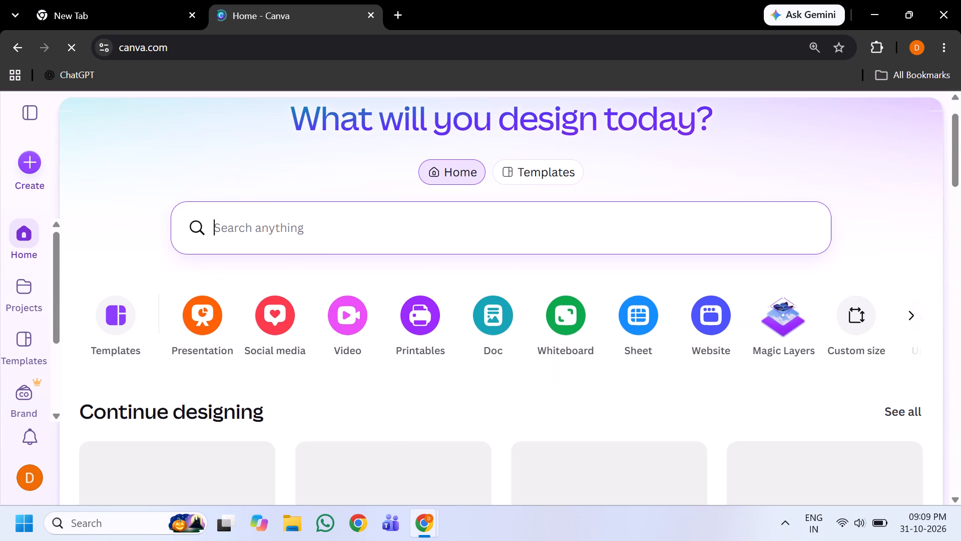
{"action": "scroll", "coordinate": [406, 240], "scroll_direction": "down", "scroll_amount": 2}
{"action": "scroll", "coordinate": [403, 242], "scroll_direction": "up", "scroll_amount": 4}
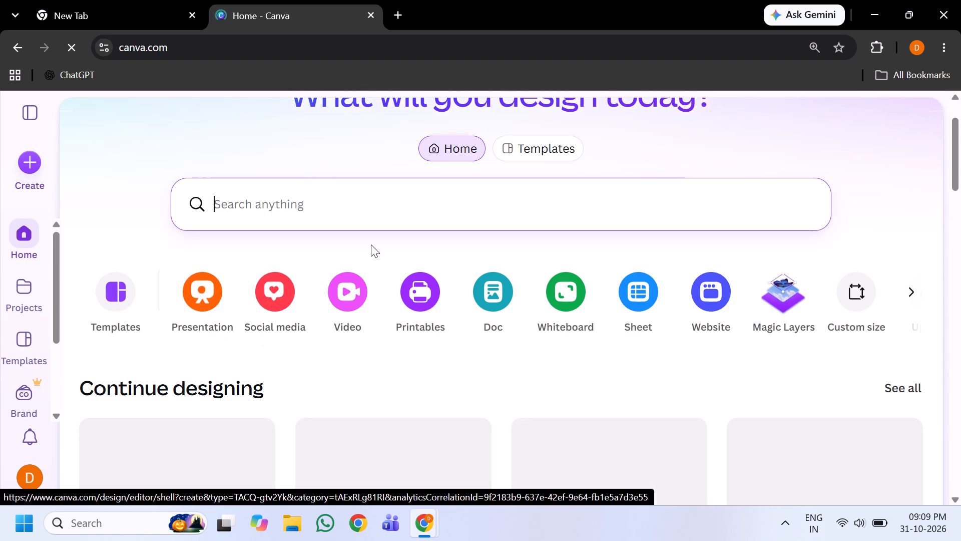
{"action": "scroll", "coordinate": [389, 251], "scroll_direction": "up", "scroll_amount": 3}
{"action": "scroll", "coordinate": [394, 257], "scroll_direction": "down", "scroll_amount": 9}
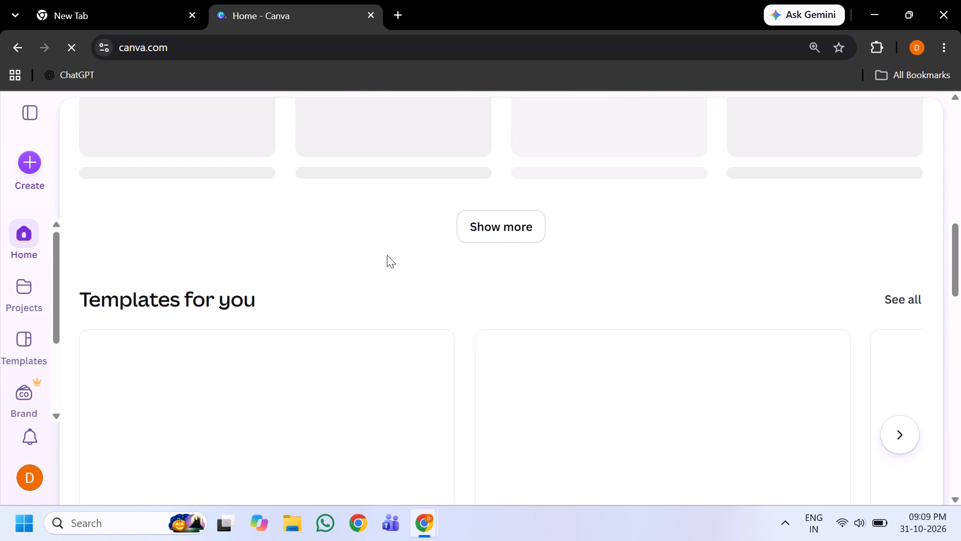
{"action": "scroll", "coordinate": [387, 254], "scroll_direction": "down", "scroll_amount": 4}
{"action": "scroll", "coordinate": [387, 254], "scroll_direction": "up", "scroll_amount": 12}
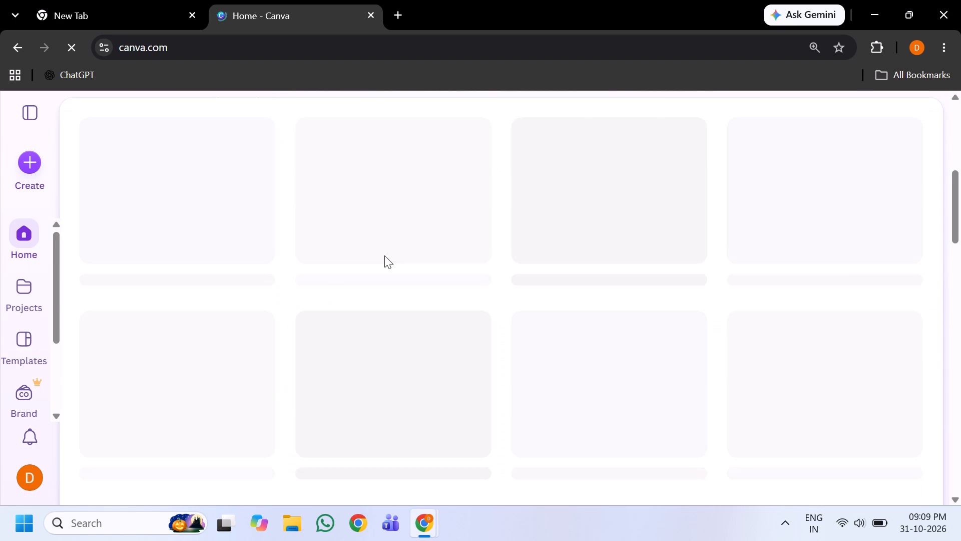
Choose Presentation as the type of design to create from the Canva home page.
{"action": "left_click", "coordinate": [200, 291]}
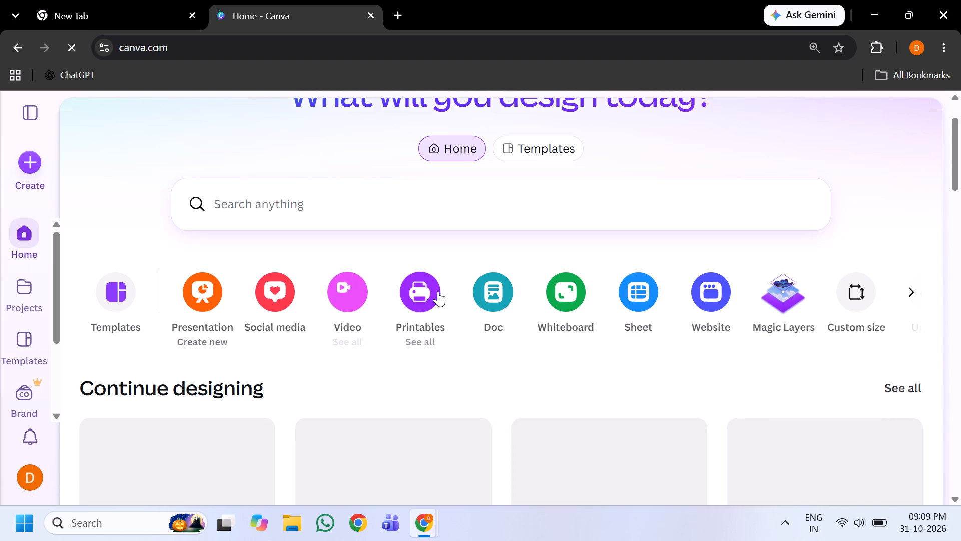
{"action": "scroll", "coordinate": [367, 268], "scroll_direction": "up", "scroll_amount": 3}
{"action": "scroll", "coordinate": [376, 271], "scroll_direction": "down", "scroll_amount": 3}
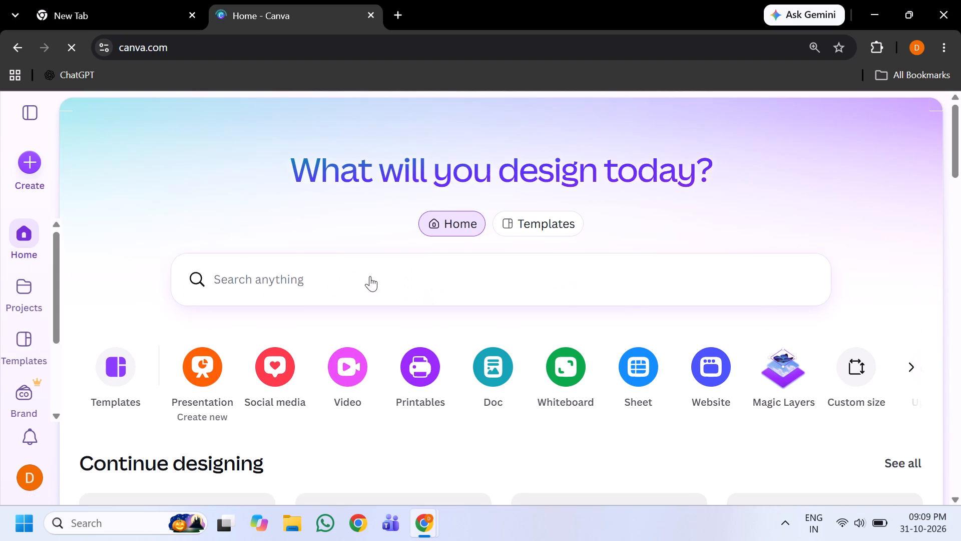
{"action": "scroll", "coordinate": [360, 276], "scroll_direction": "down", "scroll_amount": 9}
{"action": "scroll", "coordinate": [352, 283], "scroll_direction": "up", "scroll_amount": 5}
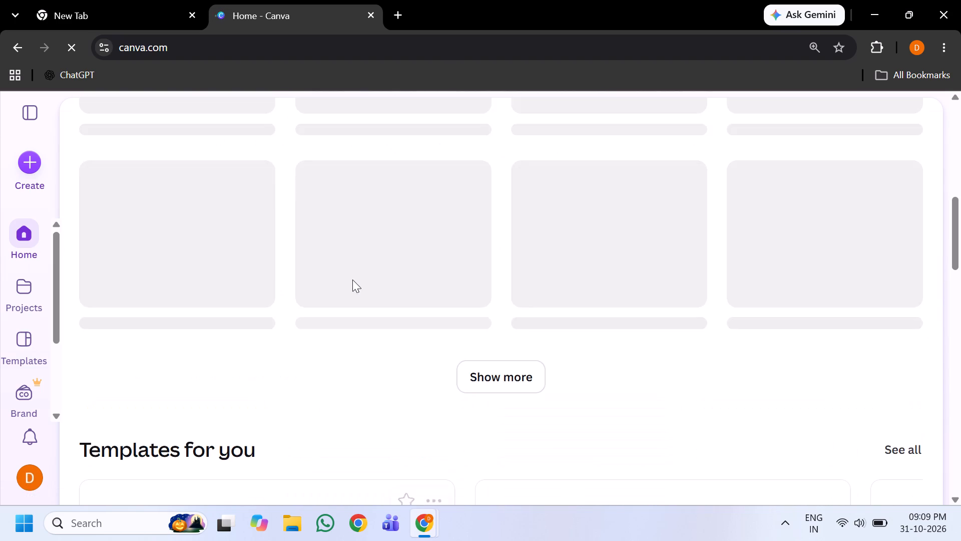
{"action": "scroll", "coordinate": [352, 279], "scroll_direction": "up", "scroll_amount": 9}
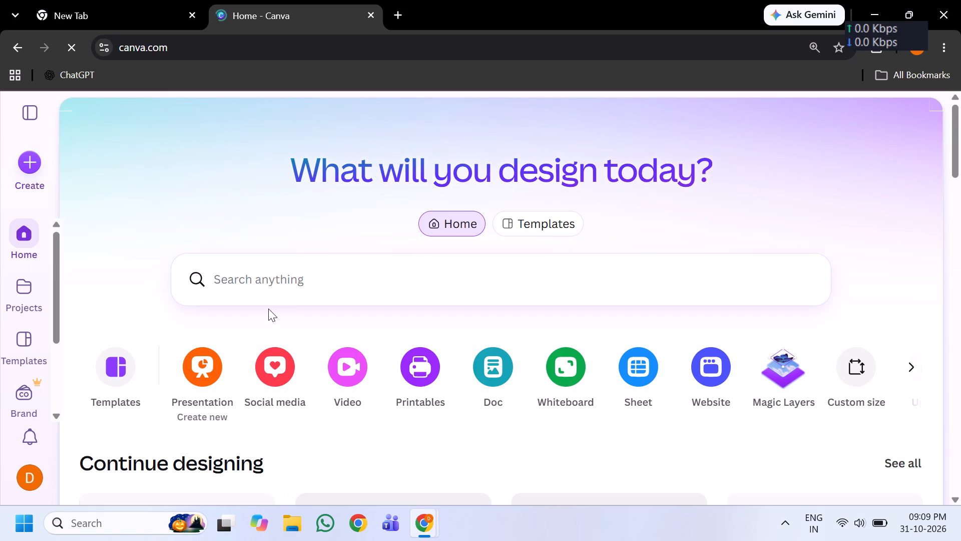
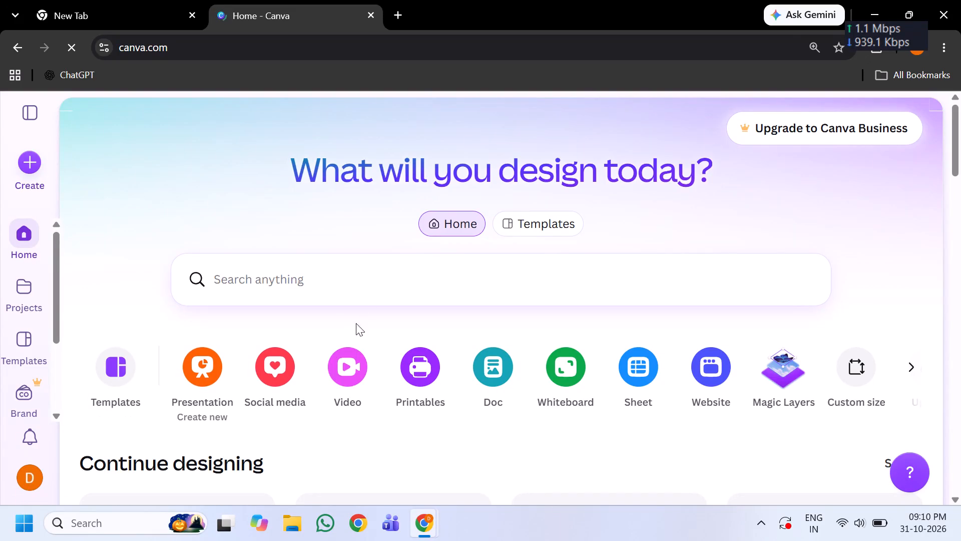
Create a new blank presentation from the Canva home page and bring its editor into view.
{"action": "scroll", "coordinate": [460, 232], "scroll_direction": "down", "scroll_amount": 2}
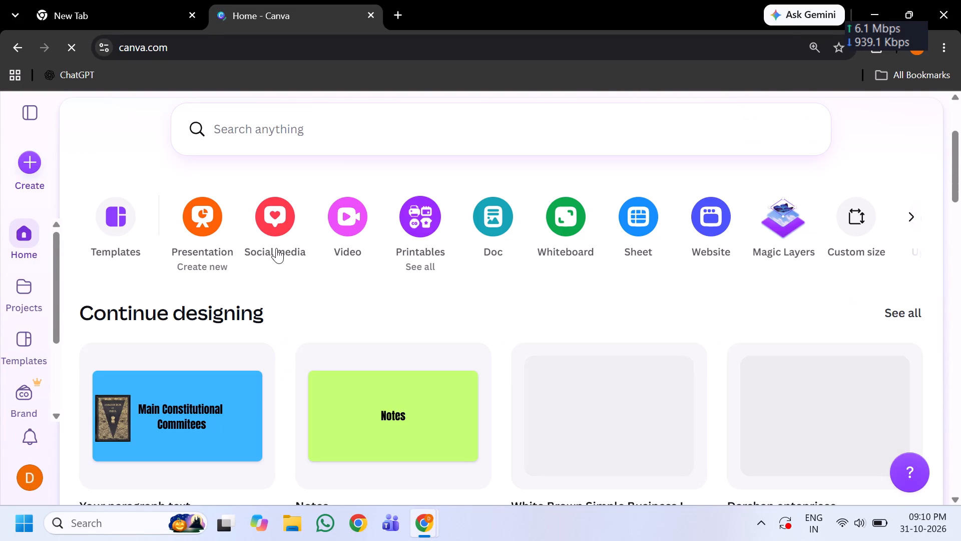
{"action": "scroll", "coordinate": [454, 251], "scroll_direction": "up", "scroll_amount": 2}
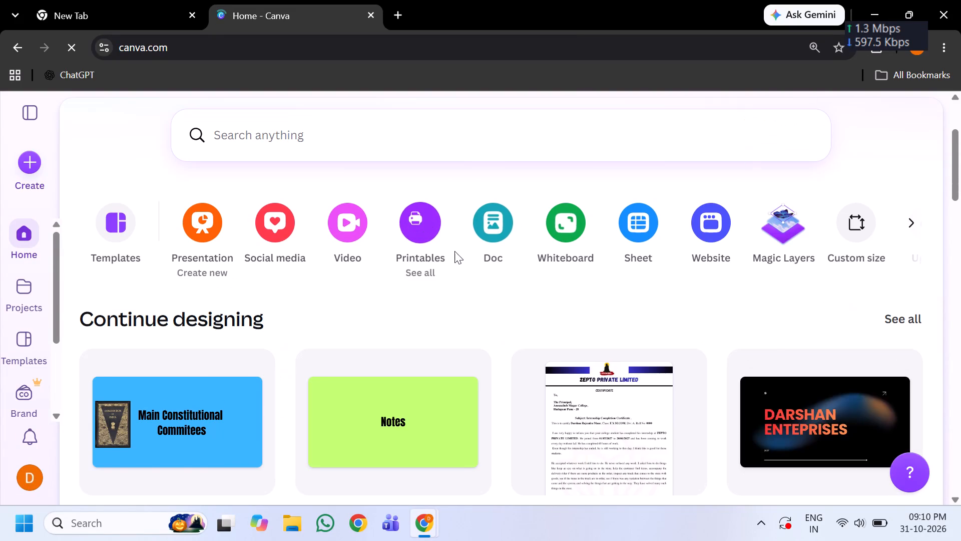
{"action": "left_click", "coordinate": [198, 373]}
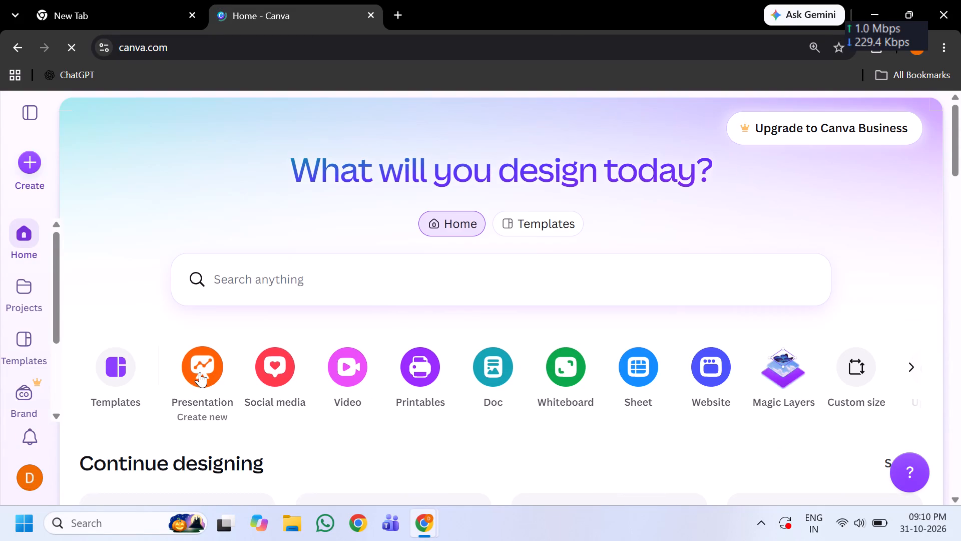
{"action": "left_click", "coordinate": [255, 10]}
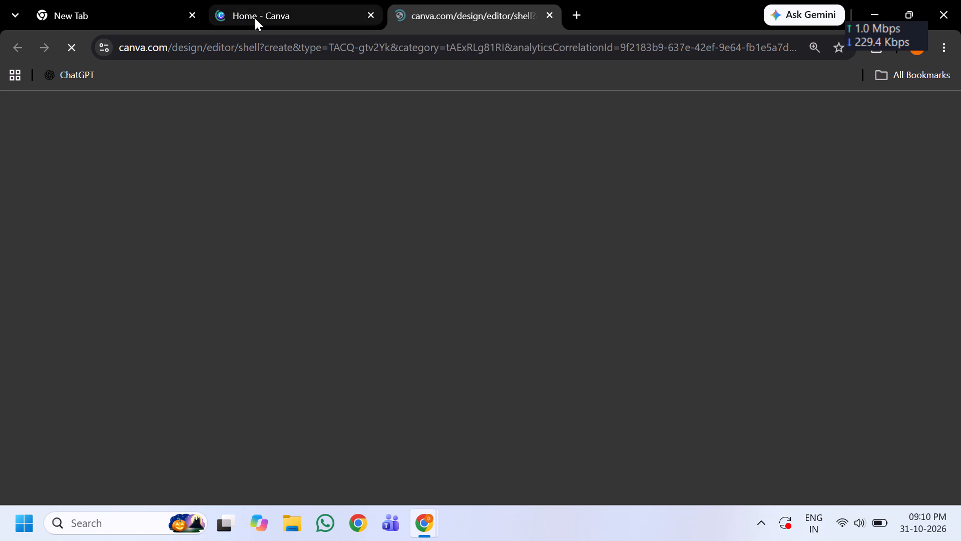
{"action": "left_click", "coordinate": [455, 3]}
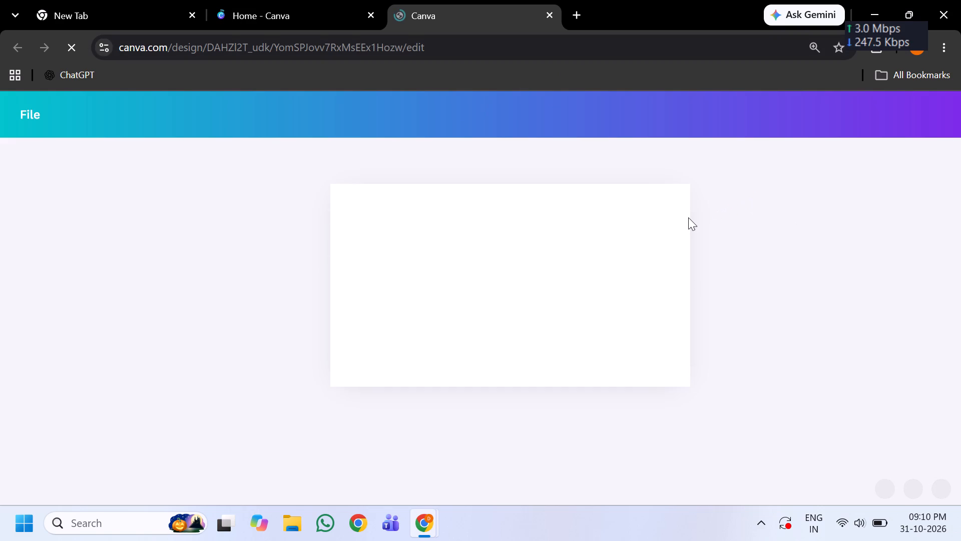
{"action": "left_click", "coordinate": [286, 6]}
{"action": "left_click", "coordinate": [451, 19]}
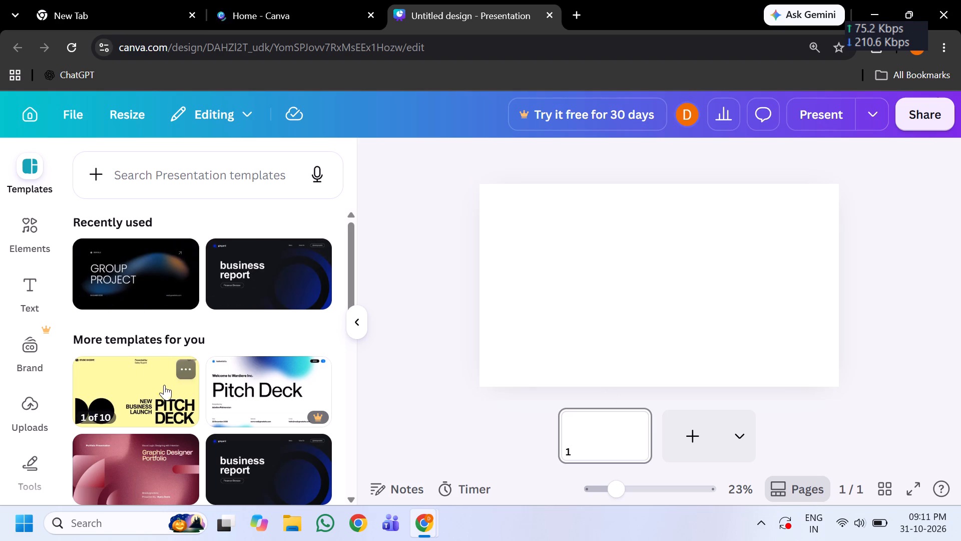
Browse the suggested presentation templates and open the yellow Creative Portfolio template.
{"action": "scroll", "coordinate": [165, 382], "scroll_direction": "down", "scroll_amount": 2}
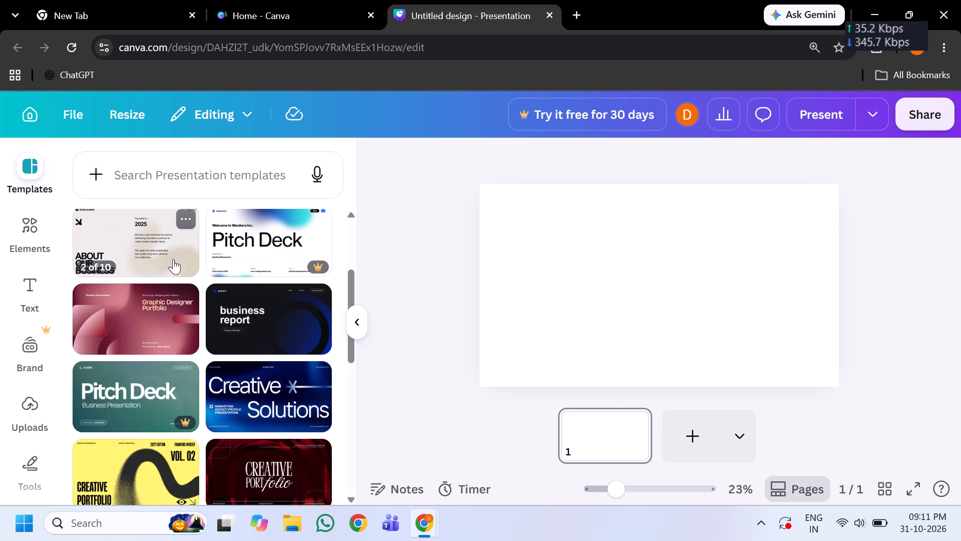
{"action": "scroll", "coordinate": [121, 308], "scroll_direction": "down", "scroll_amount": 4}
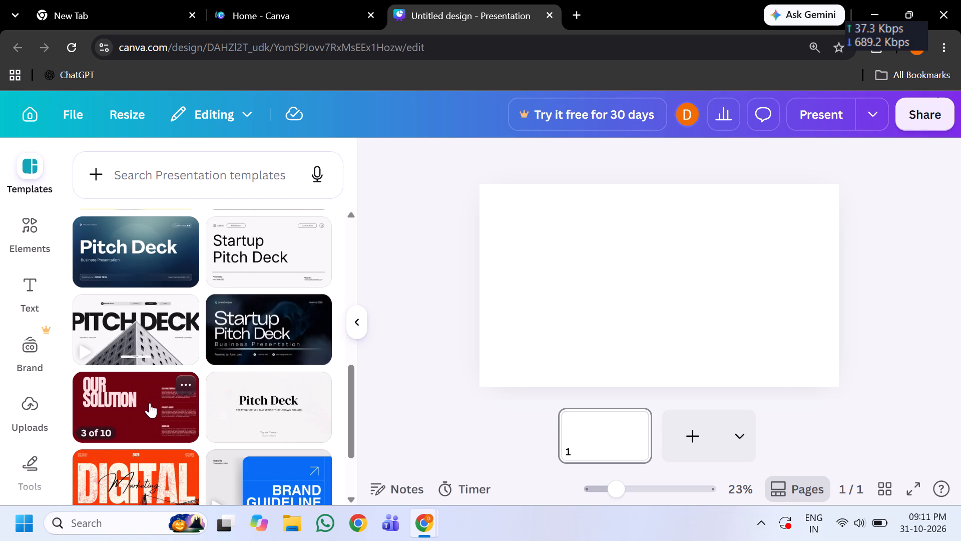
{"action": "scroll", "coordinate": [147, 386], "scroll_direction": "down", "scroll_amount": 2}
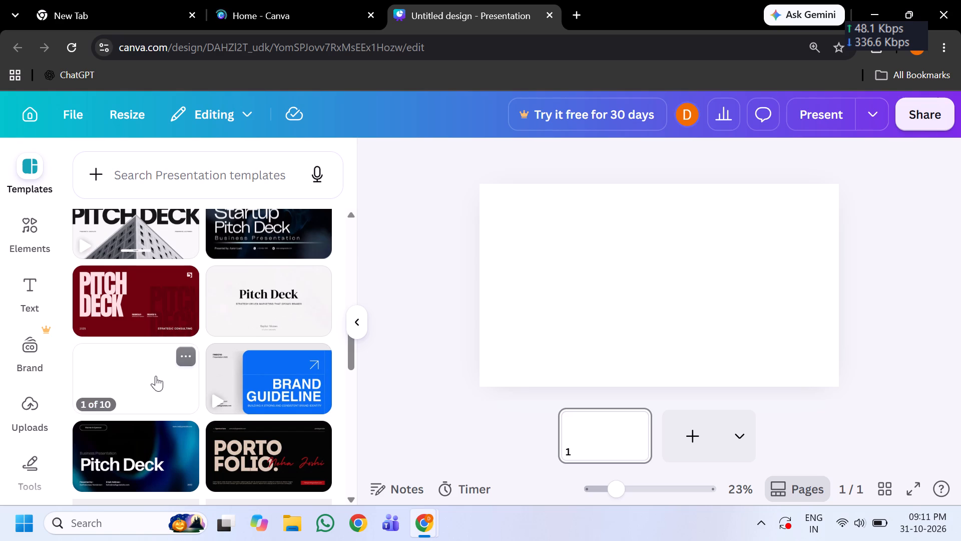
{"action": "scroll", "coordinate": [133, 430], "scroll_direction": "down", "scroll_amount": 3}
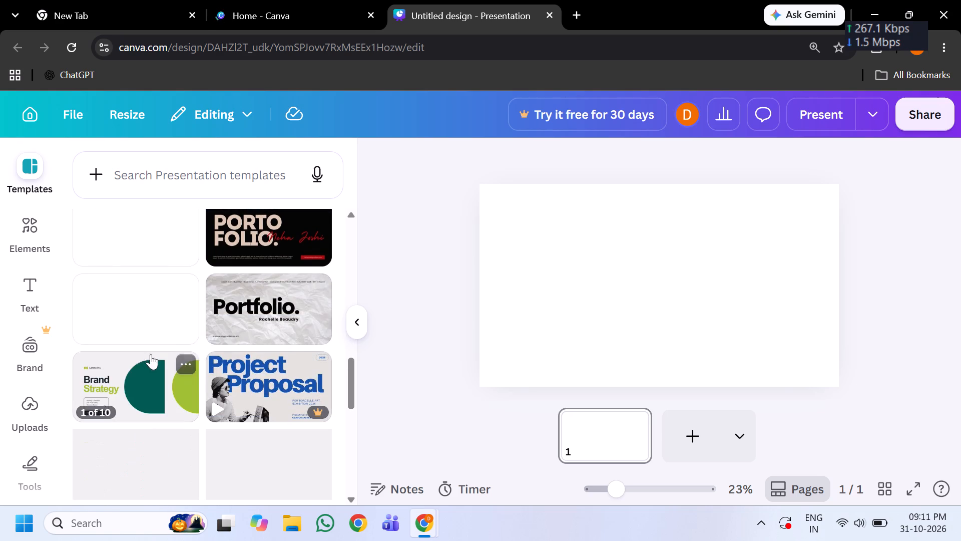
{"action": "scroll", "coordinate": [155, 315], "scroll_direction": "down", "scroll_amount": 4}
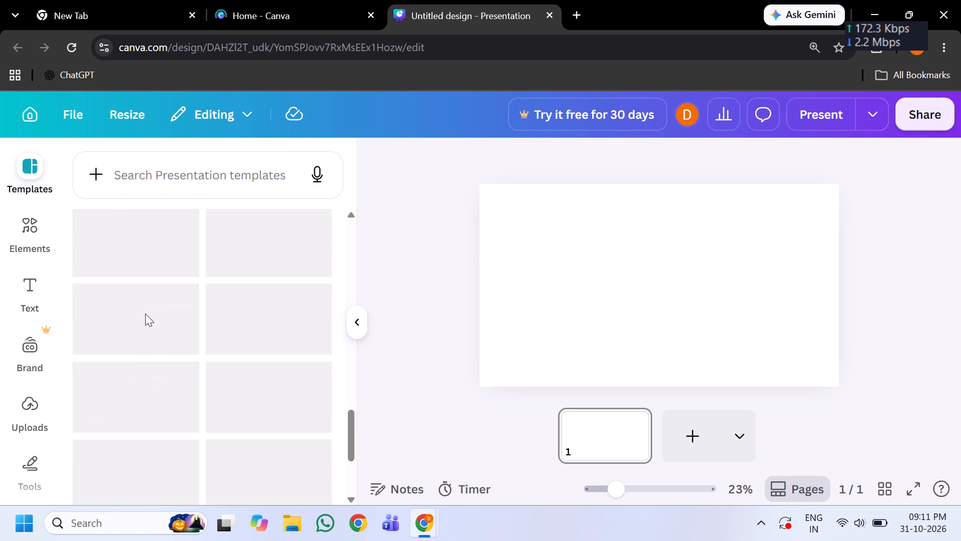
{"action": "scroll", "coordinate": [145, 314], "scroll_direction": "up", "scroll_amount": 13}
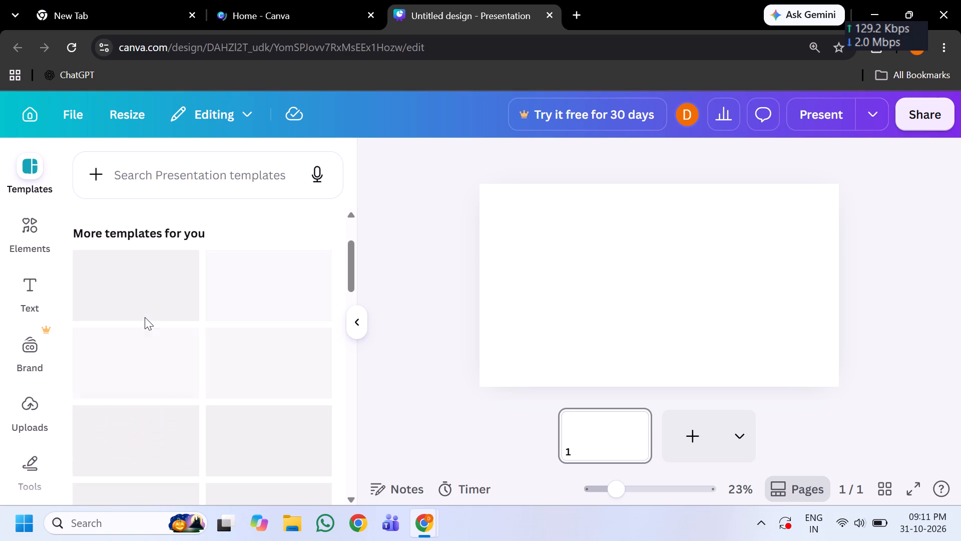
{"action": "scroll", "coordinate": [196, 394], "scroll_direction": "down", "scroll_amount": 2}
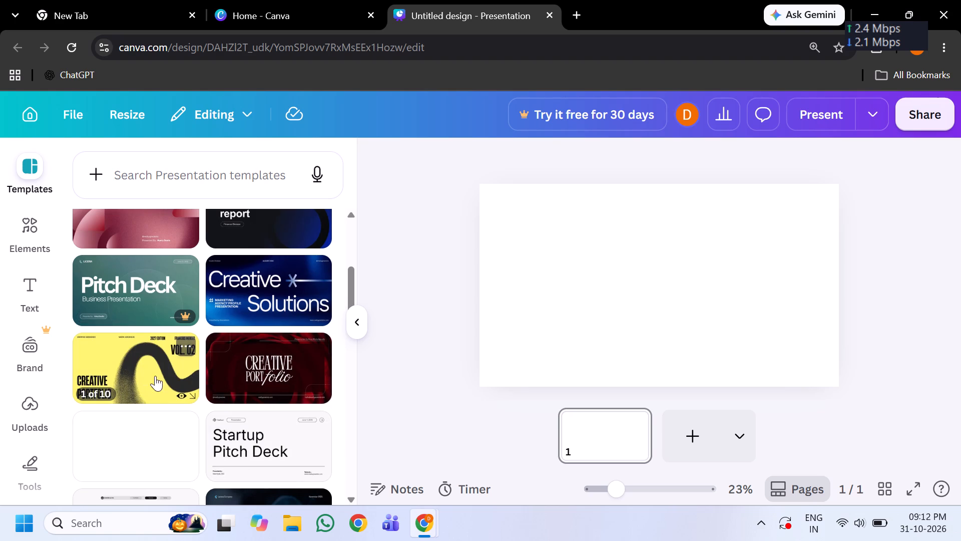
{"action": "left_click_drag", "start_coordinate": [158, 376], "coordinate": [163, 378]}
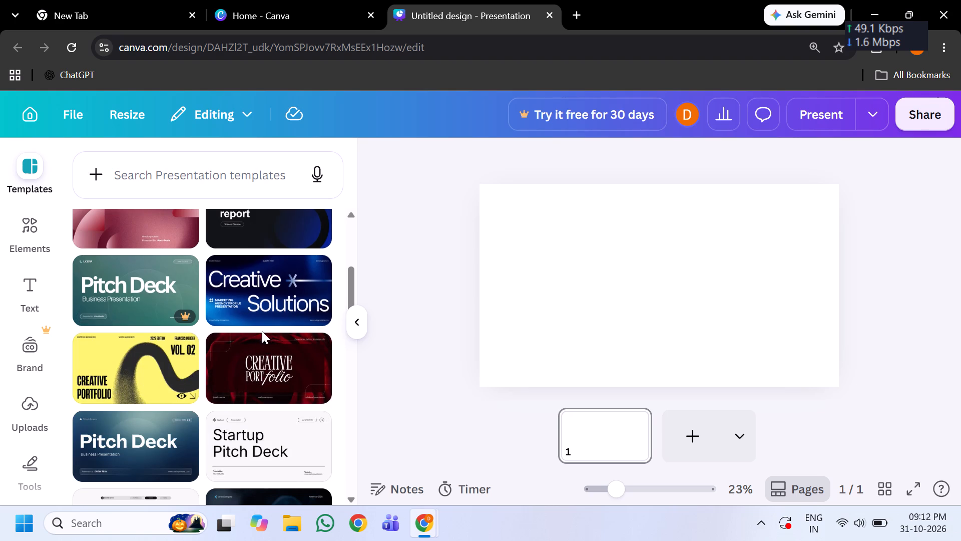
{"action": "left_click", "coordinate": [133, 369]}
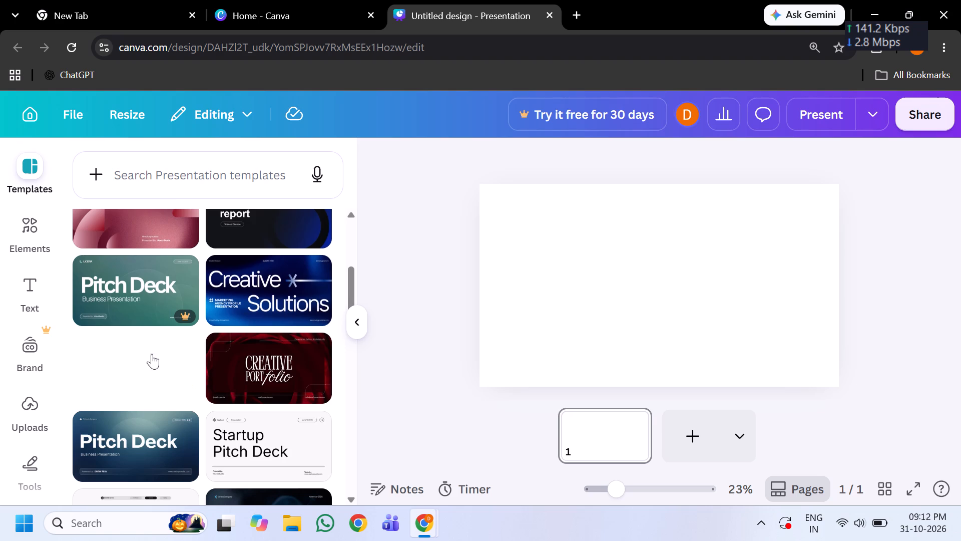
{"action": "left_click_drag", "start_coordinate": [167, 367], "coordinate": [172, 369]}
{"action": "left_click", "coordinate": [172, 368]}
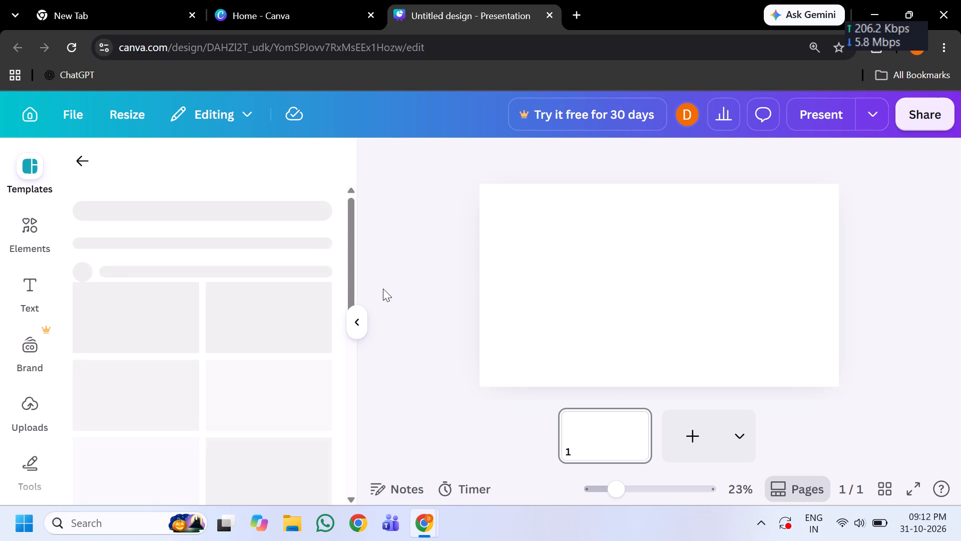
Look over the page previews of the Yellow and Grey Creative Portfolio Presentation template.
{"action": "left_click_drag", "start_coordinate": [607, 494], "coordinate": [573, 493]}
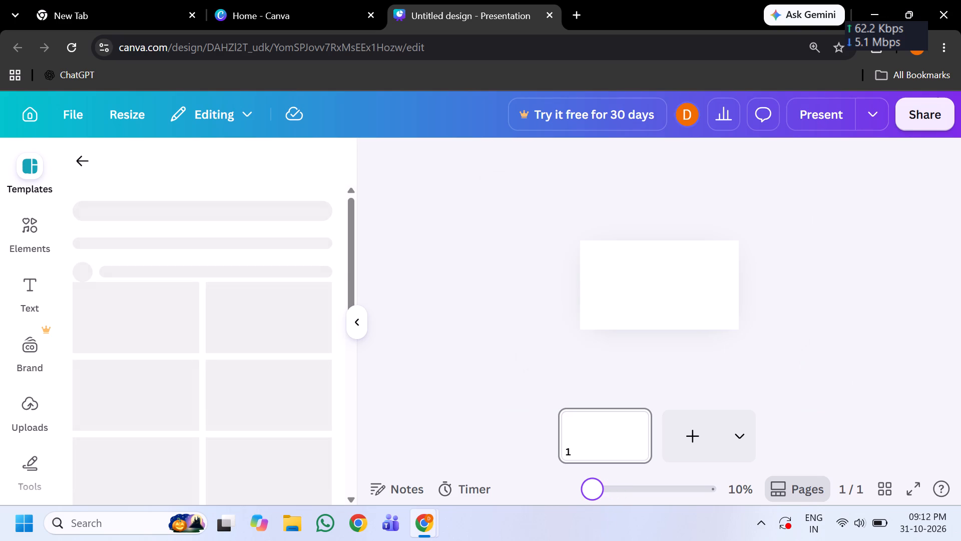
{"action": "left_click_drag", "start_coordinate": [573, 493], "coordinate": [588, 496]}
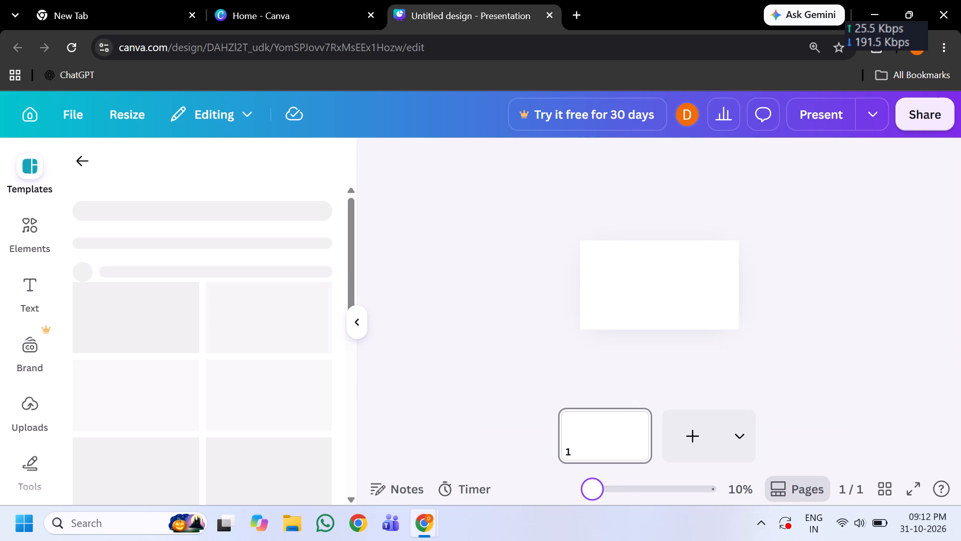
{"action": "left_click_drag", "start_coordinate": [588, 496], "coordinate": [582, 495]}
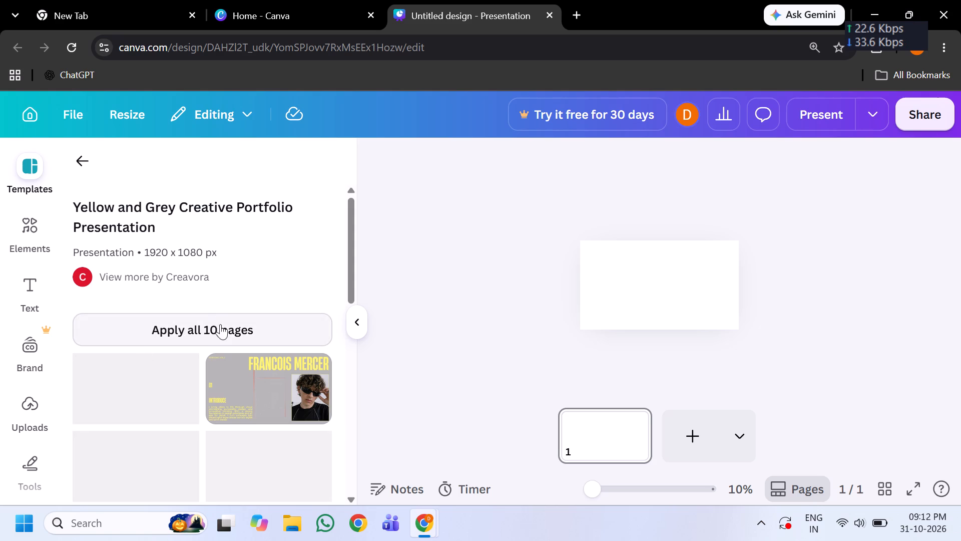
{"action": "scroll", "coordinate": [226, 240], "scroll_direction": "down", "scroll_amount": 6}
{"action": "scroll", "coordinate": [213, 242], "scroll_direction": "up", "scroll_amount": 5}
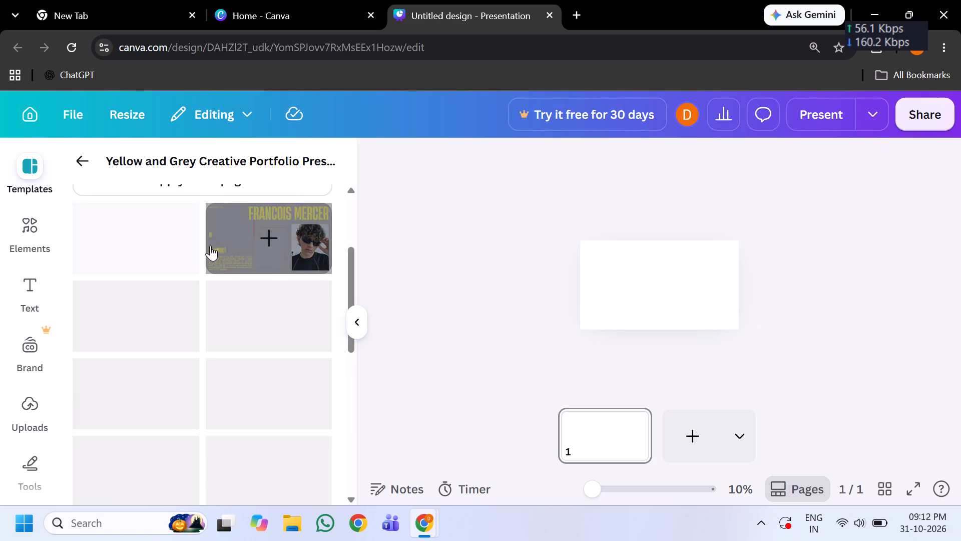
{"action": "scroll", "coordinate": [210, 245], "scroll_direction": "up", "scroll_amount": 3}
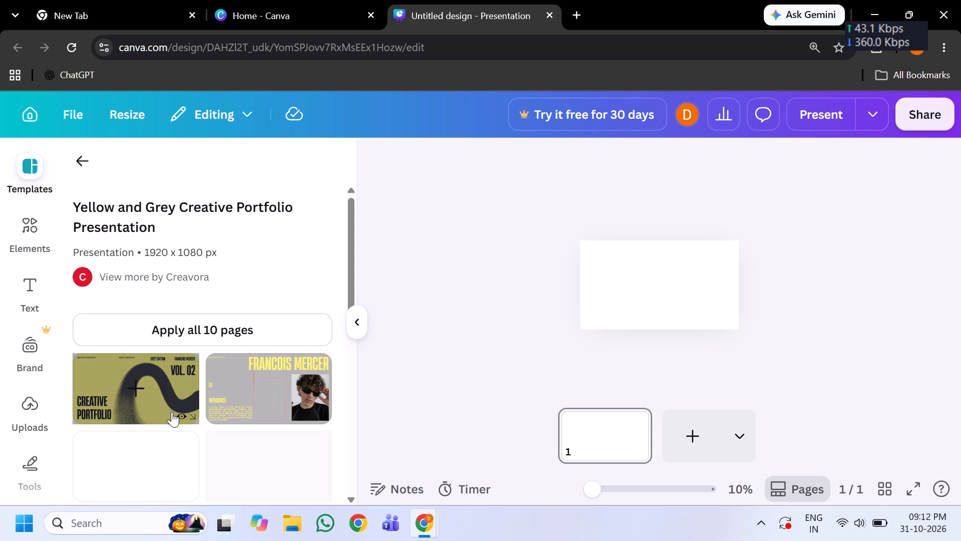
Apply the template's yellow CREATIVE PORTFOLIO cover page to page 1 of the presentation.
{"action": "left_click", "coordinate": [161, 396]}
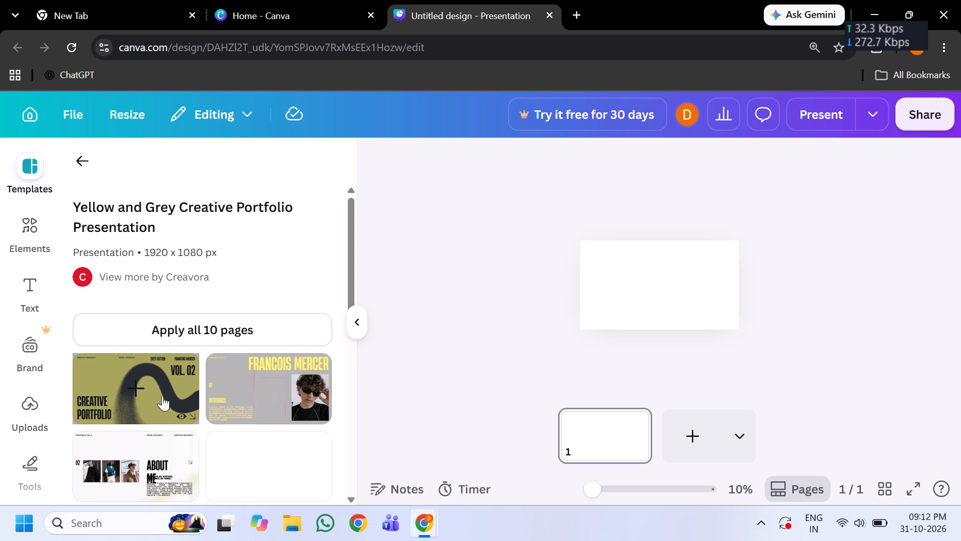
{"action": "left_click", "coordinate": [137, 385]}
{"action": "double_click", "coordinate": [139, 385]}
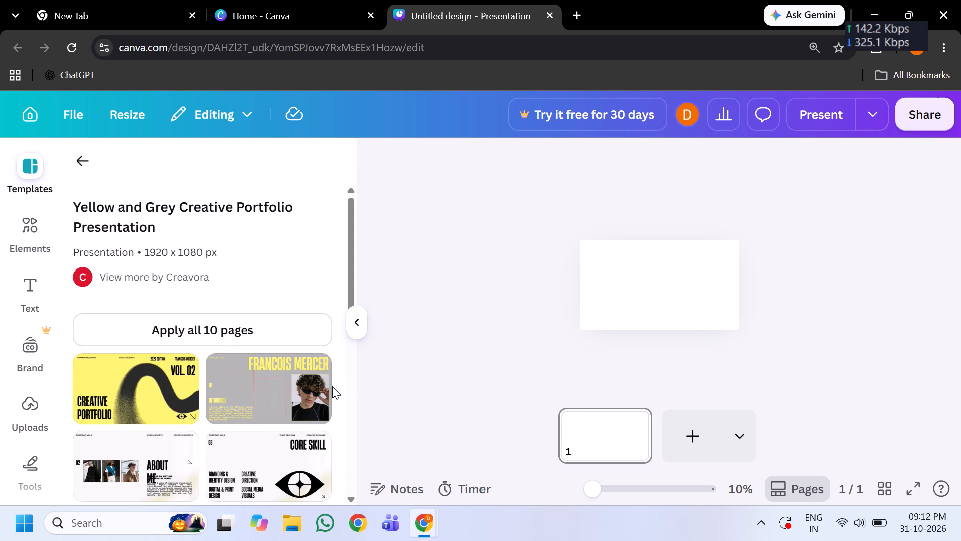
{"action": "scroll", "coordinate": [226, 356], "scroll_direction": "down", "scroll_amount": 4}
{"action": "scroll", "coordinate": [223, 355], "scroll_direction": "up", "scroll_amount": 4}
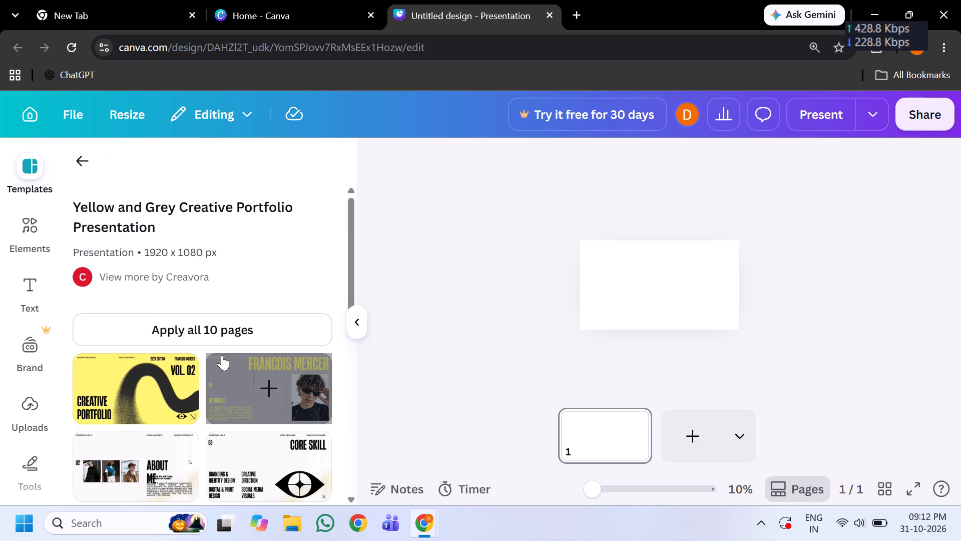
{"action": "double_click", "coordinate": [129, 390]}
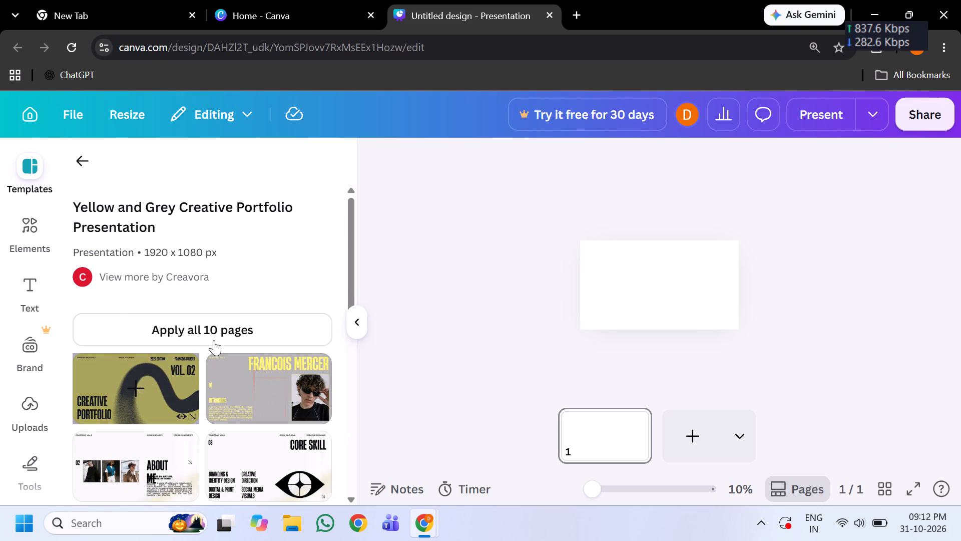
{"action": "scroll", "coordinate": [201, 293], "scroll_direction": "down", "scroll_amount": 10}
{"action": "scroll", "coordinate": [188, 304], "scroll_direction": "up", "scroll_amount": 9}
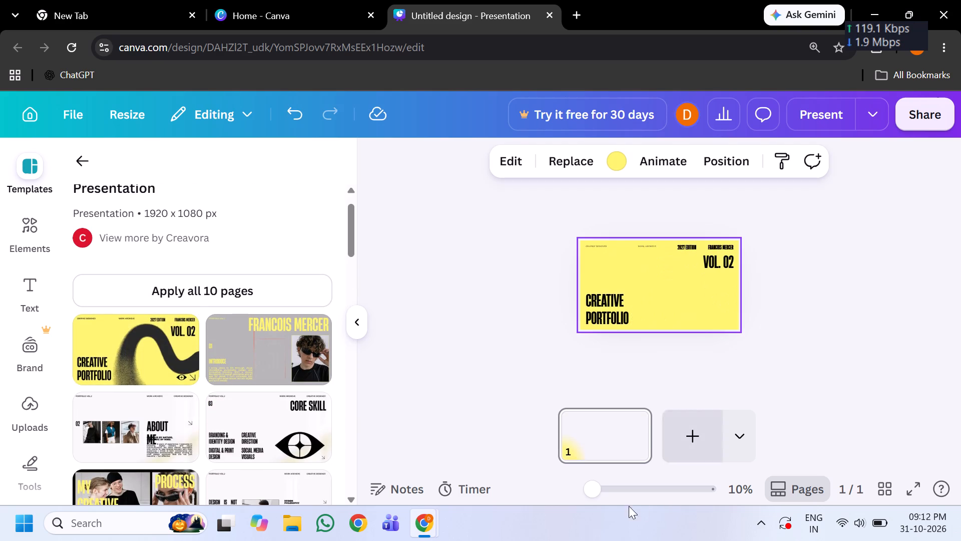
{"action": "left_click_drag", "start_coordinate": [593, 487], "coordinate": [632, 502]}
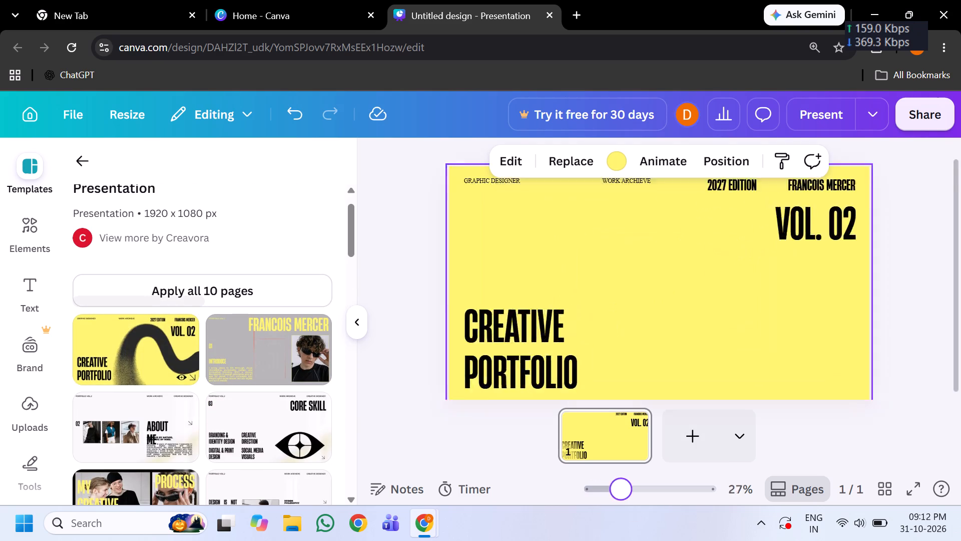
{"action": "left_click_drag", "start_coordinate": [632, 502], "coordinate": [607, 500]}
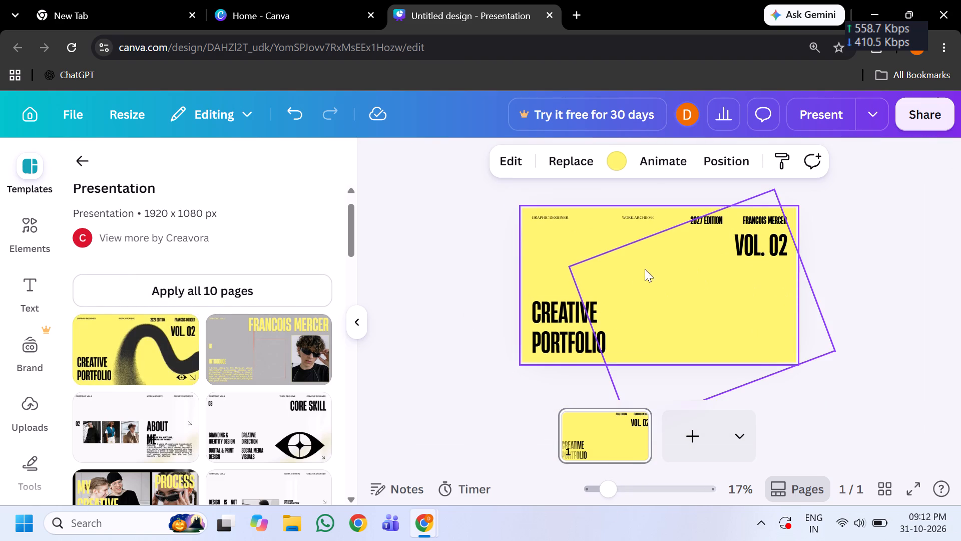
{"action": "left_click", "coordinate": [147, 336]}
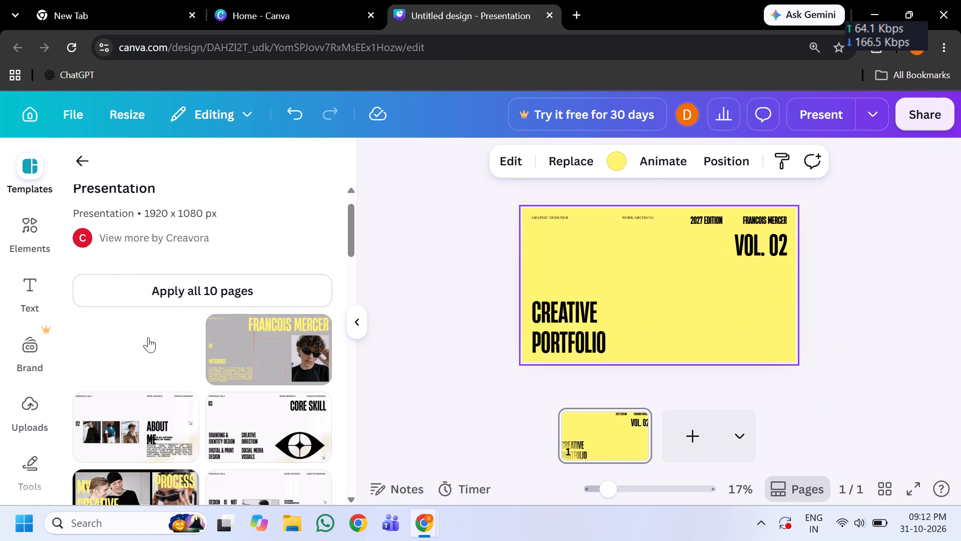
{"action": "left_click", "coordinate": [887, 322]}
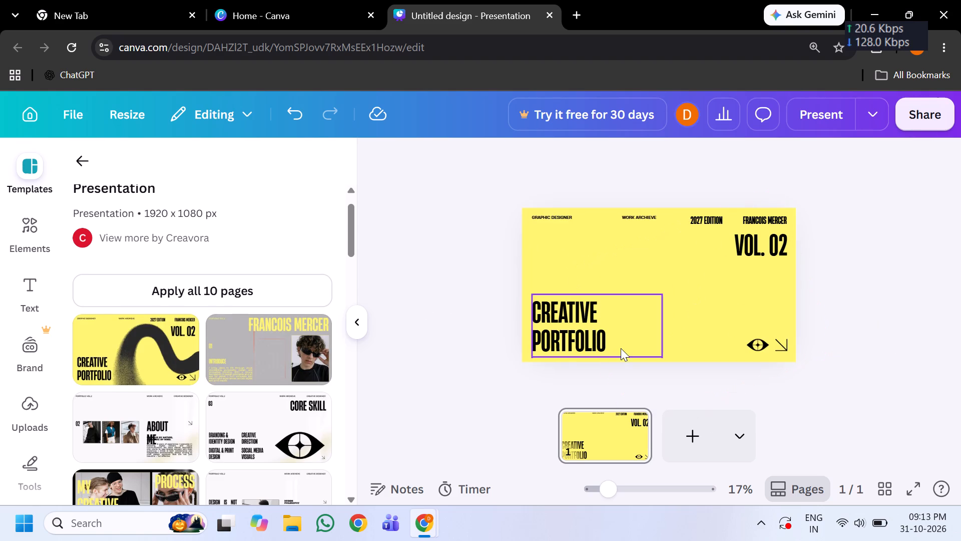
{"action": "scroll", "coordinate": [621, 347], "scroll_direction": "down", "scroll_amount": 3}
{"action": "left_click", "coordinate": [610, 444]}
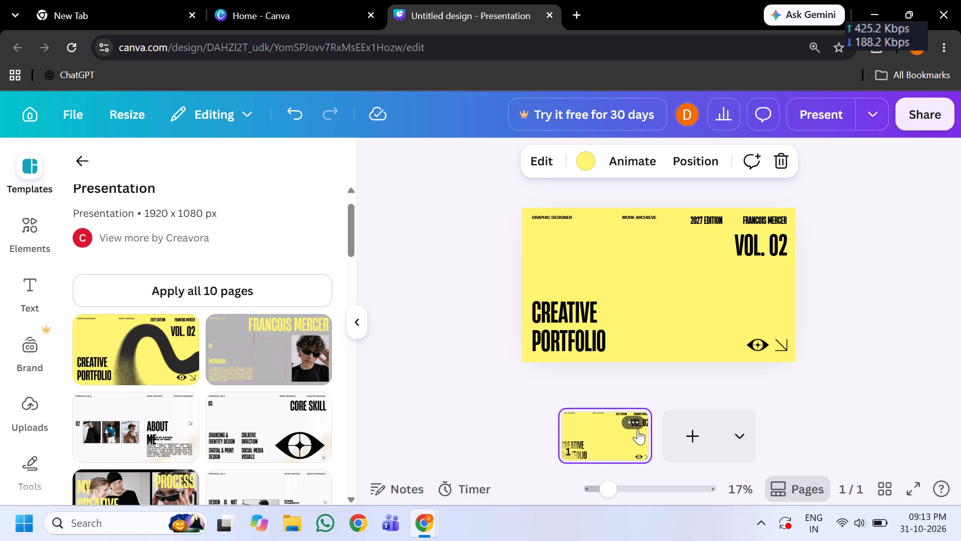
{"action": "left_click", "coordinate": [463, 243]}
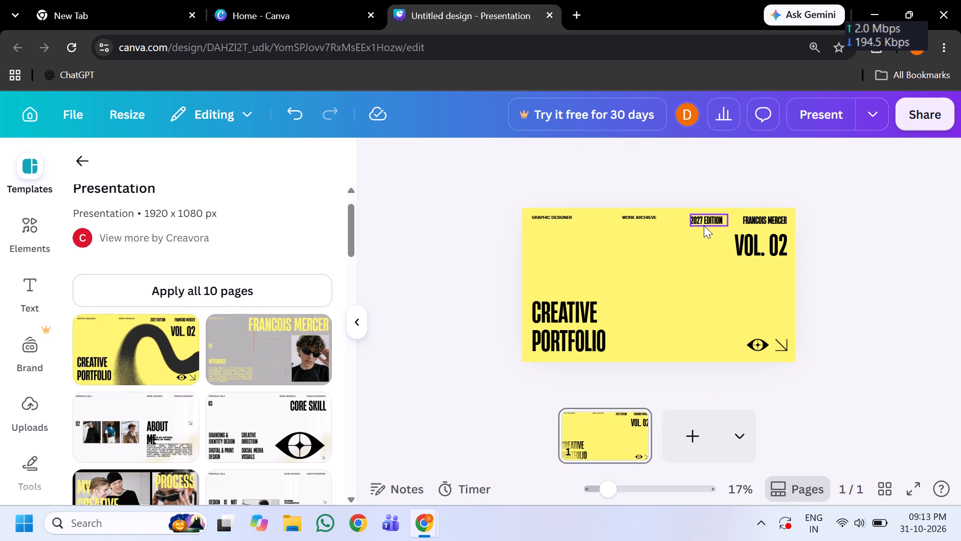
Delete the "2027 EDITION" and "VOL. 02" texts from the cover page.
{"action": "left_click", "coordinate": [706, 224]}
{"action": "left_click", "coordinate": [747, 265]}
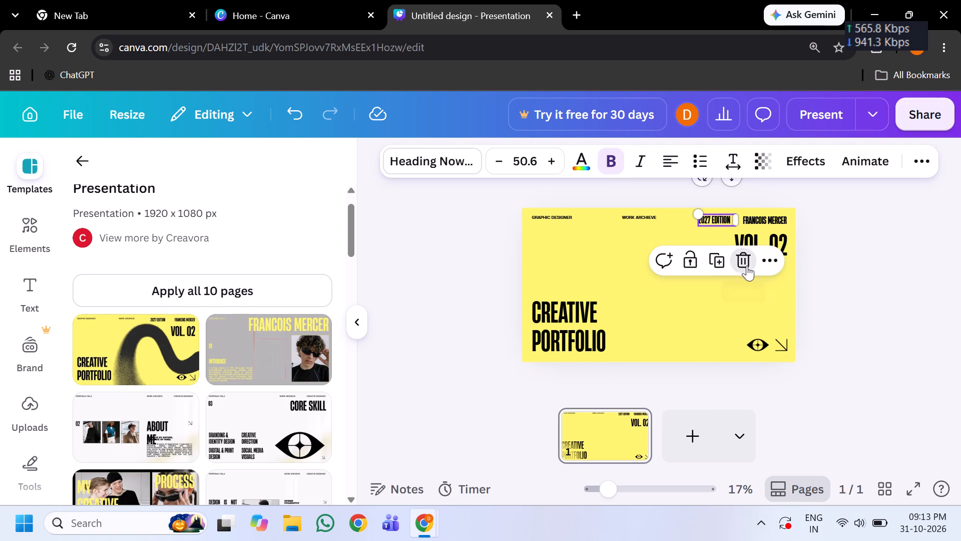
{"action": "left_click", "coordinate": [764, 243]}
{"action": "left_click", "coordinate": [783, 305]}
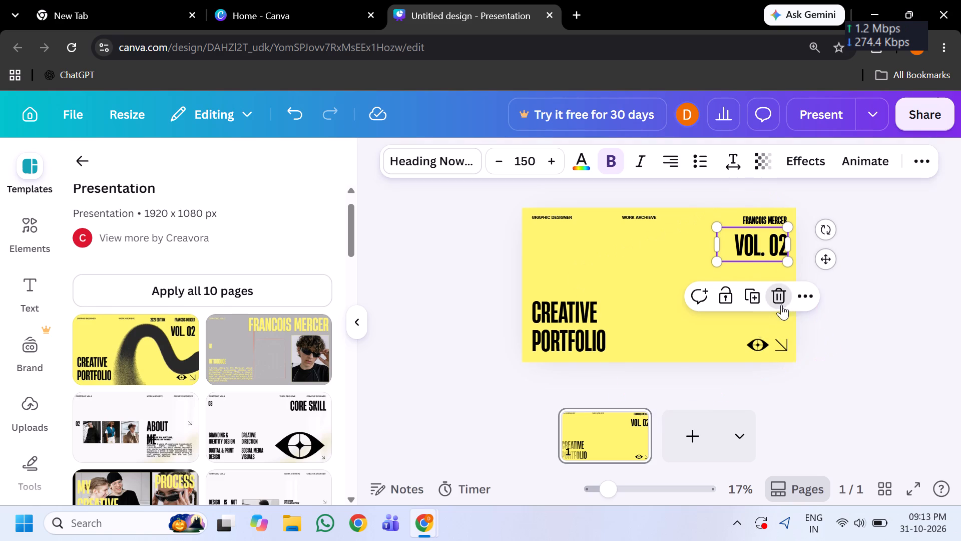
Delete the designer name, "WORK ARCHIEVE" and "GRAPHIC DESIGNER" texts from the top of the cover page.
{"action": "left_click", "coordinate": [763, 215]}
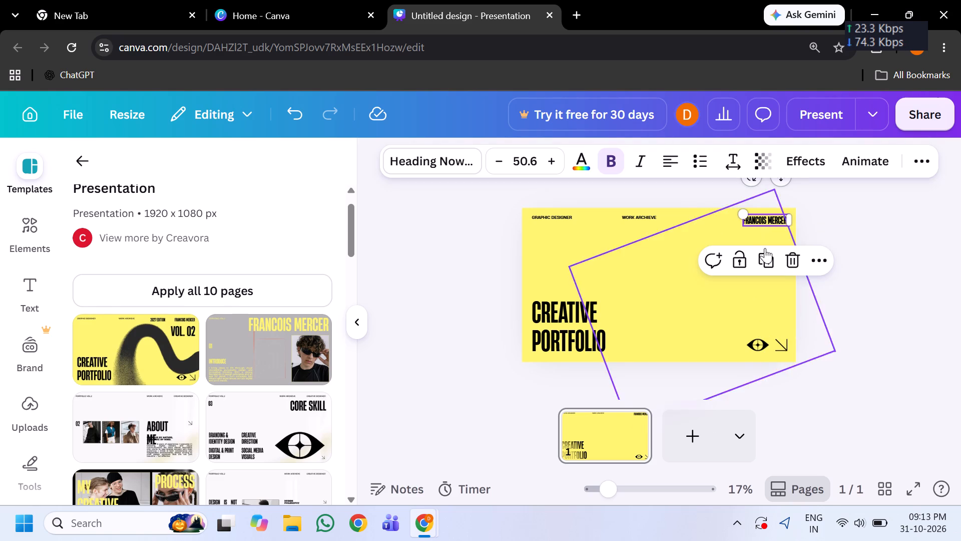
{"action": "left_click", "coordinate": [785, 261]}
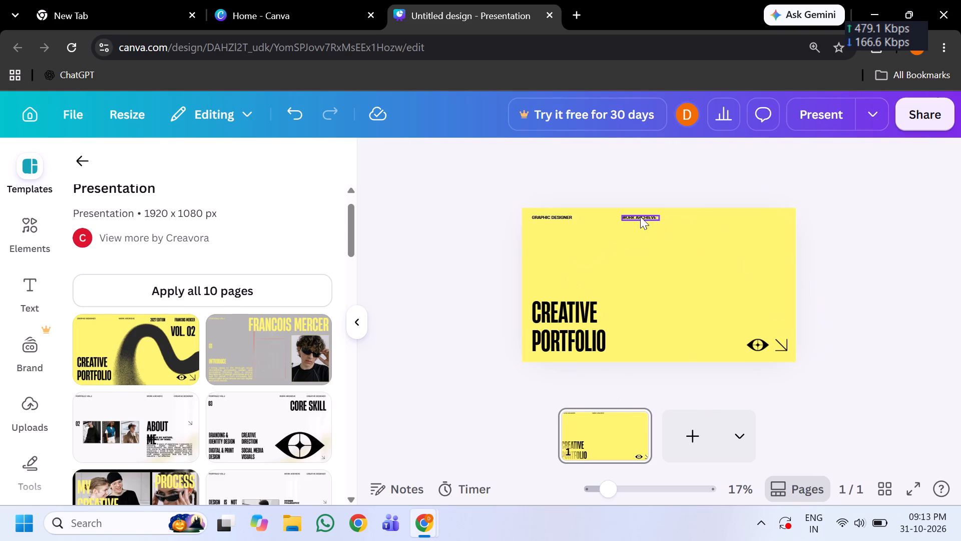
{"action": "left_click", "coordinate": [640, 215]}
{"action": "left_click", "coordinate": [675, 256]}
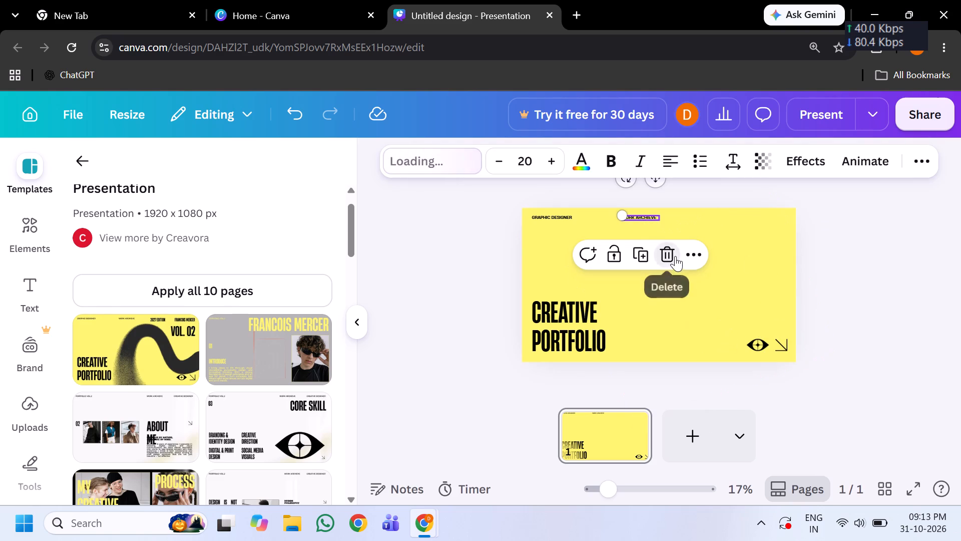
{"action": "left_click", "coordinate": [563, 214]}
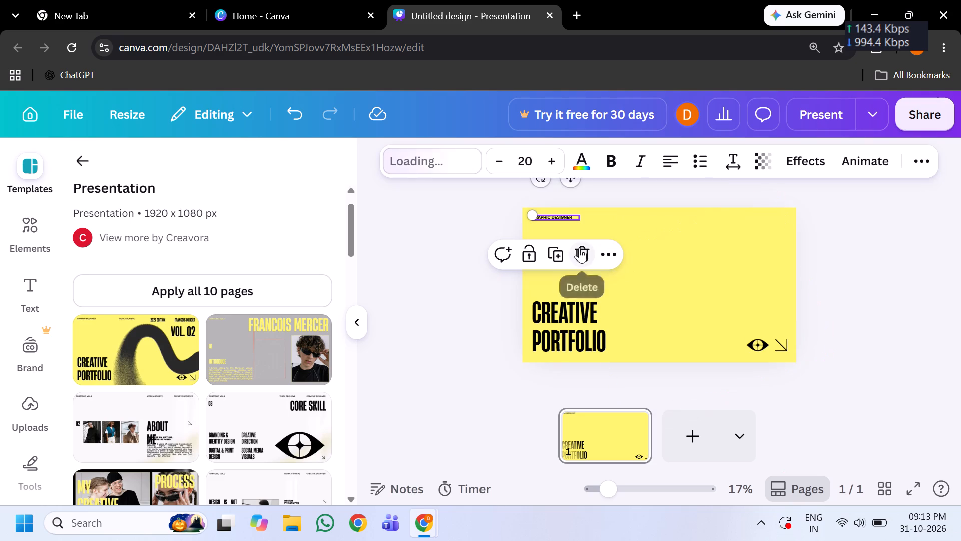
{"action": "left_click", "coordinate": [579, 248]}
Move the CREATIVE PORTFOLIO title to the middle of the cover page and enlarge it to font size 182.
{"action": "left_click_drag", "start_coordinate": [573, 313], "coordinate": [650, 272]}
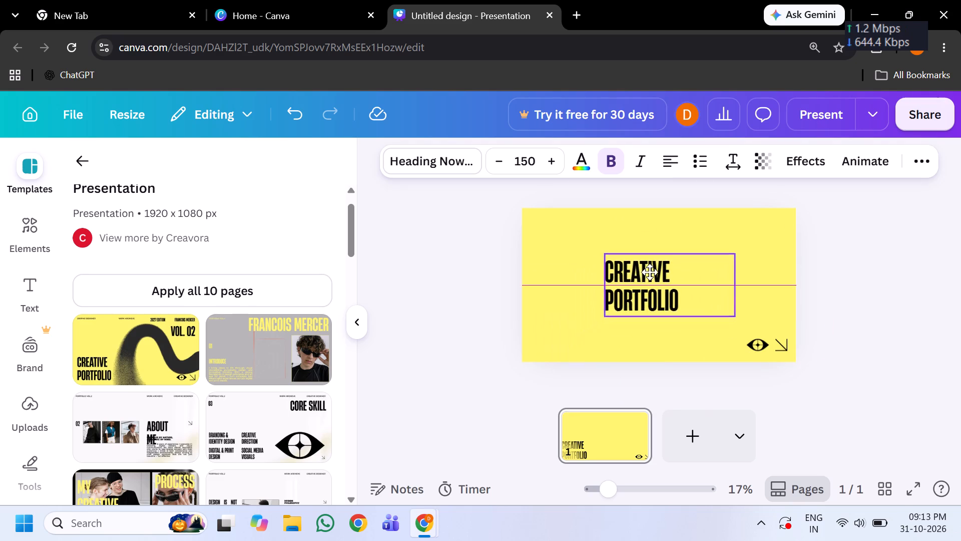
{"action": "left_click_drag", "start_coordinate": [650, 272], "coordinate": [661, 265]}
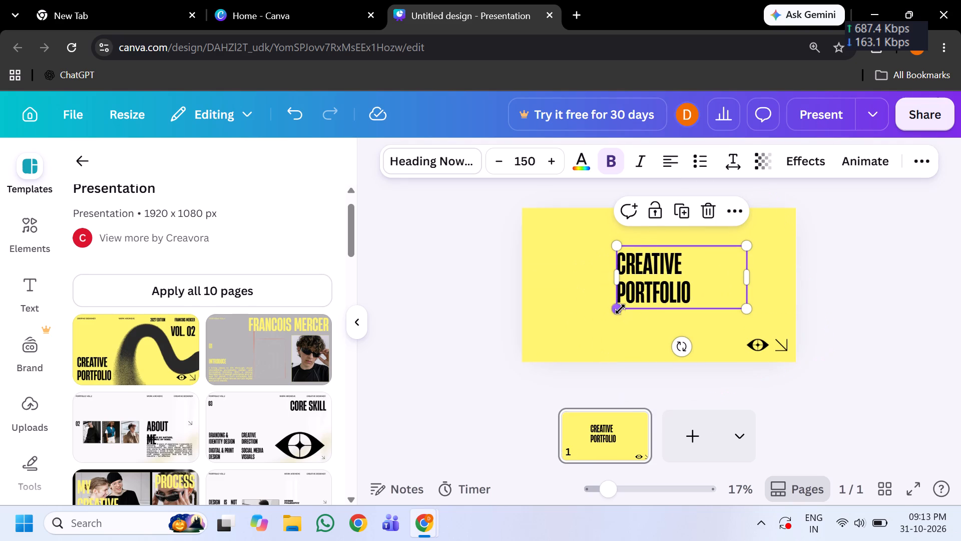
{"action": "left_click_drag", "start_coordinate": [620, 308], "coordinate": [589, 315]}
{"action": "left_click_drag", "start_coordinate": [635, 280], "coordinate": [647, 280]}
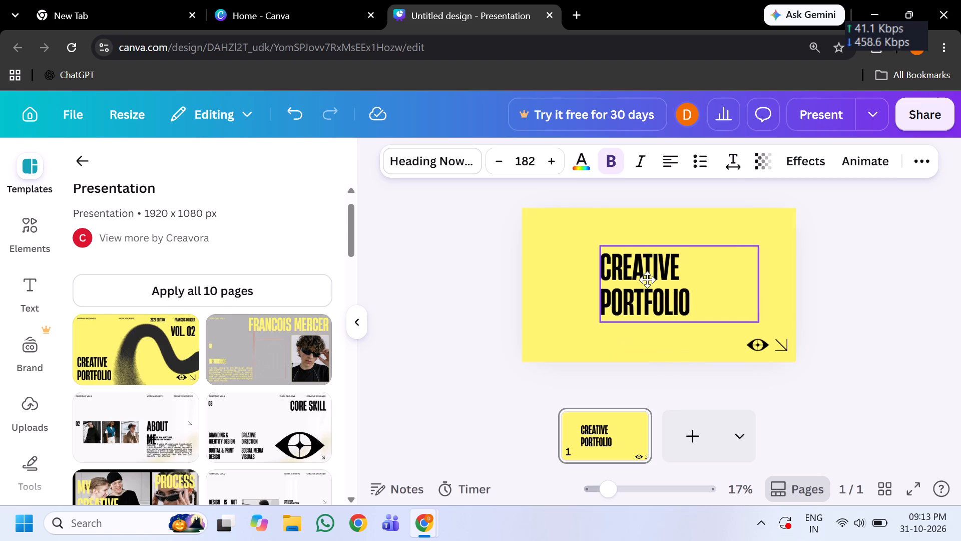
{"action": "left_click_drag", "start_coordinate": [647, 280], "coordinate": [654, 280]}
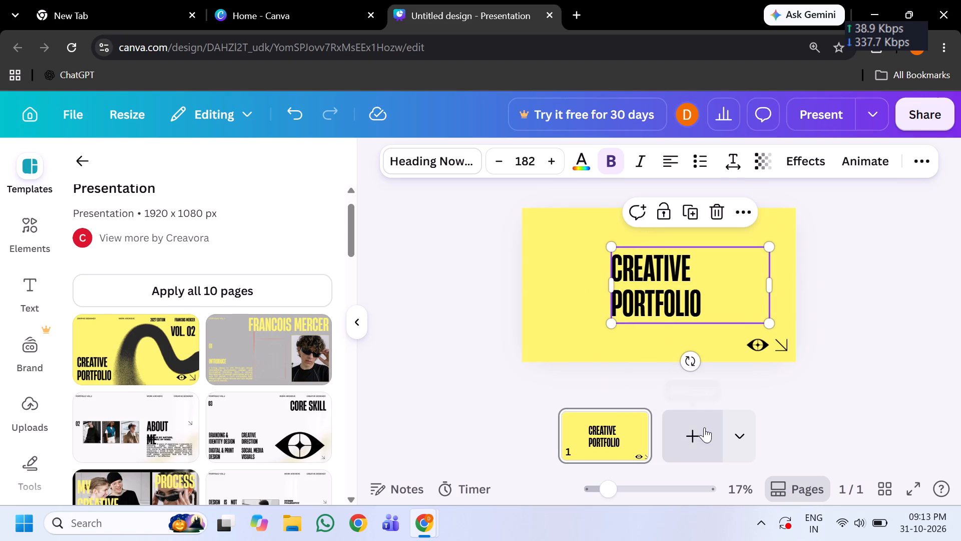
Add a blank page after the cover page.
{"action": "left_click", "coordinate": [693, 430]}
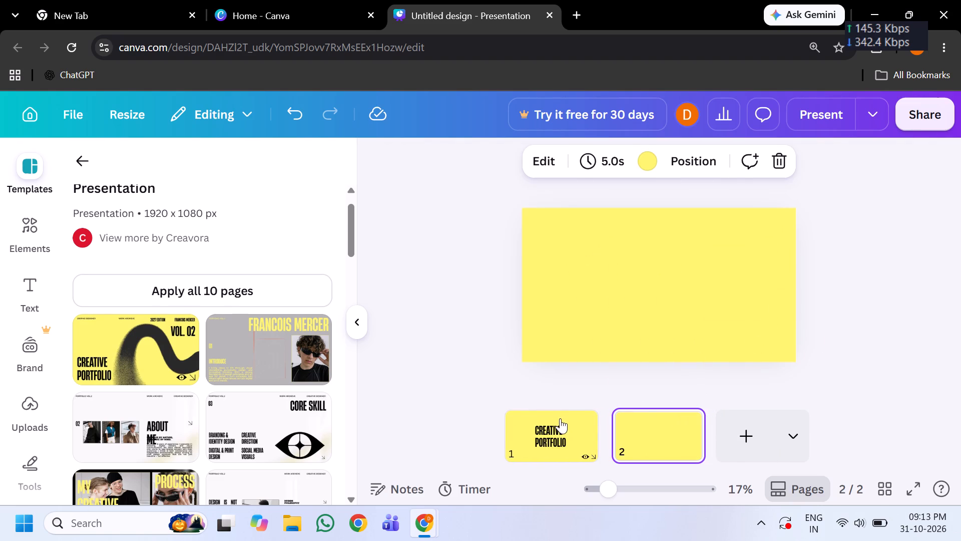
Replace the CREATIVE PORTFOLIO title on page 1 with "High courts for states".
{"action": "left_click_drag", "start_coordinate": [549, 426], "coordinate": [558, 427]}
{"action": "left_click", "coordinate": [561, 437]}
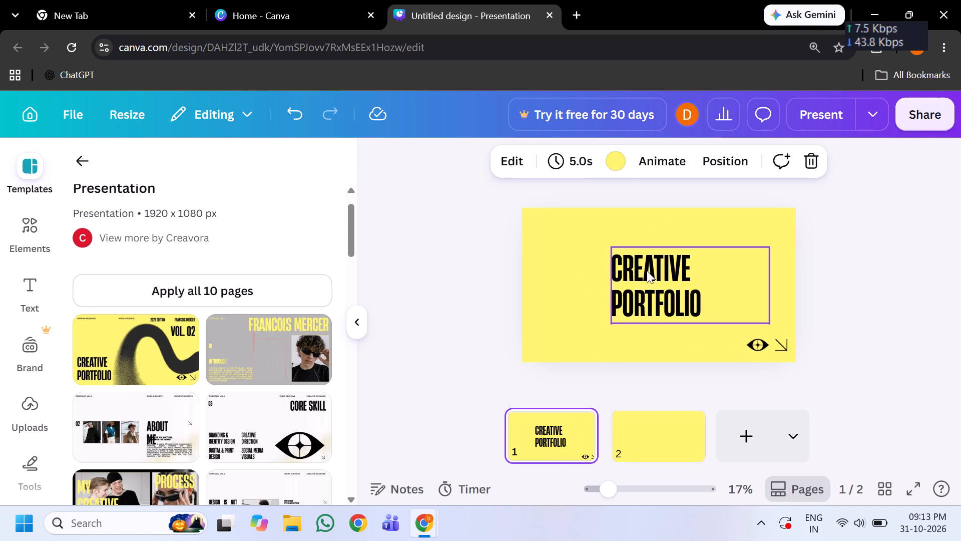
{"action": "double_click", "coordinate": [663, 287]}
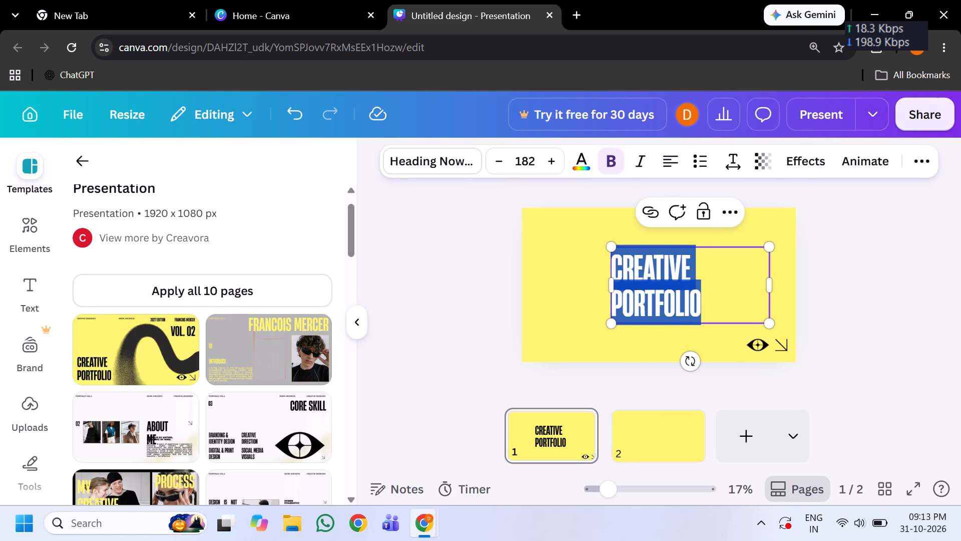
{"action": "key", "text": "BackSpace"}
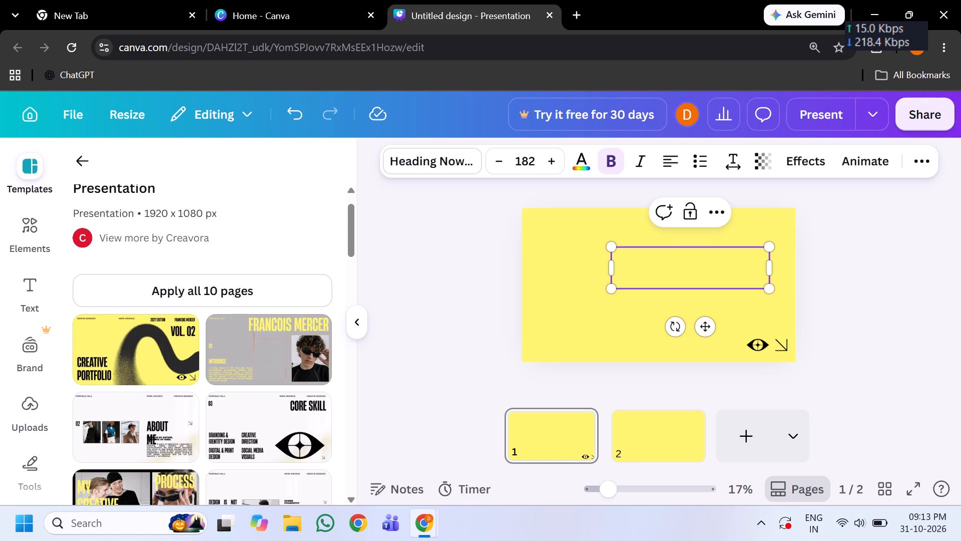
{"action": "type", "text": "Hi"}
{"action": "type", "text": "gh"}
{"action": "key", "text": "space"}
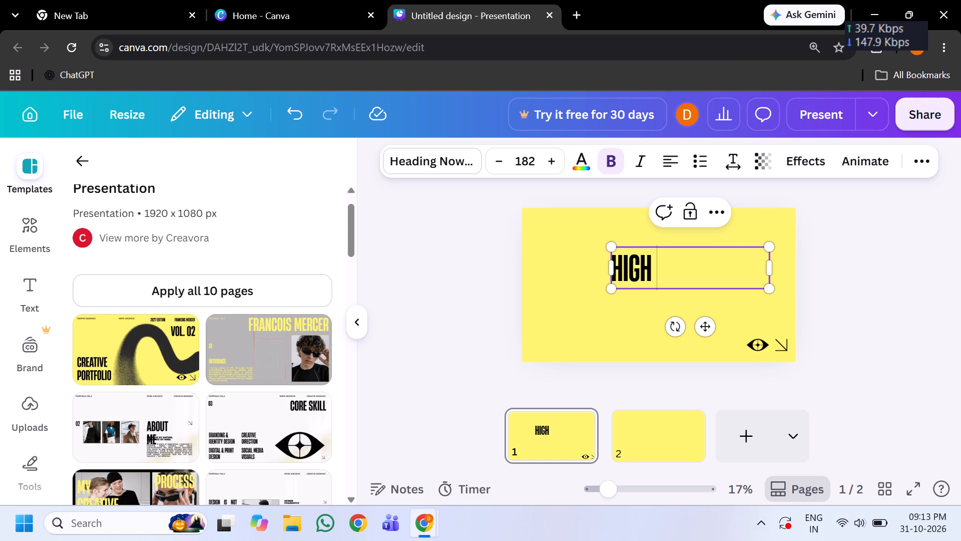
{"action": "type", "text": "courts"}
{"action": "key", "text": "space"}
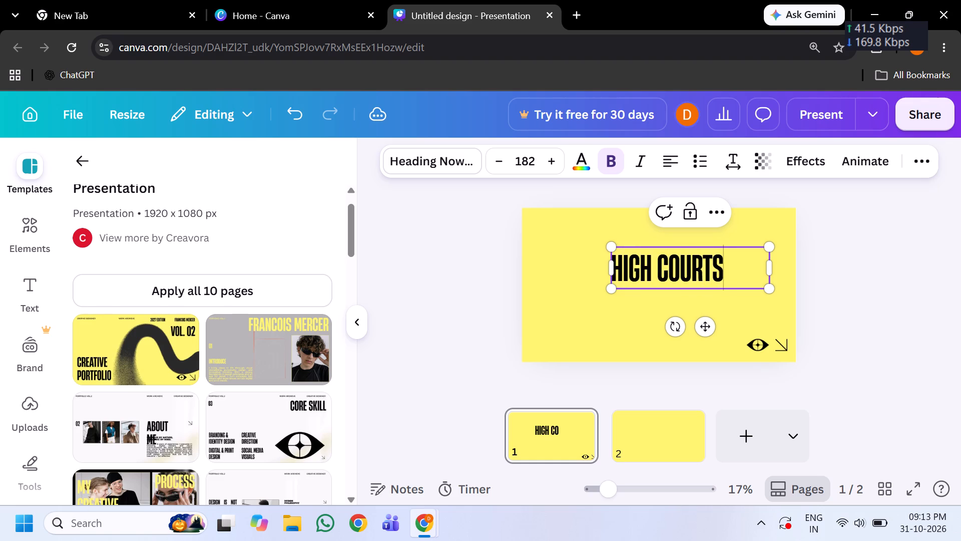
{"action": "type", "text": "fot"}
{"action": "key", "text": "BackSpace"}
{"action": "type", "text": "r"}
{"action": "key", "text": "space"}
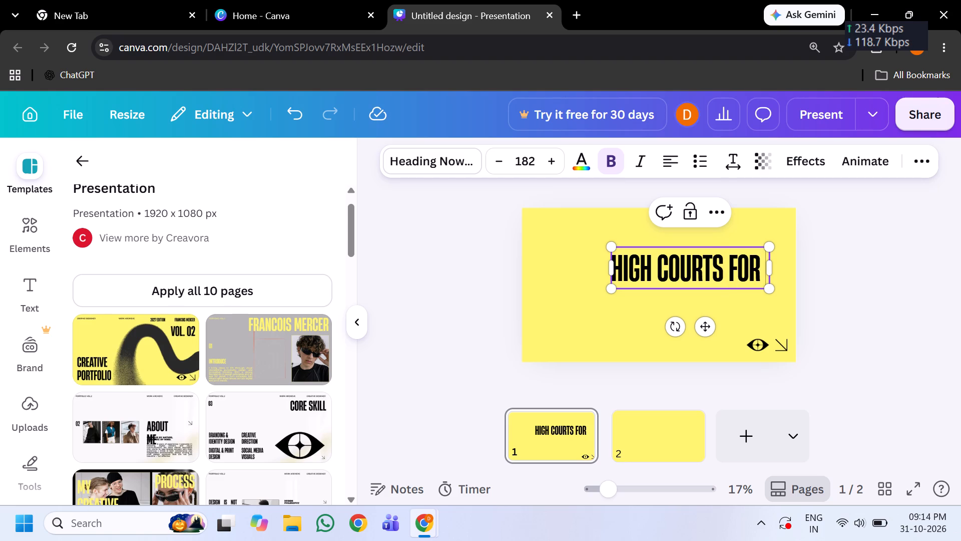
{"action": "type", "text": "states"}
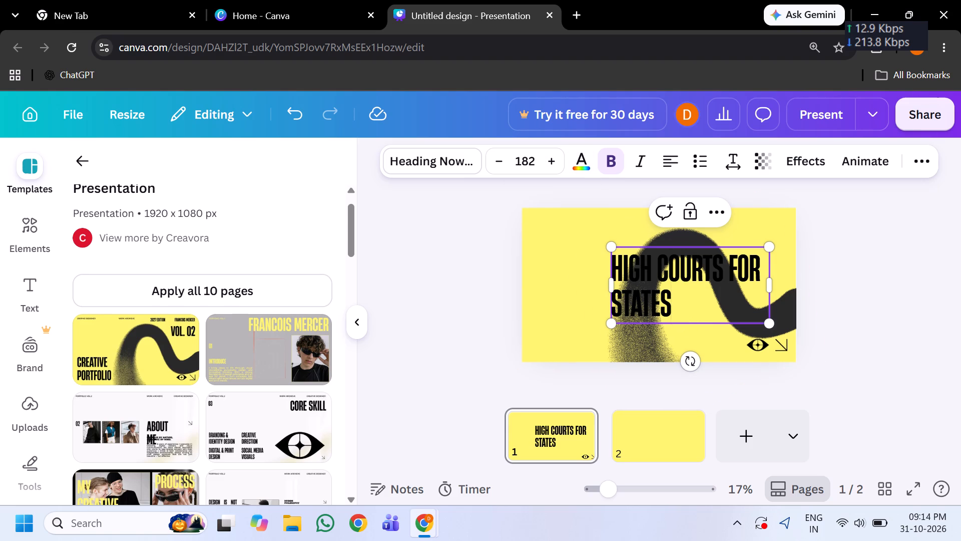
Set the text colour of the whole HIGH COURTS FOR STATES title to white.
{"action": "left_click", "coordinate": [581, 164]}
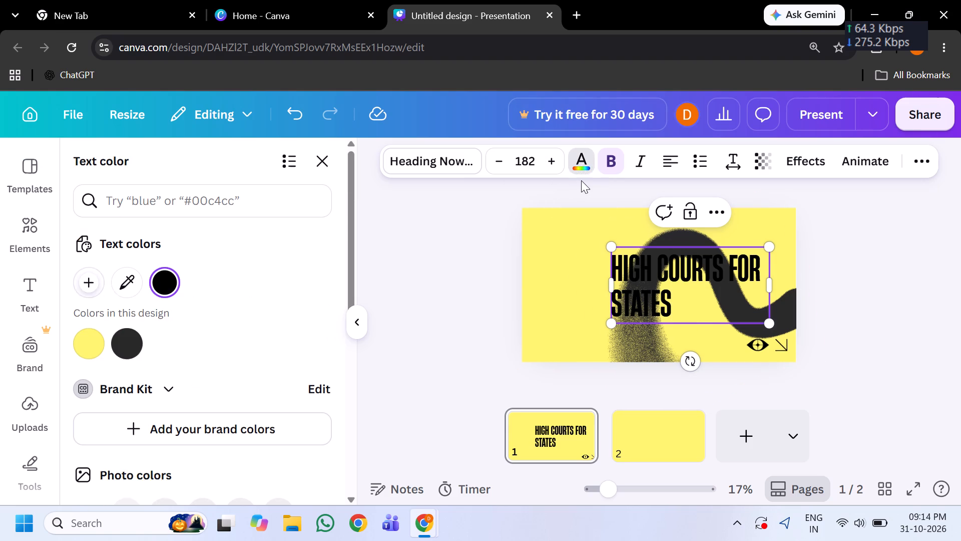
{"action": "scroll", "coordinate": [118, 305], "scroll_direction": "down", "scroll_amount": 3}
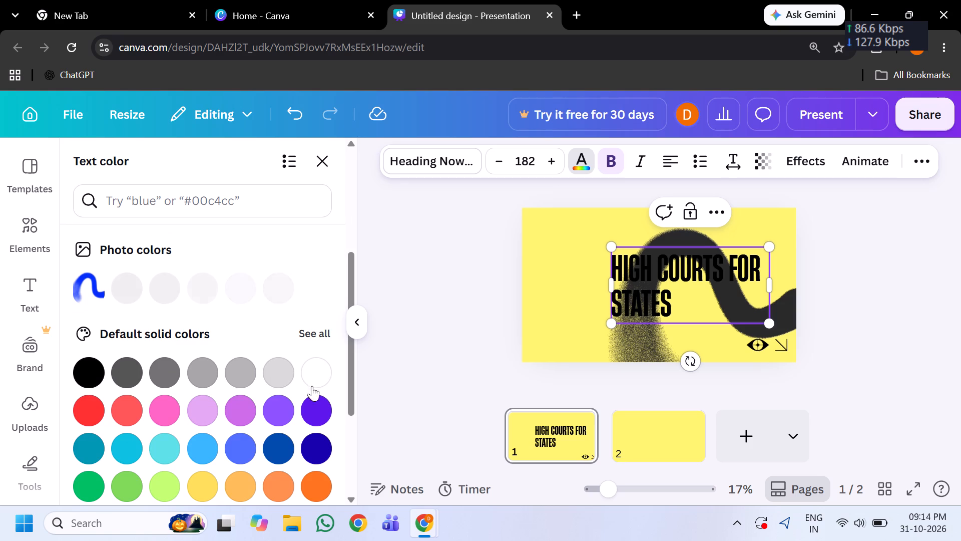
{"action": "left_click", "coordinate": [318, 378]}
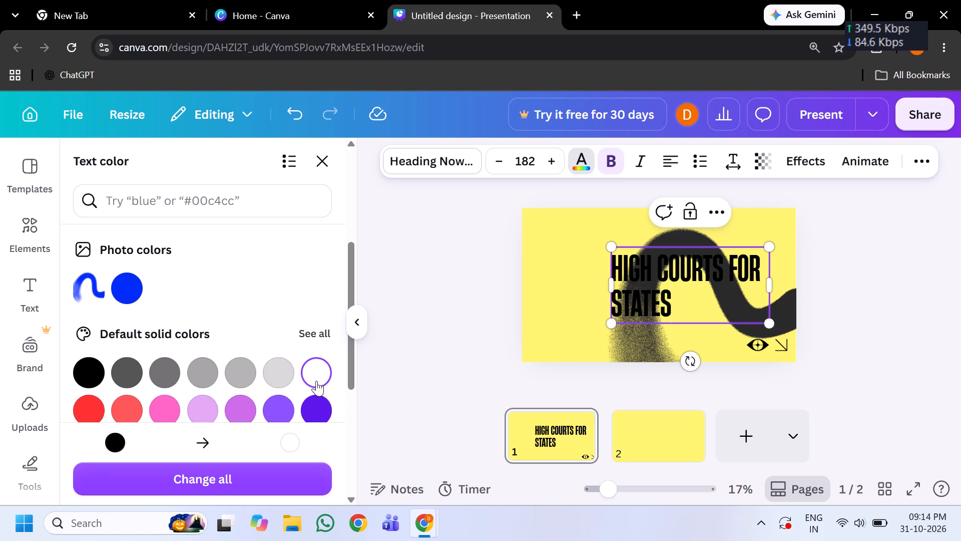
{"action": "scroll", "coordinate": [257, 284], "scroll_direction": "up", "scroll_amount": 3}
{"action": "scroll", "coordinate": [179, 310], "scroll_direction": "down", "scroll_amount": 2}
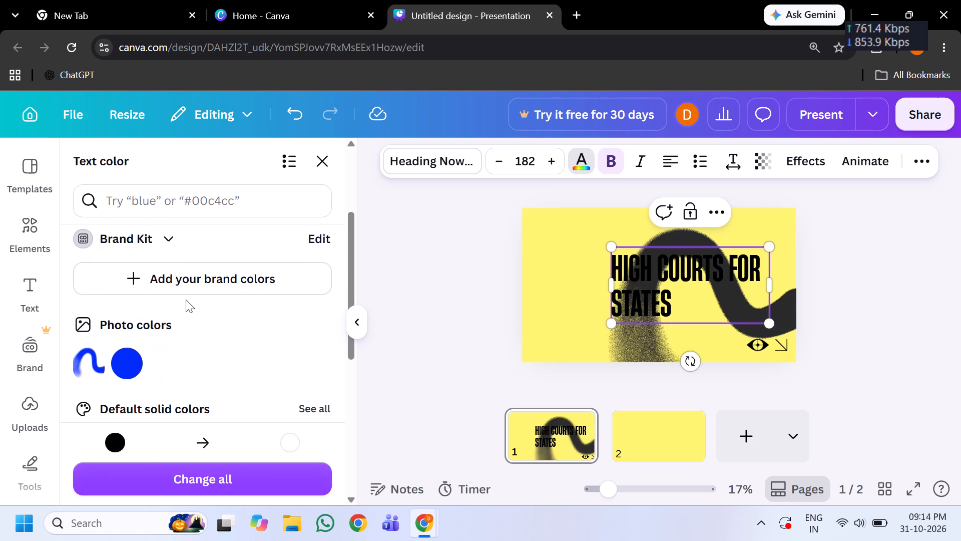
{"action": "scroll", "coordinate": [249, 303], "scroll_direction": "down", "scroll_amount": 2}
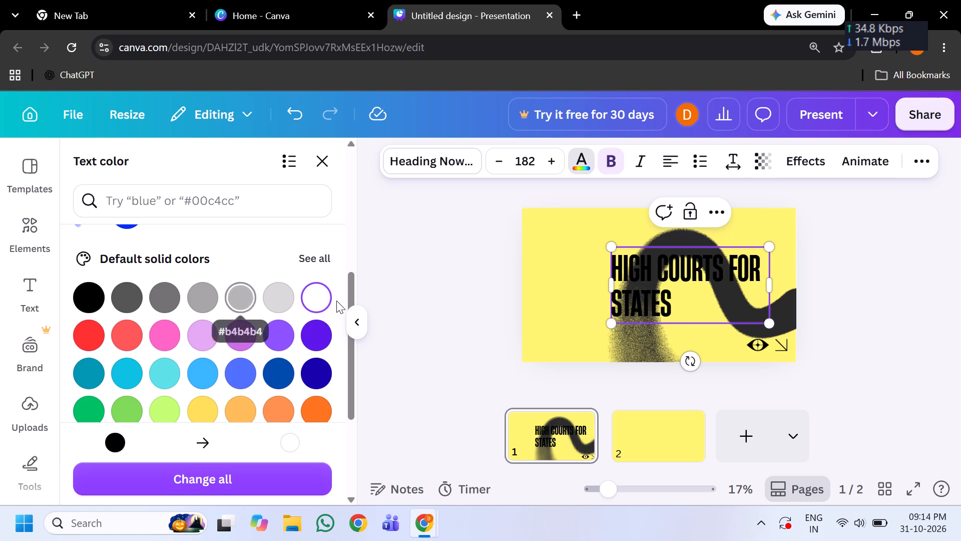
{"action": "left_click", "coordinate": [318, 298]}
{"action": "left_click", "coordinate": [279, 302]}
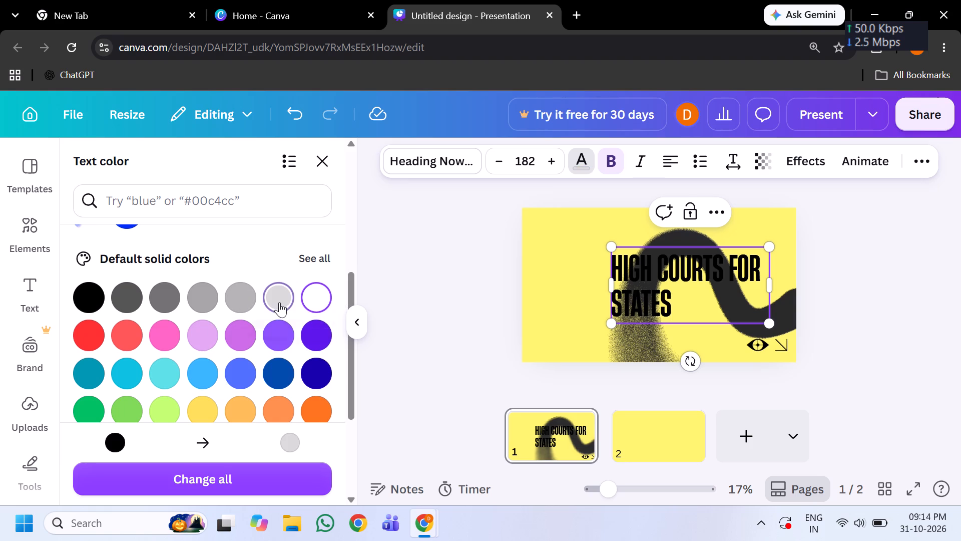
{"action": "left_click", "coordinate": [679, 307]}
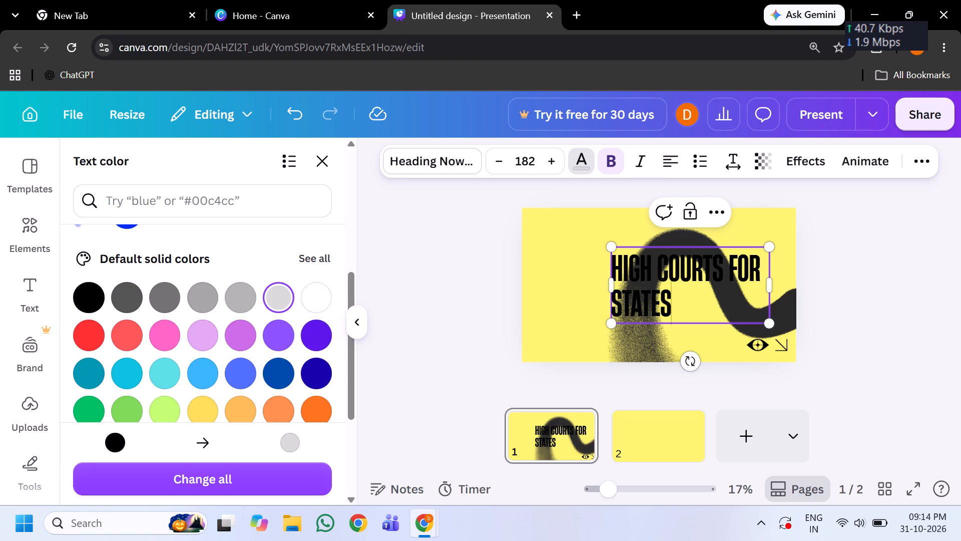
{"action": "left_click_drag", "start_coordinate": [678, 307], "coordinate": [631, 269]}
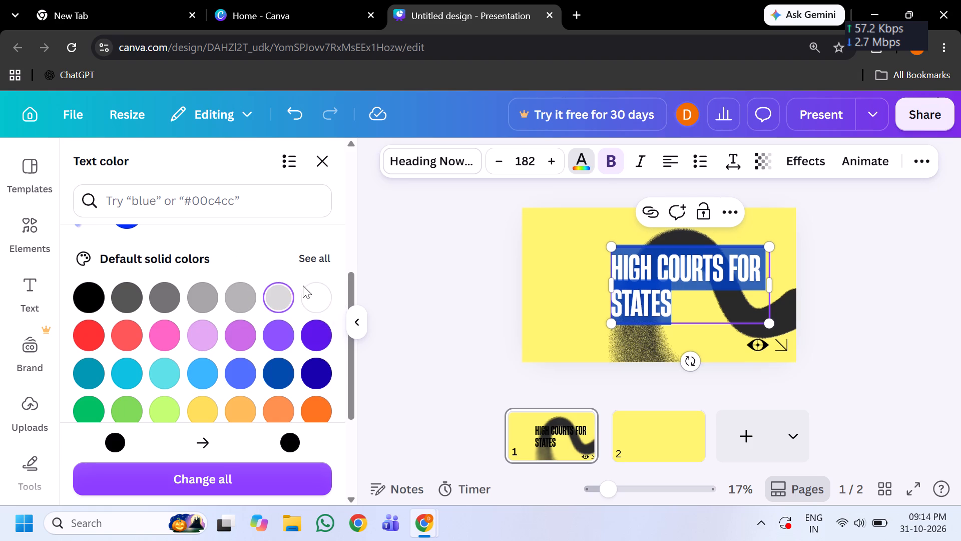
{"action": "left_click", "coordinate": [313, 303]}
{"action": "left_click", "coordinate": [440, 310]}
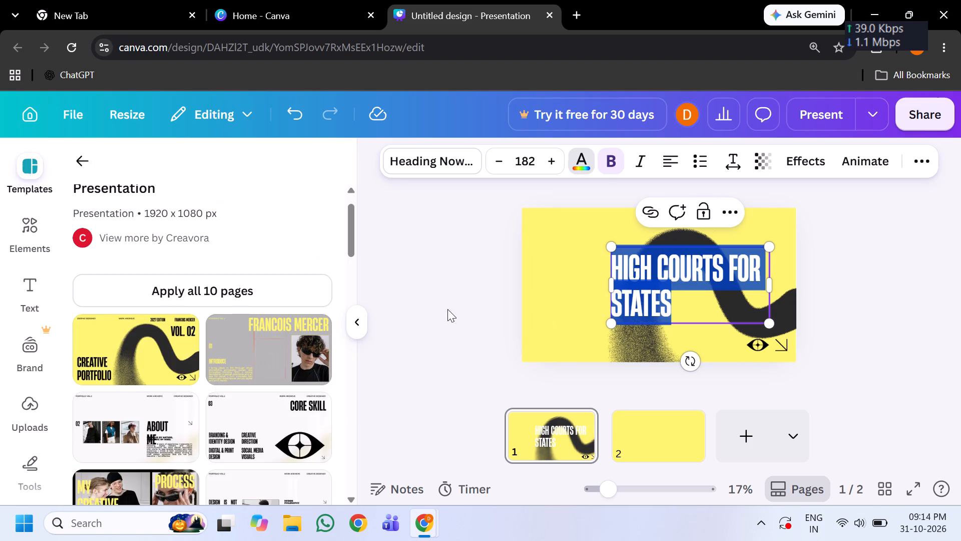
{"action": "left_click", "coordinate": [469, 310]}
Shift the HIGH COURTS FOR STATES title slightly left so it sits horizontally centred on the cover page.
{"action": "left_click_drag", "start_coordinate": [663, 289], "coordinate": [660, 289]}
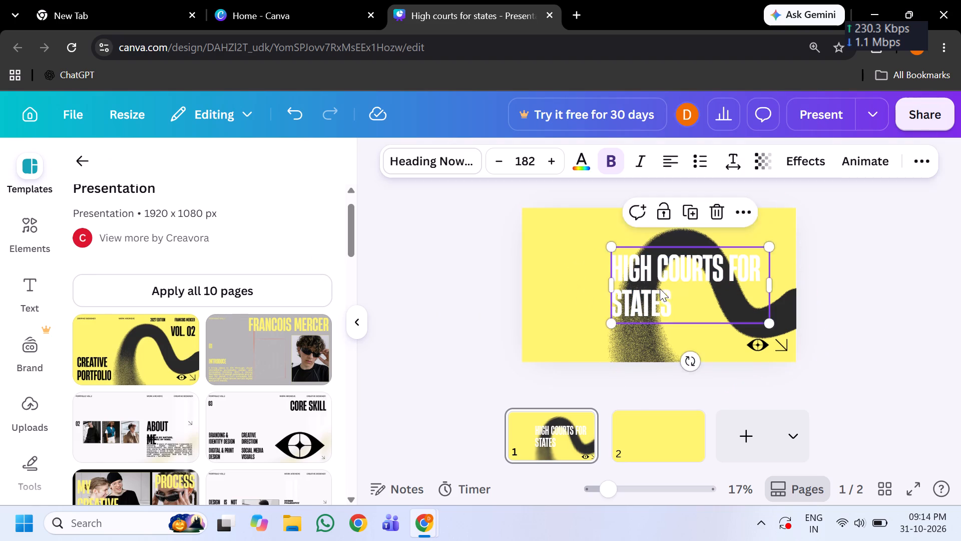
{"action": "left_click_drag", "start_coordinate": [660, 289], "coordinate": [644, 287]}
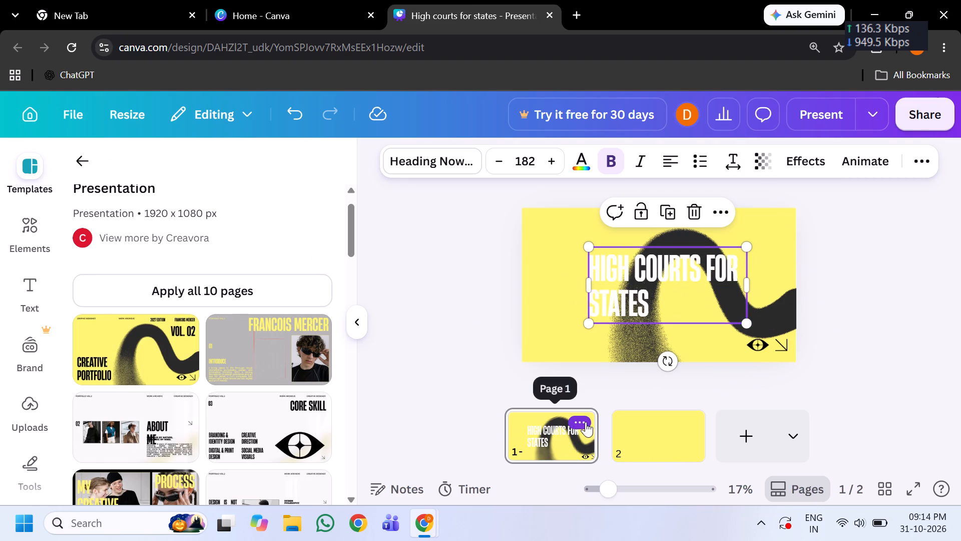
Delete page 1 with the HIGH COURTS FOR STATES cover, keeping only the blank yellow page.
{"action": "left_click", "coordinate": [586, 422]}
{"action": "left_click", "coordinate": [655, 298]}
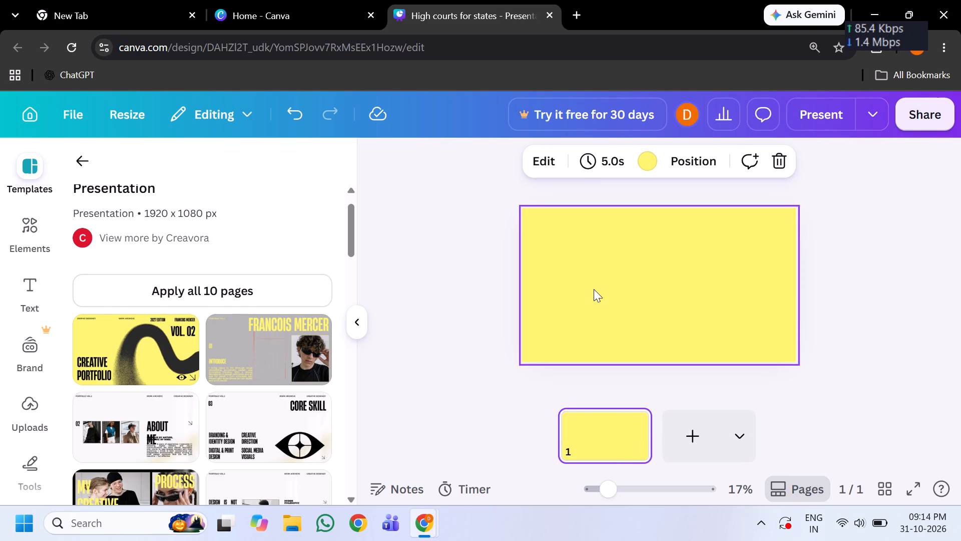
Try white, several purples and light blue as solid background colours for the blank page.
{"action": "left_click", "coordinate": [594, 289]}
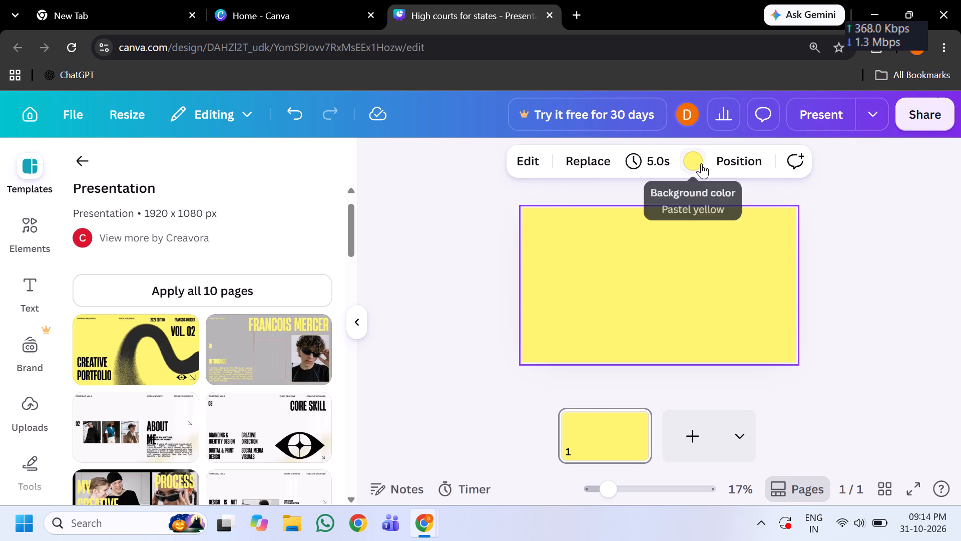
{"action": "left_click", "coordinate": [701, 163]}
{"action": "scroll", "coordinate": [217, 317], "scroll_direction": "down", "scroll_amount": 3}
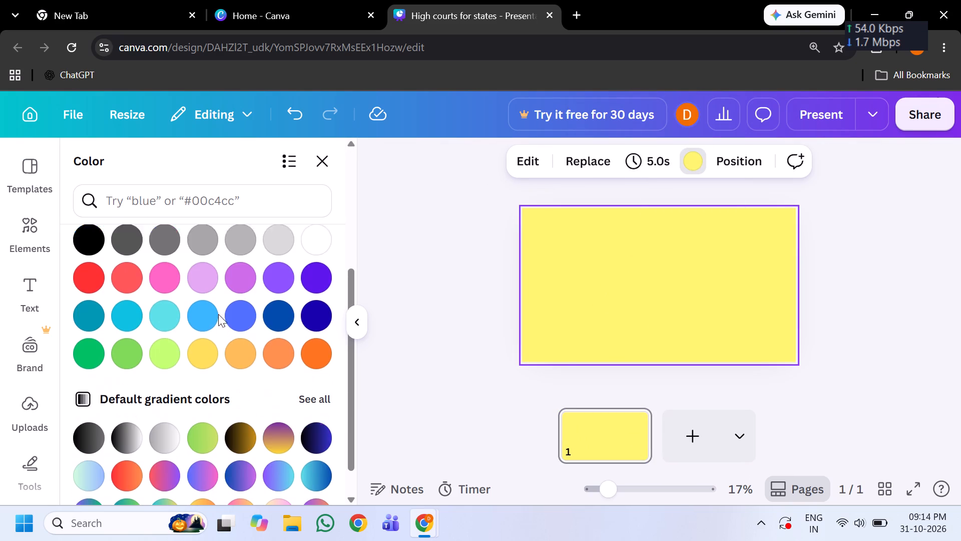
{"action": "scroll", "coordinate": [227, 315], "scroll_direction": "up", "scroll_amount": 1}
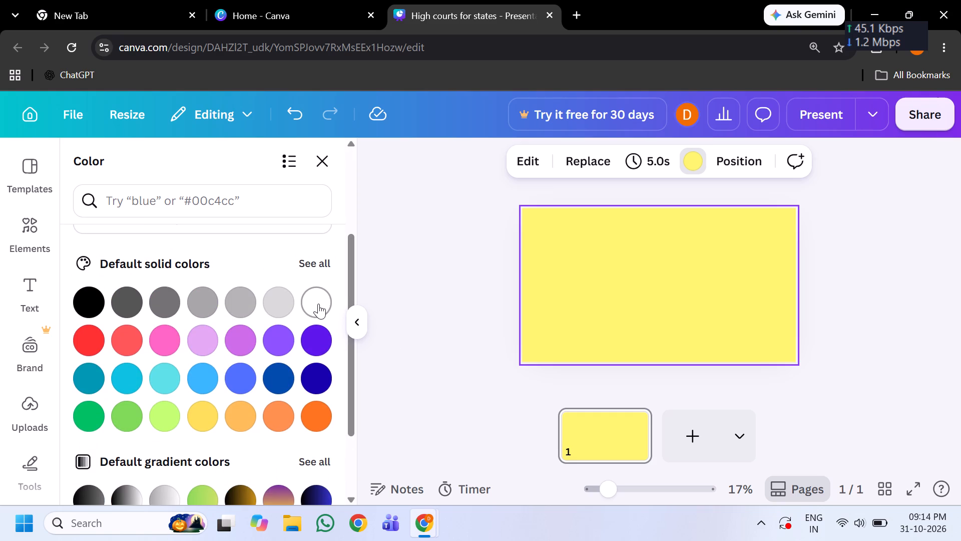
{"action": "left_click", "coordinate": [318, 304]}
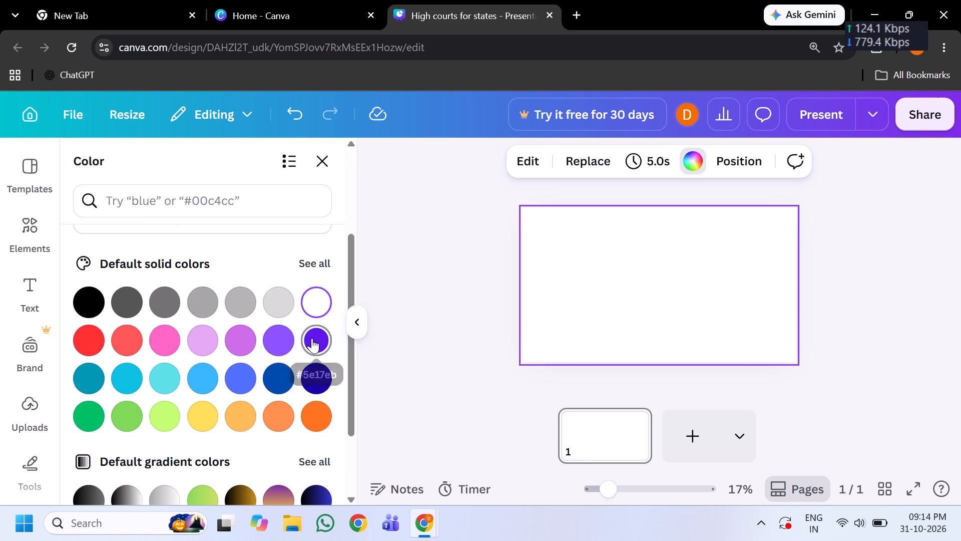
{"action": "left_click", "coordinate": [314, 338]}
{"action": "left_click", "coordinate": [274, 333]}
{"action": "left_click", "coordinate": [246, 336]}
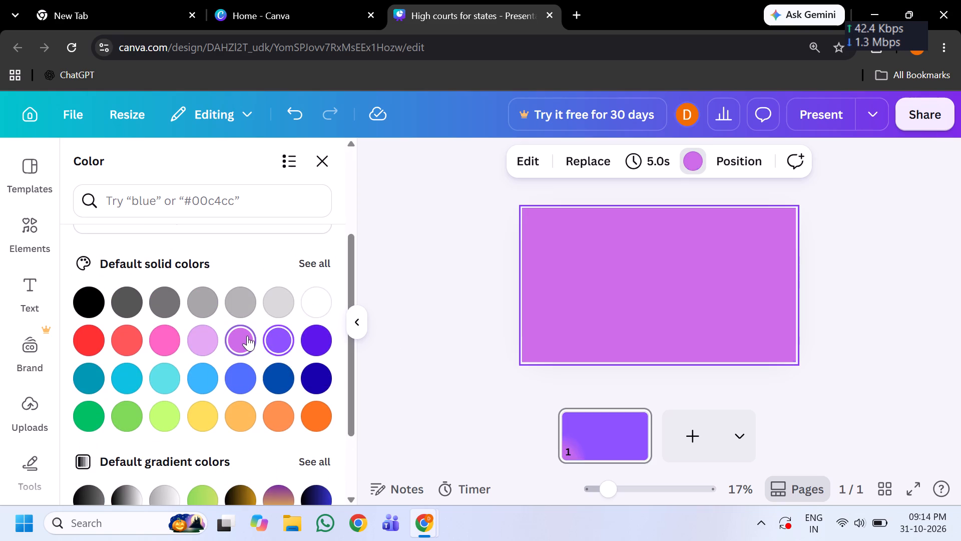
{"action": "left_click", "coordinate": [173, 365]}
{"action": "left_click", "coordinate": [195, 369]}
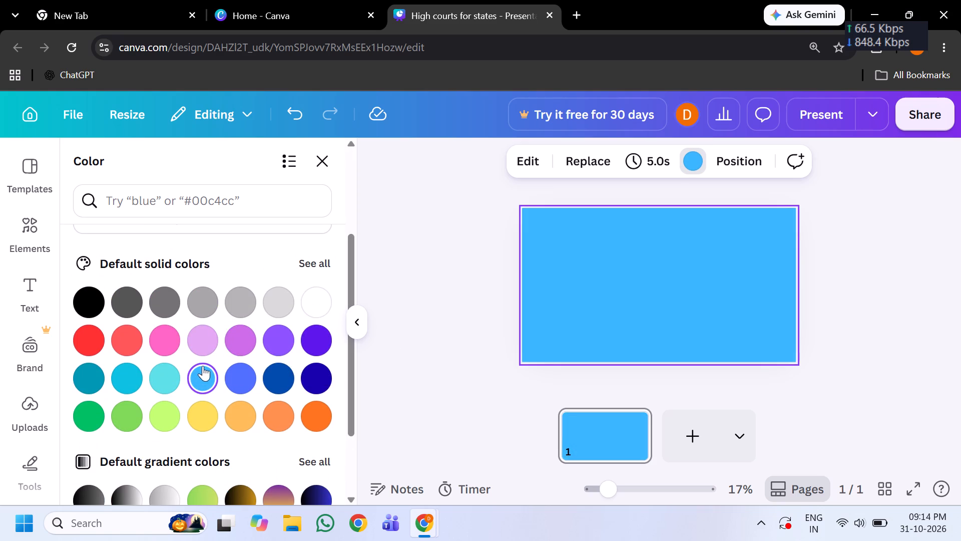
Set the page background to the default purple-to-yellow gradient.
{"action": "scroll", "coordinate": [194, 380], "scroll_direction": "down", "scroll_amount": 4}
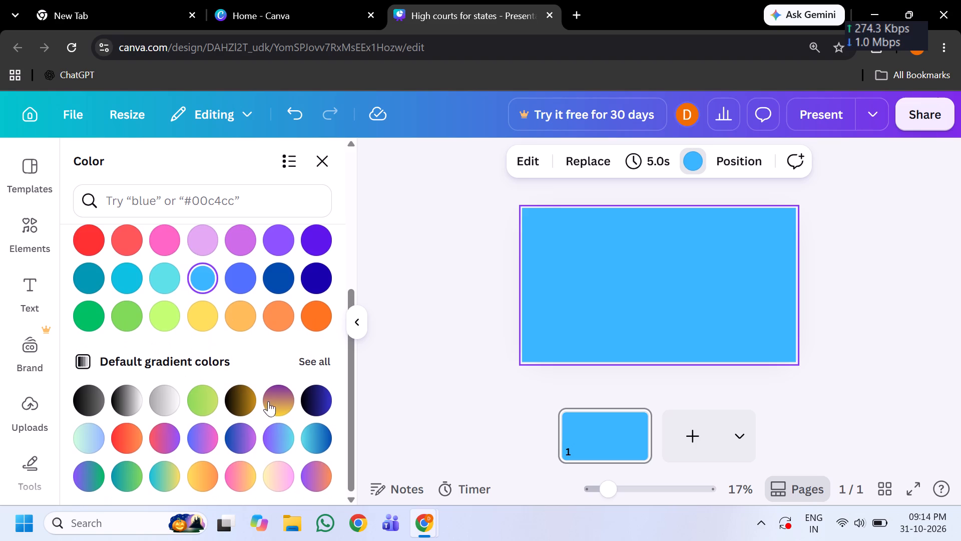
{"action": "left_click", "coordinate": [285, 405]}
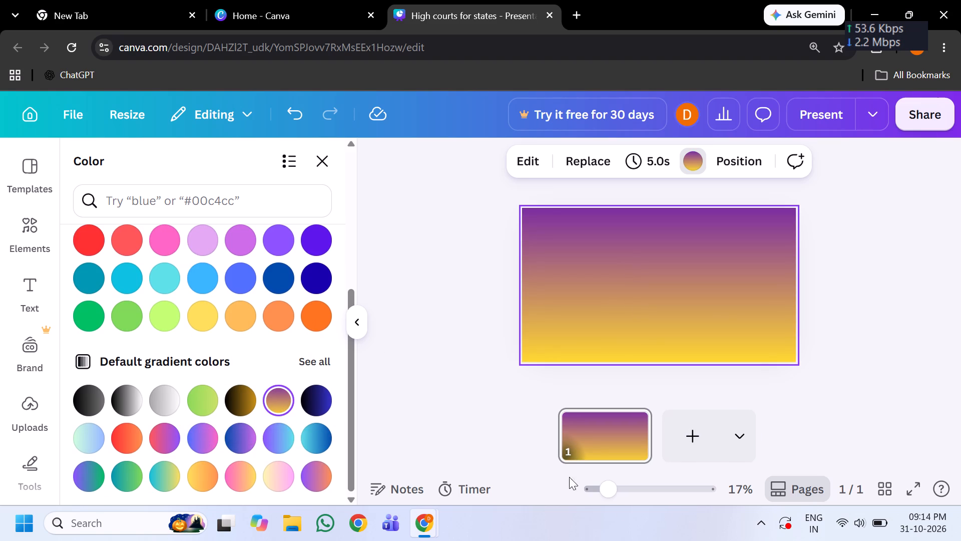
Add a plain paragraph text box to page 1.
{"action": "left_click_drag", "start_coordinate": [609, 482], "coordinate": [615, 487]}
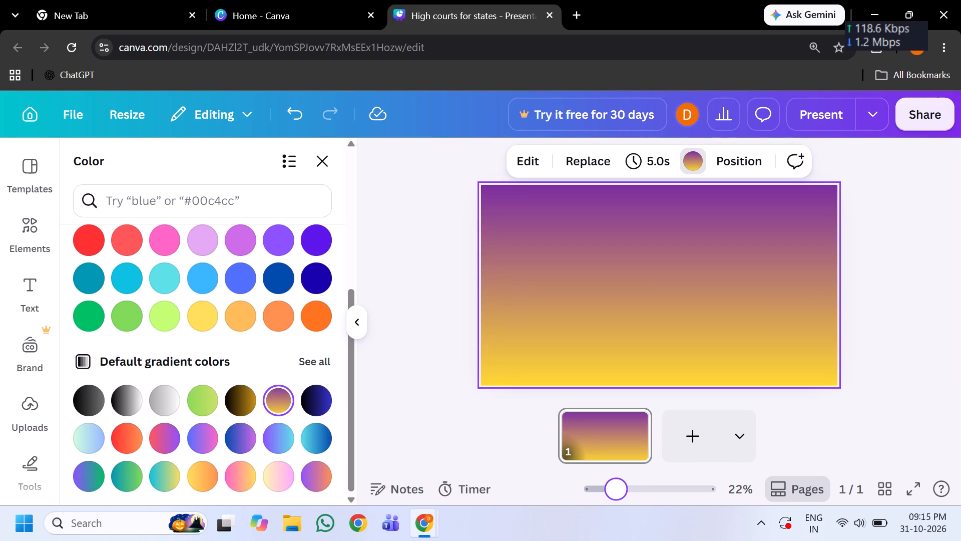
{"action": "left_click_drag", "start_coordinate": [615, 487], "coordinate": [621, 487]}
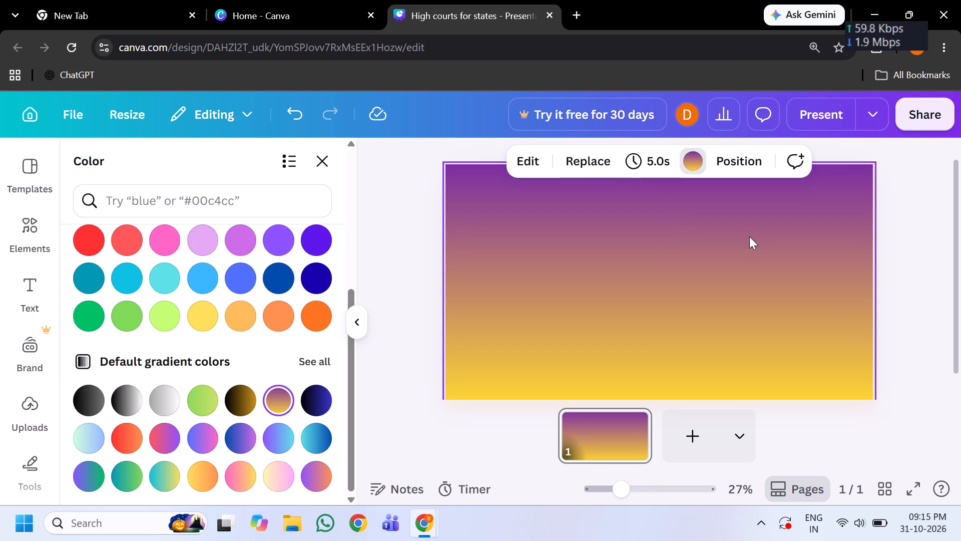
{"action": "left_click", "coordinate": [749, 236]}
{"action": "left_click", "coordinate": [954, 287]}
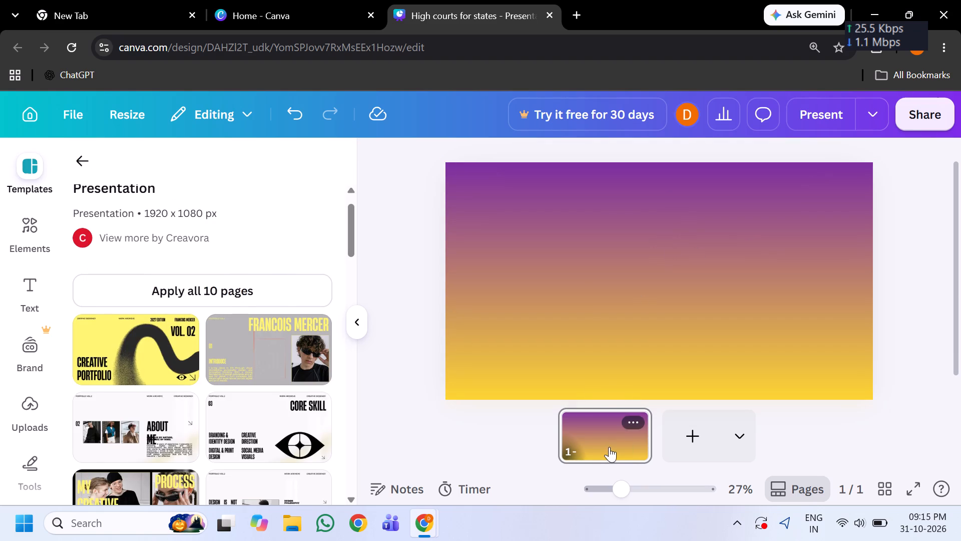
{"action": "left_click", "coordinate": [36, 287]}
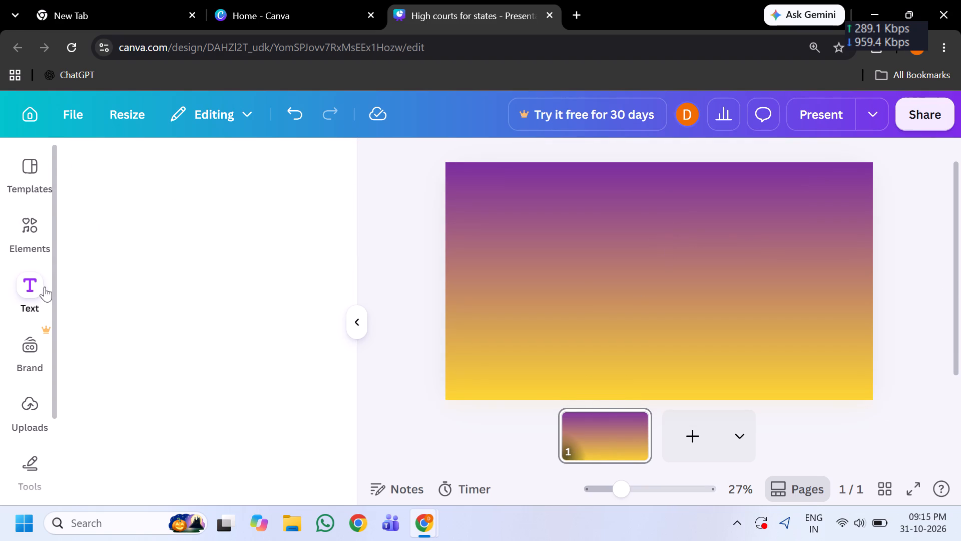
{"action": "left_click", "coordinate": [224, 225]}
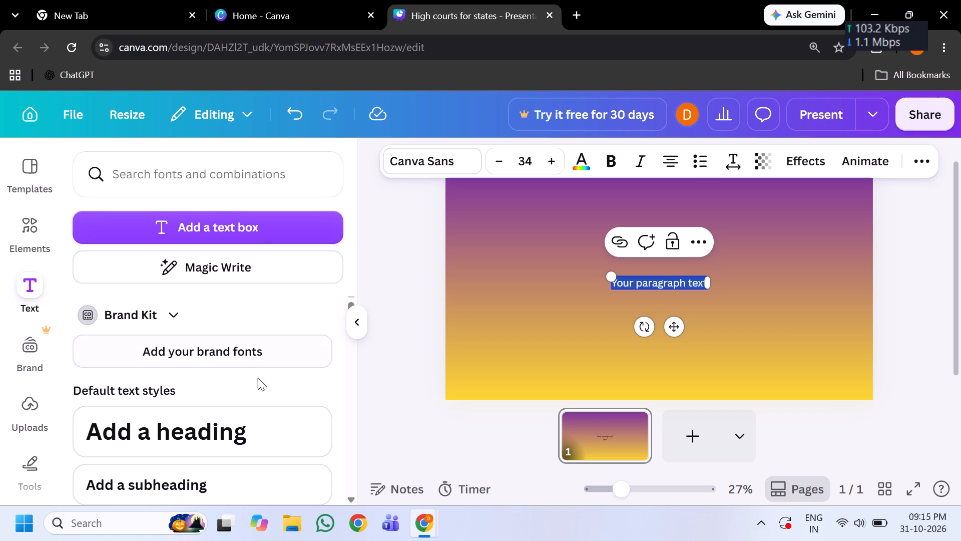
Add a second page with a plain paragraph text box on it.
{"action": "left_click", "coordinate": [695, 454]}
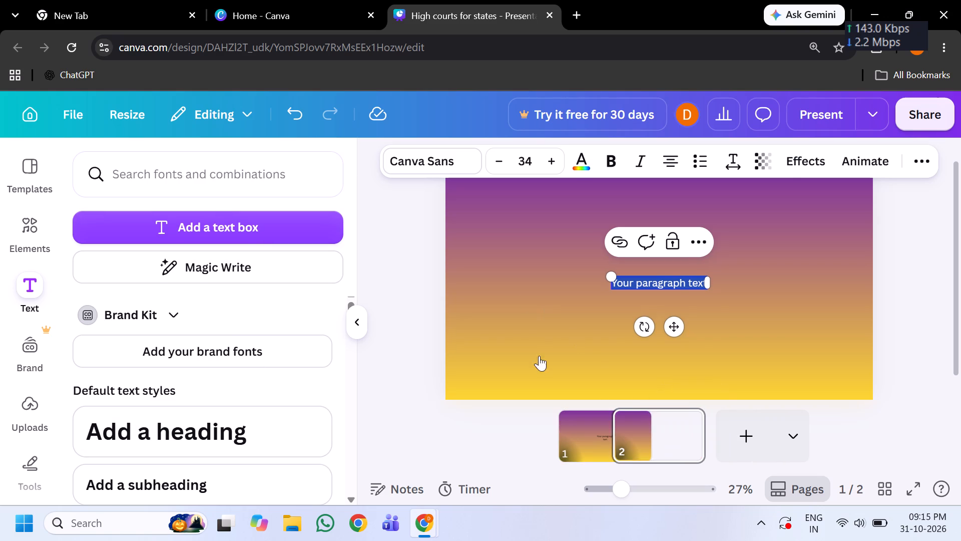
{"action": "left_click", "coordinate": [242, 228]}
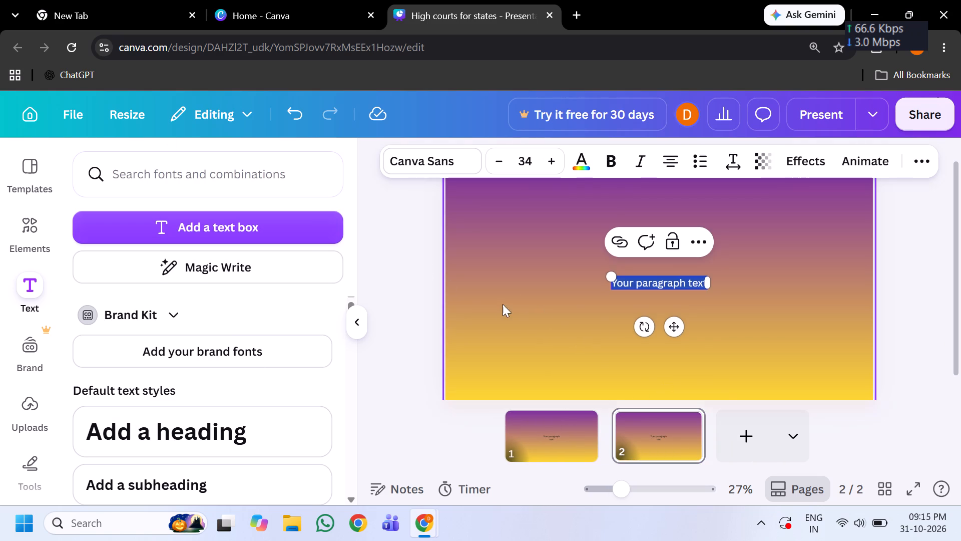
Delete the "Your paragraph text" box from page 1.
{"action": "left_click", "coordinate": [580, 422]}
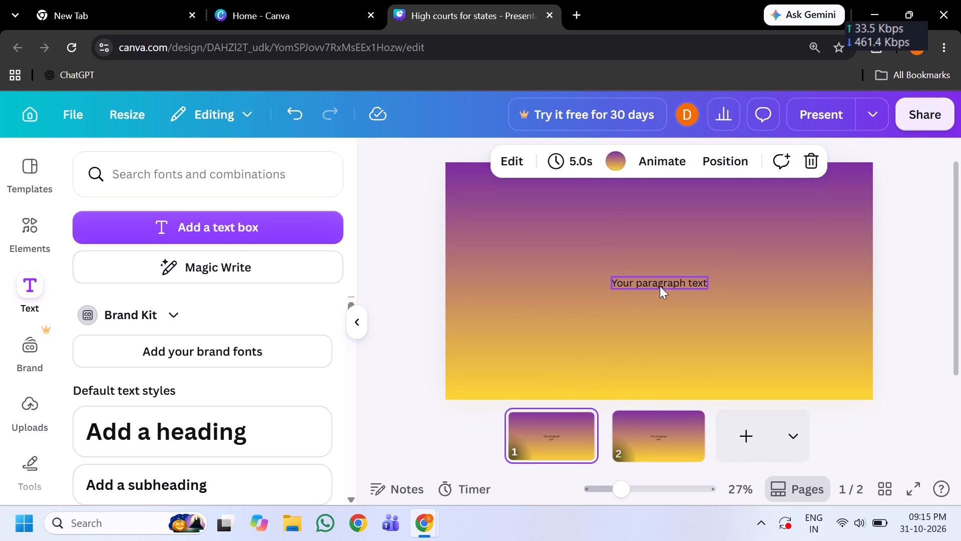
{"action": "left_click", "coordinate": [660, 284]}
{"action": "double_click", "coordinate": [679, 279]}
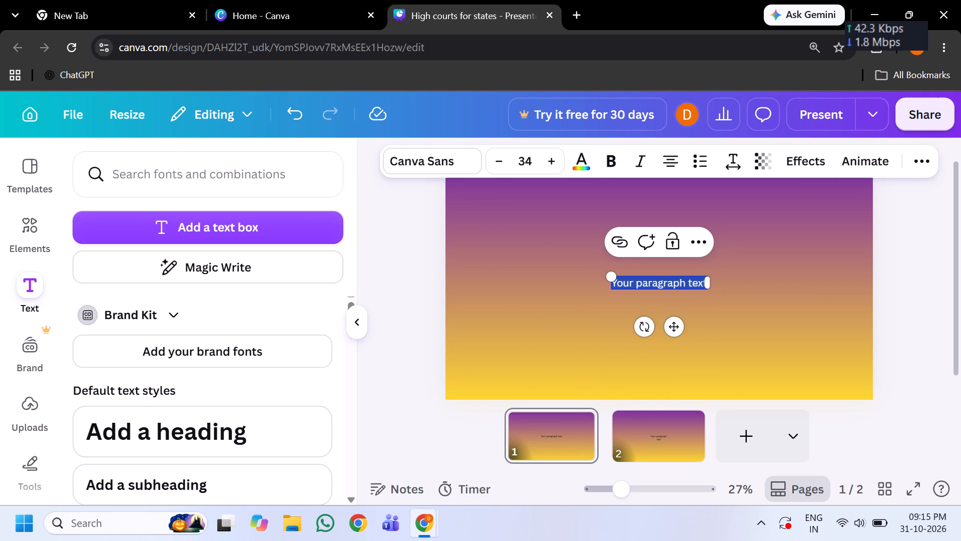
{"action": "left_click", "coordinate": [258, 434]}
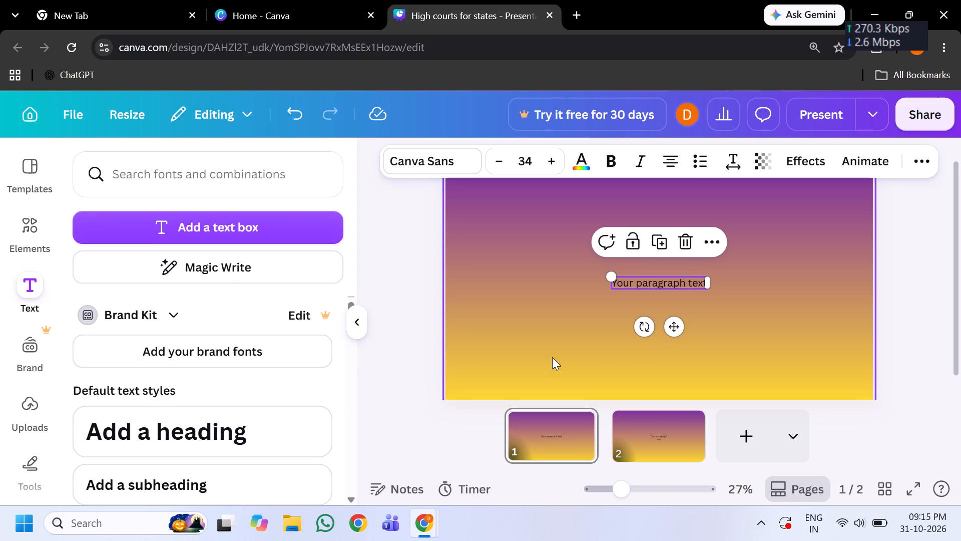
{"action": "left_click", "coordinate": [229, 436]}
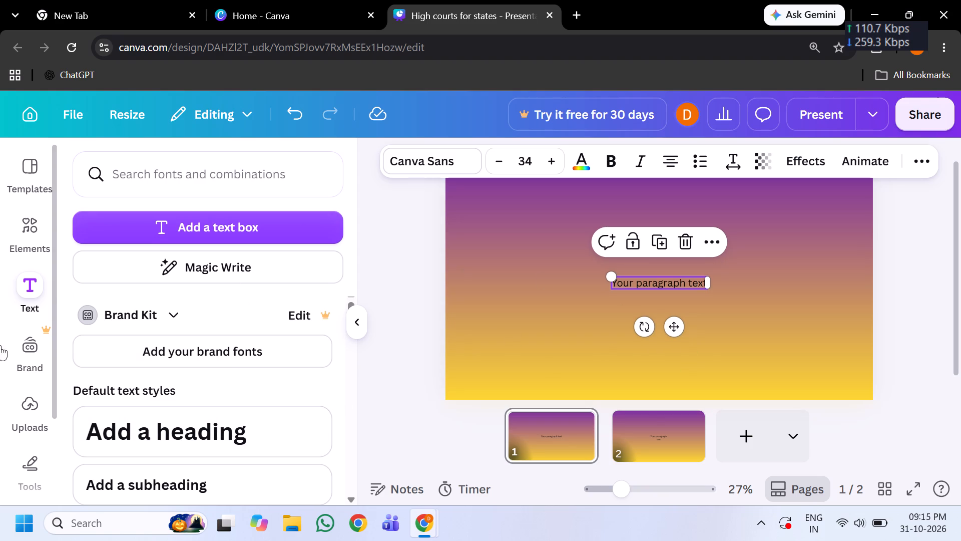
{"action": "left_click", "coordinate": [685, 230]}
Add a heading in the default text style to page 1.
{"action": "left_click", "coordinate": [213, 458]}
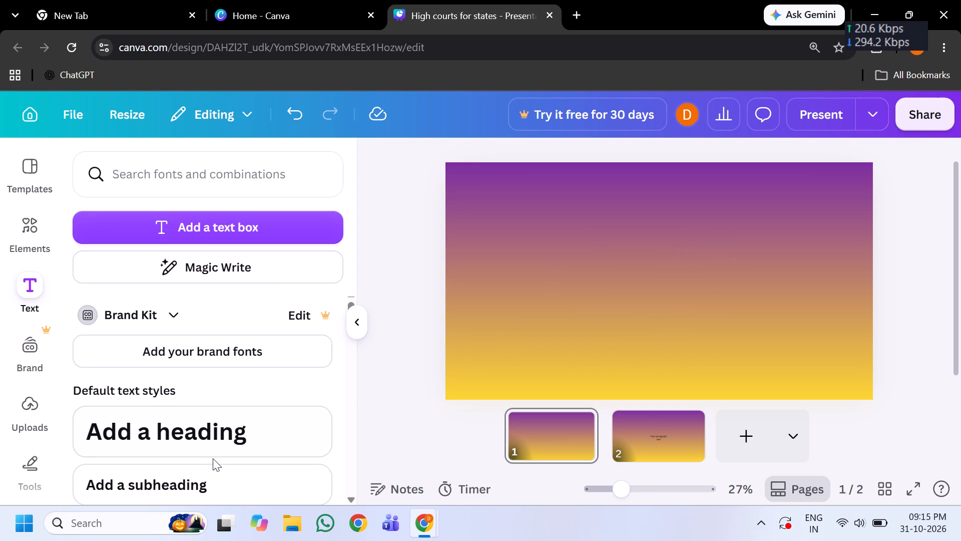
{"action": "left_click", "coordinate": [214, 444]}
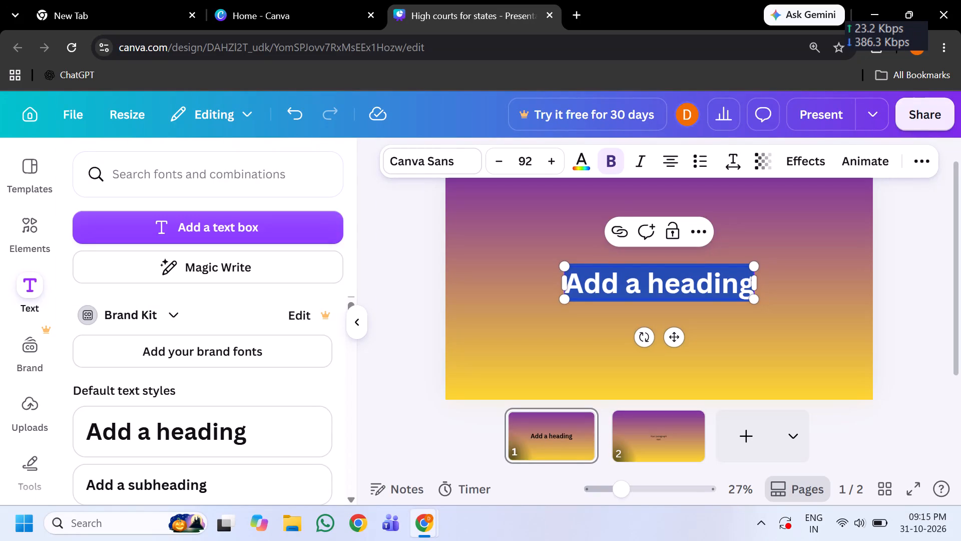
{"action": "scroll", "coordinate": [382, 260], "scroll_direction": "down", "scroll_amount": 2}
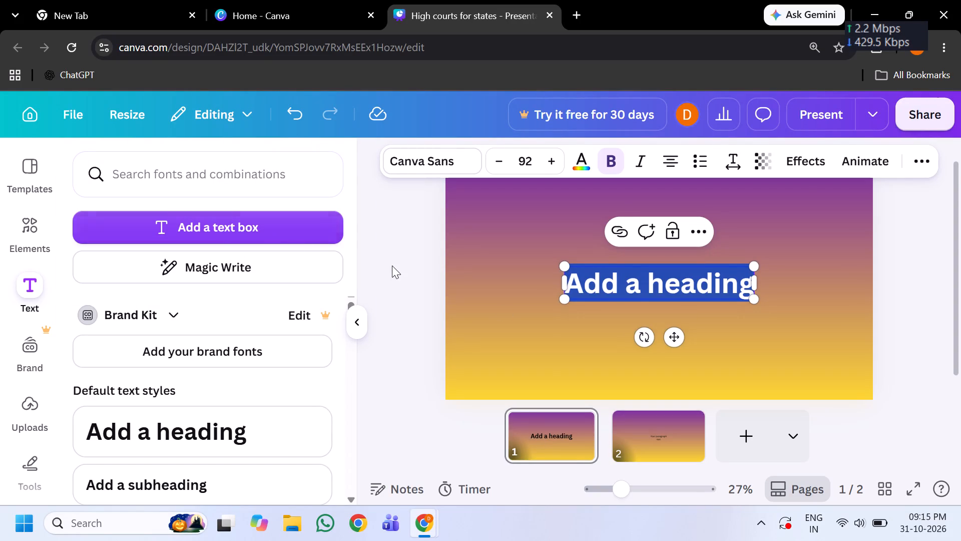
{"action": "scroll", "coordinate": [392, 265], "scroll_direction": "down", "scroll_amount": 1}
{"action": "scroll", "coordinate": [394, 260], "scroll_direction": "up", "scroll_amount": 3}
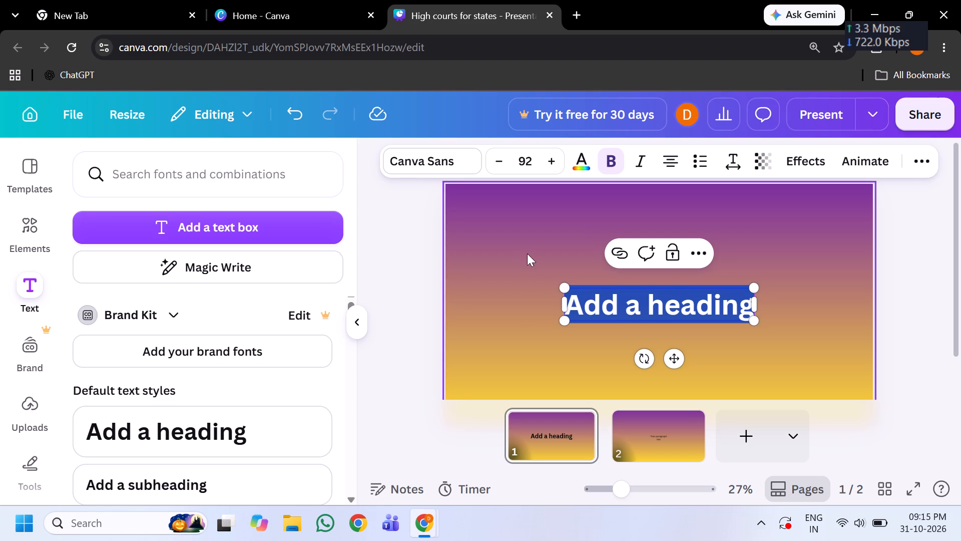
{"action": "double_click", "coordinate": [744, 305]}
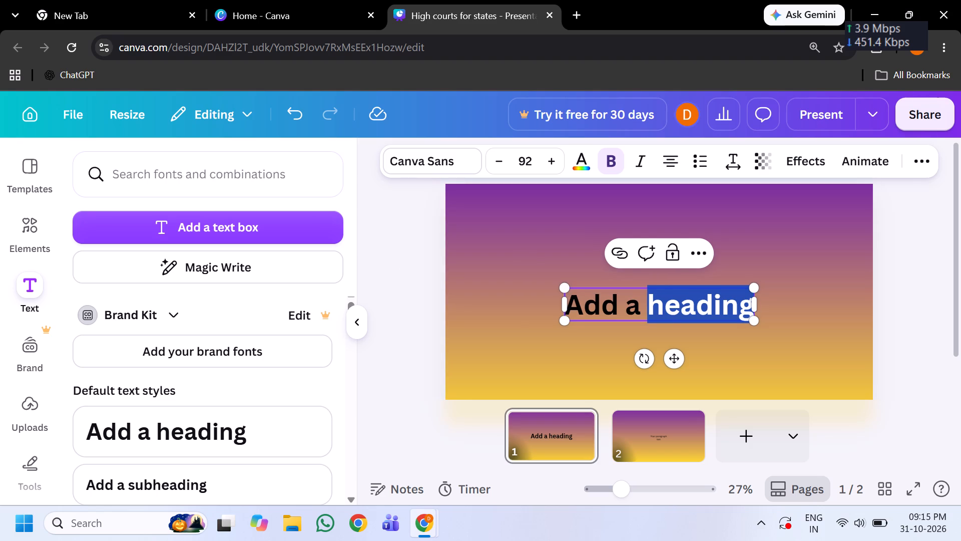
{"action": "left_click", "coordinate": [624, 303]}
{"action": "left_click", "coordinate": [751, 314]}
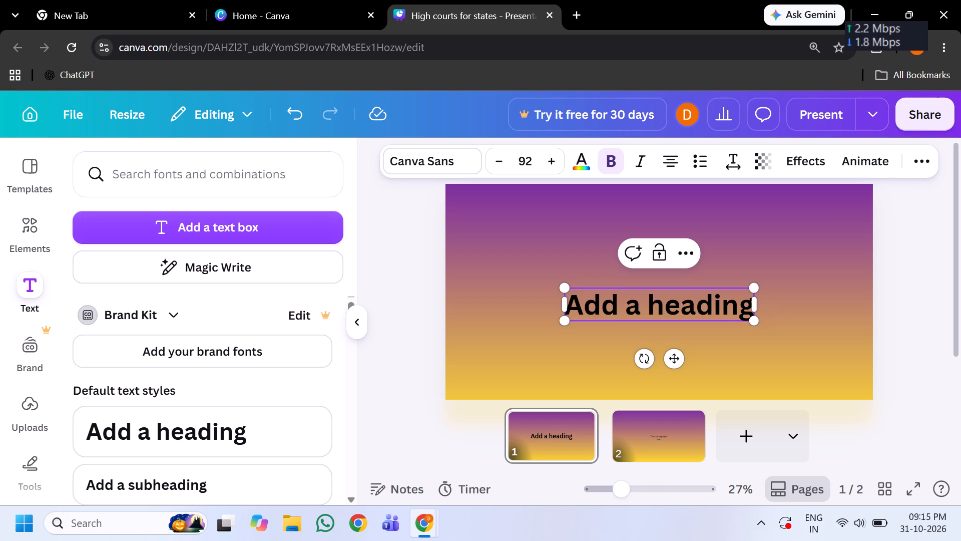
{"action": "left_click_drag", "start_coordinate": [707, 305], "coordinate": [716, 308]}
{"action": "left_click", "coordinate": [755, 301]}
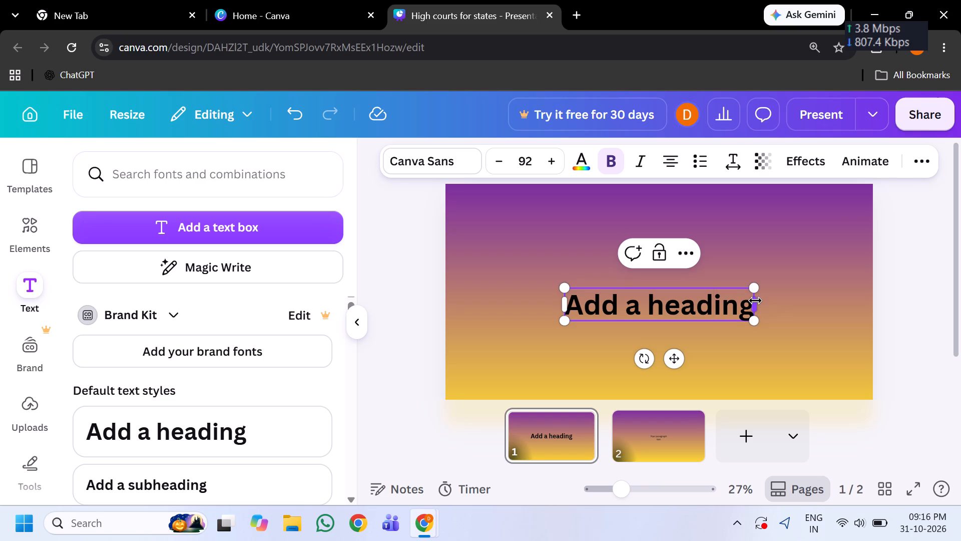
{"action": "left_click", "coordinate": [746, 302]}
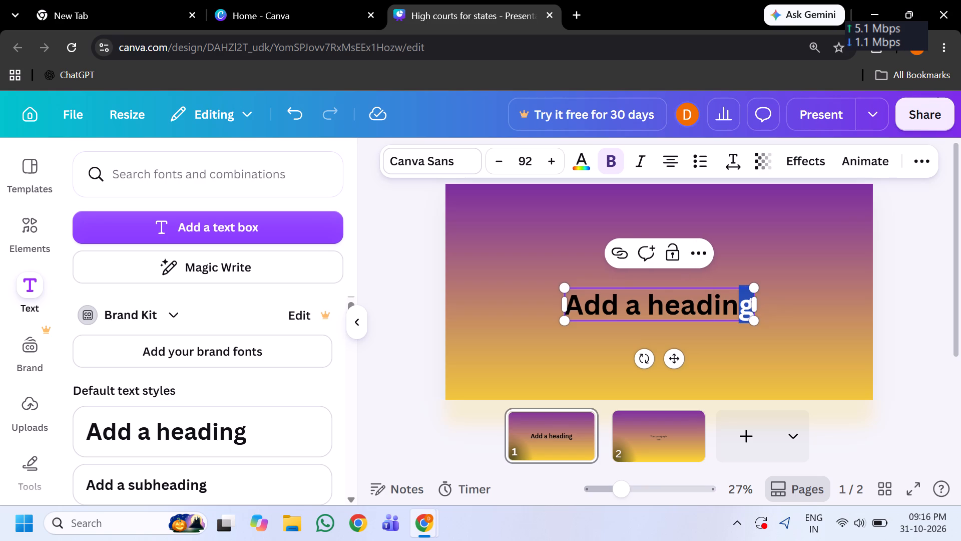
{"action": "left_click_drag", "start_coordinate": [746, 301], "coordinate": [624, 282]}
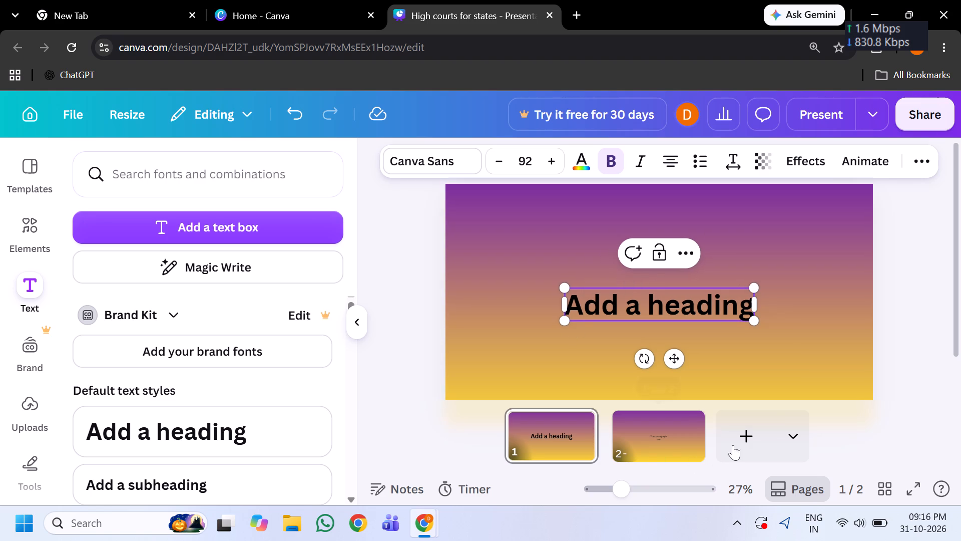
Add a blank third page with the same gradient background after page 2.
{"action": "left_click", "coordinate": [733, 441]}
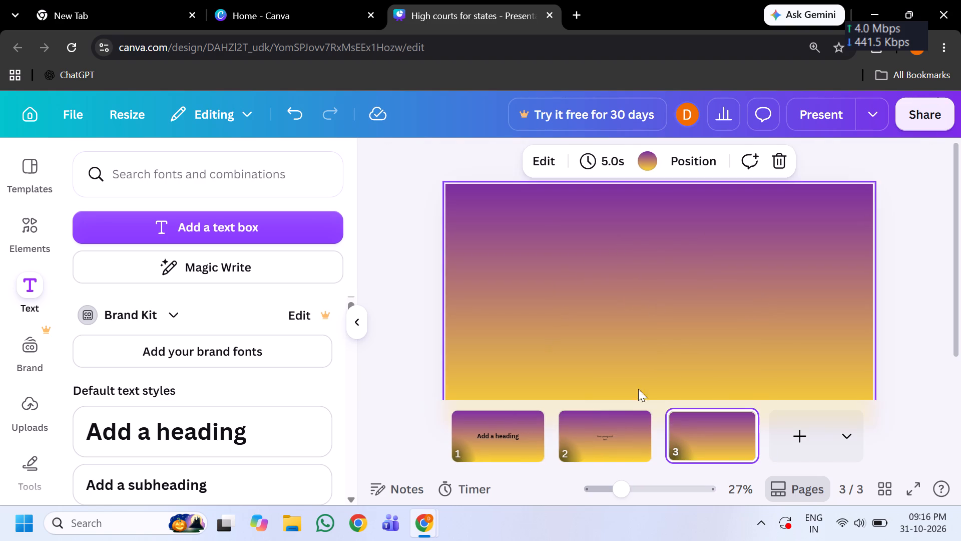
Replace the placeholder heading on page 1 with "Chapter: ii Parliament".
{"action": "left_click_drag", "start_coordinate": [595, 432], "coordinate": [600, 431]}
{"action": "left_click_drag", "start_coordinate": [497, 415], "coordinate": [507, 420]}
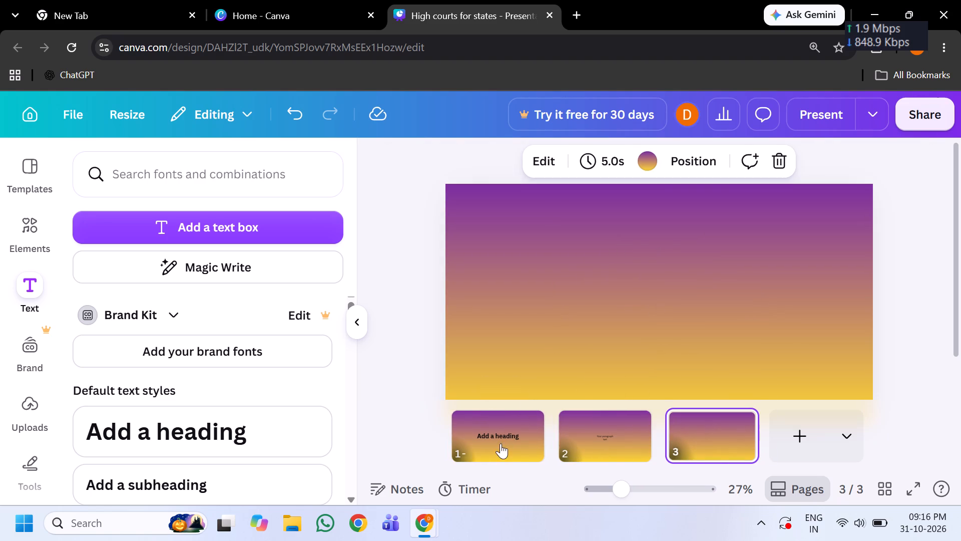
{"action": "left_click_drag", "start_coordinate": [501, 443], "coordinate": [509, 445]}
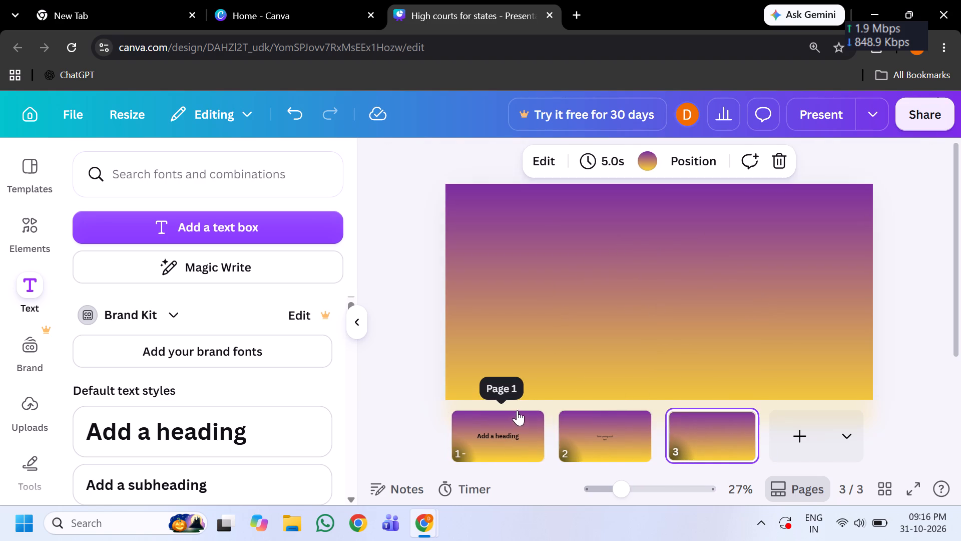
{"action": "left_click", "coordinate": [498, 443]}
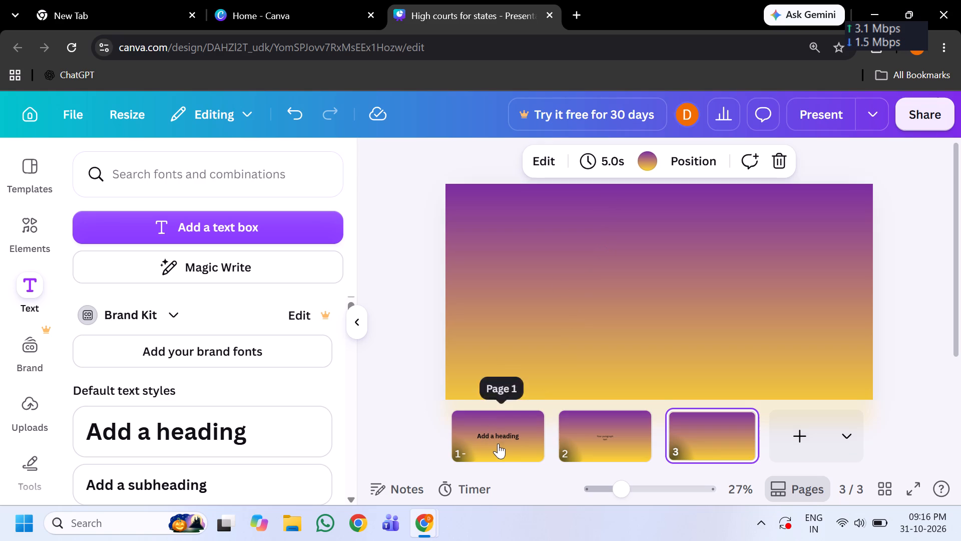
{"action": "left_click", "coordinate": [517, 437]}
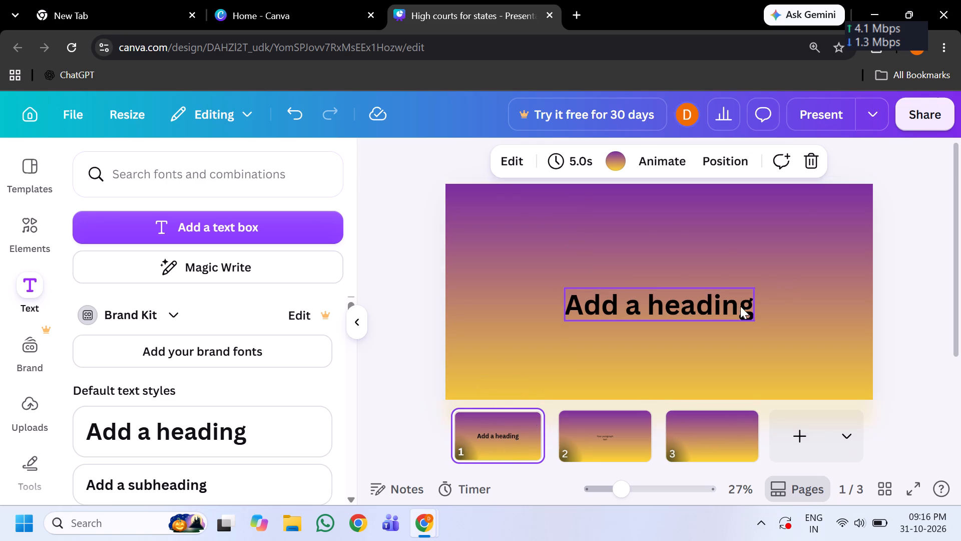
{"action": "double_click", "coordinate": [737, 308]}
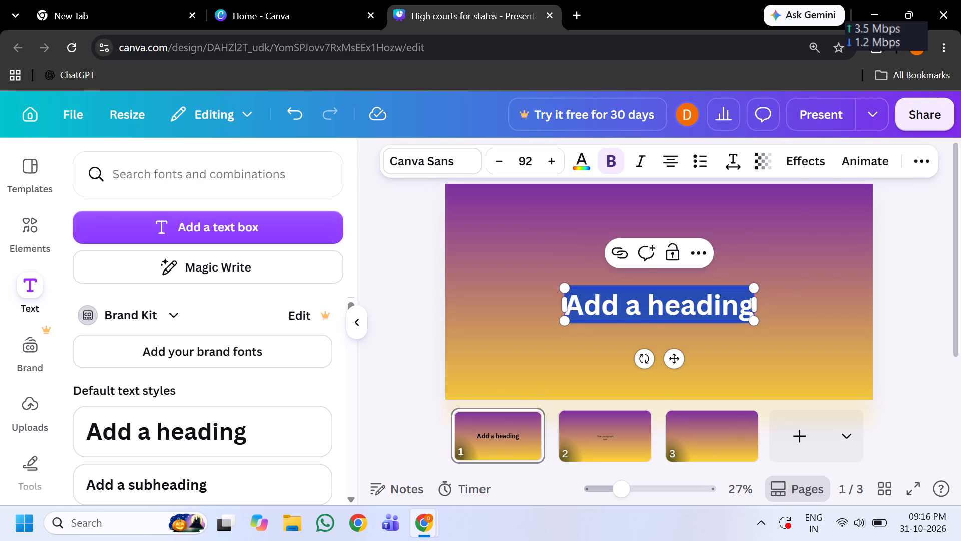
{"action": "key", "text": "BackSpace"}
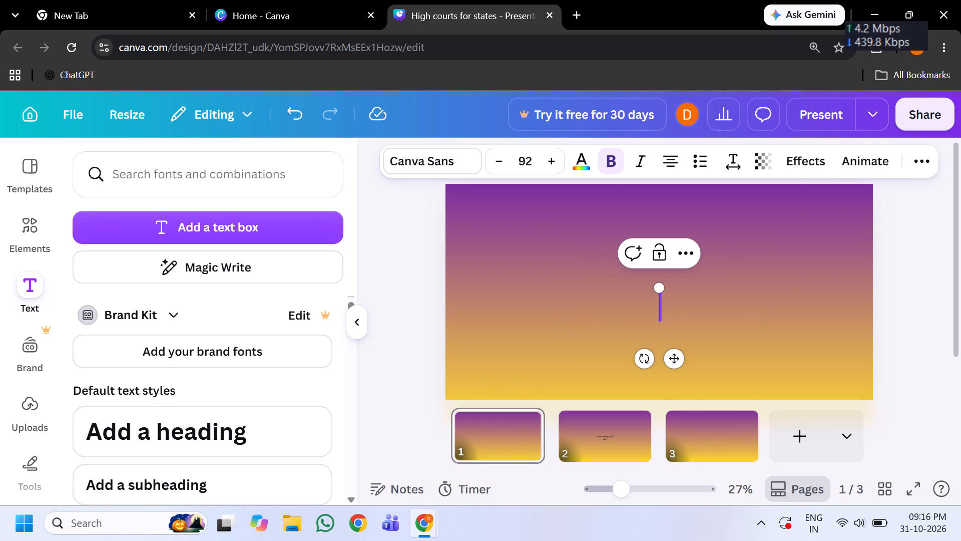
{"action": "type", "text": "Chap"}
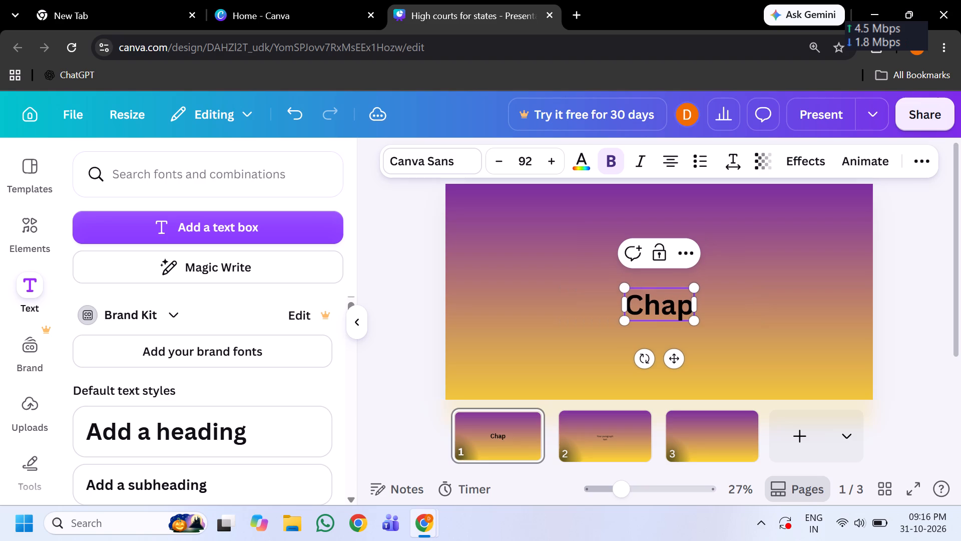
{"action": "type", "text": "ter ii"}
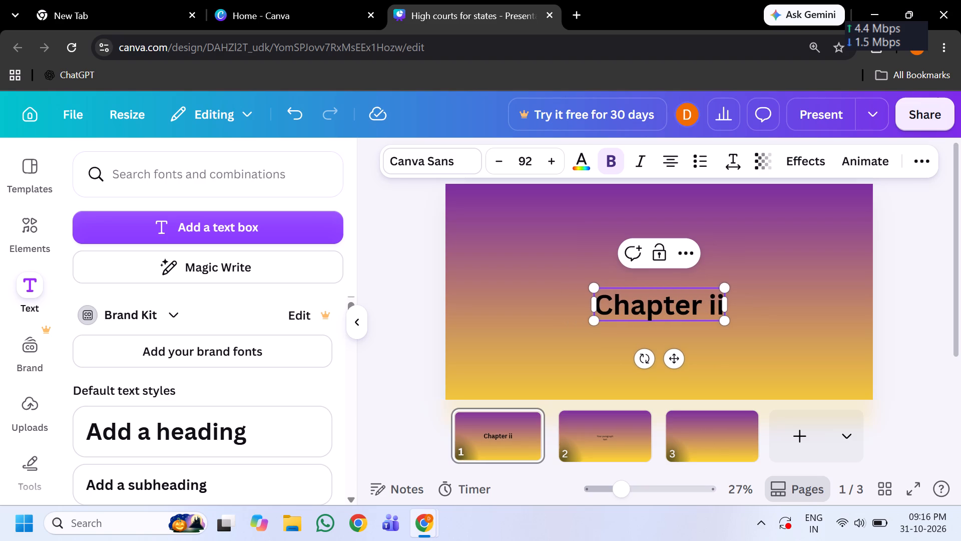
{"action": "key", "text": "space"}
{"action": "type", "text": "Par"}
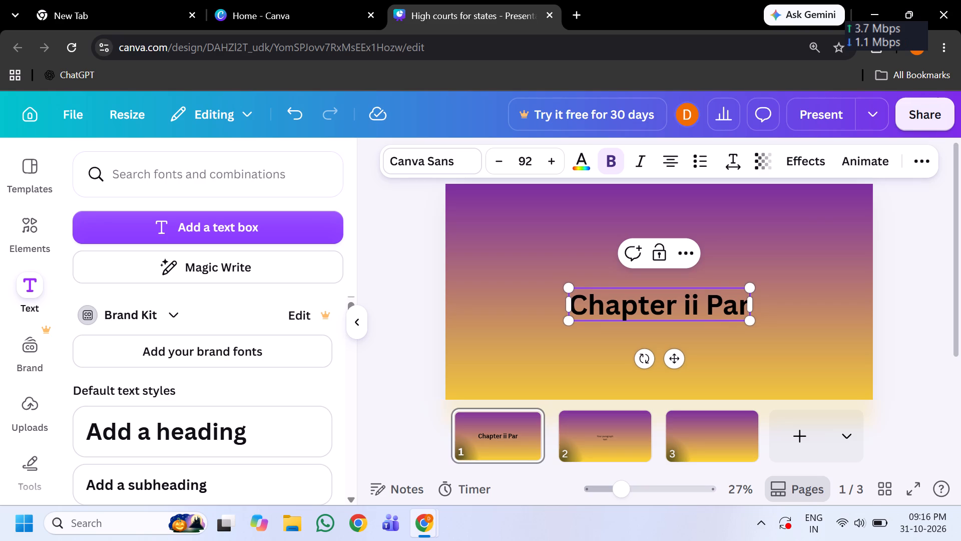
{"action": "type", "text": "liament"}
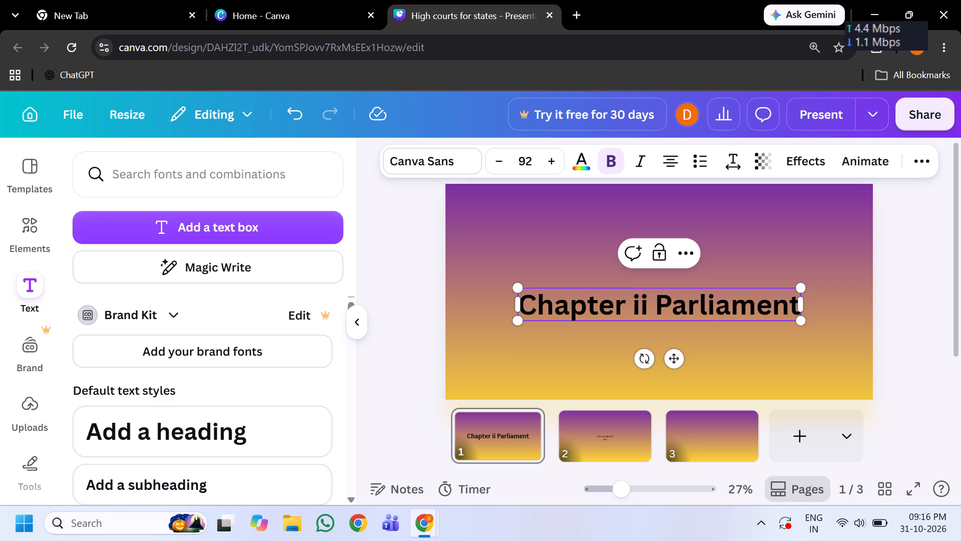
{"action": "left_click", "coordinate": [628, 305]}
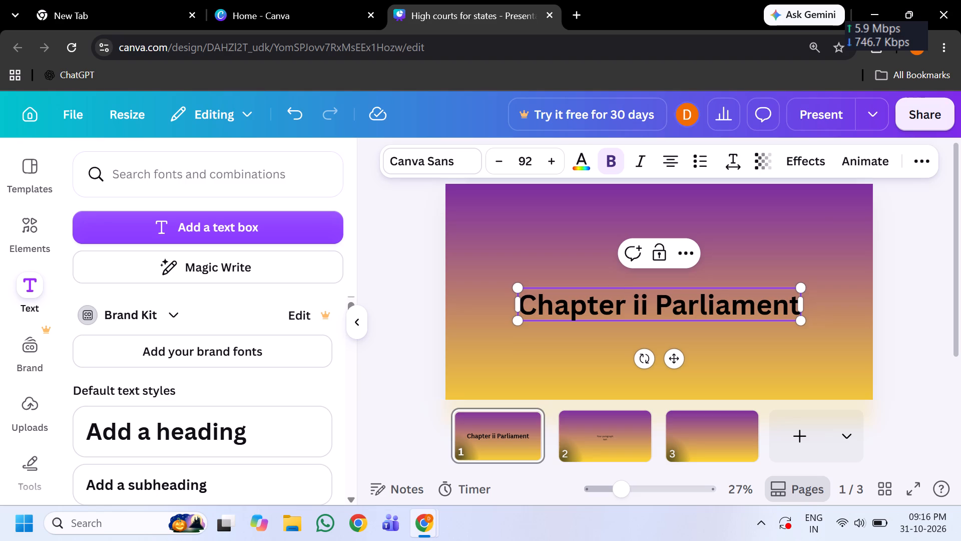
{"action": "key", "text": "shift+colon"}
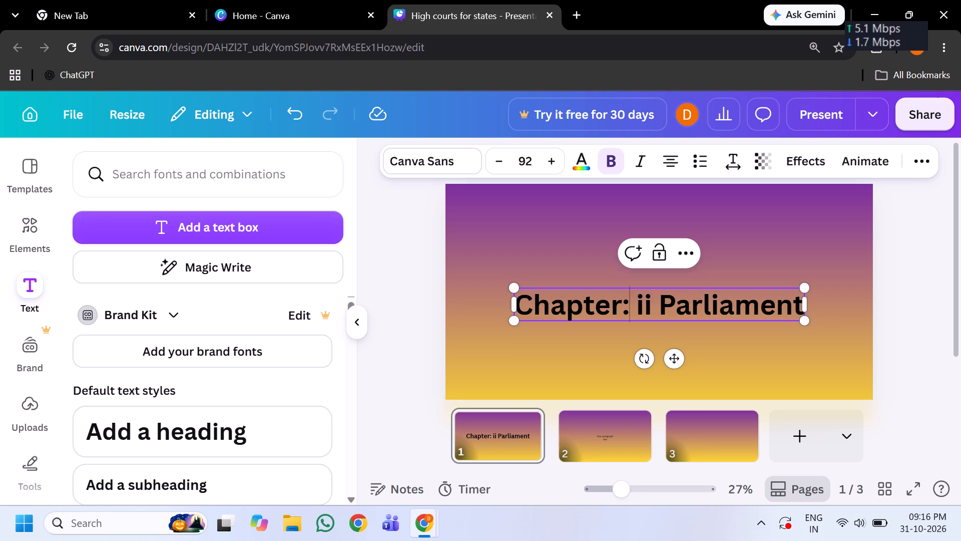
Clear the "Your paragraph text" placeholder on page 2 and remove its empty text box.
{"action": "left_click", "coordinate": [620, 426]}
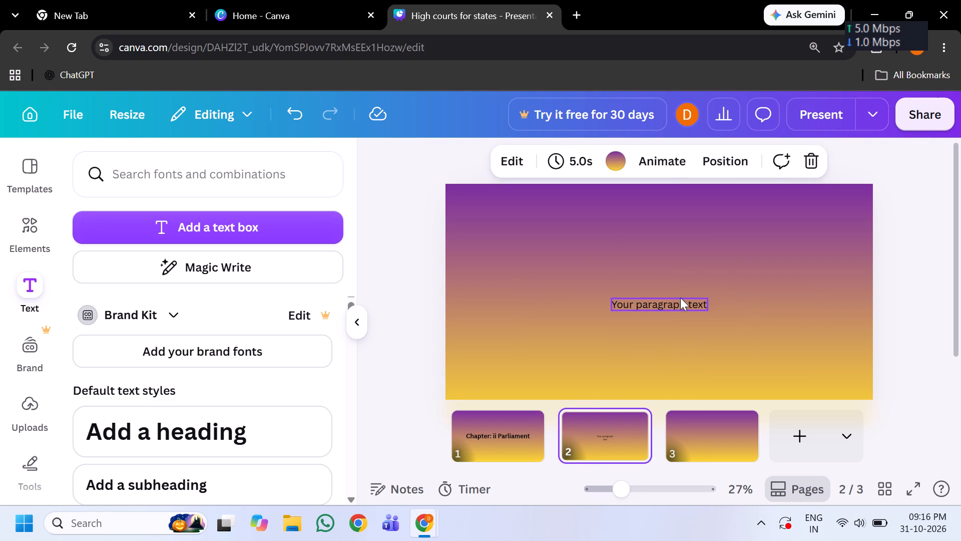
{"action": "left_click", "coordinate": [683, 298]}
{"action": "left_click", "coordinate": [701, 296]}
{"action": "double_click", "coordinate": [693, 302]}
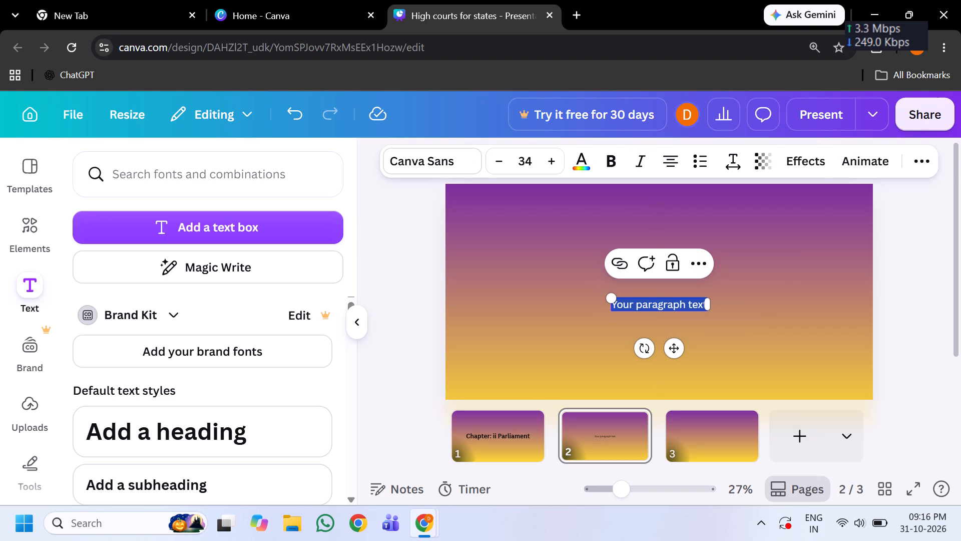
{"action": "key", "text": "BackSpace"}
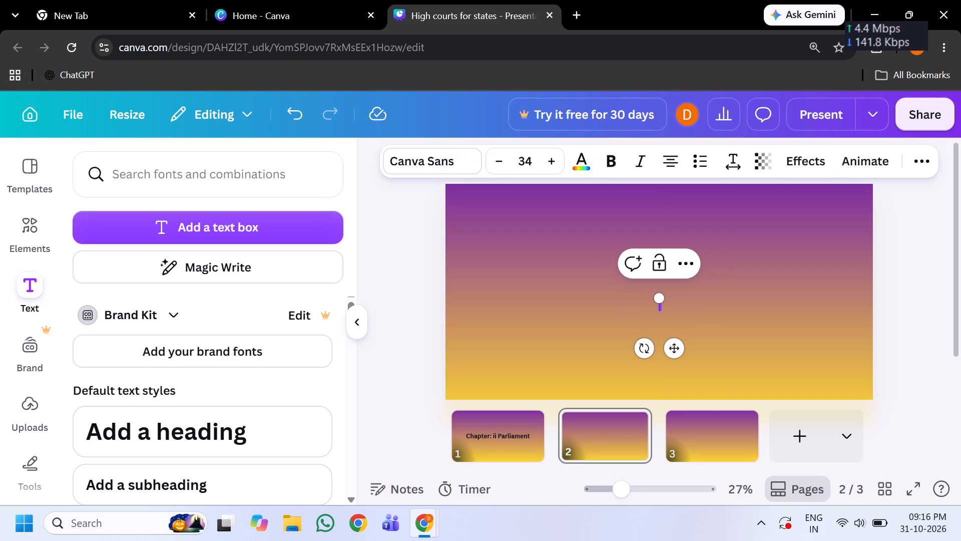
{"action": "key", "text": "7"}
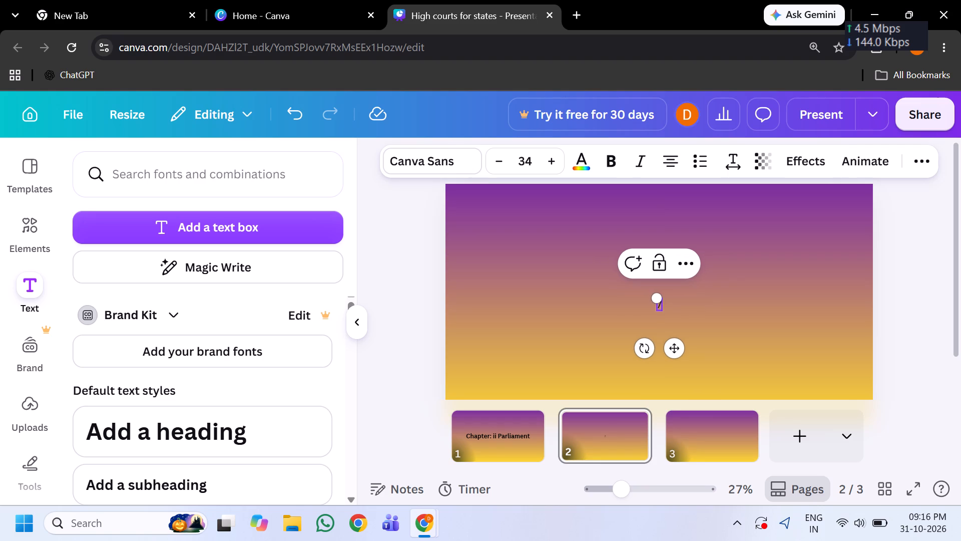
{"action": "key", "text": "BackSpace"}
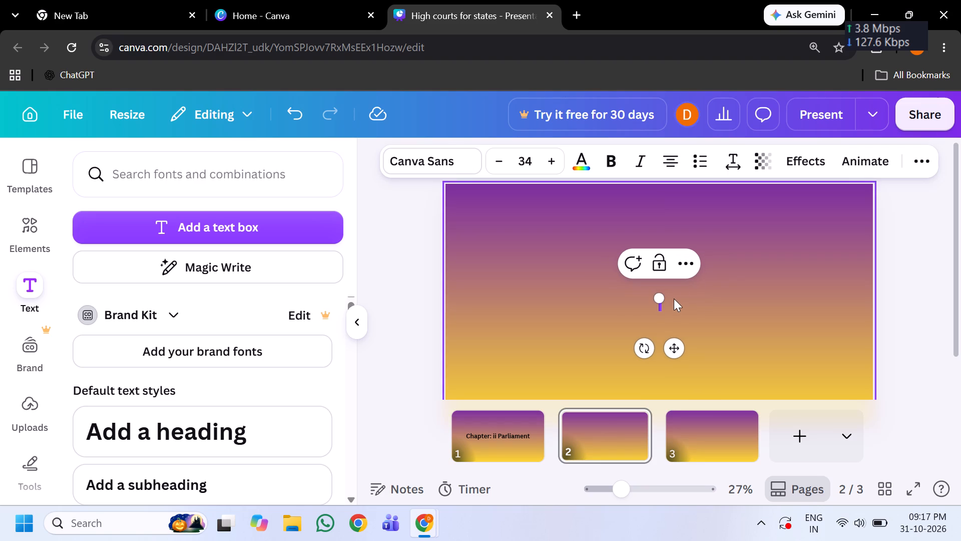
{"action": "left_click", "coordinate": [690, 256]}
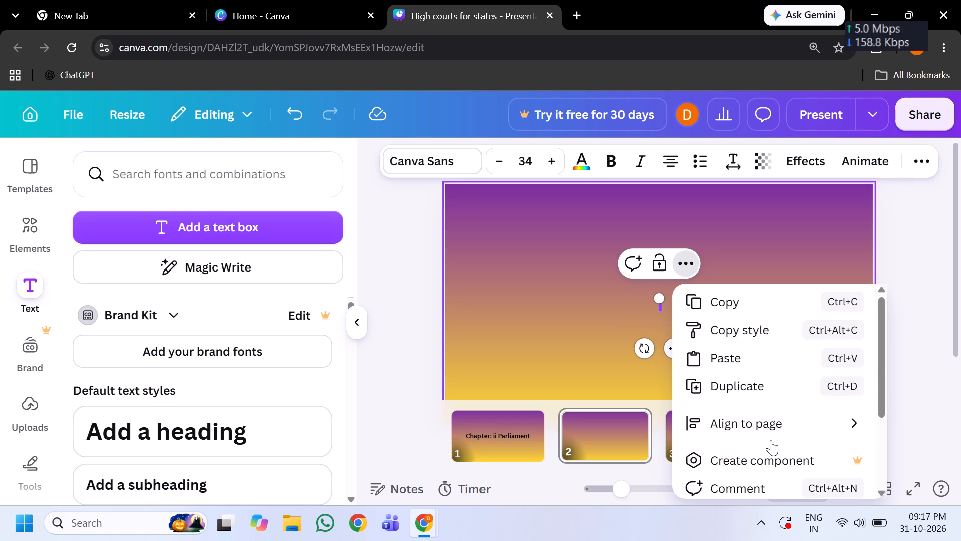
{"action": "scroll", "coordinate": [766, 459], "scroll_direction": "down", "scroll_amount": 4}
{"action": "scroll", "coordinate": [740, 421], "scroll_direction": "down", "scroll_amount": 4}
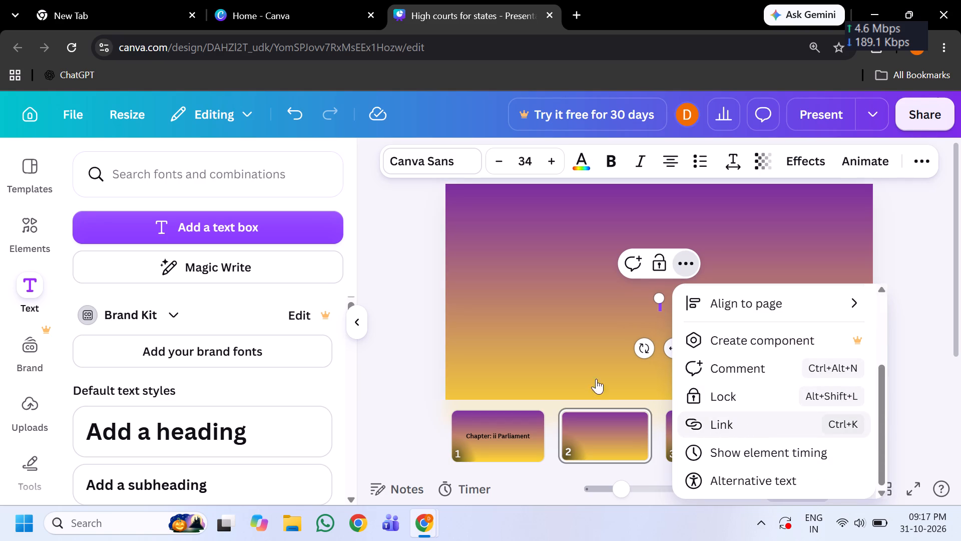
{"action": "left_click", "coordinate": [586, 330]}
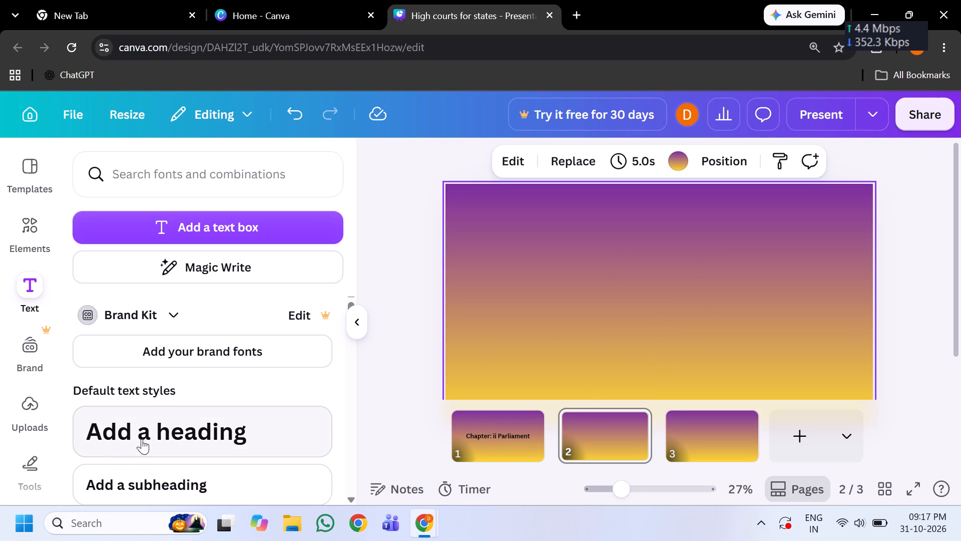
Add a default-style heading to page 2 and move it to the centre of the page.
{"action": "left_click_drag", "start_coordinate": [147, 436], "coordinate": [153, 434]}
{"action": "left_click", "coordinate": [240, 431]}
{"action": "left_click", "coordinate": [600, 436]}
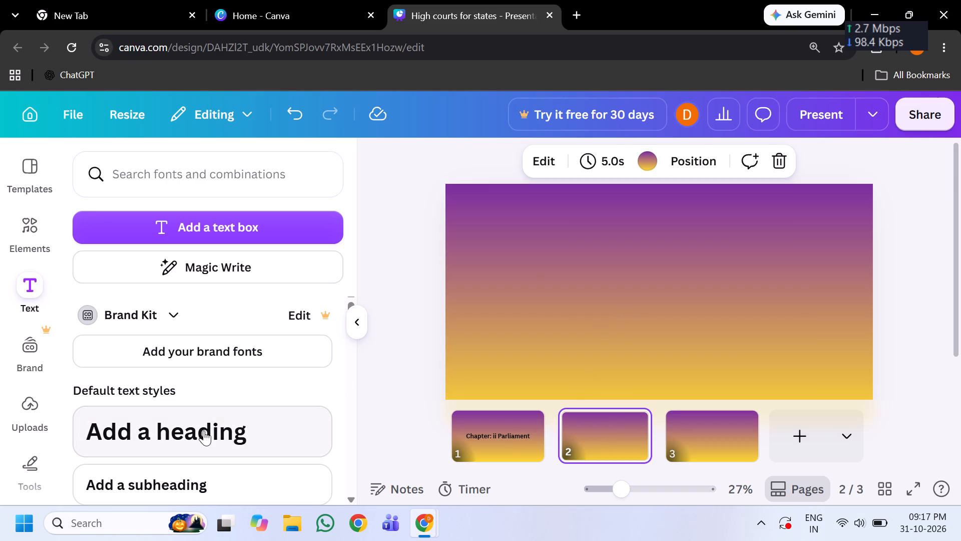
{"action": "left_click_drag", "start_coordinate": [210, 429], "coordinate": [215, 428]}
{"action": "left_click_drag", "start_coordinate": [215, 422], "coordinate": [581, 362]}
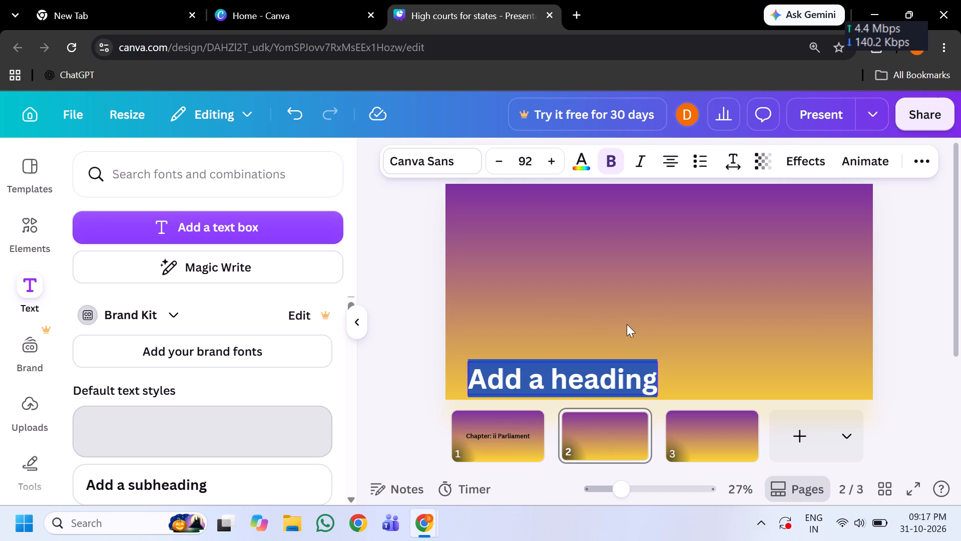
{"action": "left_click_drag", "start_coordinate": [553, 381], "coordinate": [607, 329]}
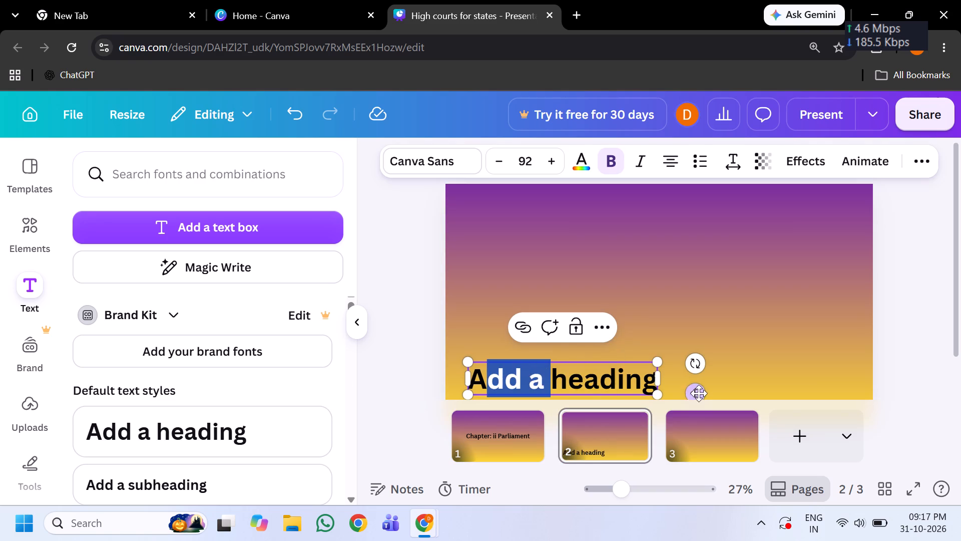
{"action": "left_click_drag", "start_coordinate": [695, 395], "coordinate": [789, 318]}
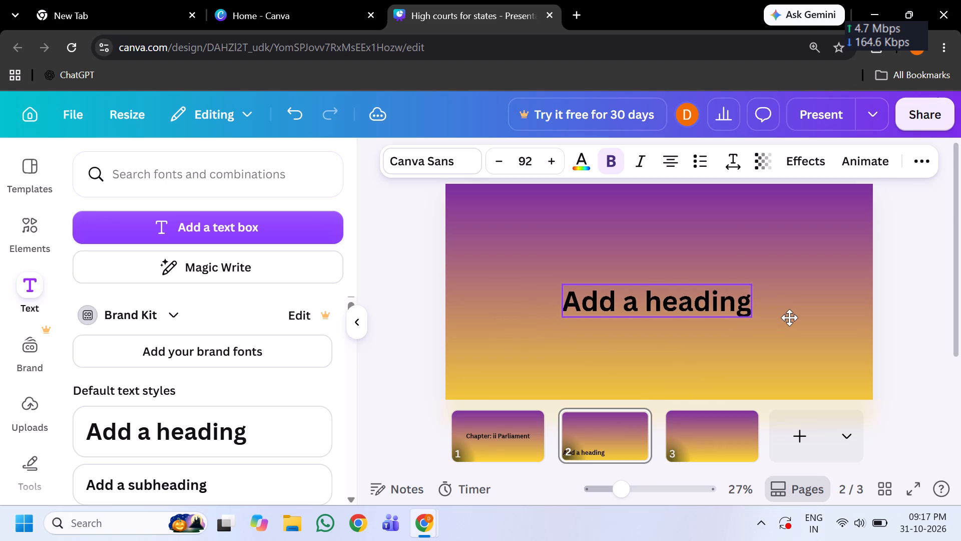
{"action": "left_click_drag", "start_coordinate": [789, 318], "coordinate": [789, 318]}
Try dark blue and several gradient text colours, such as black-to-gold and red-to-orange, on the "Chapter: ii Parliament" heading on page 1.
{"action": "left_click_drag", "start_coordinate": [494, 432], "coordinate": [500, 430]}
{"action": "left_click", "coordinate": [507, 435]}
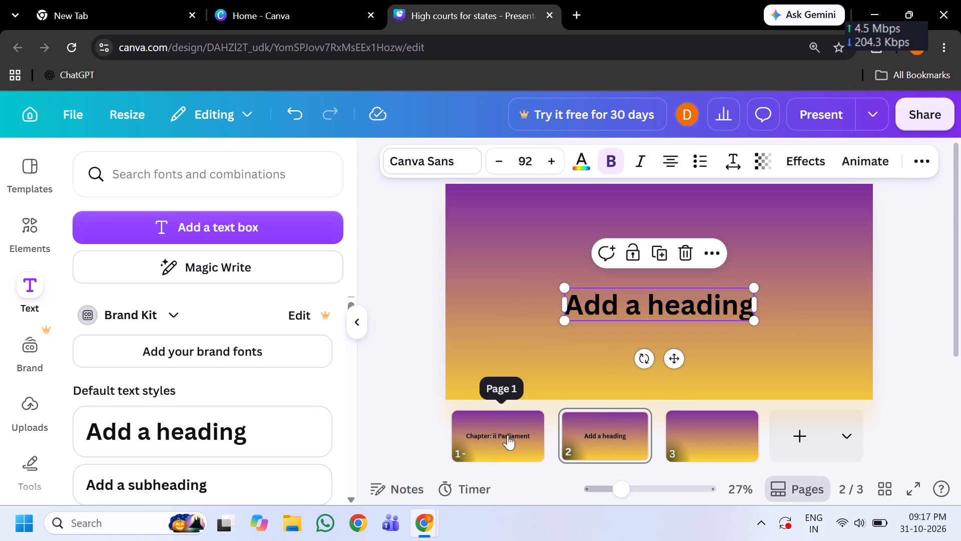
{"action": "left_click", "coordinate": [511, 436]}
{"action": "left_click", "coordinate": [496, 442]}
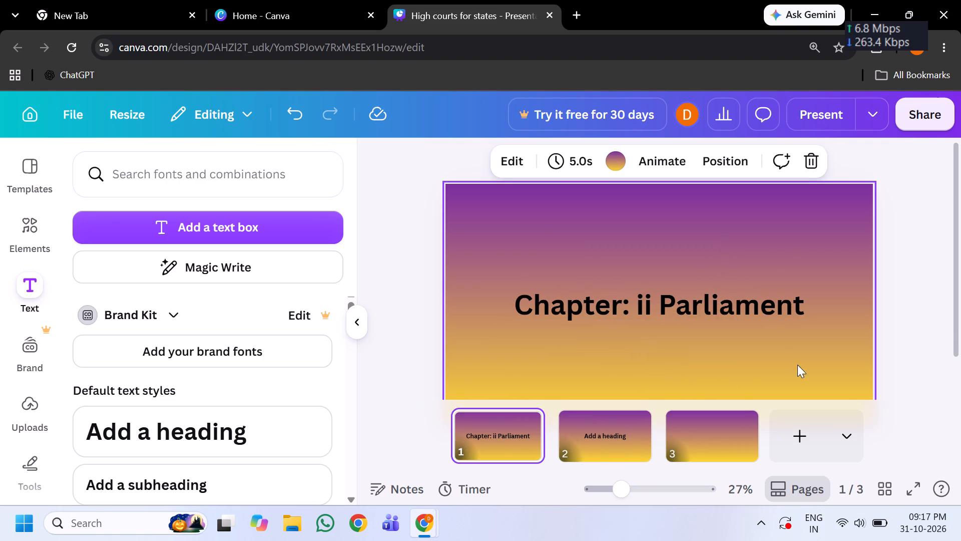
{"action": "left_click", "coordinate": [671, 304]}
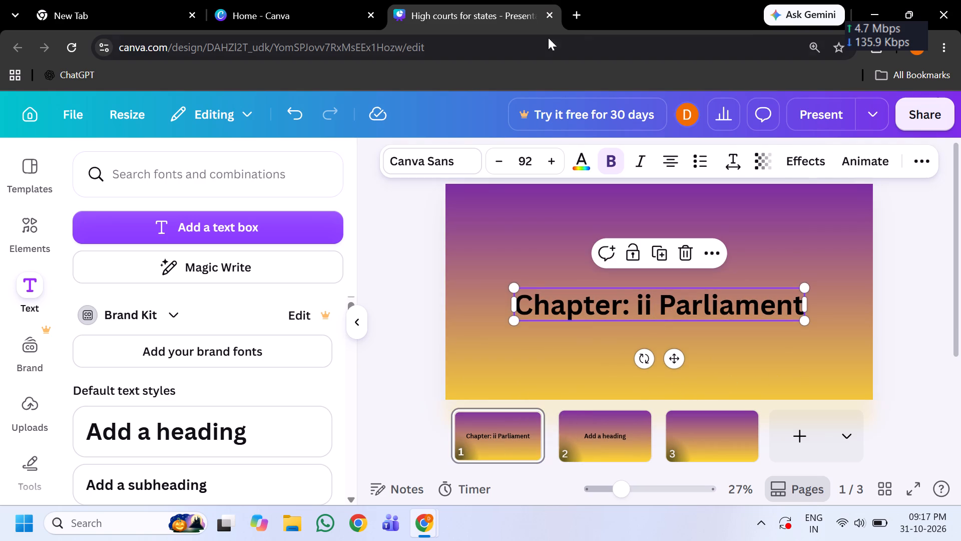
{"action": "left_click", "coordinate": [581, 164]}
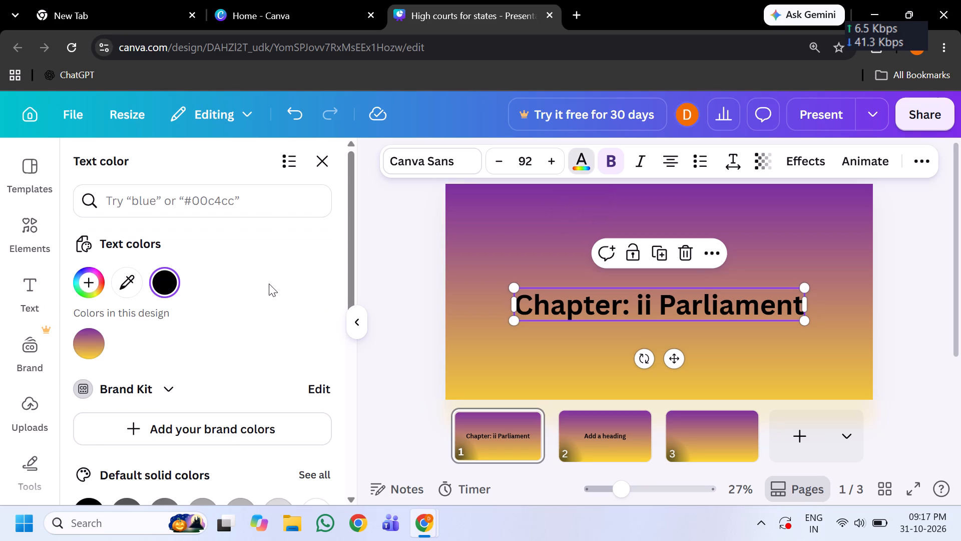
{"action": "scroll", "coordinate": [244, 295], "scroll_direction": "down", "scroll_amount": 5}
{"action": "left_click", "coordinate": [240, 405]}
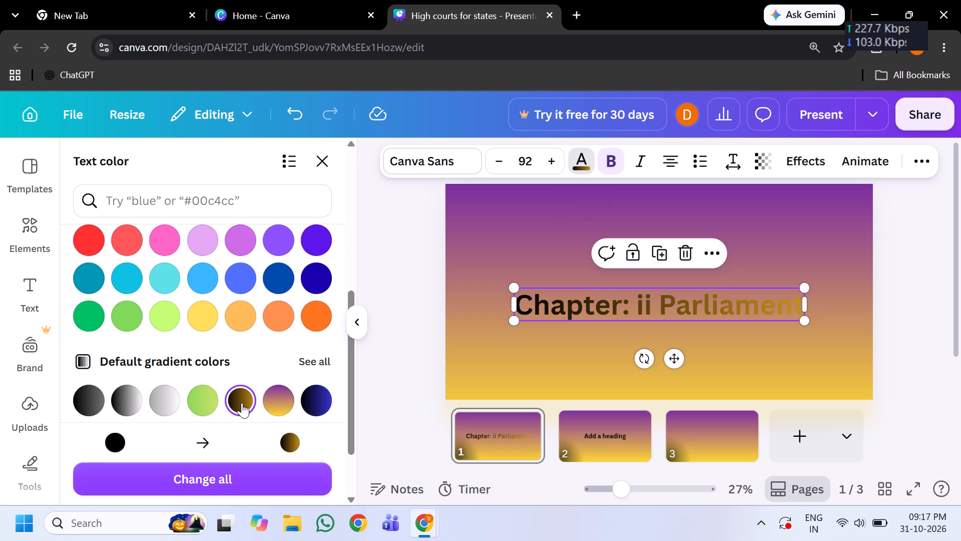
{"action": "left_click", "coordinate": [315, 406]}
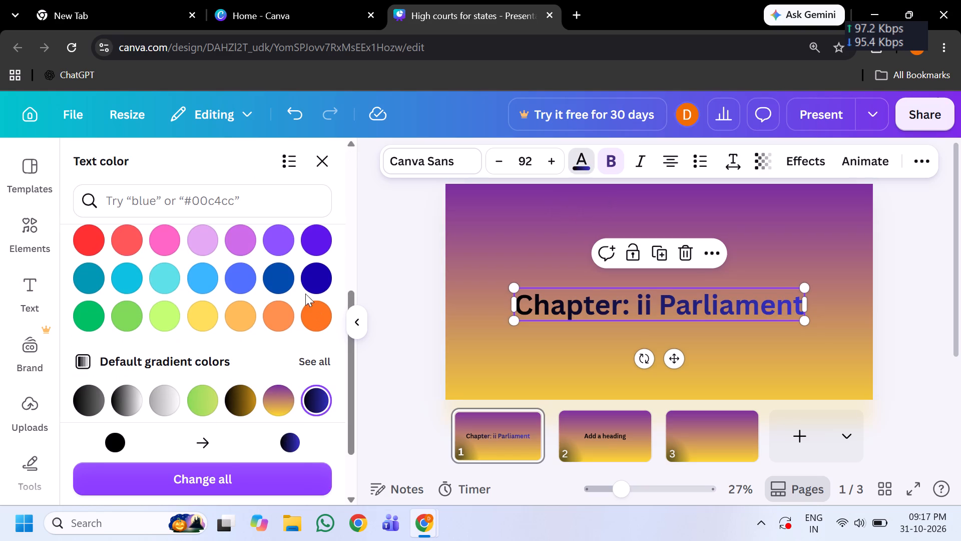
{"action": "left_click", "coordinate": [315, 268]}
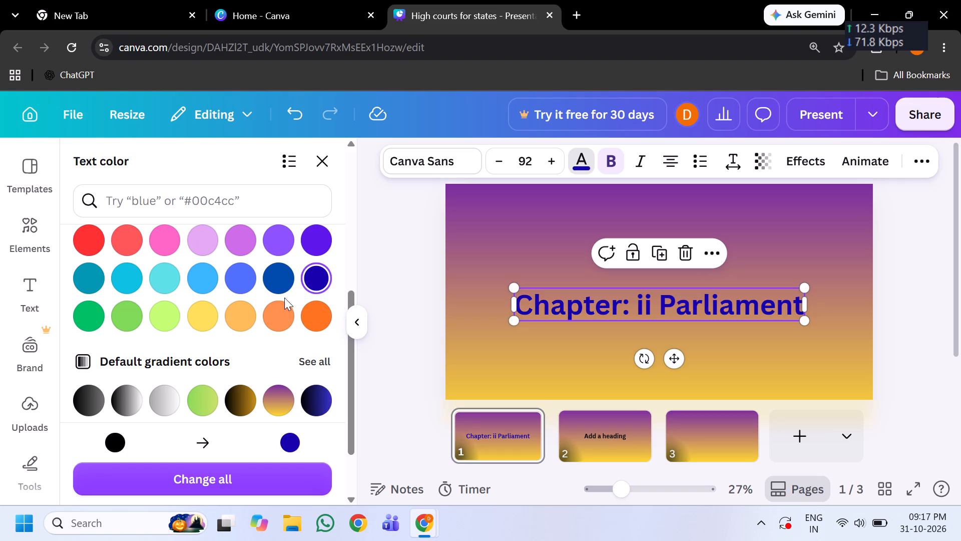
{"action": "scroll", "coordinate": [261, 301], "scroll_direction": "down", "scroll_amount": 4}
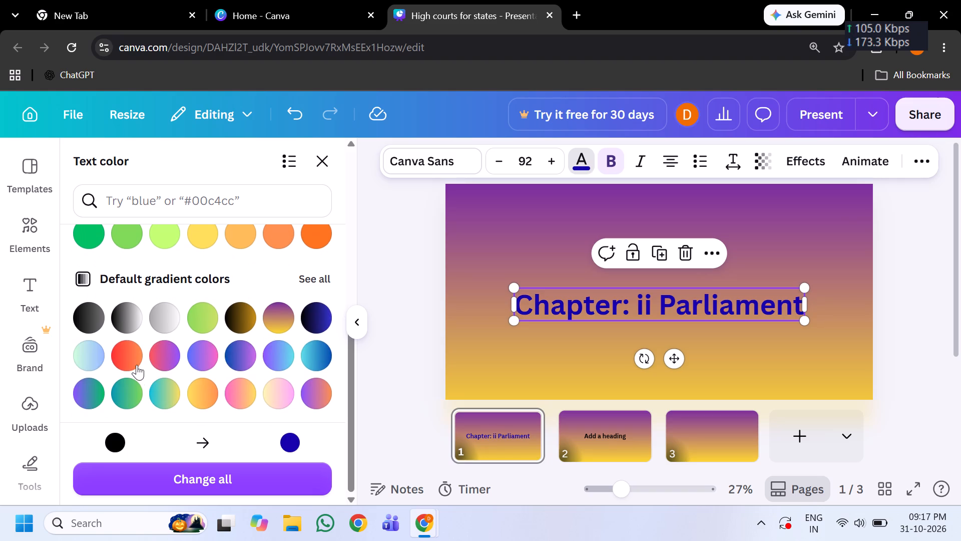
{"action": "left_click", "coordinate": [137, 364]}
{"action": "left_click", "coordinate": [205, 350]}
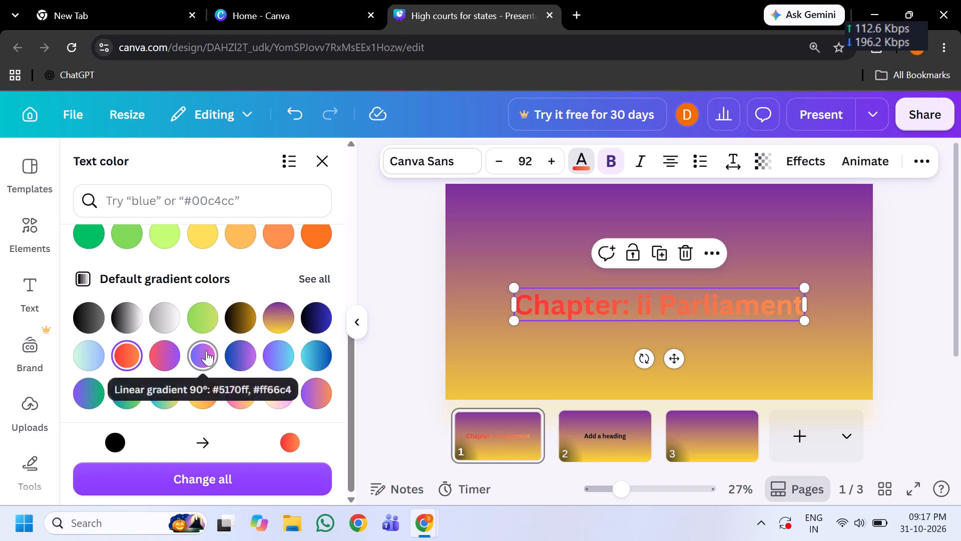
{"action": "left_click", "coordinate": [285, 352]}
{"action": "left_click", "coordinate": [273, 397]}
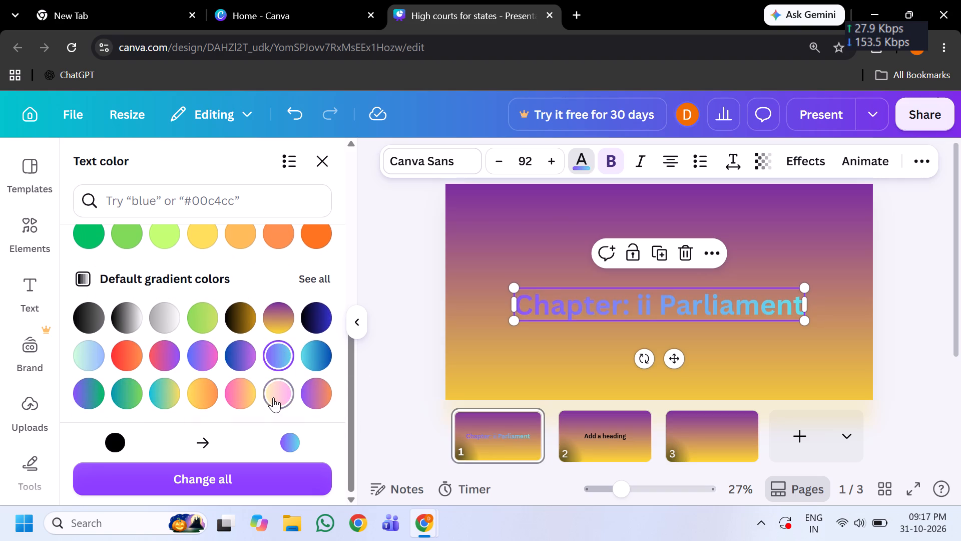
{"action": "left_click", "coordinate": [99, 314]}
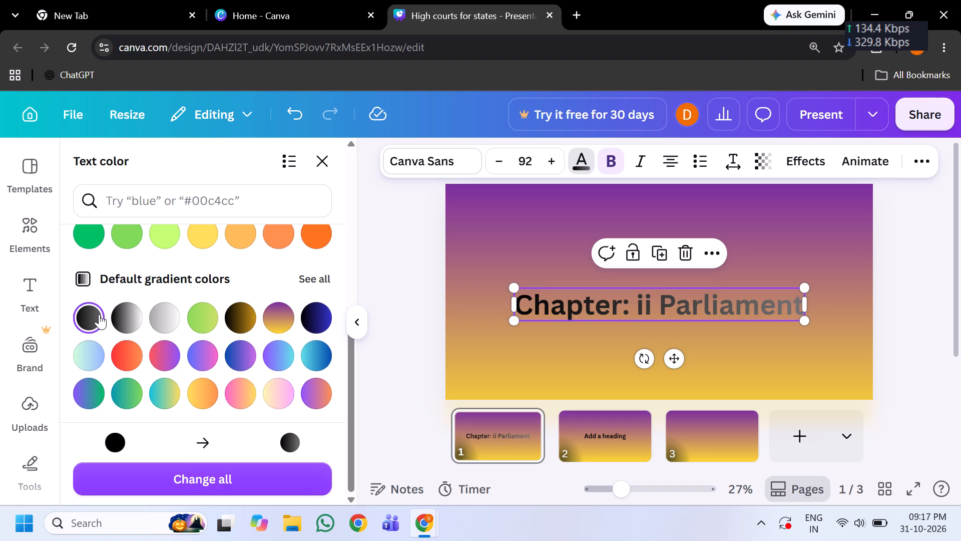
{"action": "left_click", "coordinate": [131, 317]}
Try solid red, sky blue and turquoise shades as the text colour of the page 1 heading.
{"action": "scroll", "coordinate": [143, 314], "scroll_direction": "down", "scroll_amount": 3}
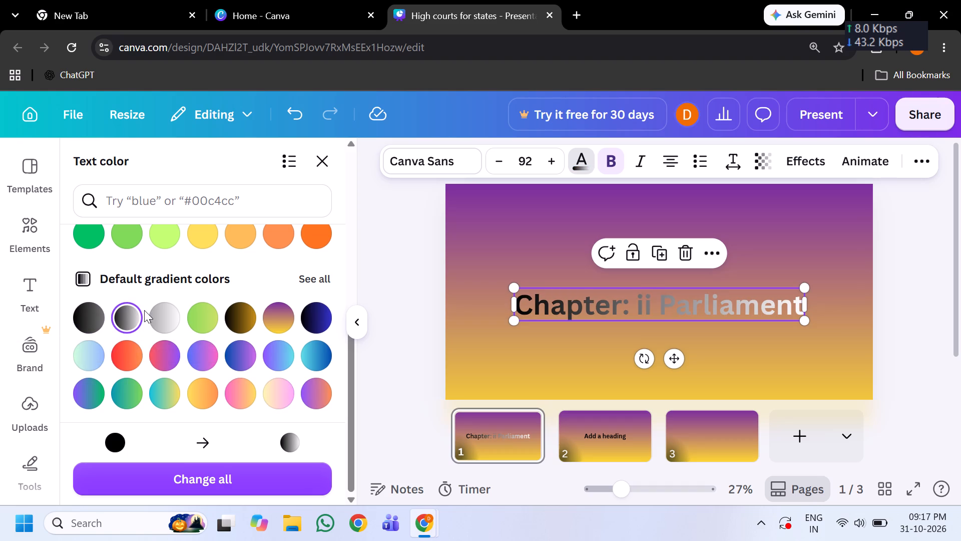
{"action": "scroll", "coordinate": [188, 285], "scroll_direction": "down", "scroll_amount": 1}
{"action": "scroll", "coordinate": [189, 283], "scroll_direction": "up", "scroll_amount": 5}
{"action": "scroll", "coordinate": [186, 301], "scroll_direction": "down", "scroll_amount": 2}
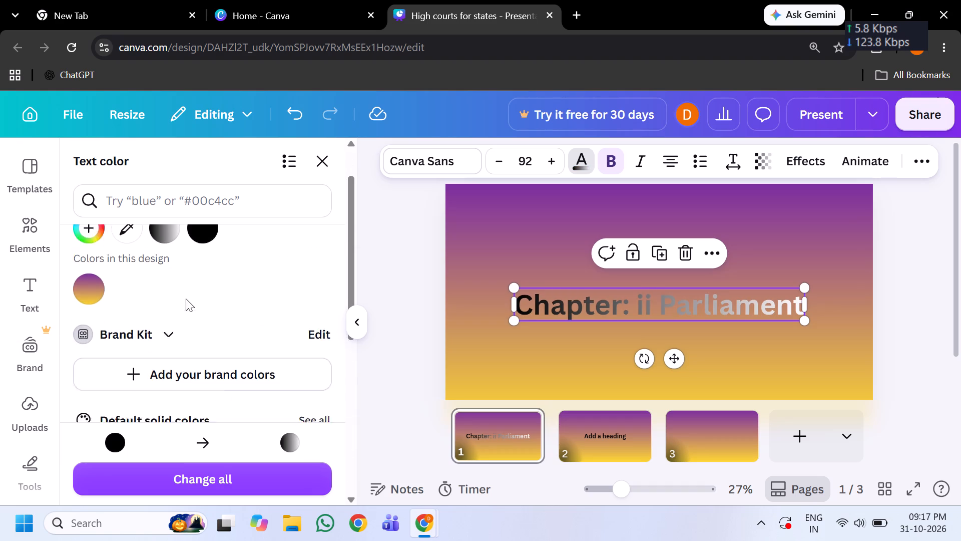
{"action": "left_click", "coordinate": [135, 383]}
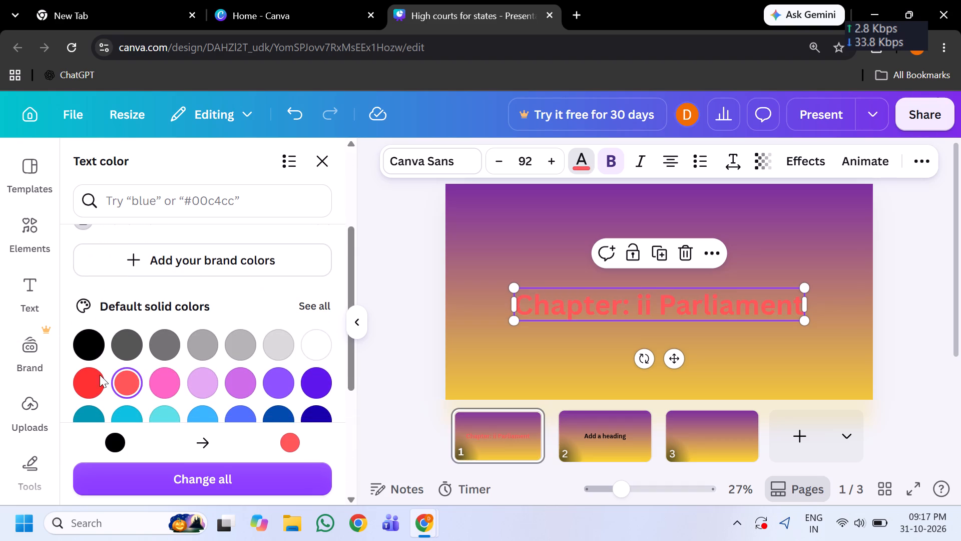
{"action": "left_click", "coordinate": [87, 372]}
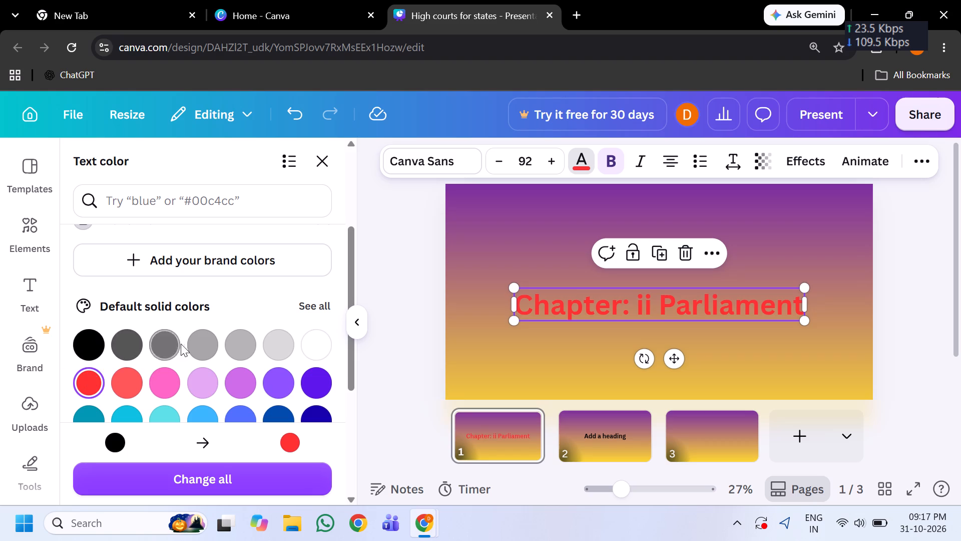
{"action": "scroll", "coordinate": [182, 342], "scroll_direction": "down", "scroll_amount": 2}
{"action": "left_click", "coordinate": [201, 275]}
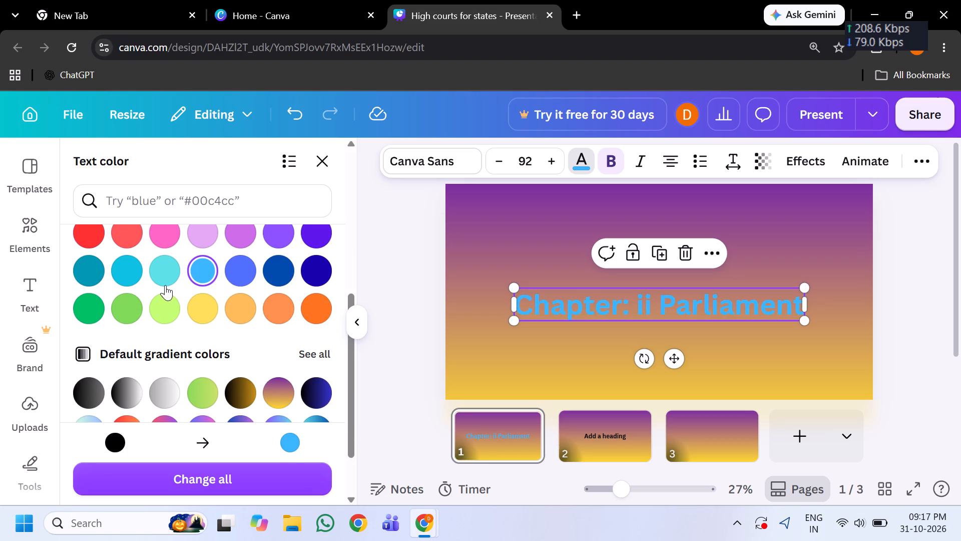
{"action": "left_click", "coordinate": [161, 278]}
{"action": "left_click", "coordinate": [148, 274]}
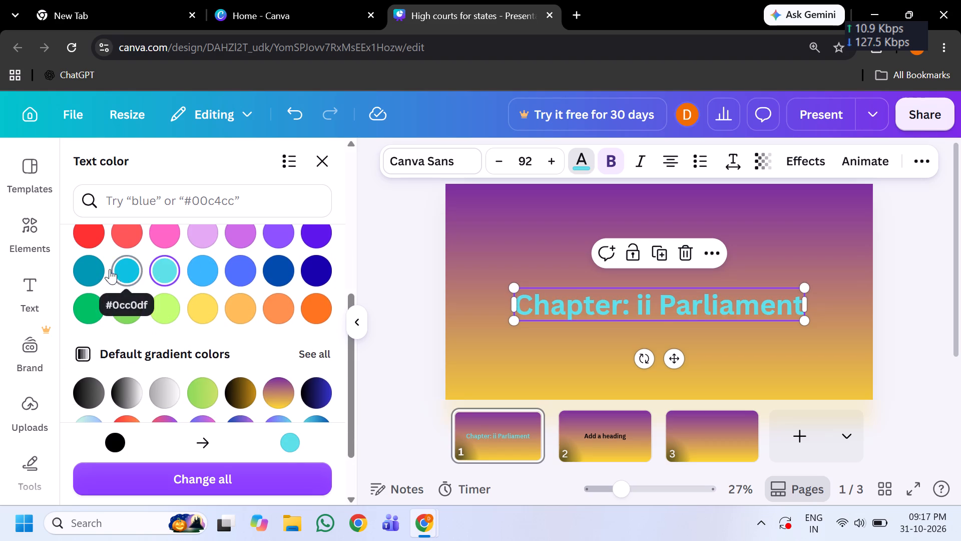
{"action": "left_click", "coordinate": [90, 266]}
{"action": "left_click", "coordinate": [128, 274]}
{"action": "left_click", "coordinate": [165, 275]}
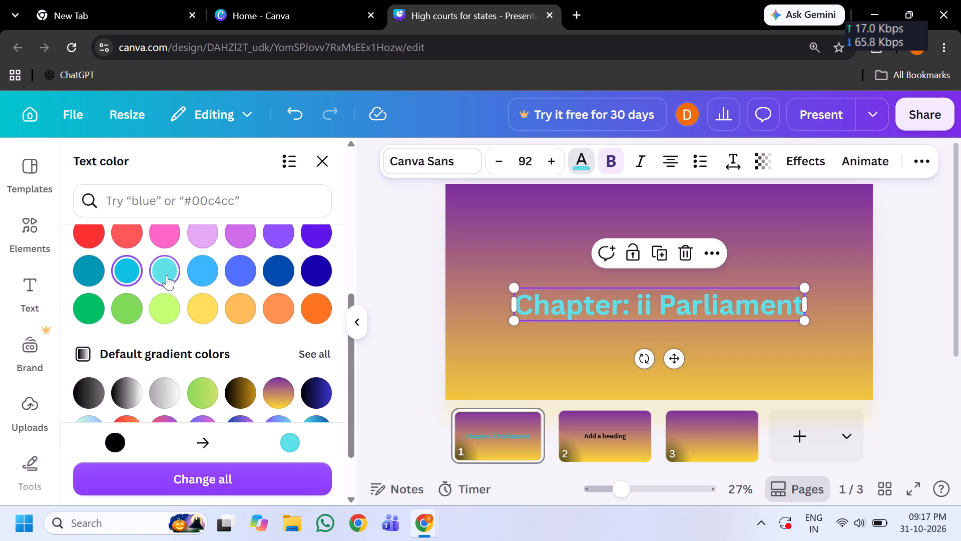
Set the "Chapter: ii Parliament" heading's text colour to the default solid light lime green.
{"action": "left_click", "coordinate": [173, 306]}
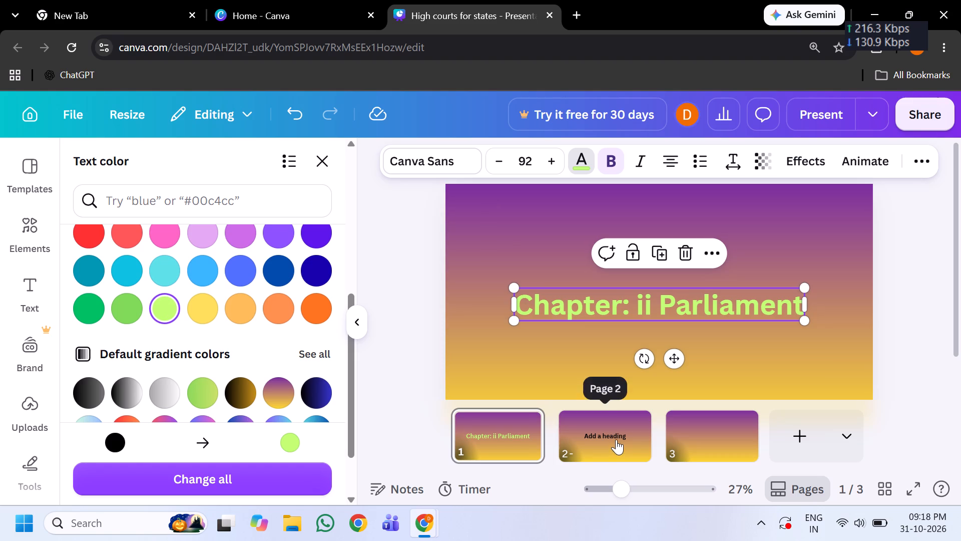
Replace the "Add a heading" placeholder on page 2 with "Constitution of Parliament".
{"action": "left_click", "coordinate": [616, 439]}
{"action": "left_click_drag", "start_coordinate": [664, 300], "coordinate": [669, 306]}
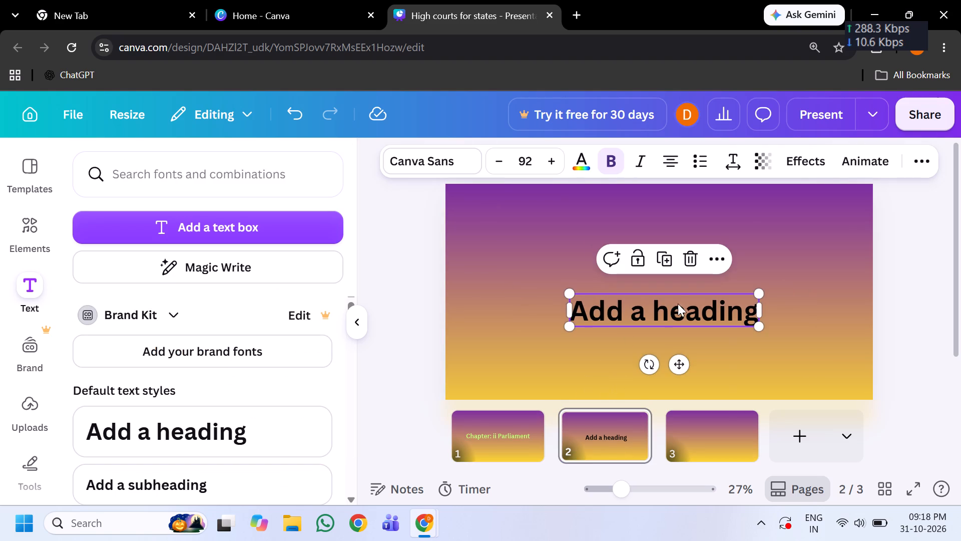
{"action": "left_click_drag", "start_coordinate": [702, 305], "coordinate": [707, 310]}
{"action": "left_click", "coordinate": [707, 310]}
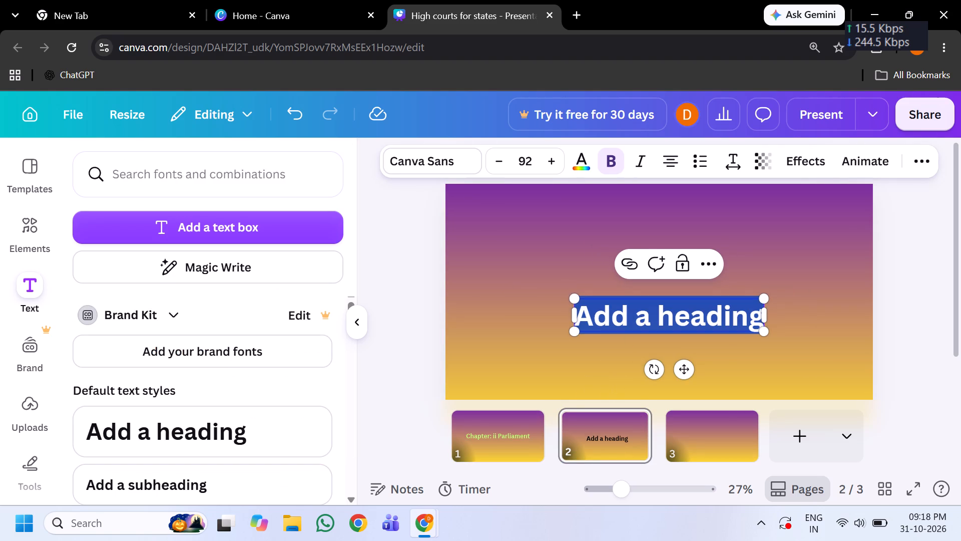
{"action": "key", "text": "shift+c"}
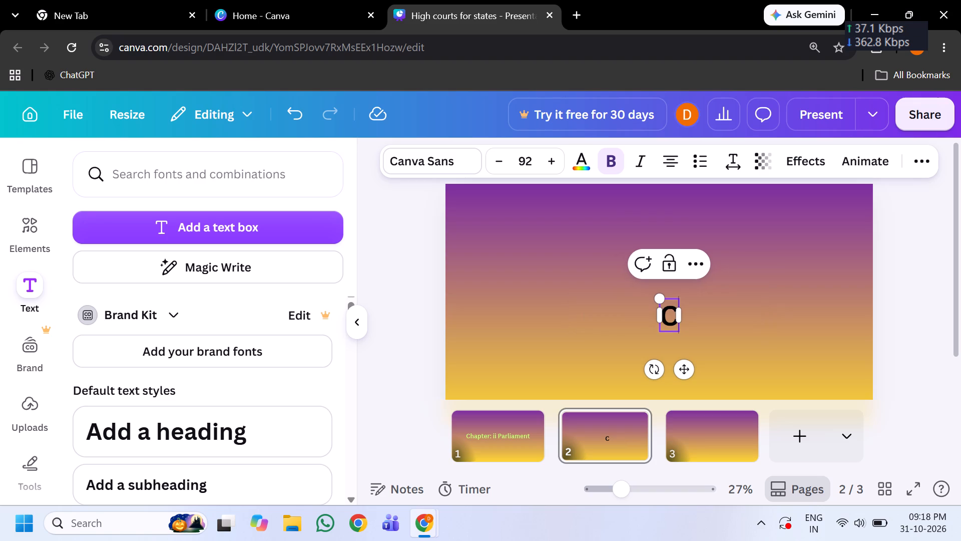
{"action": "type", "text": "onstitution"}
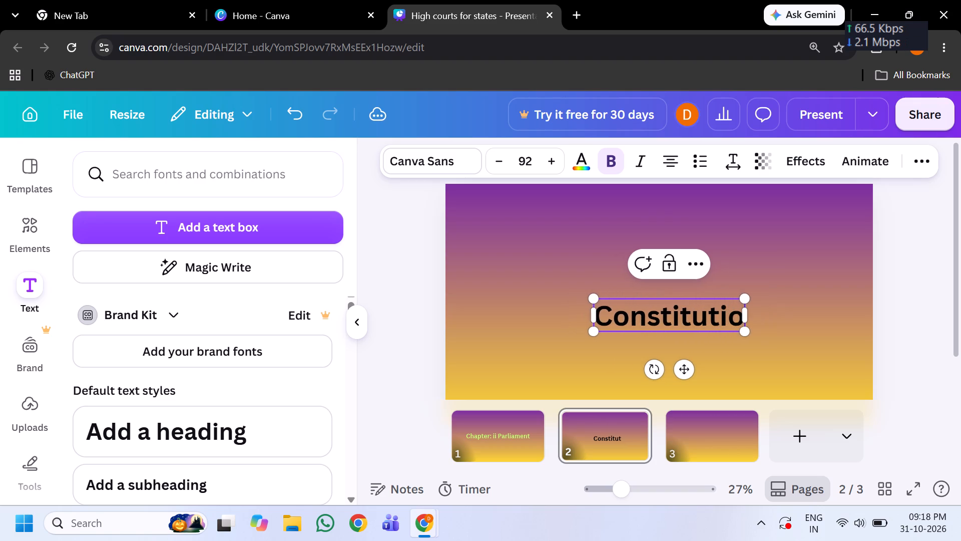
{"action": "key", "text": "space"}
{"action": "type", "text": "of"}
{"action": "key", "text": "space"}
{"action": "type", "text": "Parlia"}
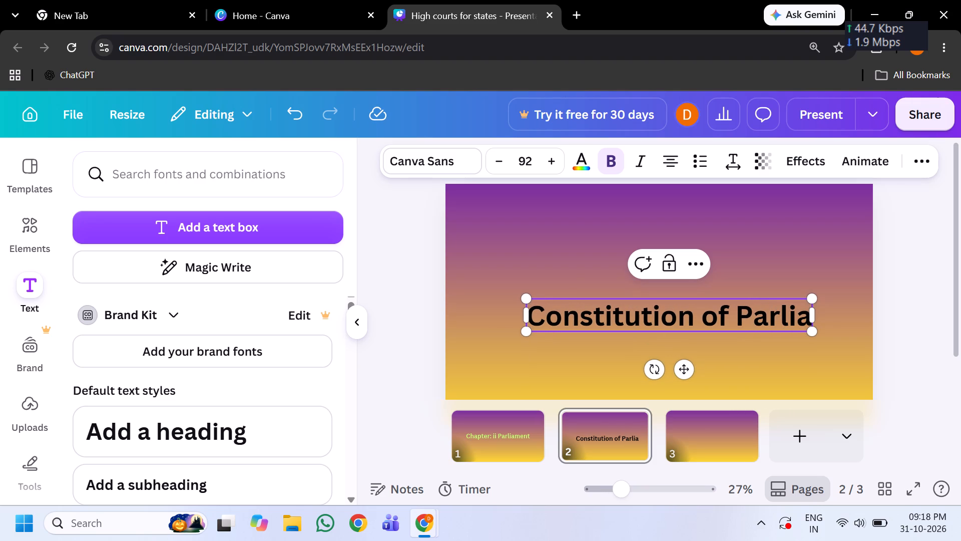
{"action": "key", "text": "comma"}
{"action": "type", "text": "en"}
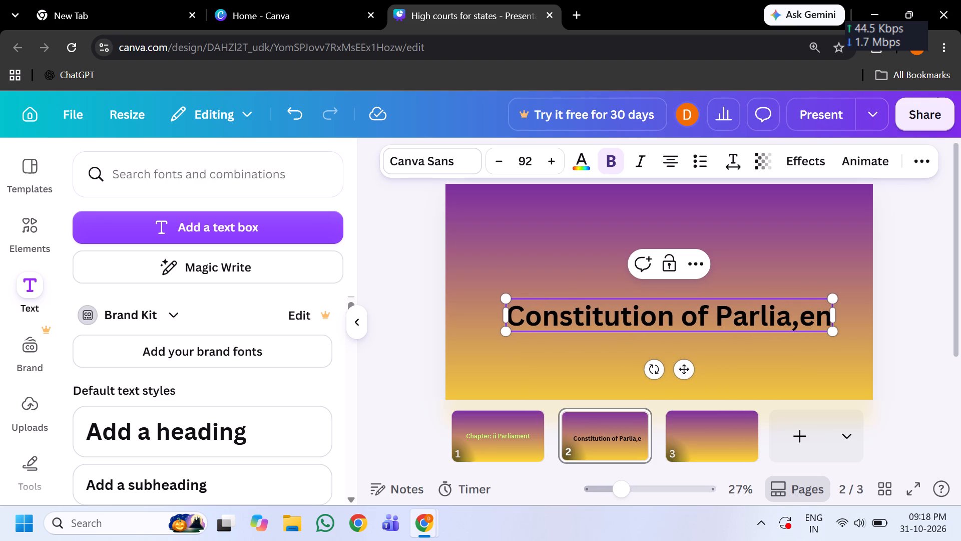
{"action": "key", "text": "BackSpace"}
{"action": "key", "text": "BackSpace"}
{"action": "key", "text": "BackSpace"}
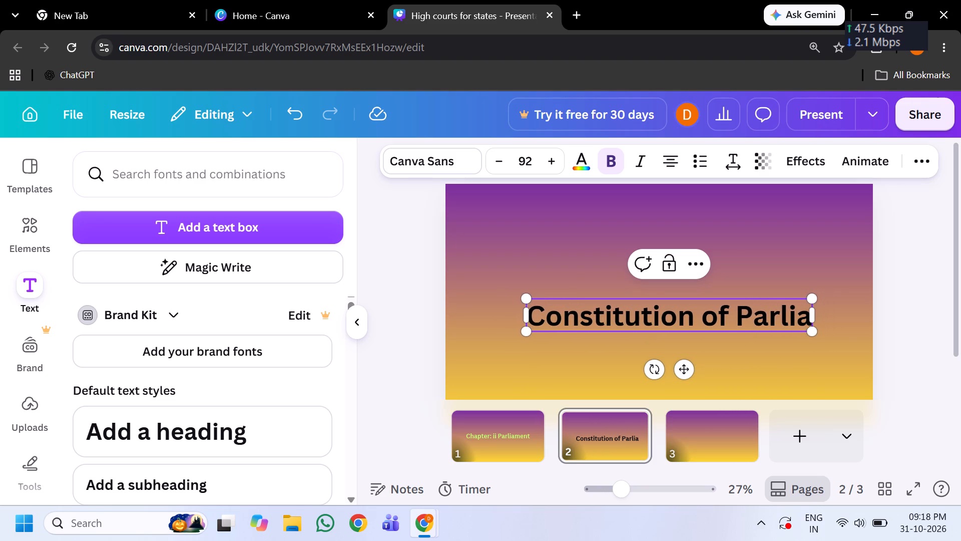
{"action": "type", "text": "ment"}
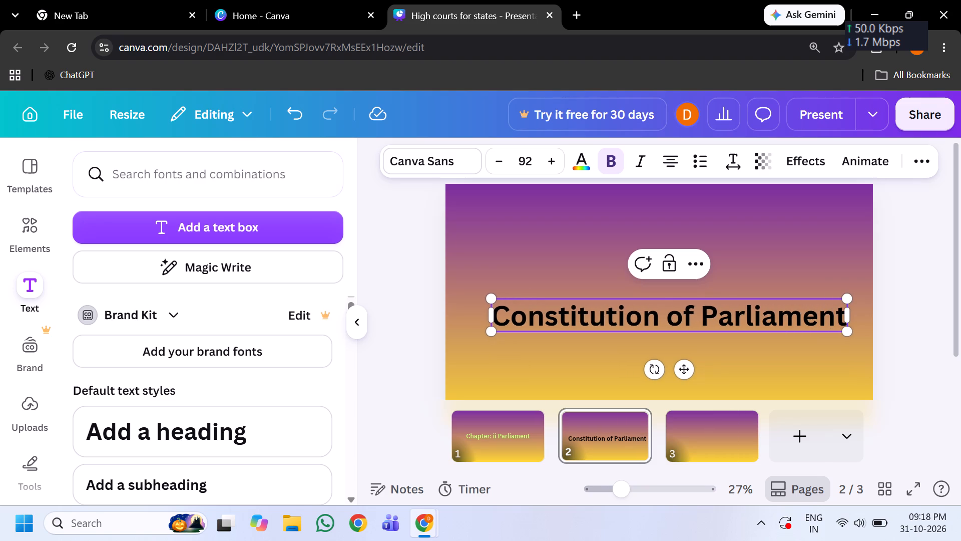
Insert "79." directly in front of "Constitution of Parliament" in the page 2 heading.
{"action": "left_click", "coordinate": [496, 317]}
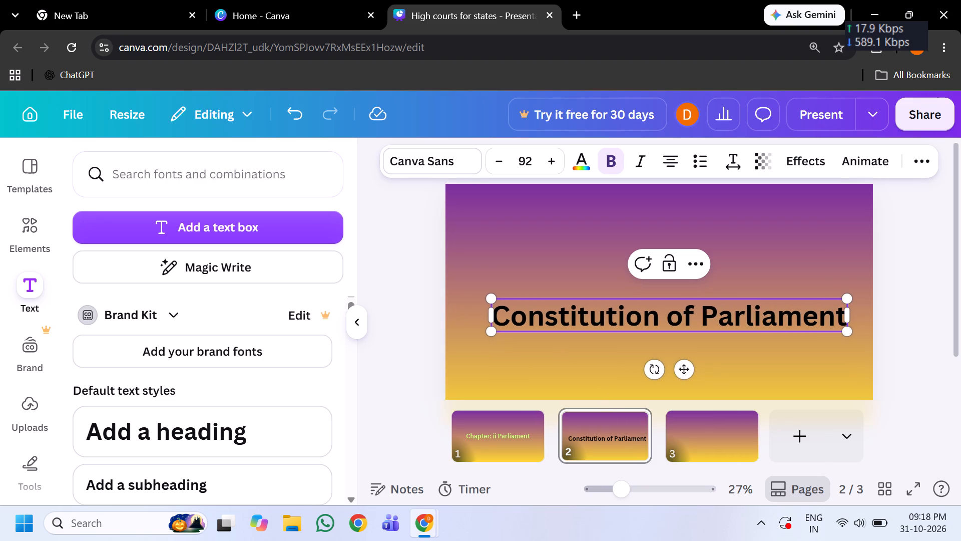
{"action": "type", "text": "79"}
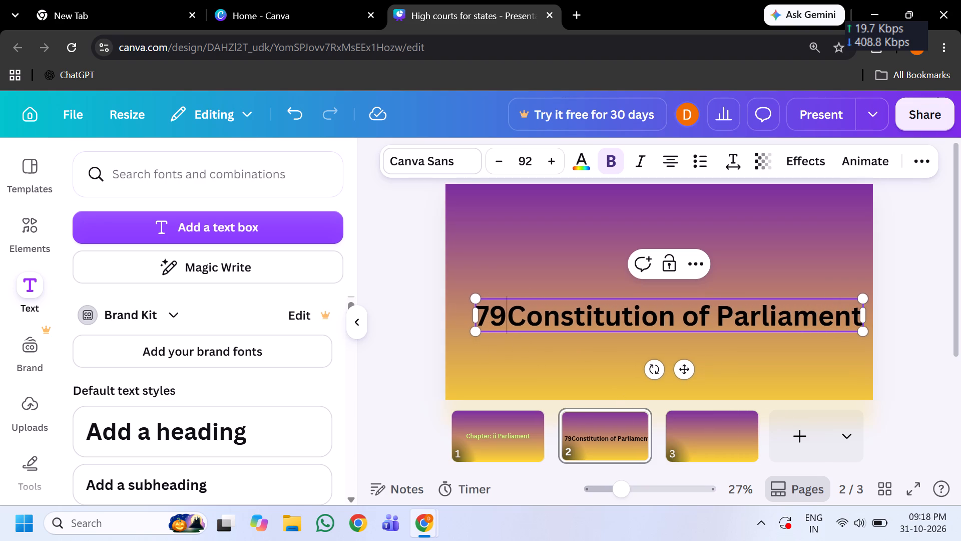
{"action": "key", "text": "period"}
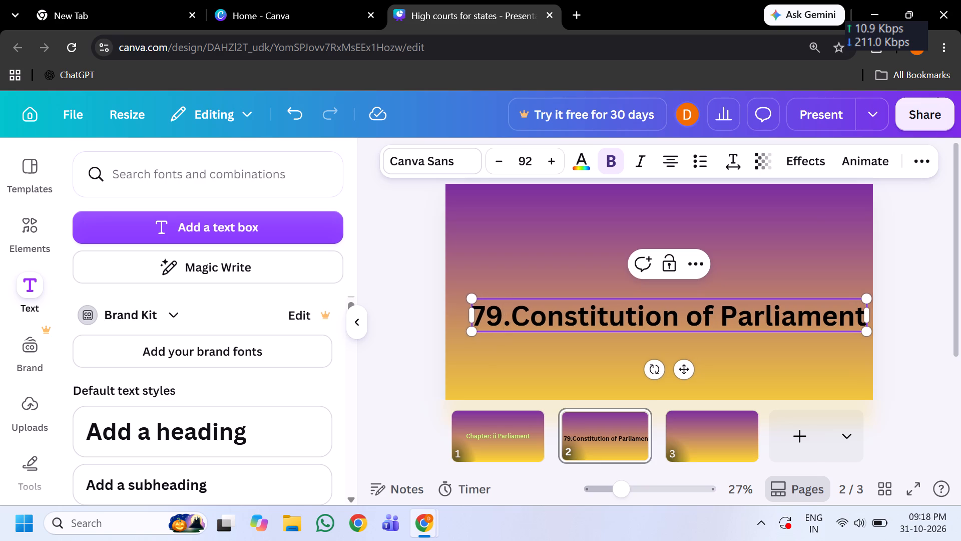
{"action": "left_click", "coordinate": [559, 260]}
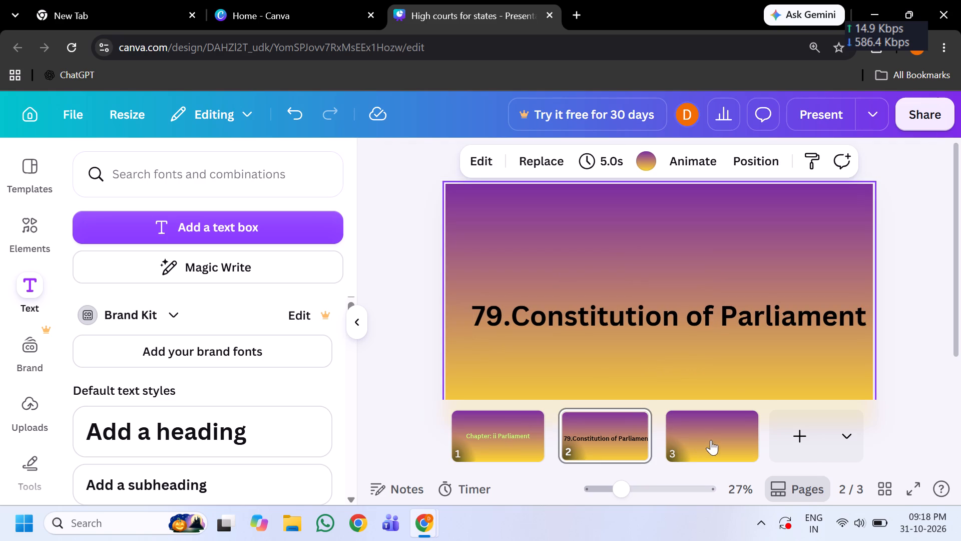
Move the "79.Constitution of Parliament" heading slightly up and centre it horizontally on page 2.
{"action": "left_click_drag", "start_coordinate": [600, 308], "coordinate": [596, 274]}
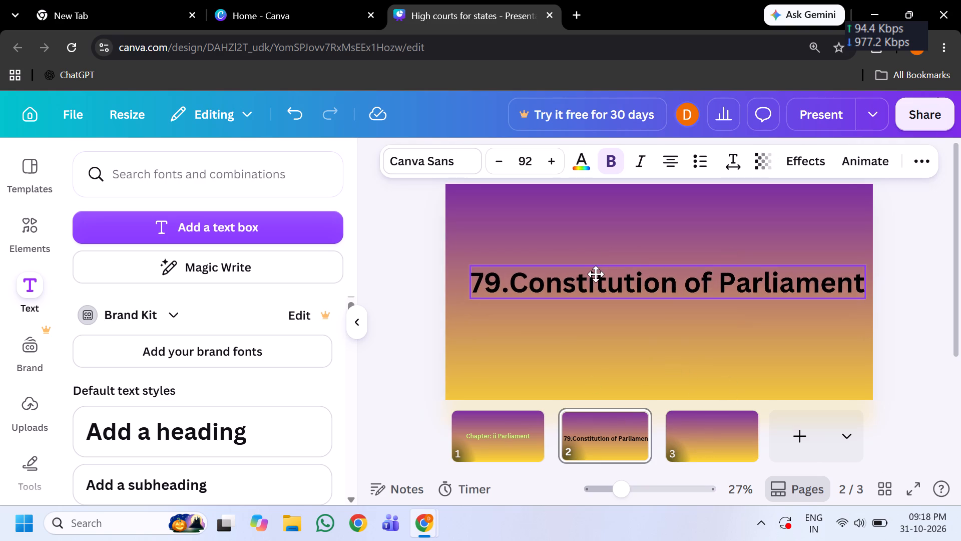
{"action": "left_click_drag", "start_coordinate": [596, 274], "coordinate": [595, 283]}
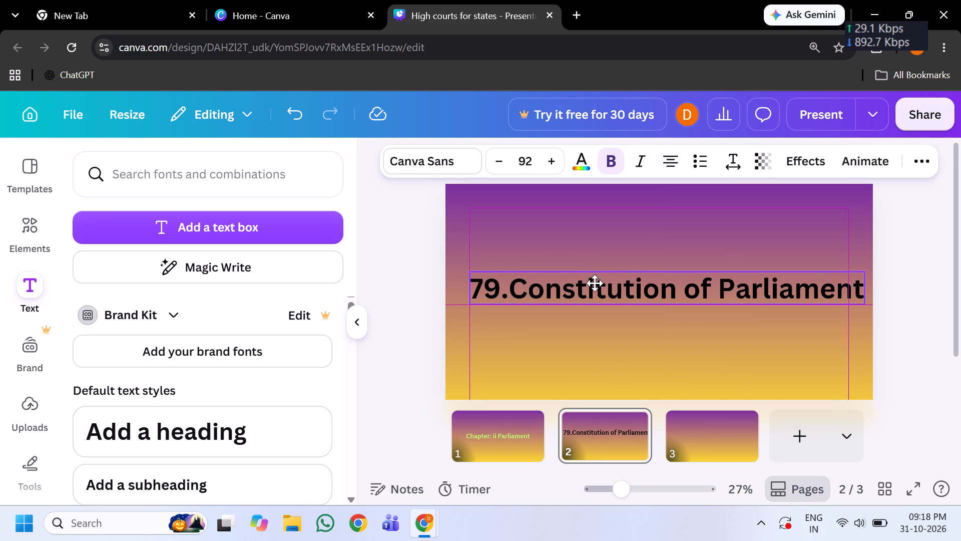
{"action": "left_click_drag", "start_coordinate": [595, 283], "coordinate": [590, 282]}
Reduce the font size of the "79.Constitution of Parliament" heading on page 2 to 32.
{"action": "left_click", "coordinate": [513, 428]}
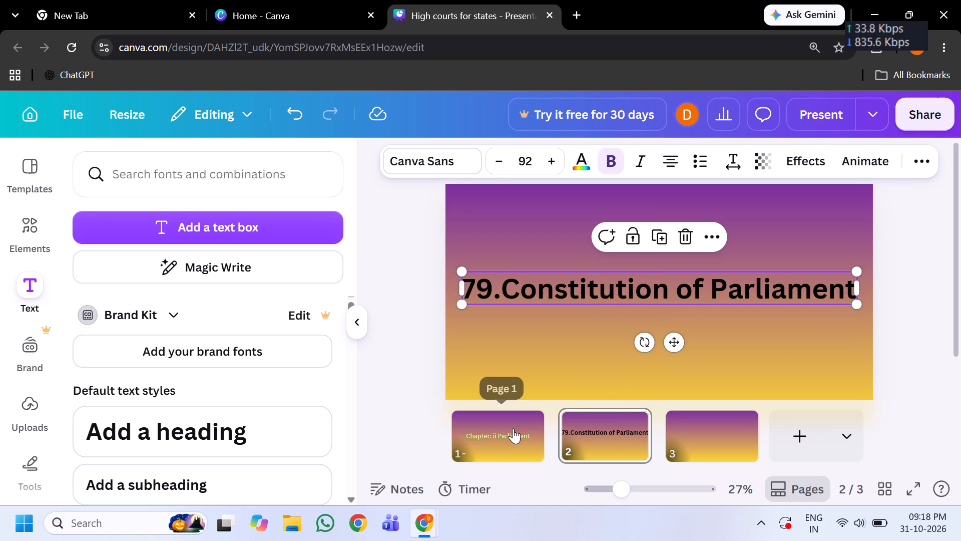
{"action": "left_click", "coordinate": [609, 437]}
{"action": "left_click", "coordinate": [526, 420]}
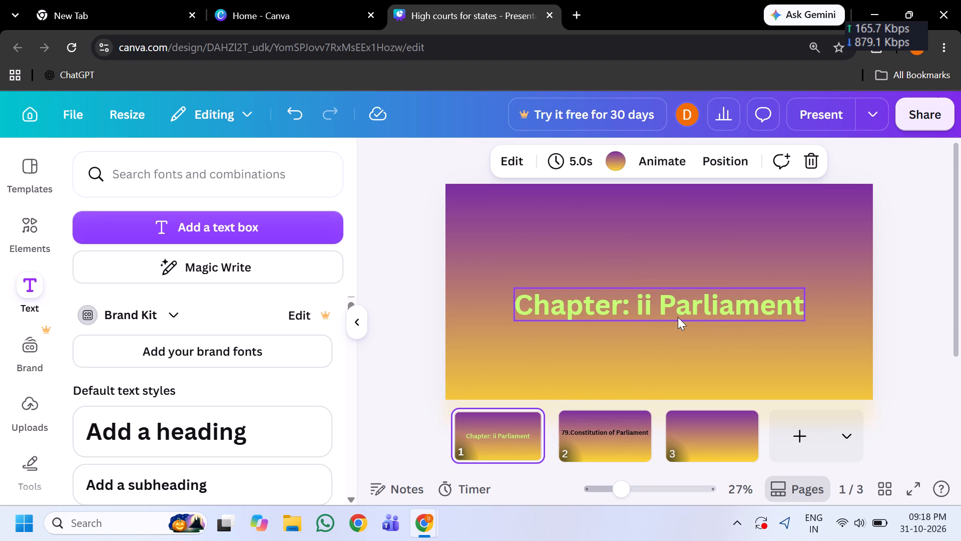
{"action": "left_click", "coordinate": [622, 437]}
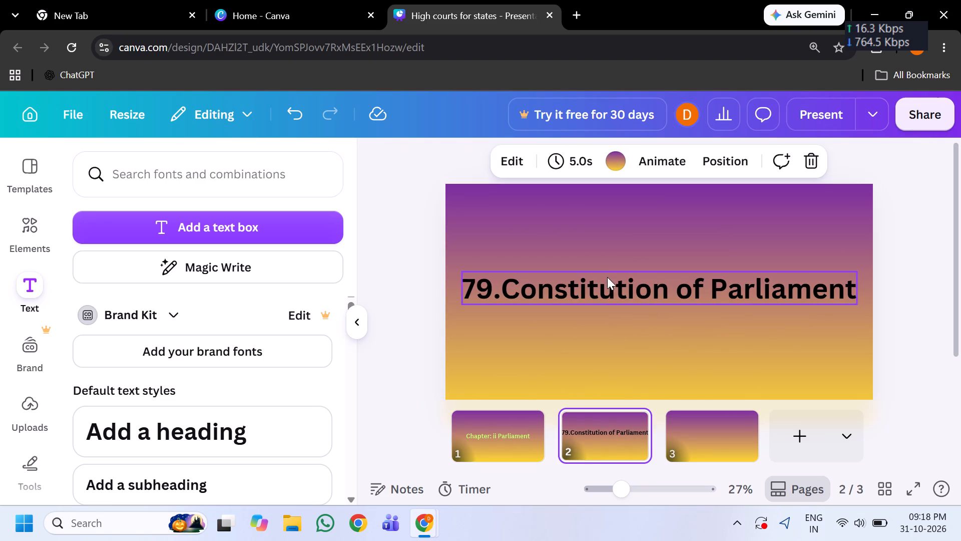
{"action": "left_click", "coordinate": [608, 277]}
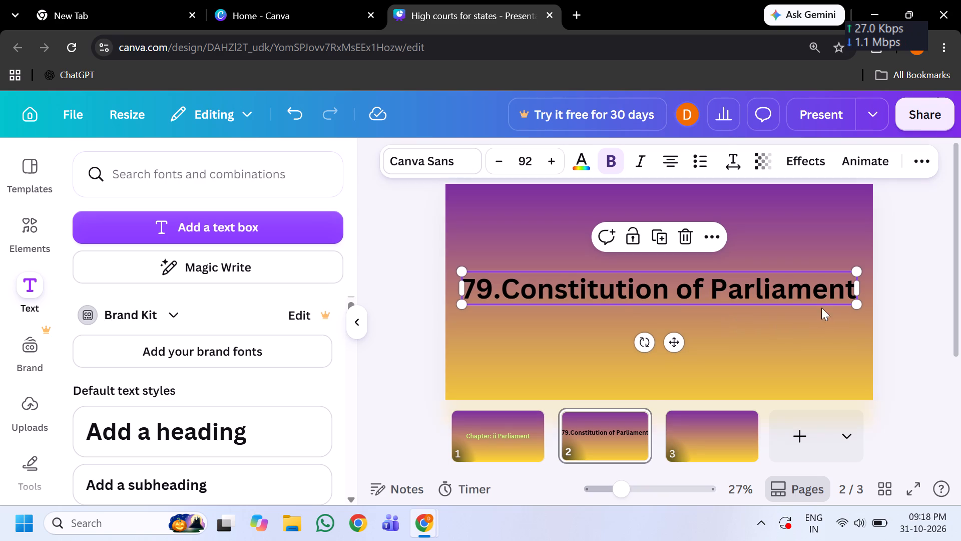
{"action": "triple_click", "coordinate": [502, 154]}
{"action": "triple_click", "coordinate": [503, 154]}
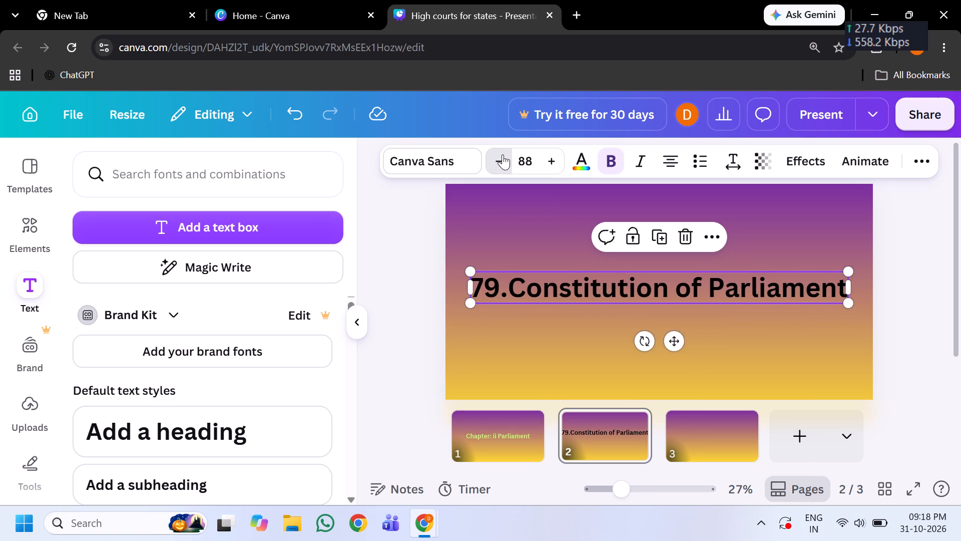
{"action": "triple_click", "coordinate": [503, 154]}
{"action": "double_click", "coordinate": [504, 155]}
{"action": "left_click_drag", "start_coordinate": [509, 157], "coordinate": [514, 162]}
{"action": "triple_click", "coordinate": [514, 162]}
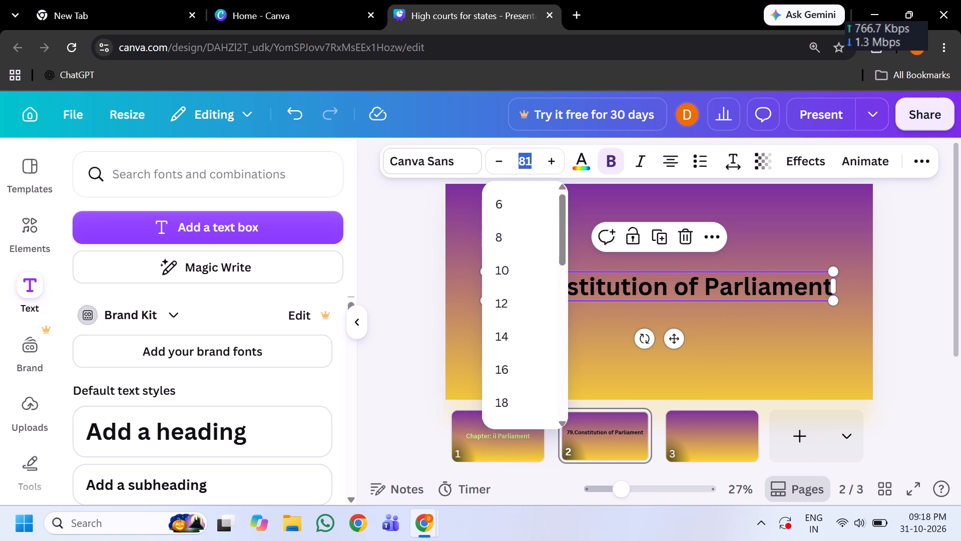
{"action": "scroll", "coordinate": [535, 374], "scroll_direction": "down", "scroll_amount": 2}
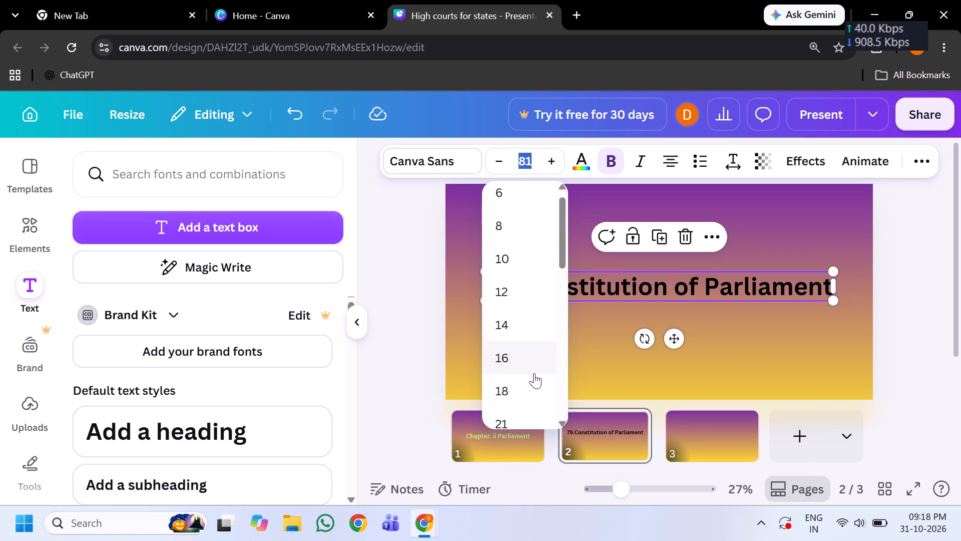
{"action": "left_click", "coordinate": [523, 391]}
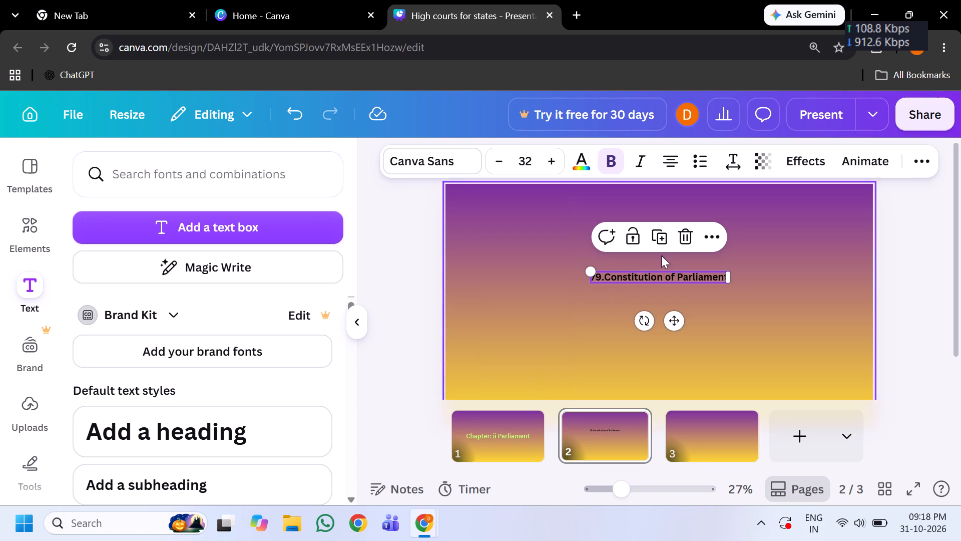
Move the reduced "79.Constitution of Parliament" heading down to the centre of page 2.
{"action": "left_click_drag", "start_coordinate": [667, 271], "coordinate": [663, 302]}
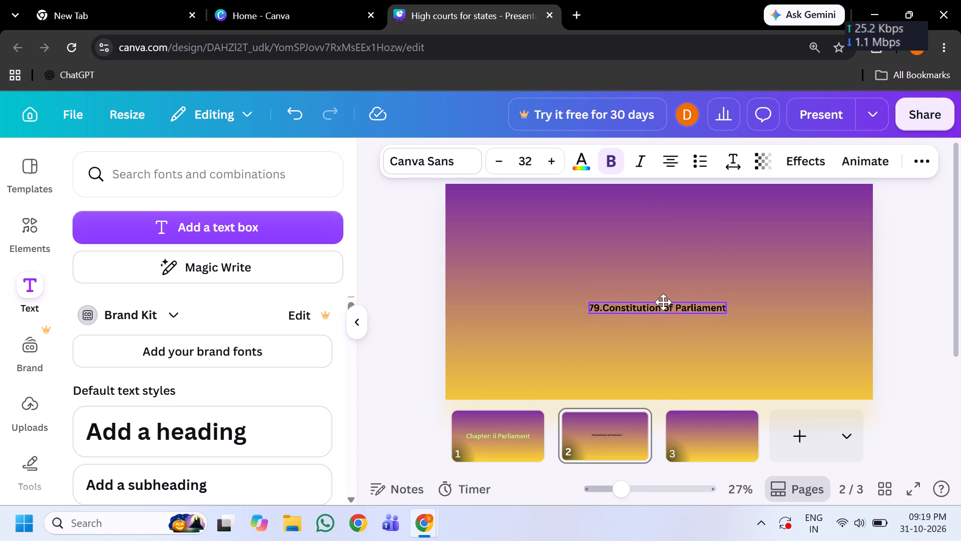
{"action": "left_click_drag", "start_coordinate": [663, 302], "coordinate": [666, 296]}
Change the font of the "Chapter: ii Parliament" heading on page 1 to Anton.
{"action": "left_click_drag", "start_coordinate": [520, 432], "coordinate": [526, 429]}
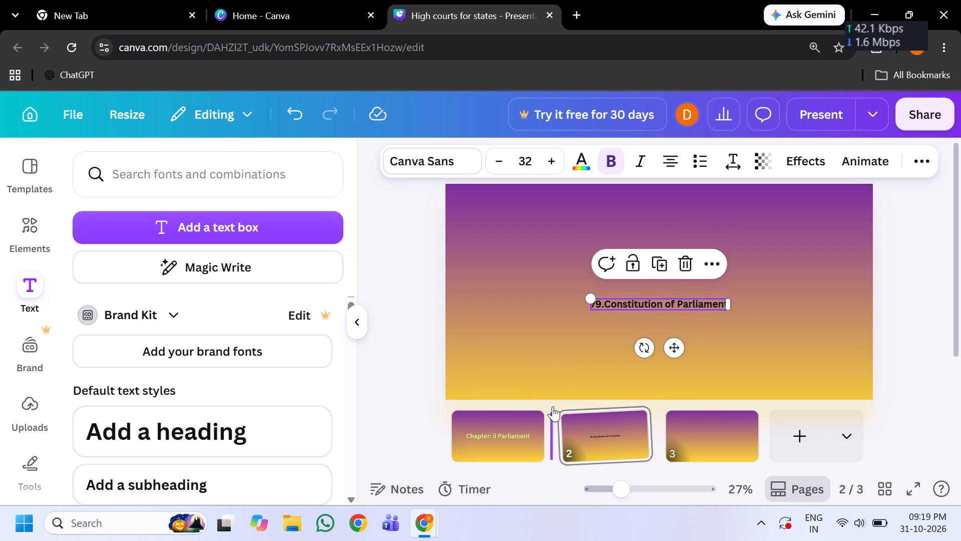
{"action": "left_click", "coordinate": [498, 428]}
{"action": "left_click", "coordinate": [505, 426]}
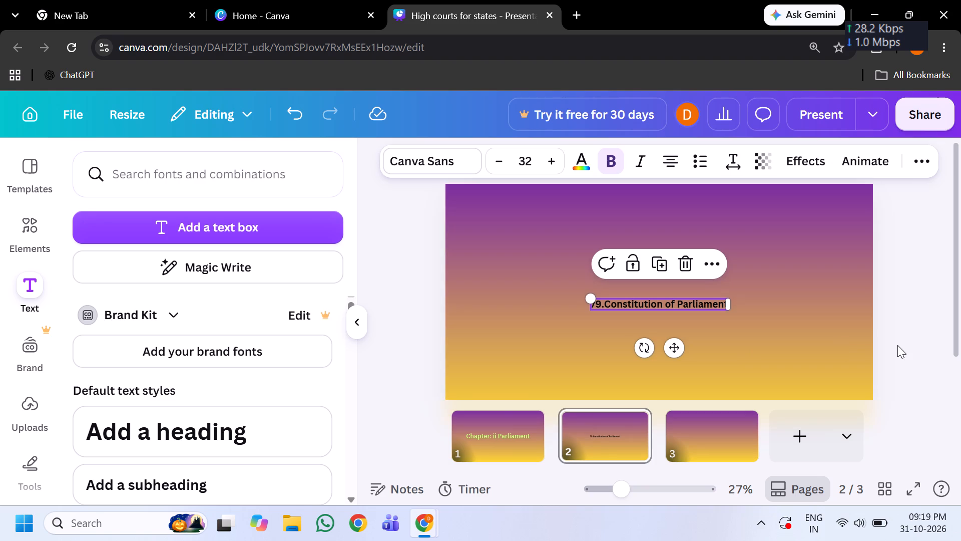
{"action": "left_click", "coordinate": [897, 345]}
{"action": "left_click", "coordinate": [514, 450]}
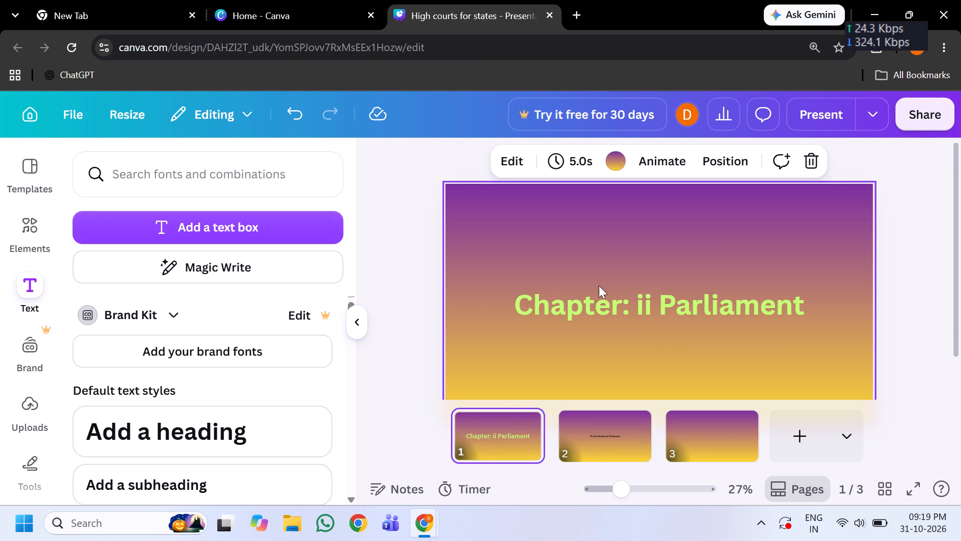
{"action": "left_click", "coordinate": [604, 296]}
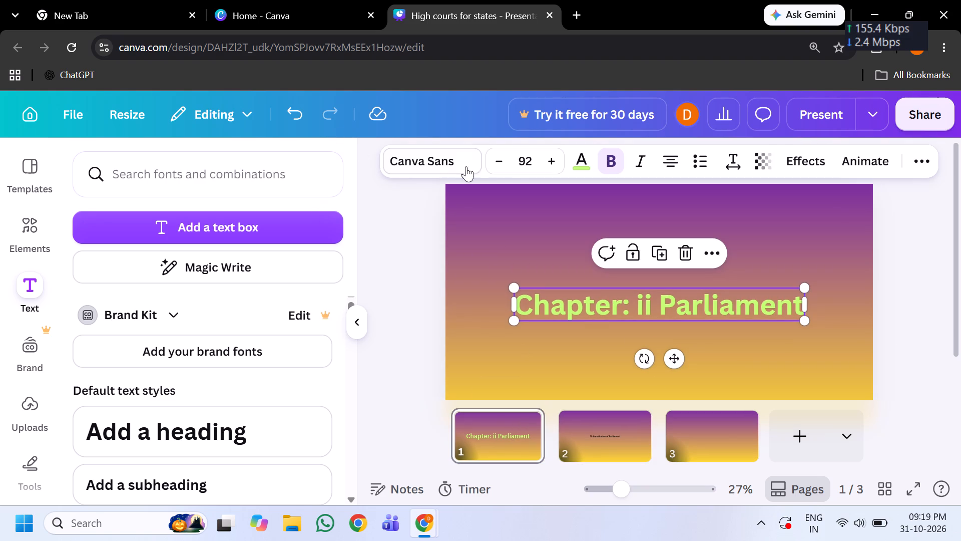
{"action": "left_click", "coordinate": [449, 159]}
{"action": "scroll", "coordinate": [232, 303], "scroll_direction": "down", "scroll_amount": 1}
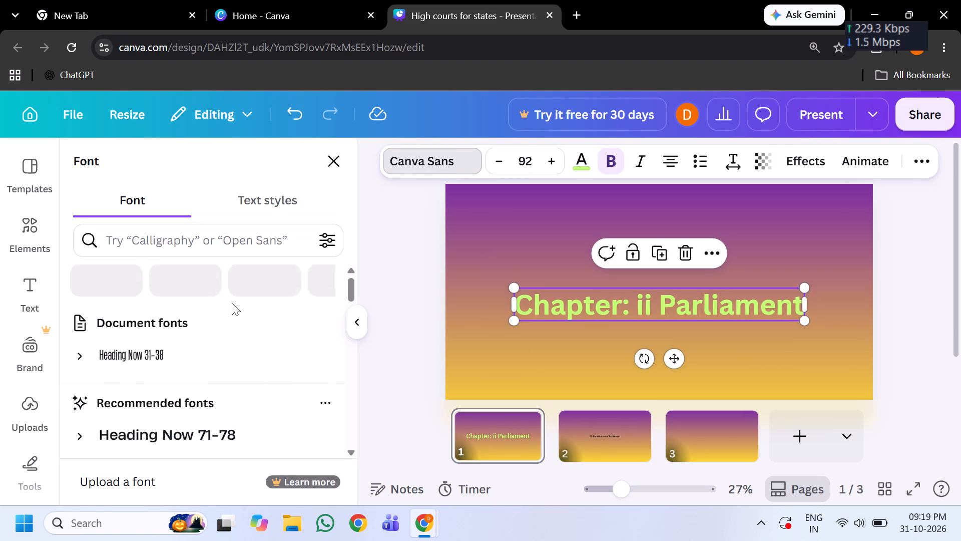
{"action": "scroll", "coordinate": [232, 303], "scroll_direction": "down", "scroll_amount": 2}
{"action": "scroll", "coordinate": [268, 359], "scroll_direction": "up", "scroll_amount": 1}
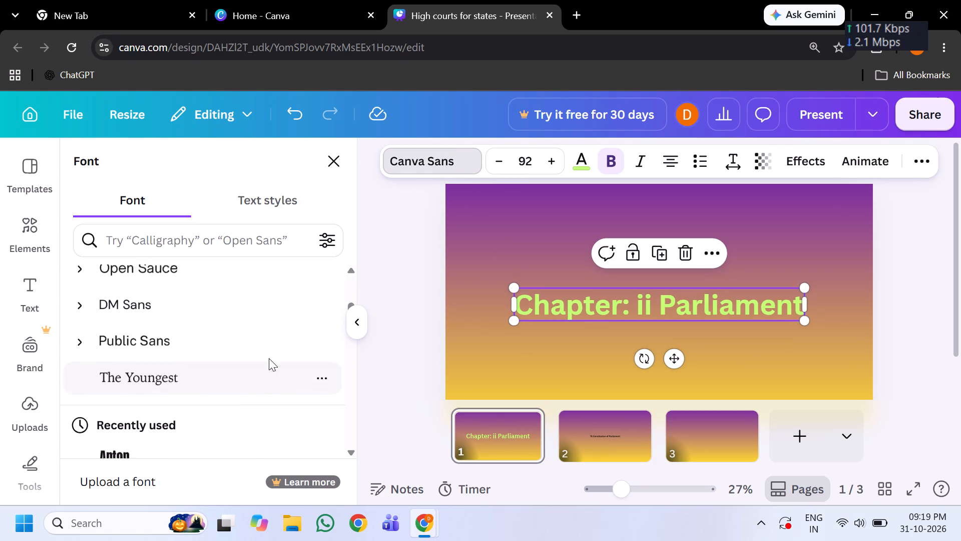
{"action": "scroll", "coordinate": [269, 358], "scroll_direction": "up", "scroll_amount": 1}
{"action": "scroll", "coordinate": [229, 337], "scroll_direction": "up", "scroll_amount": 2}
{"action": "scroll", "coordinate": [229, 338], "scroll_direction": "down", "scroll_amount": 2}
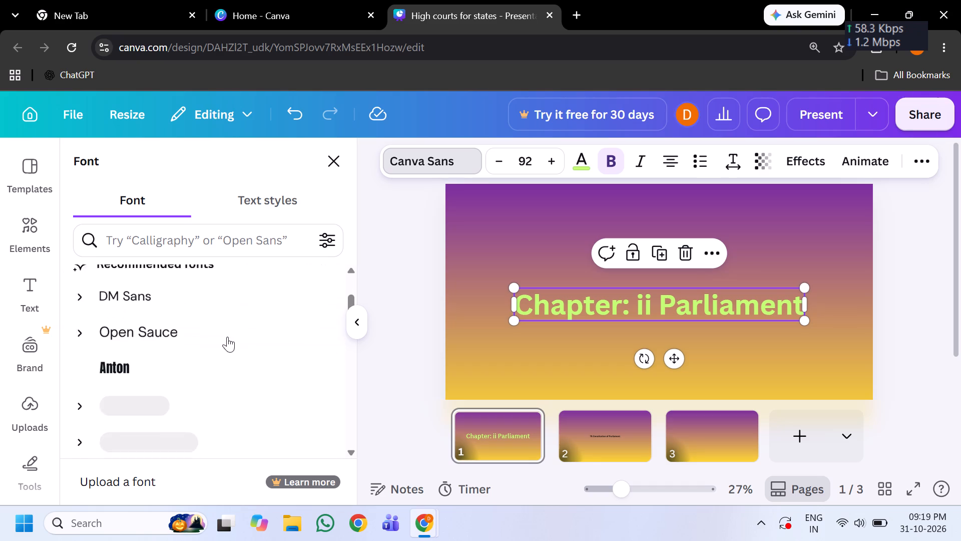
{"action": "left_click", "coordinate": [149, 350]}
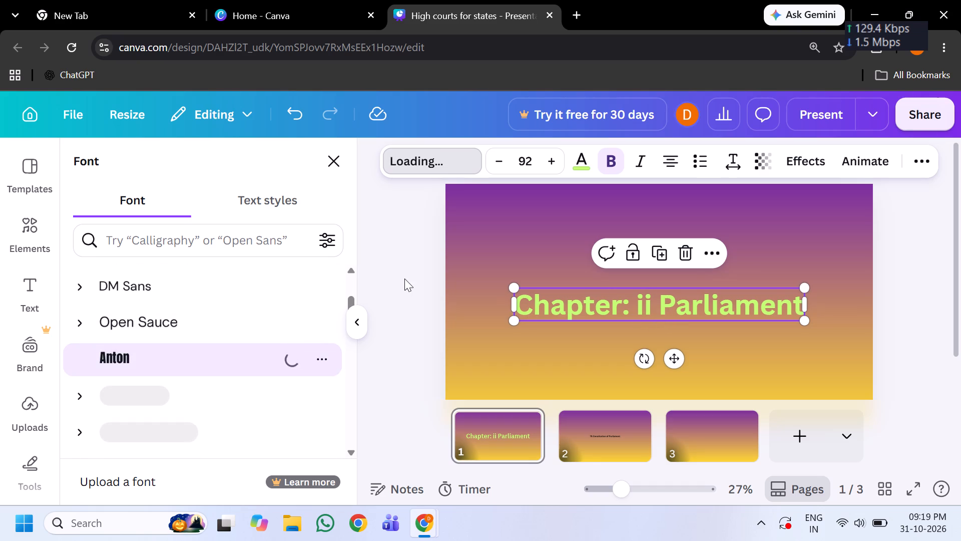
{"action": "scroll", "coordinate": [245, 302], "scroll_direction": "up", "scroll_amount": 3}
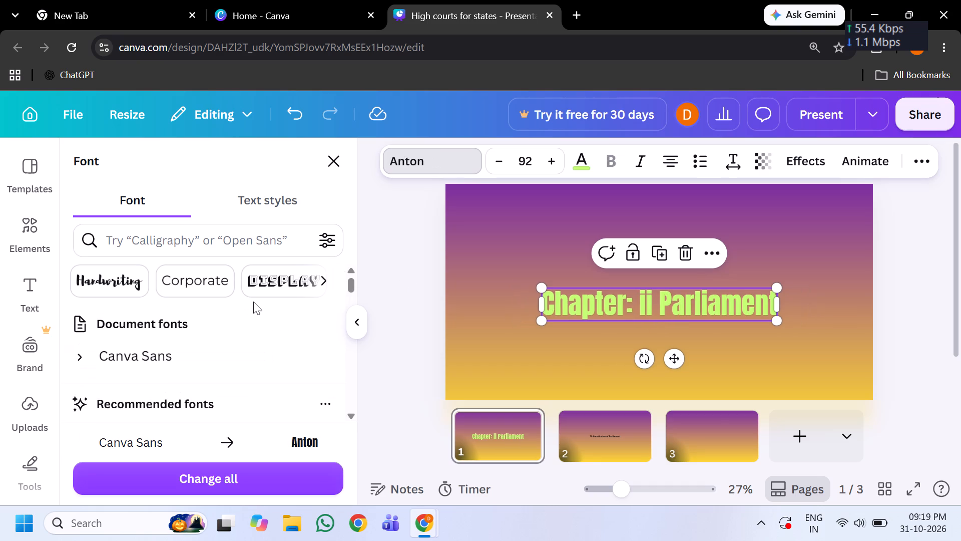
Scale up the "79.Constitution of Parliament" heading on page 2 to a font size of about 58.4.
{"action": "left_click", "coordinate": [582, 435]}
{"action": "left_click", "coordinate": [605, 430]}
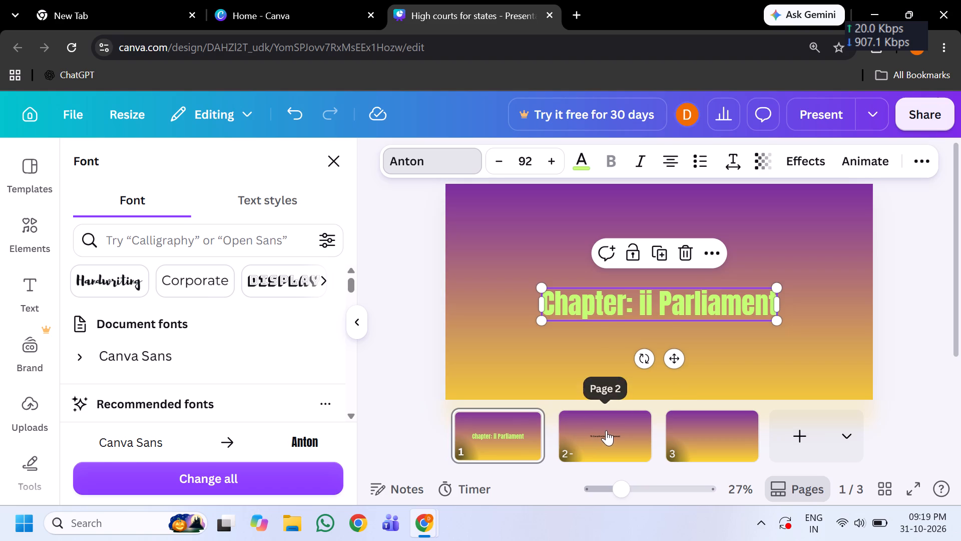
{"action": "left_click_drag", "start_coordinate": [673, 286], "coordinate": [678, 297]}
{"action": "left_click", "coordinate": [678, 297]}
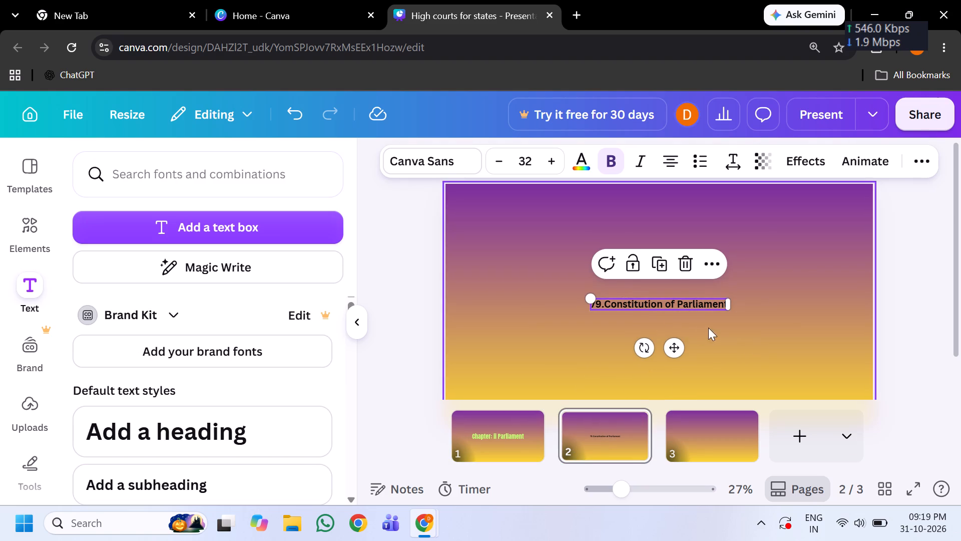
{"action": "left_click_drag", "start_coordinate": [732, 311], "coordinate": [771, 320]}
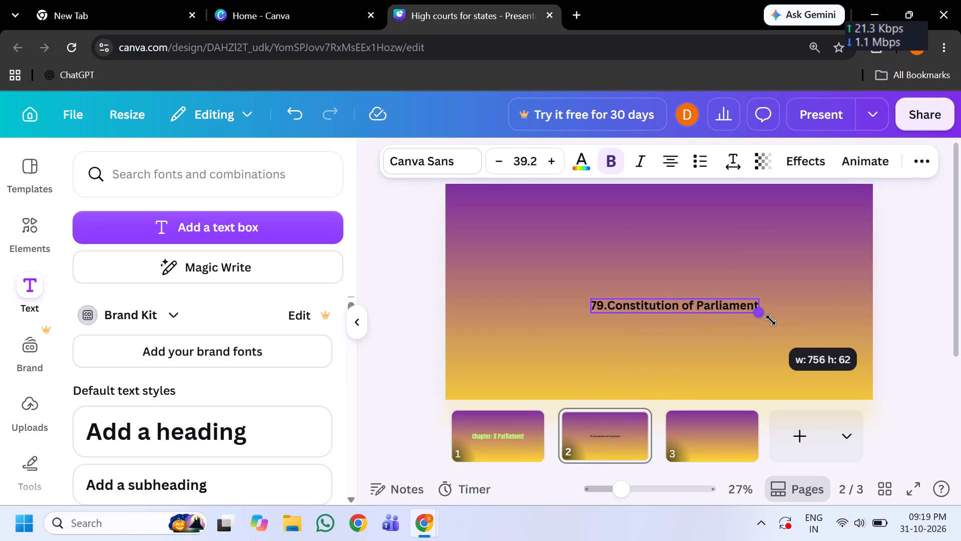
{"action": "left_click_drag", "start_coordinate": [771, 320], "coordinate": [842, 363]}
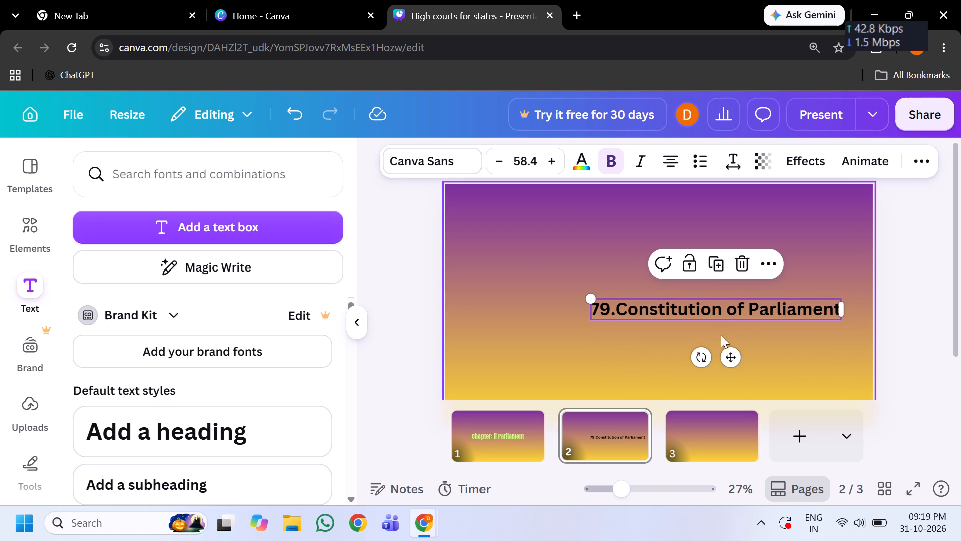
Centre the enlarged "79.Constitution of Parliament" heading horizontally on page 2, slightly above the page's middle.
{"action": "left_click_drag", "start_coordinate": [733, 355], "coordinate": [688, 345]}
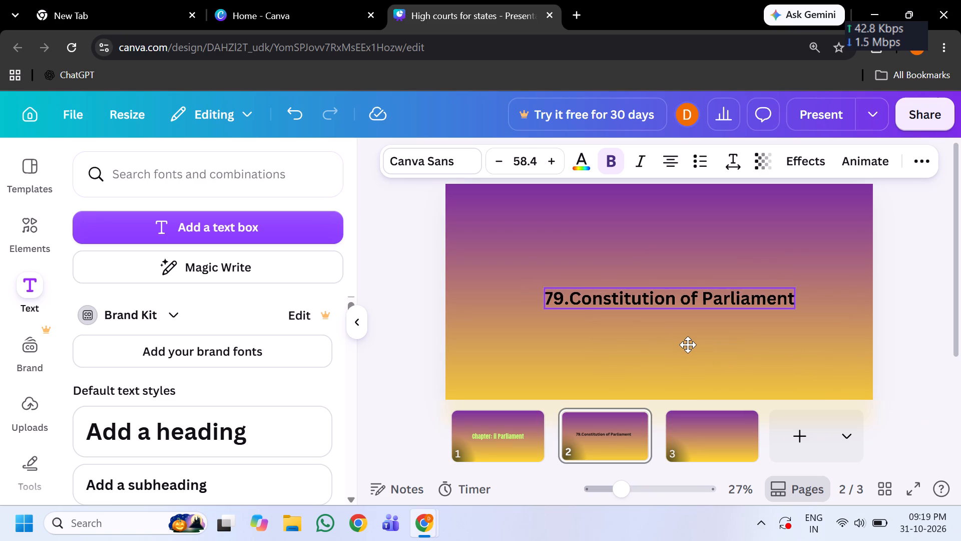
{"action": "left_click_drag", "start_coordinate": [688, 345], "coordinate": [684, 345]}
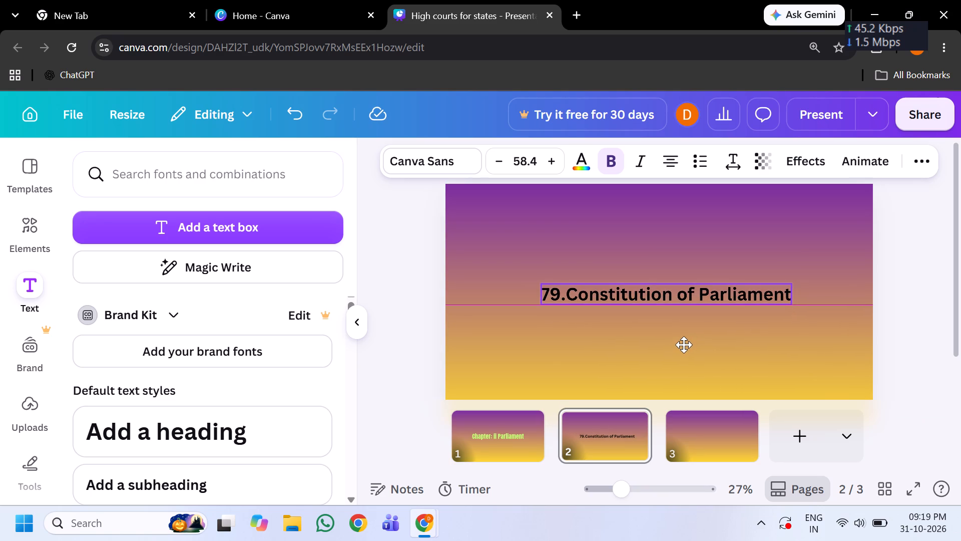
{"action": "left_click_drag", "start_coordinate": [684, 345], "coordinate": [675, 345]}
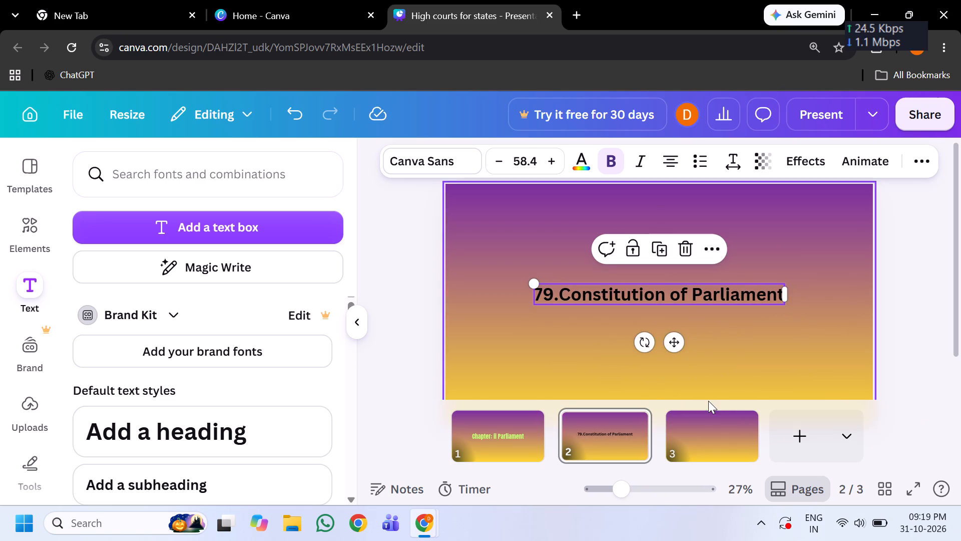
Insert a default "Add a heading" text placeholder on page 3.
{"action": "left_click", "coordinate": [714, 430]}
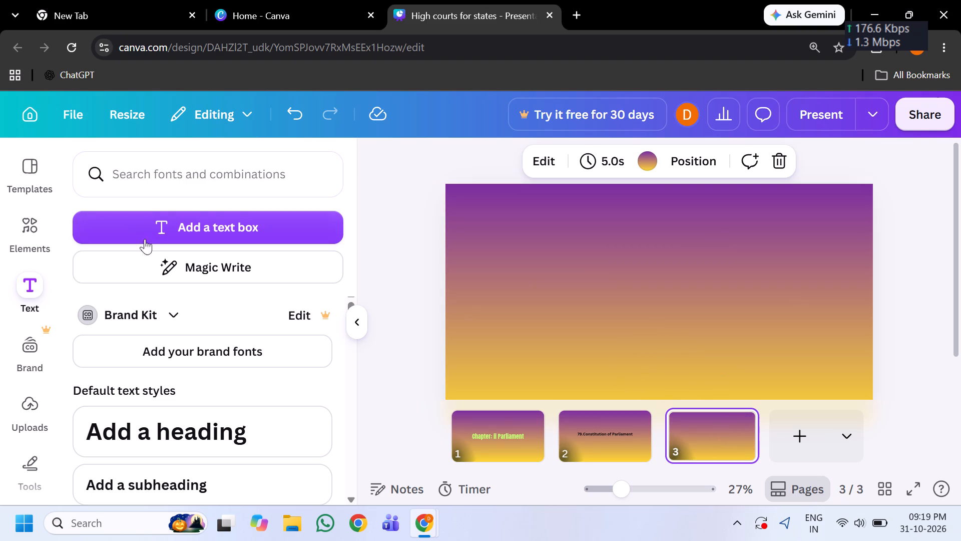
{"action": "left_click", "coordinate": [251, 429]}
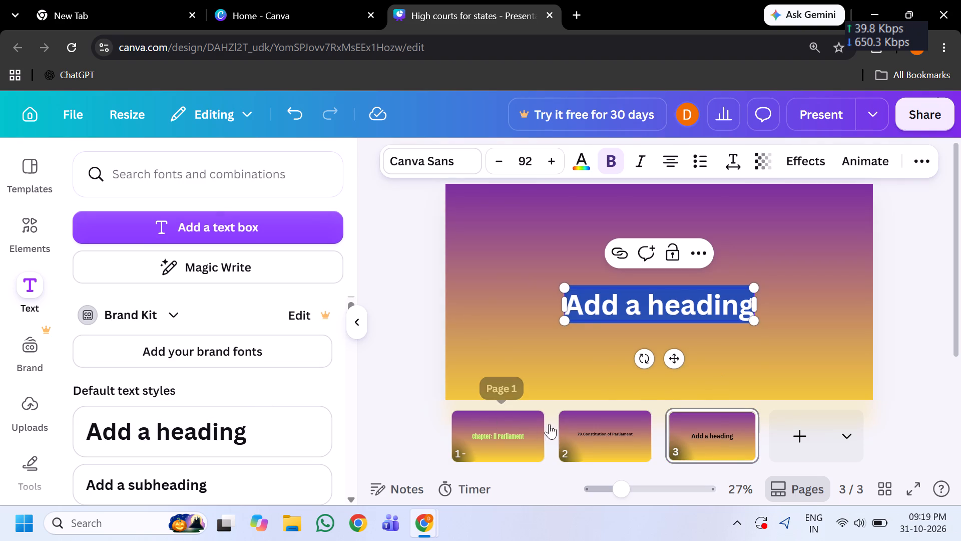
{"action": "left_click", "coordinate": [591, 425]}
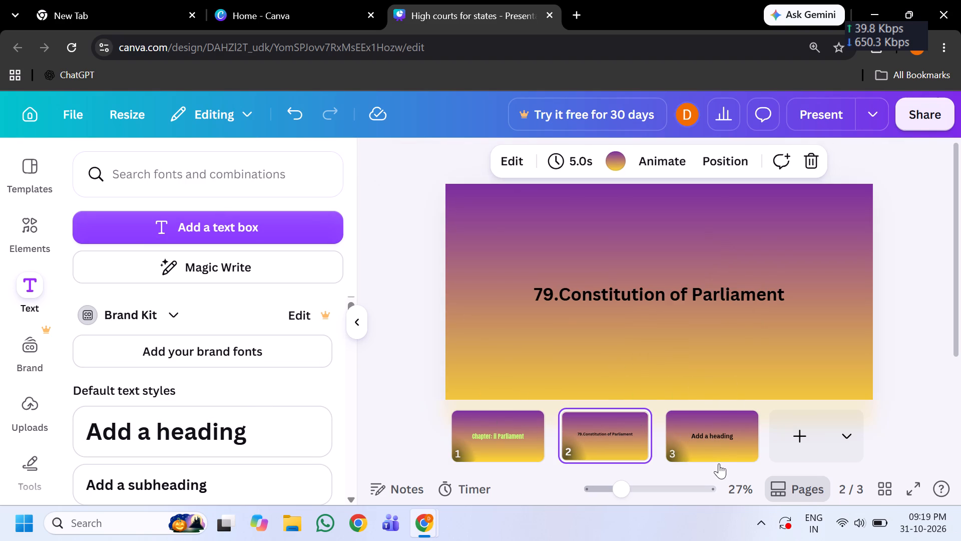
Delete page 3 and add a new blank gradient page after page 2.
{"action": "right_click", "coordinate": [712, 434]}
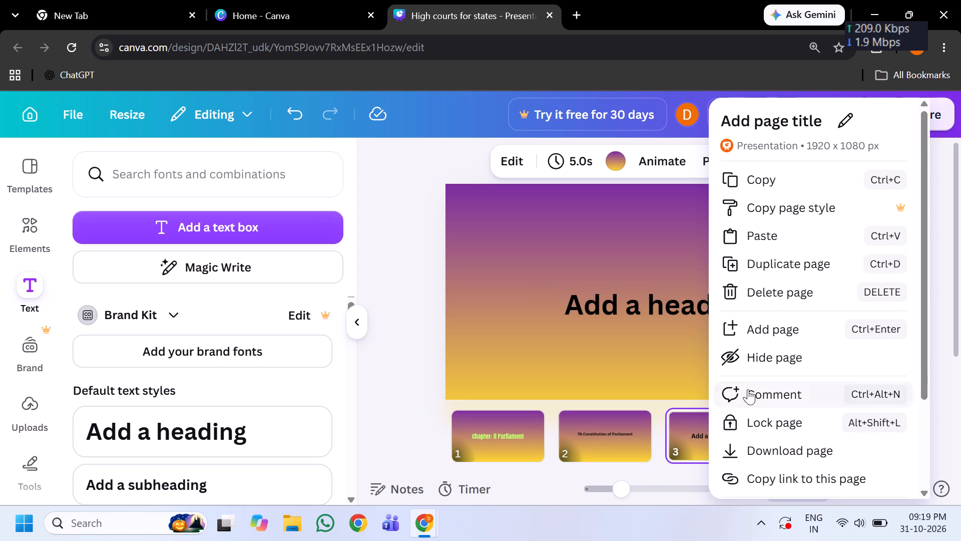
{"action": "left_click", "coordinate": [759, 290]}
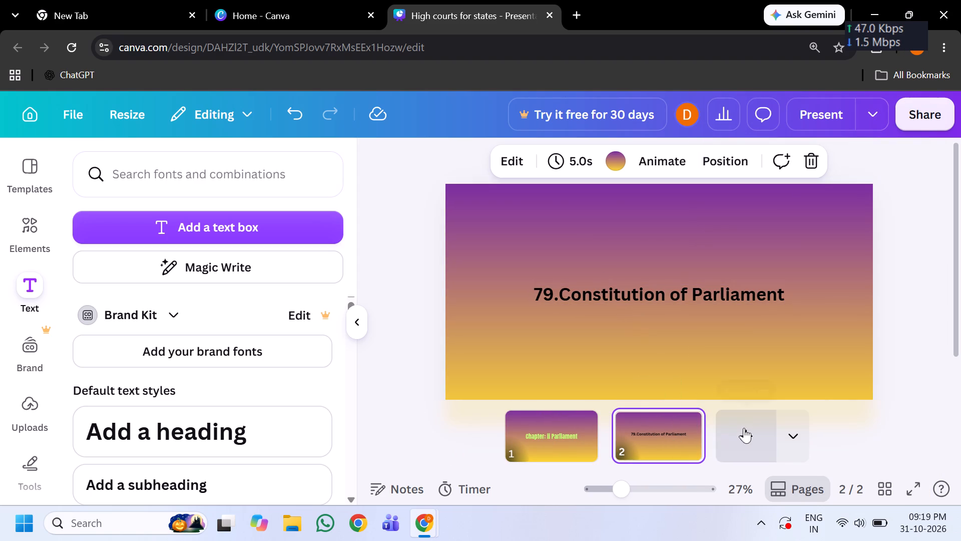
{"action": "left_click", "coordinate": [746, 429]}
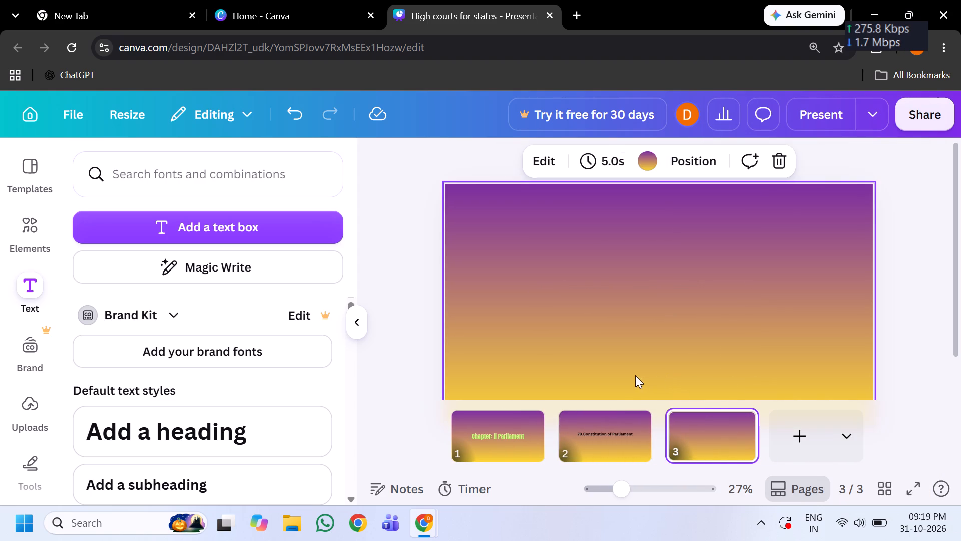
Insert a default "Add a heading" placeholder on the new page 3 and leave it selected.
{"action": "left_click", "coordinate": [220, 422]}
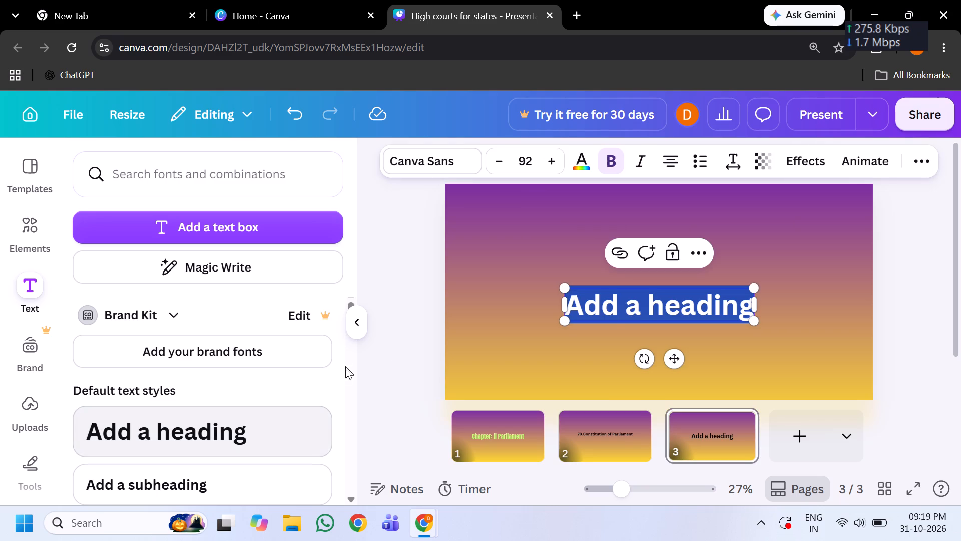
{"action": "left_click", "coordinate": [617, 448]}
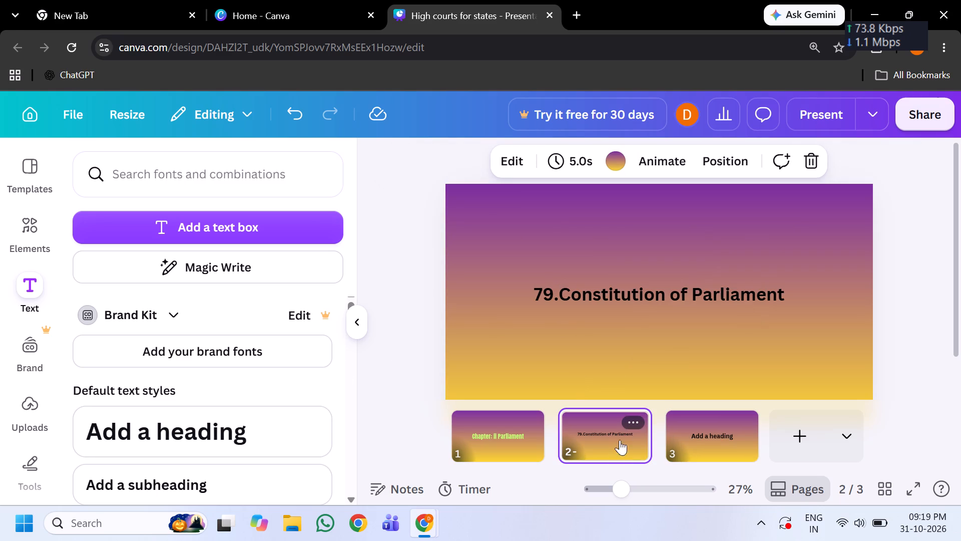
{"action": "left_click", "coordinate": [605, 293]}
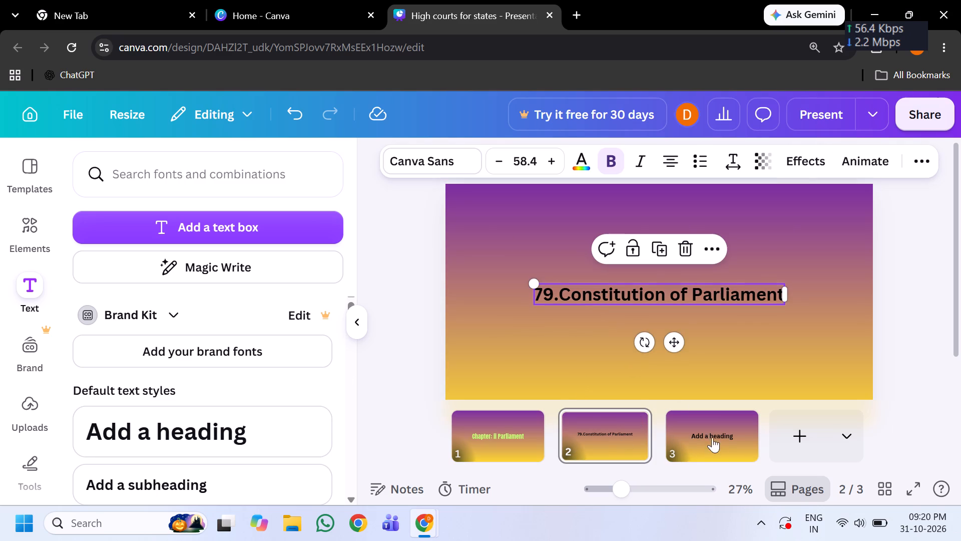
{"action": "left_click", "coordinate": [711, 440]}
{"action": "left_click", "coordinate": [633, 305]}
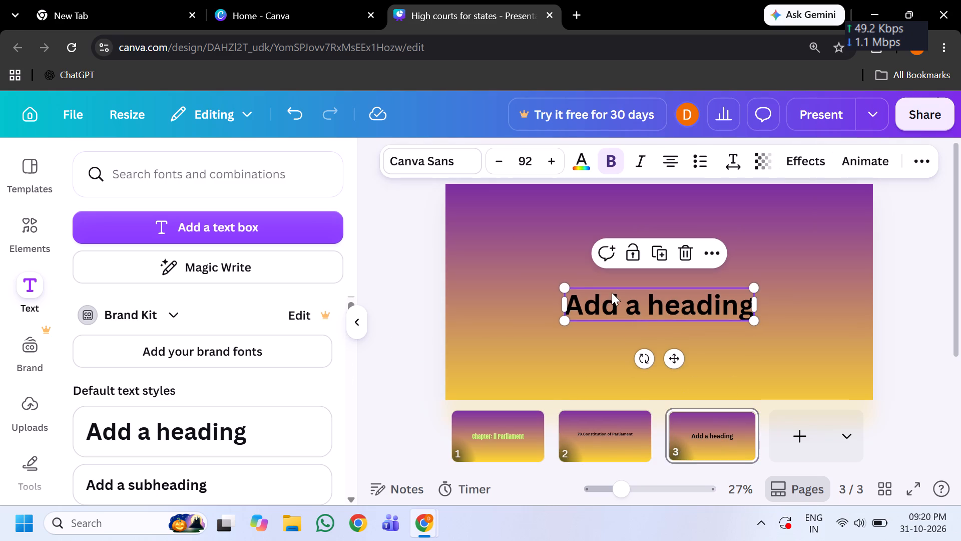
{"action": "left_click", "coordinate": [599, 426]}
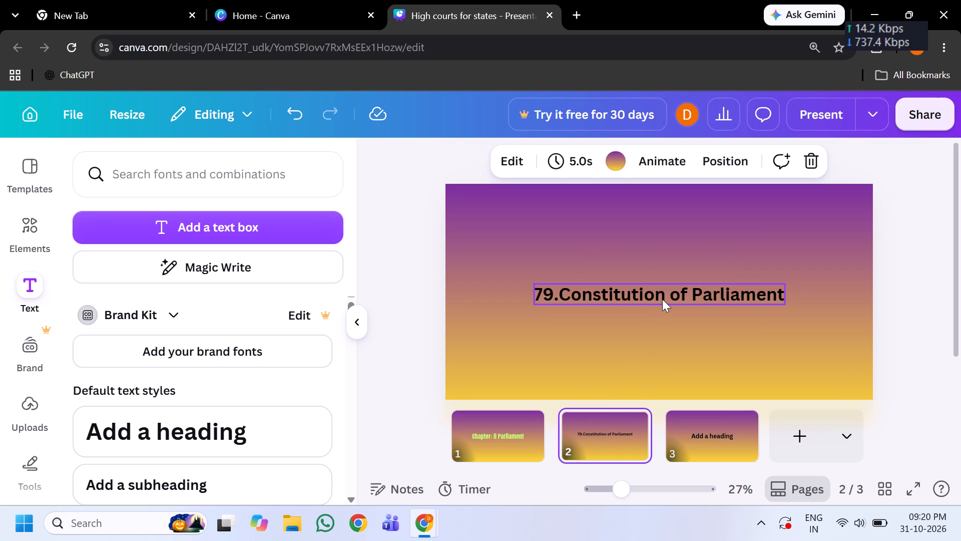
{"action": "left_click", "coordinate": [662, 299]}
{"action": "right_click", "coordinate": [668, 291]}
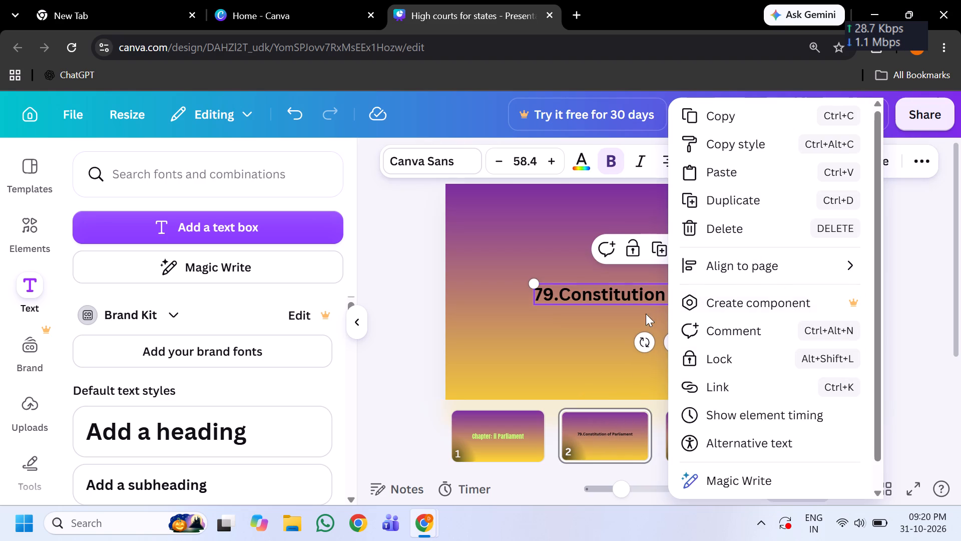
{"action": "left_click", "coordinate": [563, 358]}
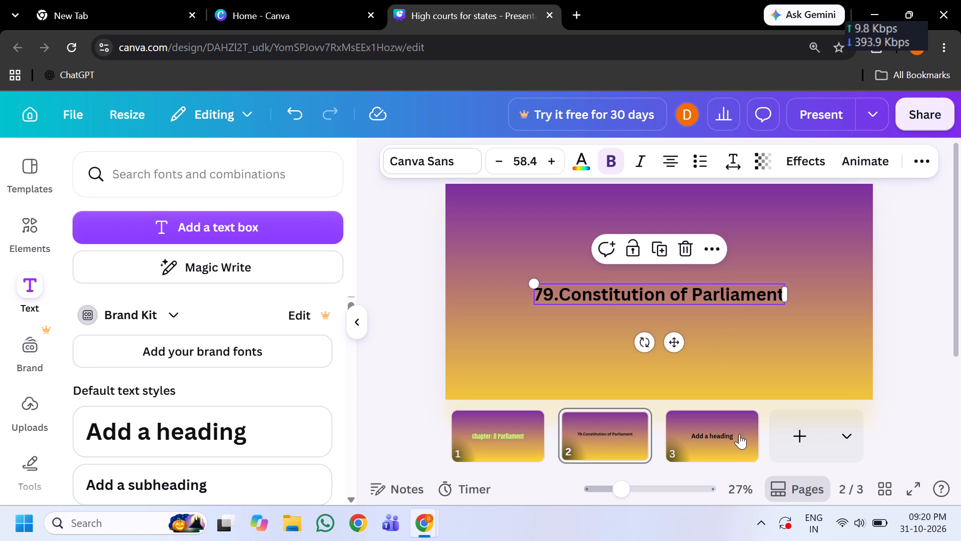
Delete page 3 with its "Add a heading" placeholder and duplicate page 2 in its place.
{"action": "left_click", "coordinate": [716, 426]}
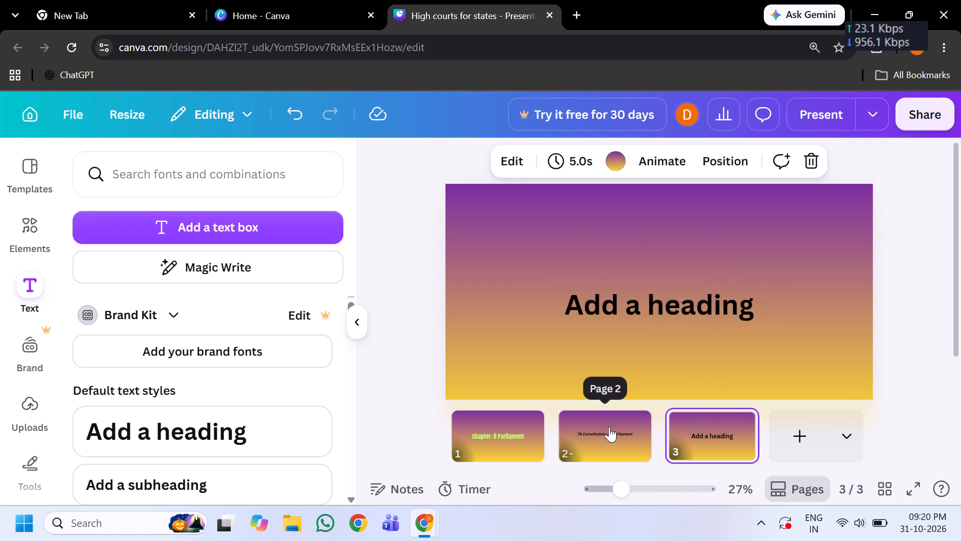
{"action": "left_click", "coordinate": [740, 423]}
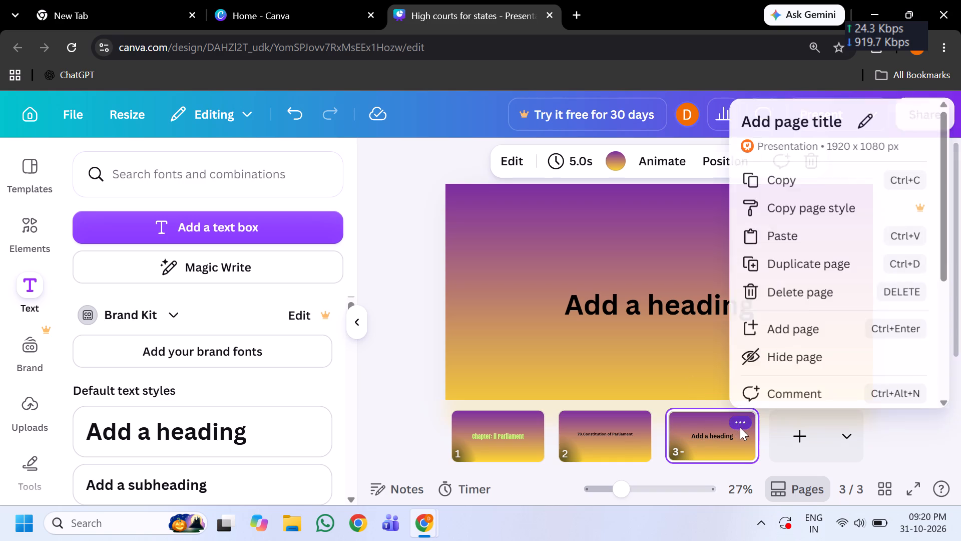
{"action": "left_click", "coordinate": [814, 294]}
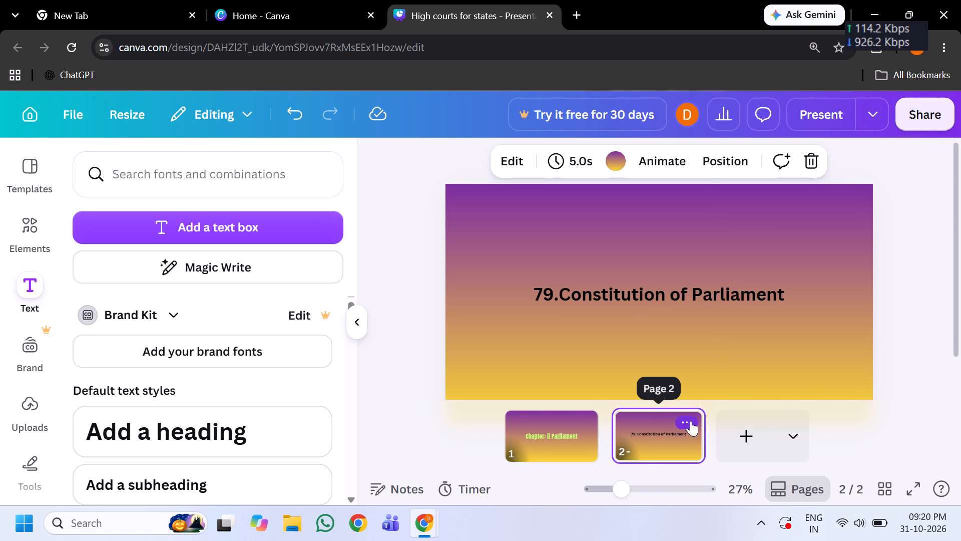
{"action": "left_click", "coordinate": [691, 420]}
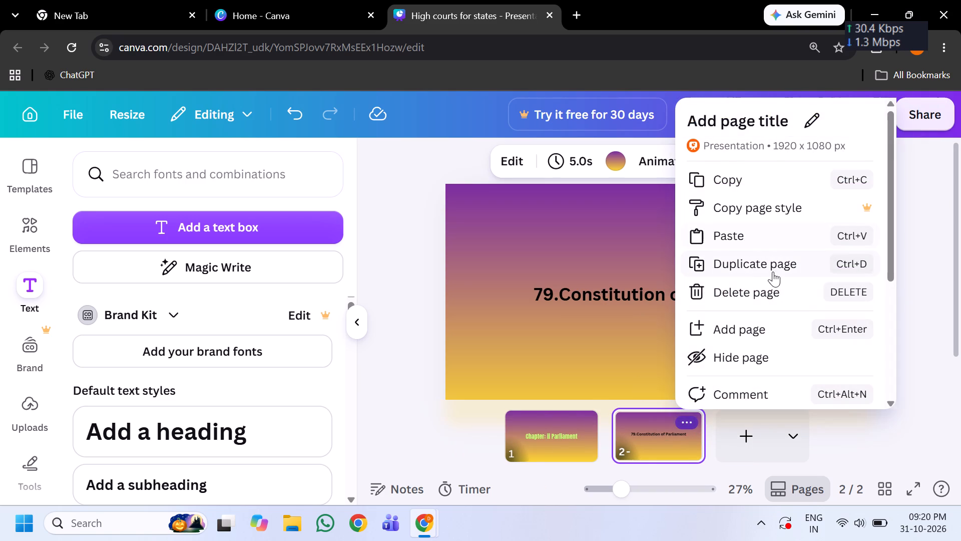
{"action": "left_click", "coordinate": [774, 270]}
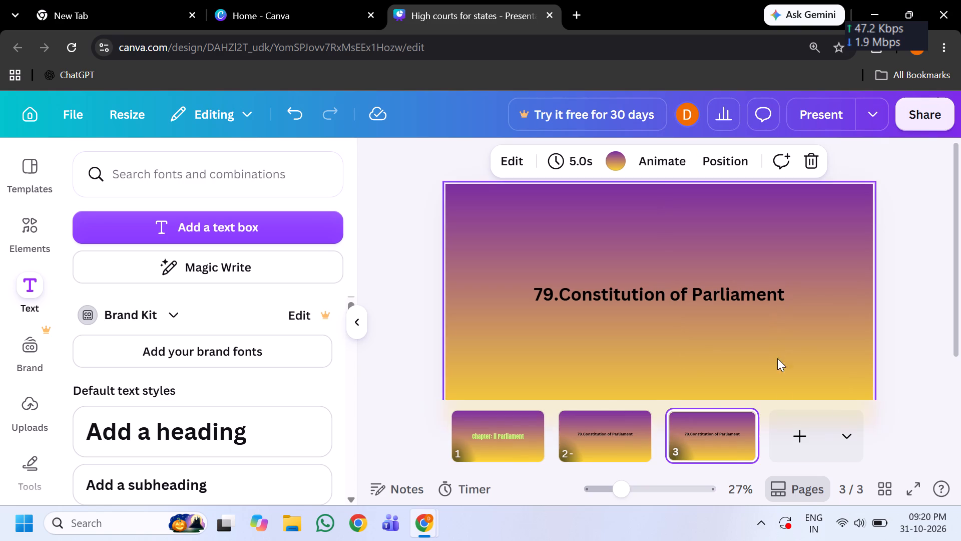
Replace the heading text on the duplicated page 3 with "80.Composition of the council of states".
{"action": "left_click", "coordinate": [701, 424]}
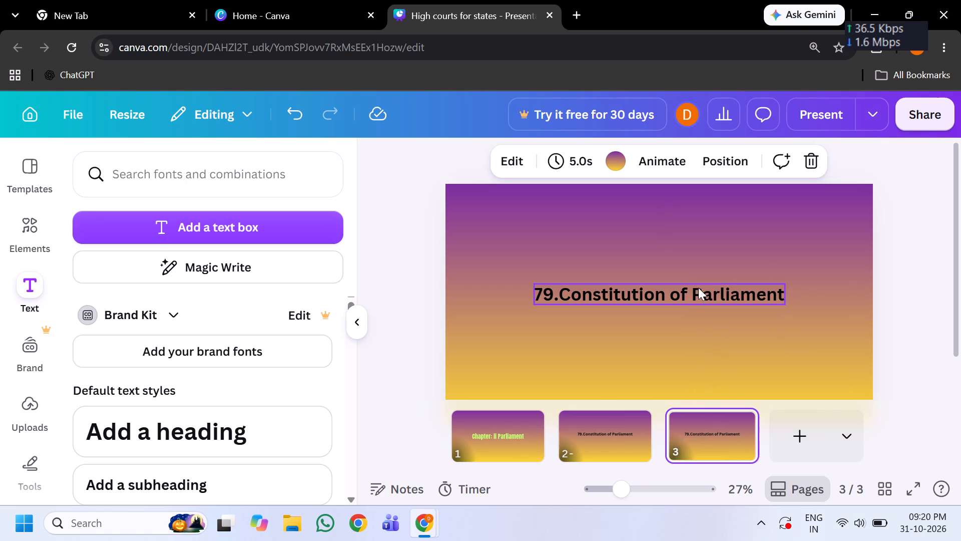
{"action": "double_click", "coordinate": [755, 297]}
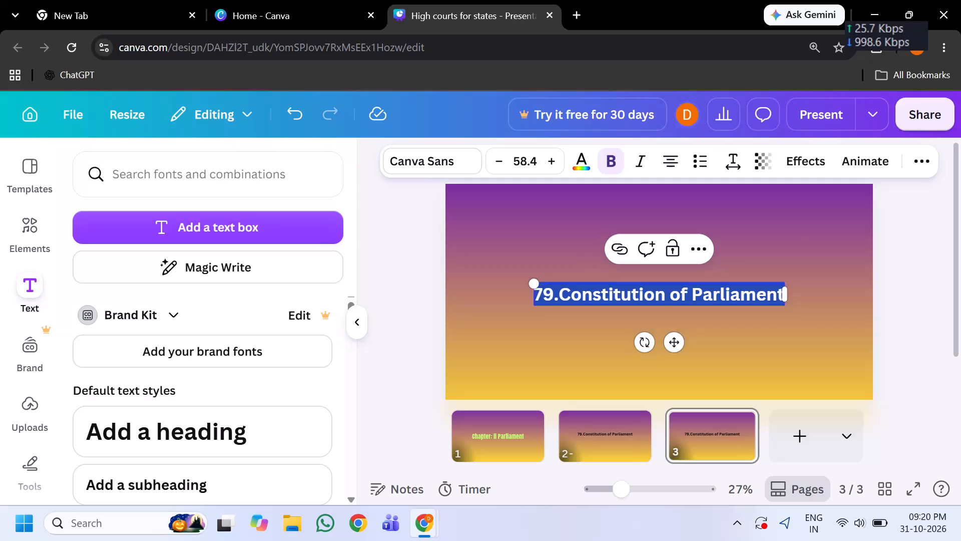
{"action": "type", "text": "80"}
{"action": "key", "text": "period"}
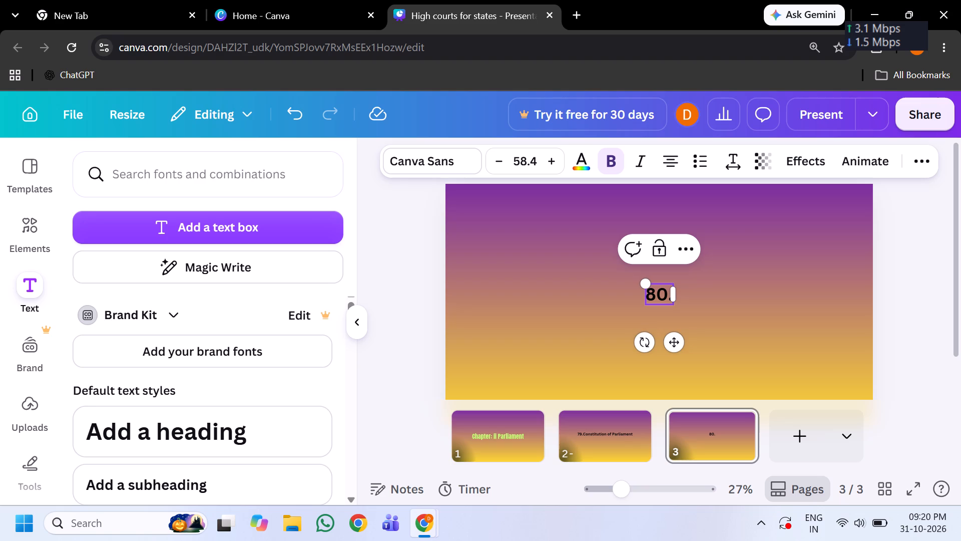
{"action": "key", "text": "shift+c"}
{"action": "type", "text": "omposition"}
{"action": "key", "text": "space"}
{"action": "type", "text": "of"}
{"action": "key", "text": "space"}
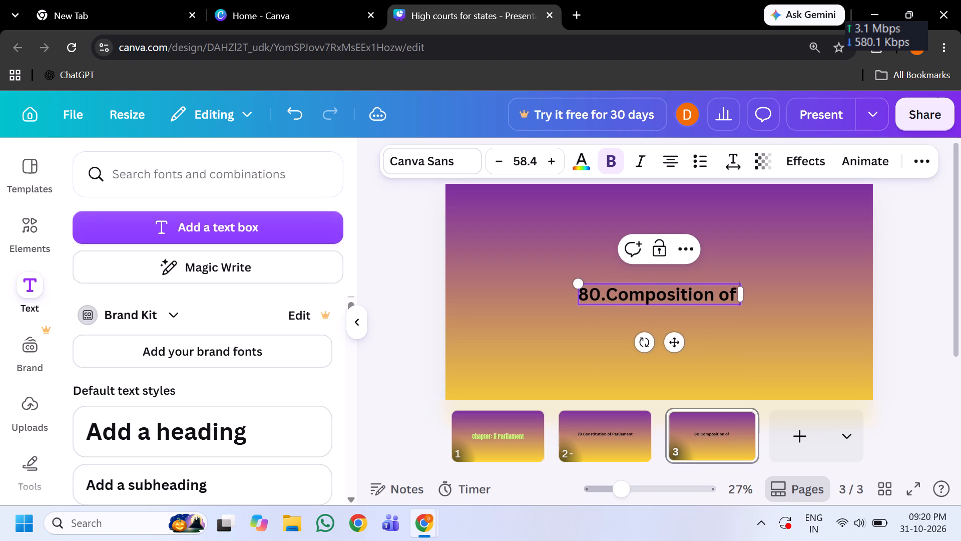
{"action": "type", "text": "the"}
{"action": "key", "text": "space"}
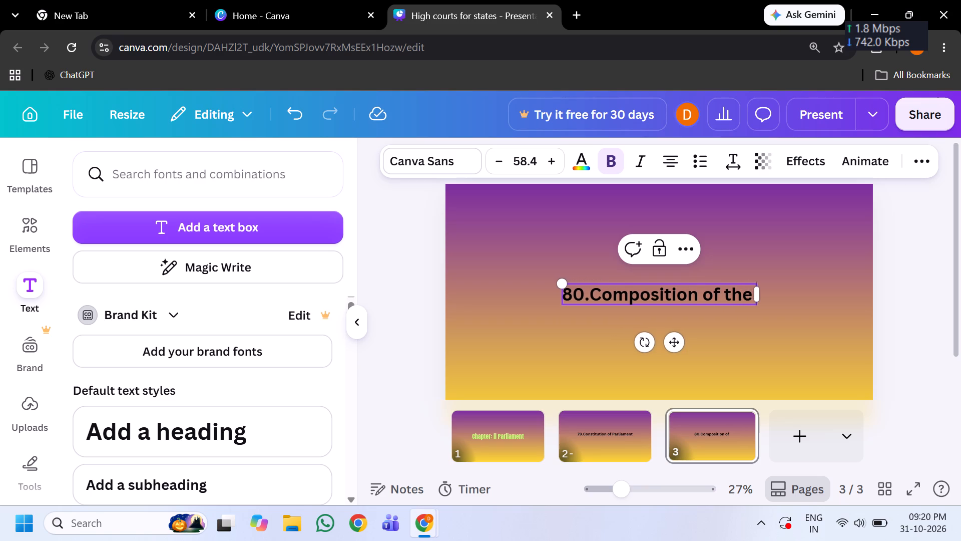
{"action": "type", "text": "cou"}
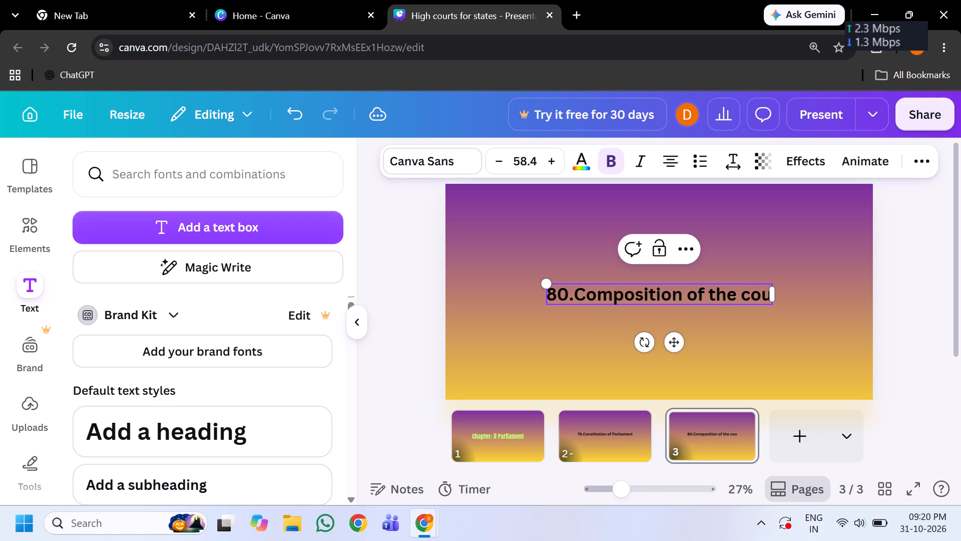
{"action": "key", "text": "n"}
{"action": "type", "text": "ci"}
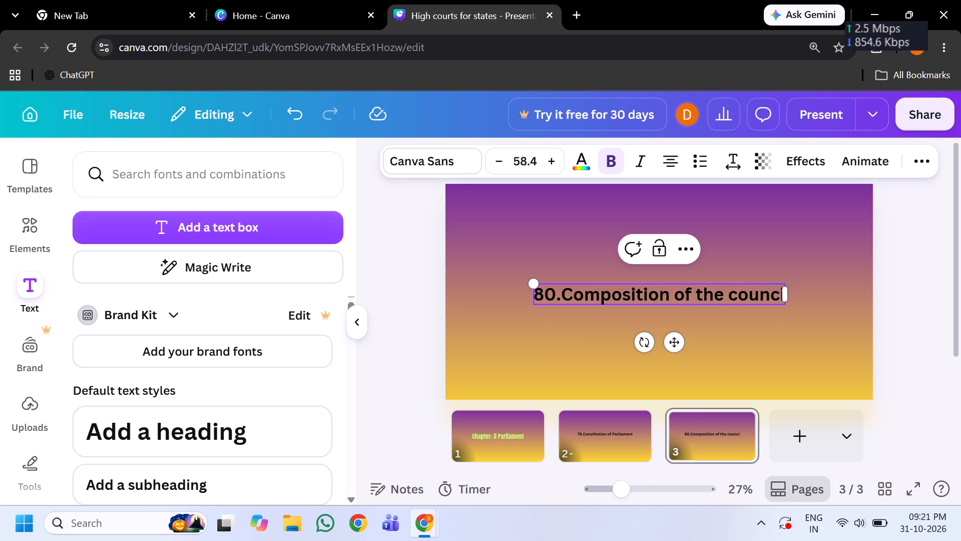
{"action": "key", "text": "l"}
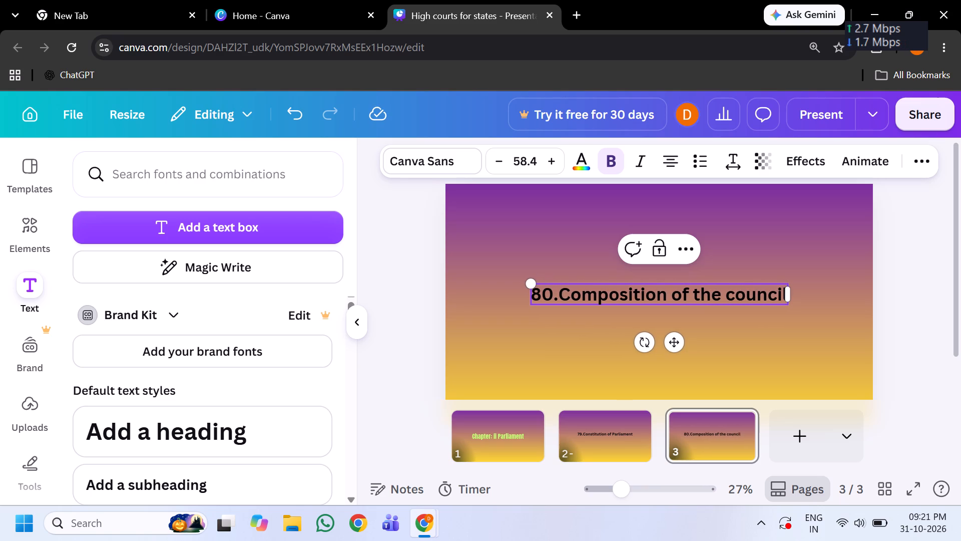
{"action": "key", "text": "space"}
{"action": "type", "text": "of"}
{"action": "key", "text": "space"}
{"action": "type", "text": "stat"}
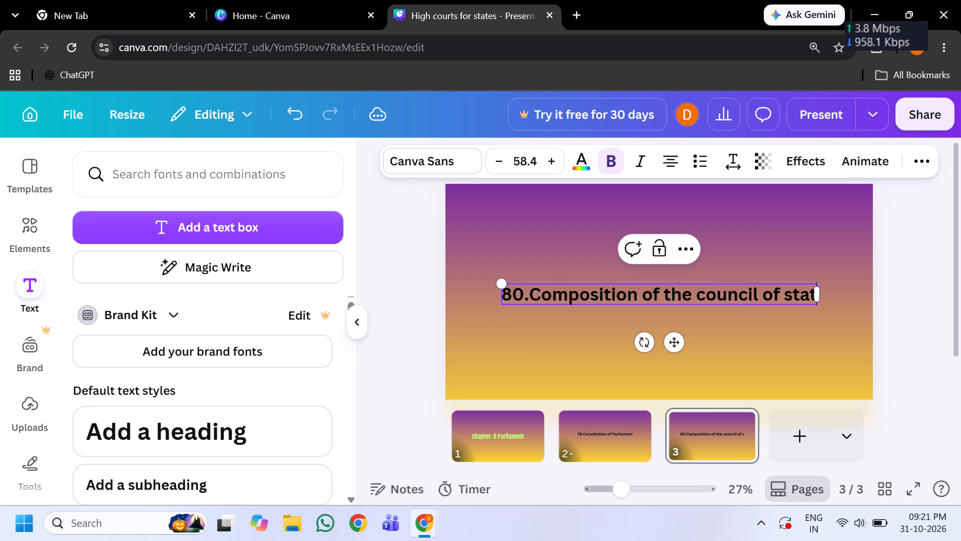
{"action": "type", "text": "es"}
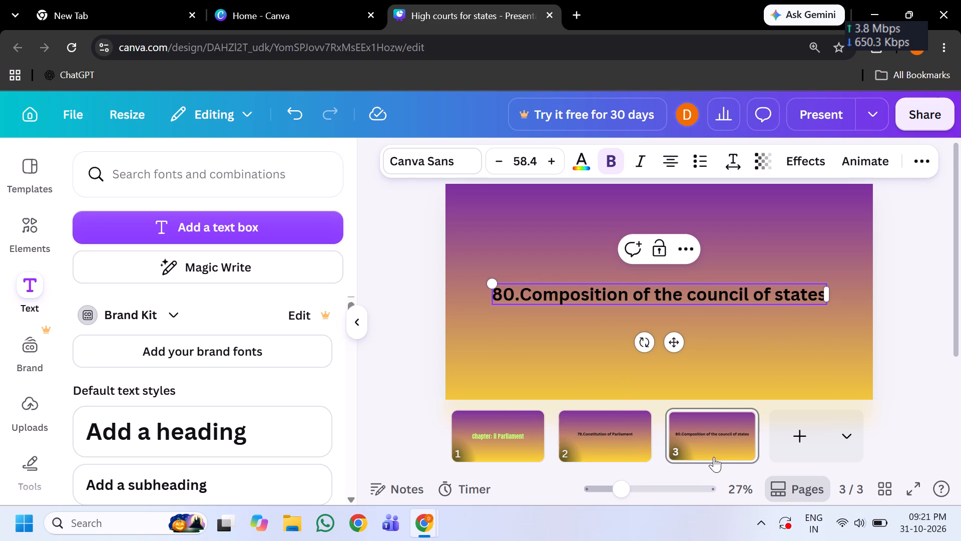
Duplicate page 3 to make page 4 with the same gradient and heading.
{"action": "left_click", "coordinate": [732, 432]}
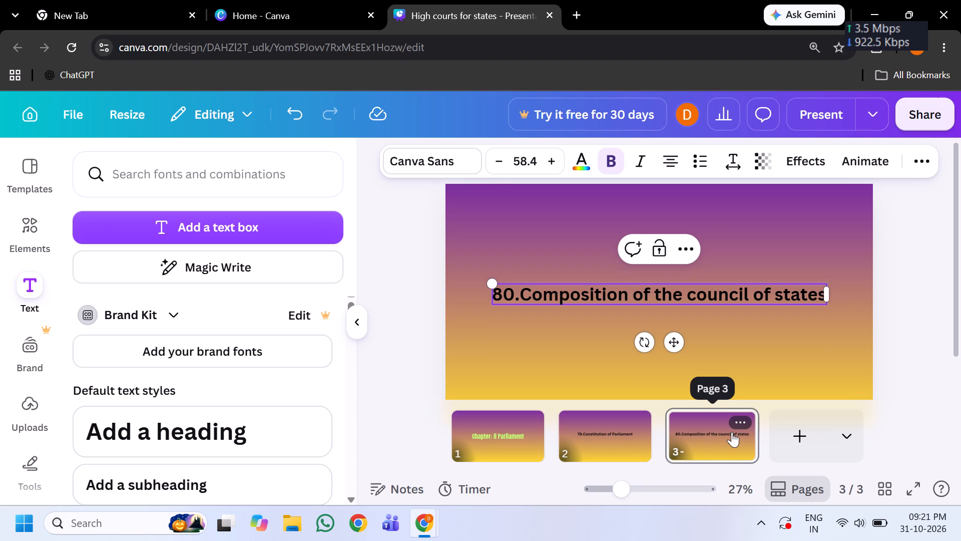
{"action": "left_click", "coordinate": [745, 424]}
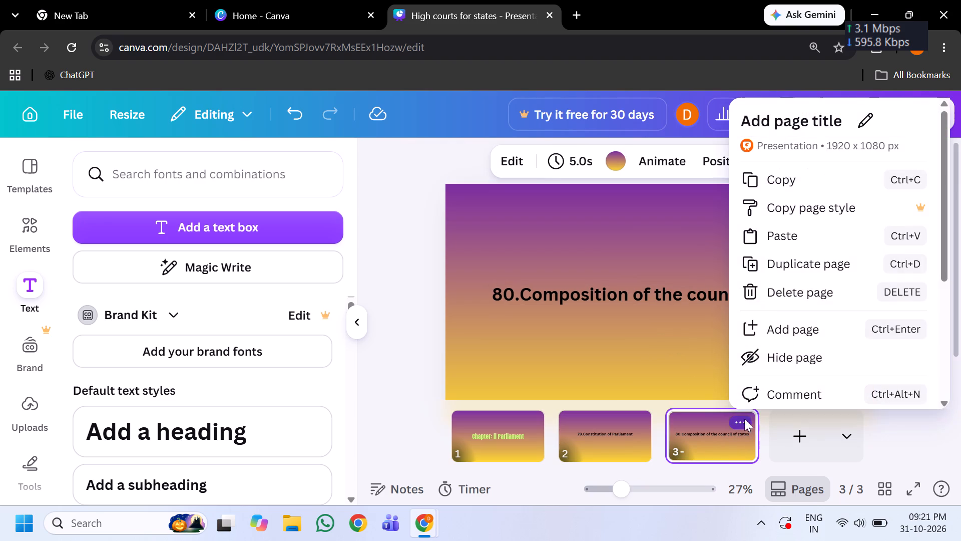
{"action": "left_click", "coordinate": [807, 255]}
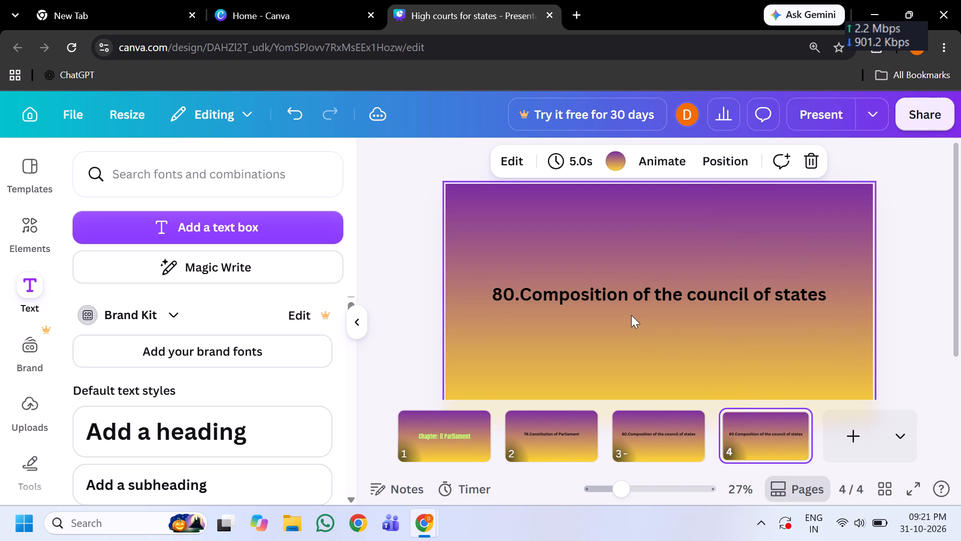
Replace the heading text on page 4 with "81.Composition of the House of the people".
{"action": "double_click", "coordinate": [598, 293]}
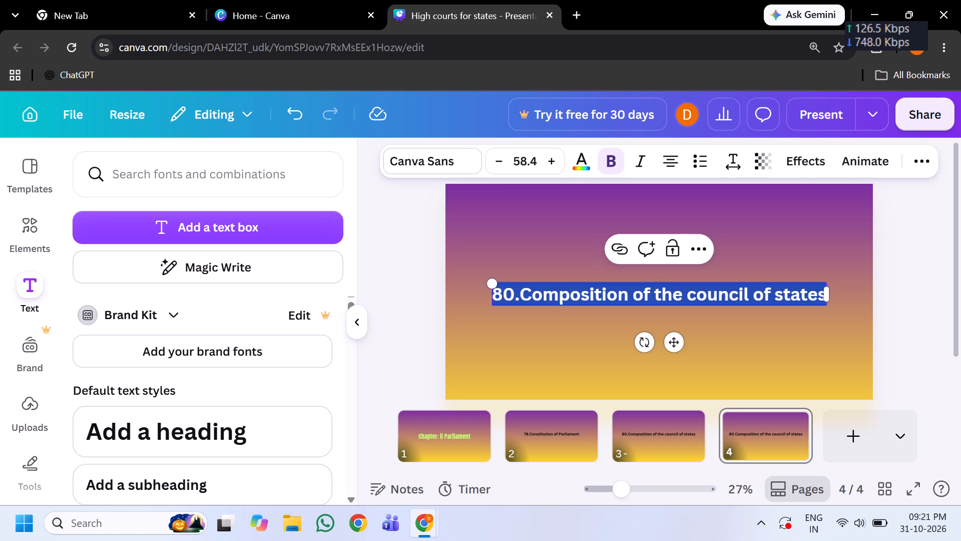
{"action": "type", "text": "81"}
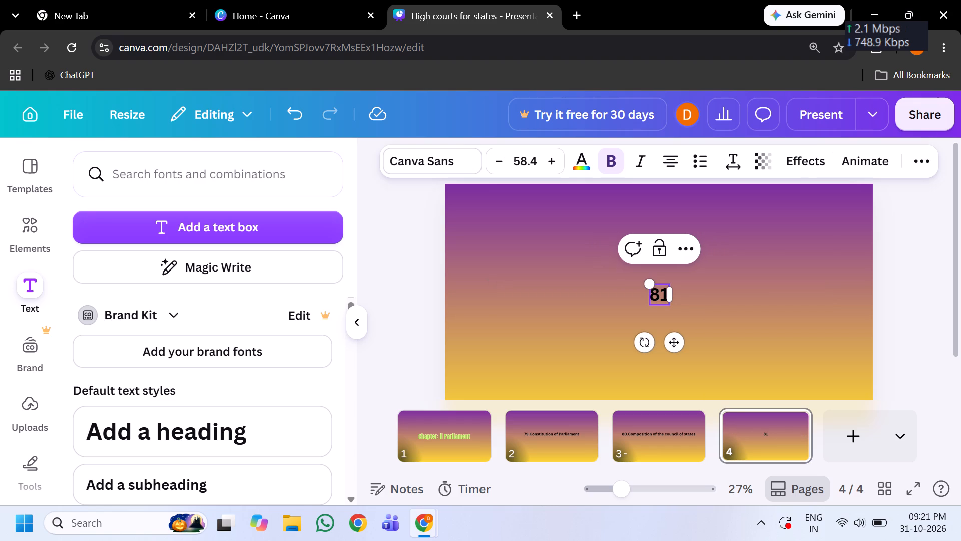
{"action": "key", "text": "period"}
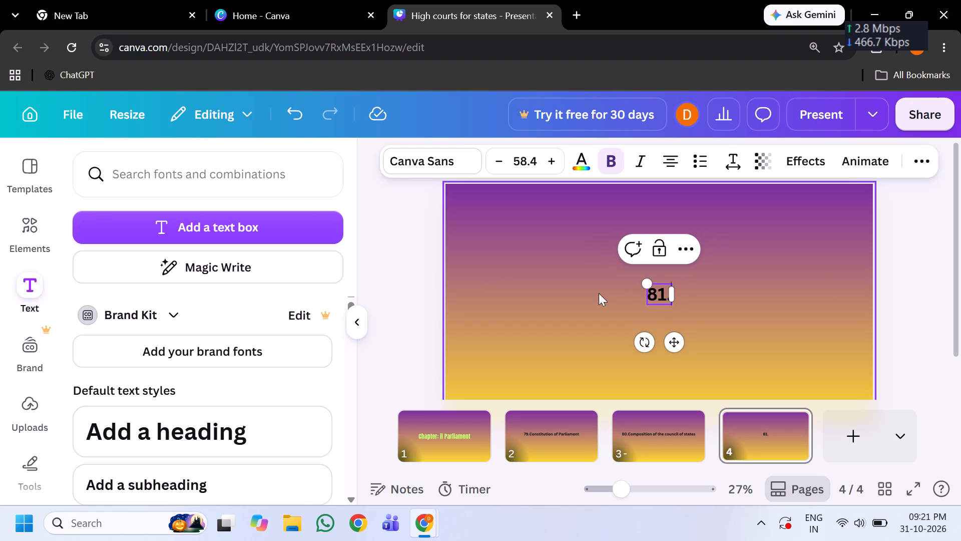
{"action": "type", "text": "Com"}
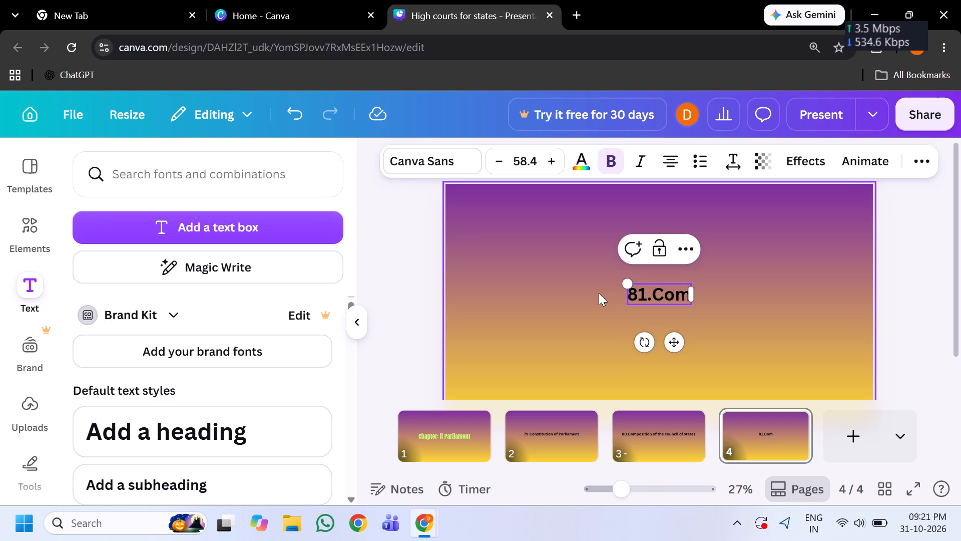
{"action": "key", "text": "o"}
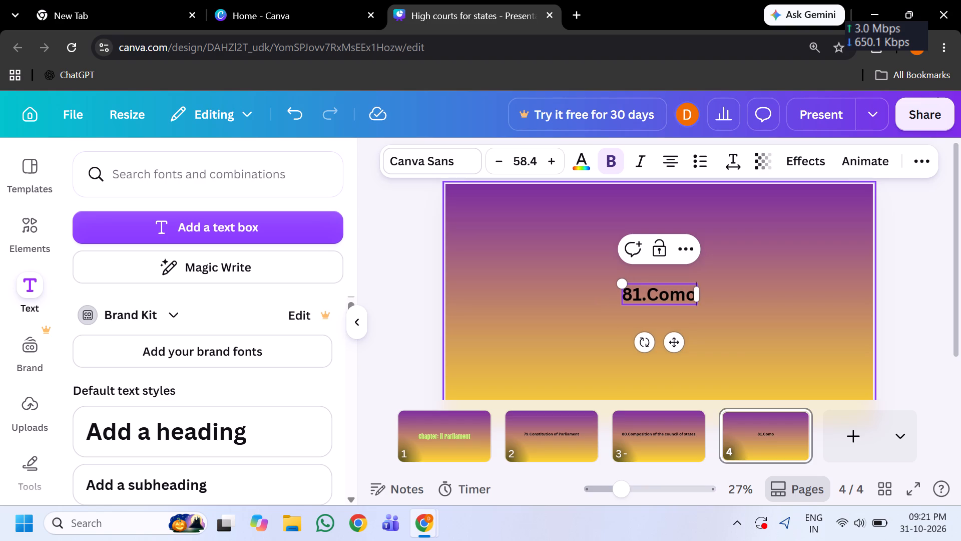
{"action": "key", "text": "BackSpace"}
{"action": "type", "text": "po"}
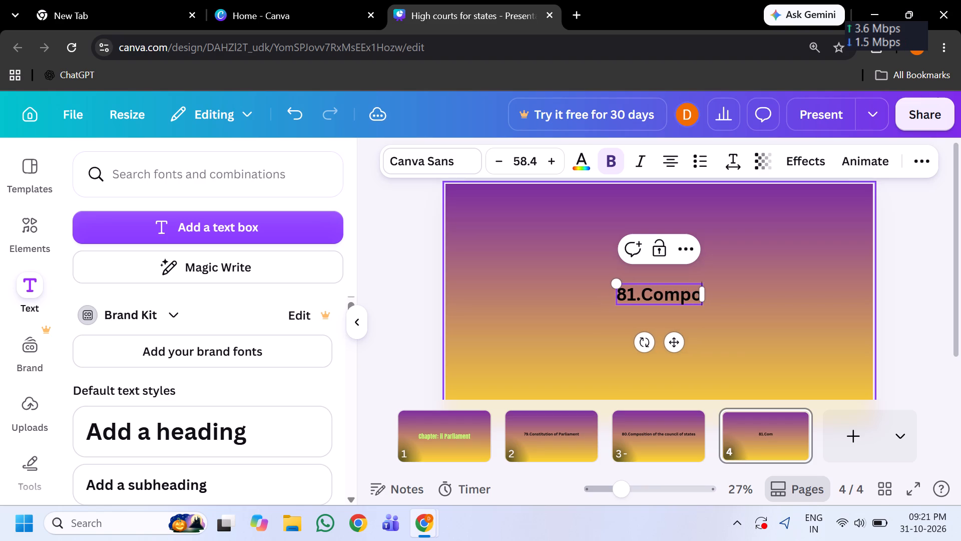
{"action": "type", "text": "sition"}
{"action": "key", "text": "space"}
{"action": "type", "text": "of"}
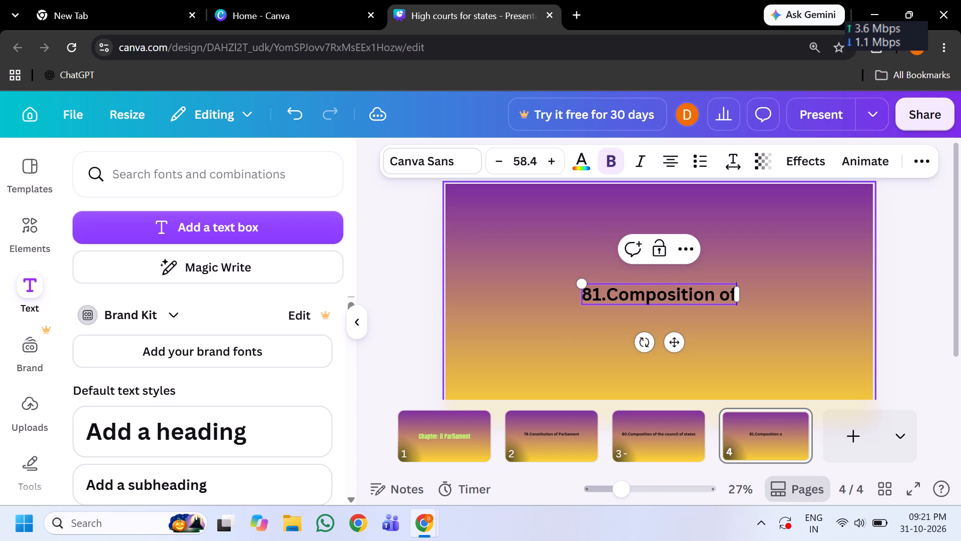
{"action": "key", "text": "space"}
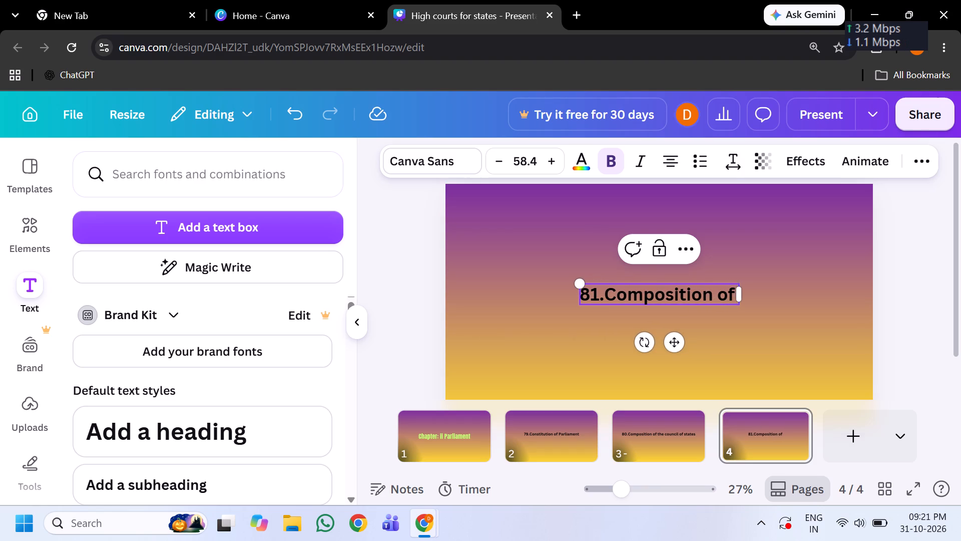
{"action": "type", "text": "thr"}
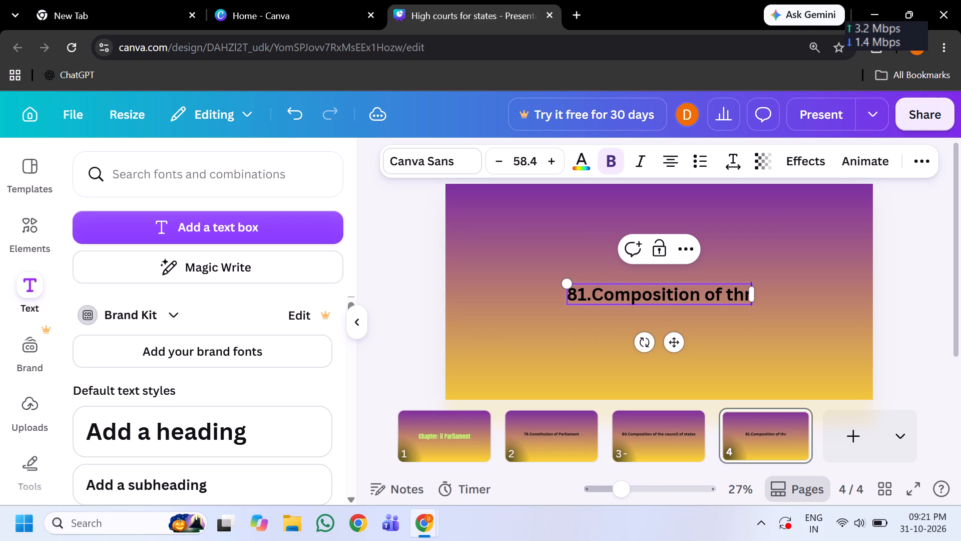
{"action": "key", "text": "BackSpace"}
{"action": "type", "text": "e"}
{"action": "key", "text": "space"}
{"action": "type", "text": "House"}
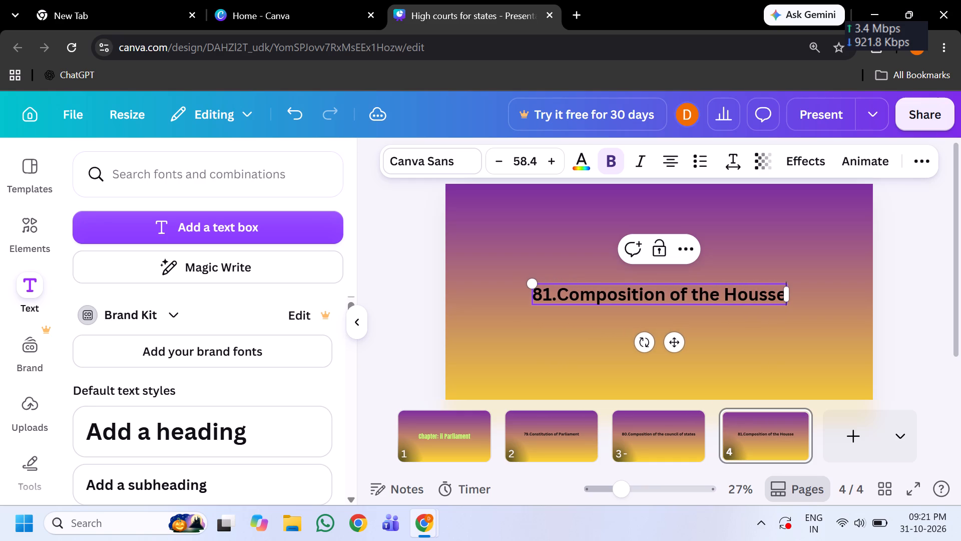
{"action": "key", "text": "BackSpace"}
{"action": "key", "text": "BackSpace"}
{"action": "key", "text": "BackSpace"}
{"action": "type", "text": "se"}
{"action": "key", "text": "space"}
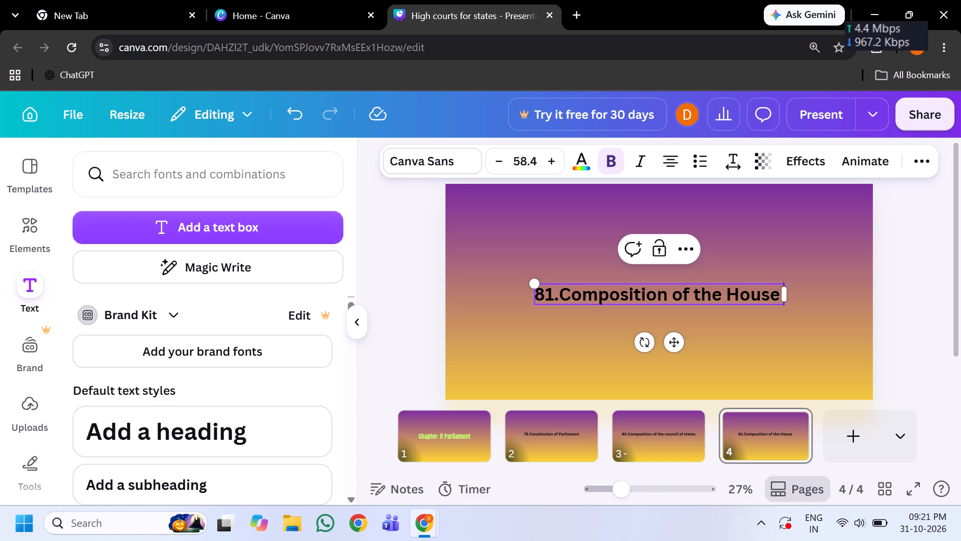
{"action": "type", "text": "of"}
{"action": "key", "text": "space"}
{"action": "type", "text": "thr"}
{"action": "key", "text": "space"}
{"action": "key", "text": "BackSpace"}
{"action": "key", "text": "BackSpace"}
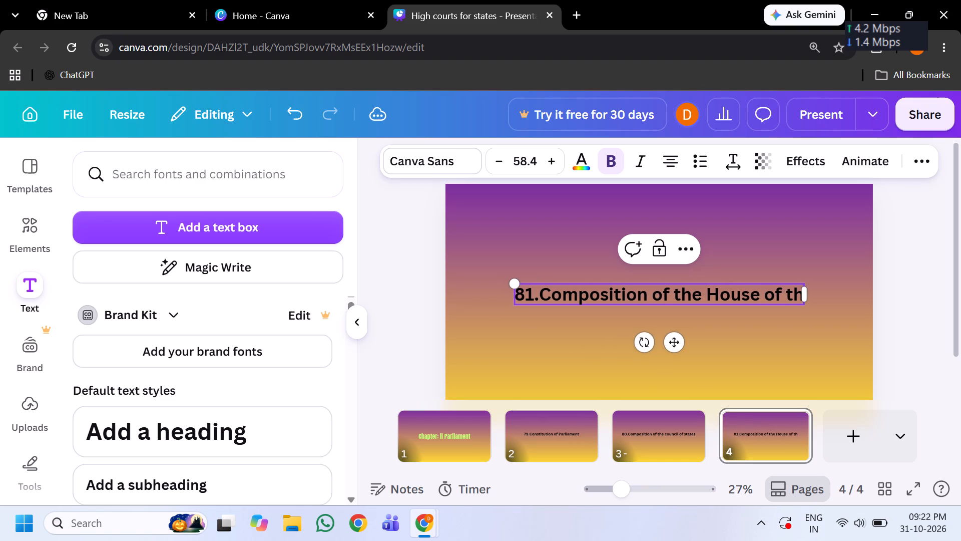
{"action": "type", "text": "e"}
{"action": "key", "text": "space"}
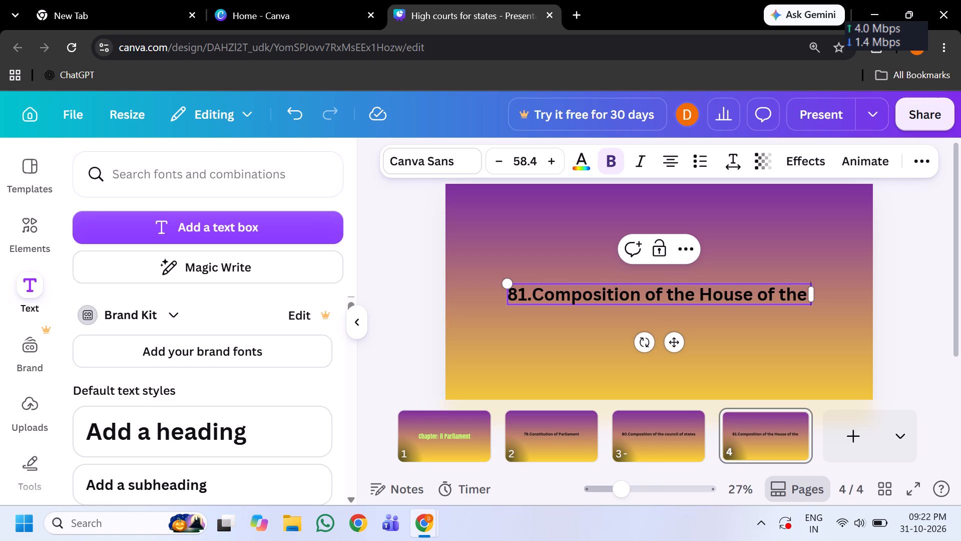
{"action": "key", "text": "p"}
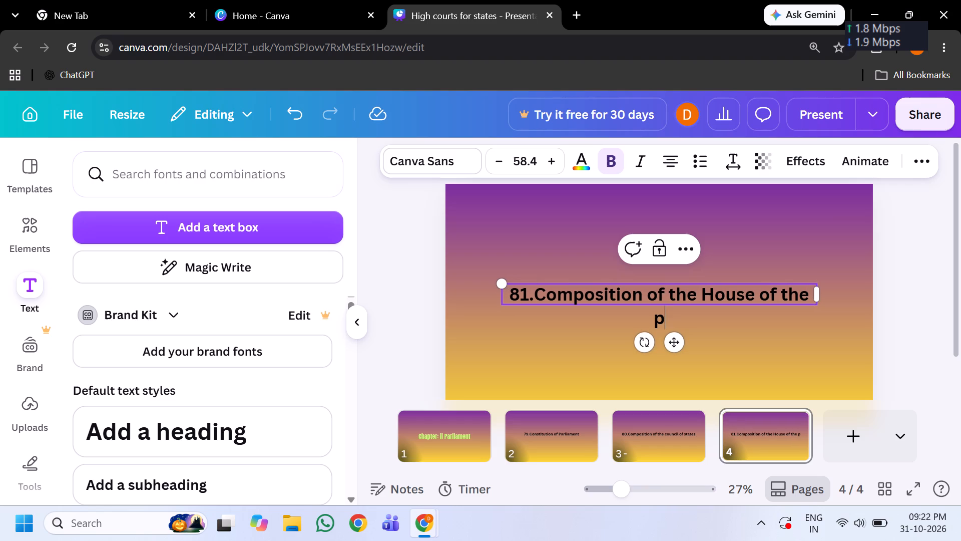
{"action": "type", "text": "eople"}
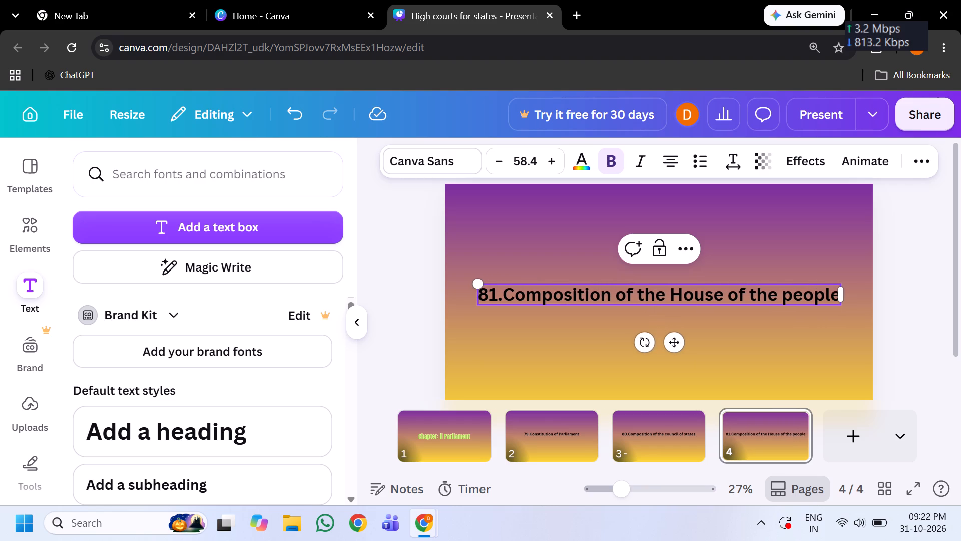
Duplicate page 4 to make page 5 with the same gradient and heading.
{"action": "left_click", "coordinate": [790, 422]}
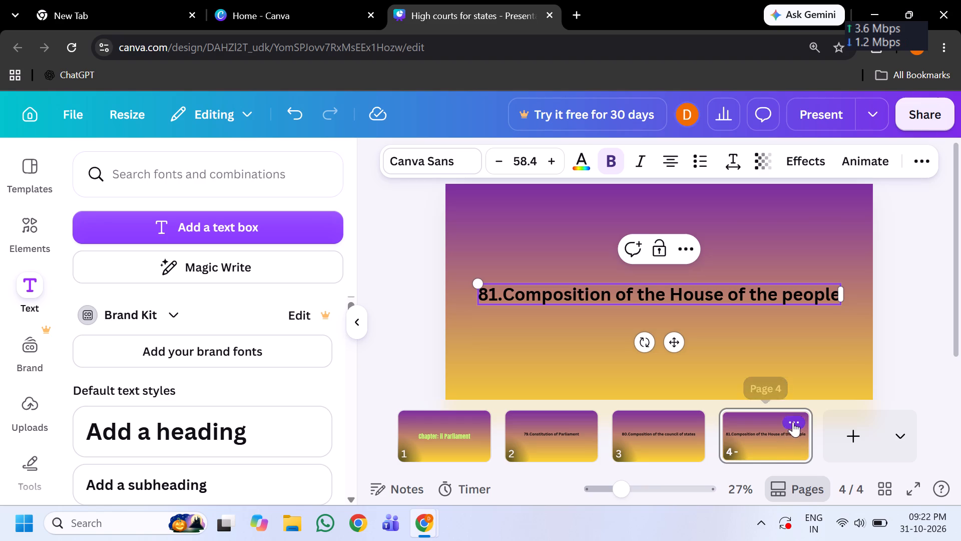
{"action": "left_click", "coordinate": [826, 262]}
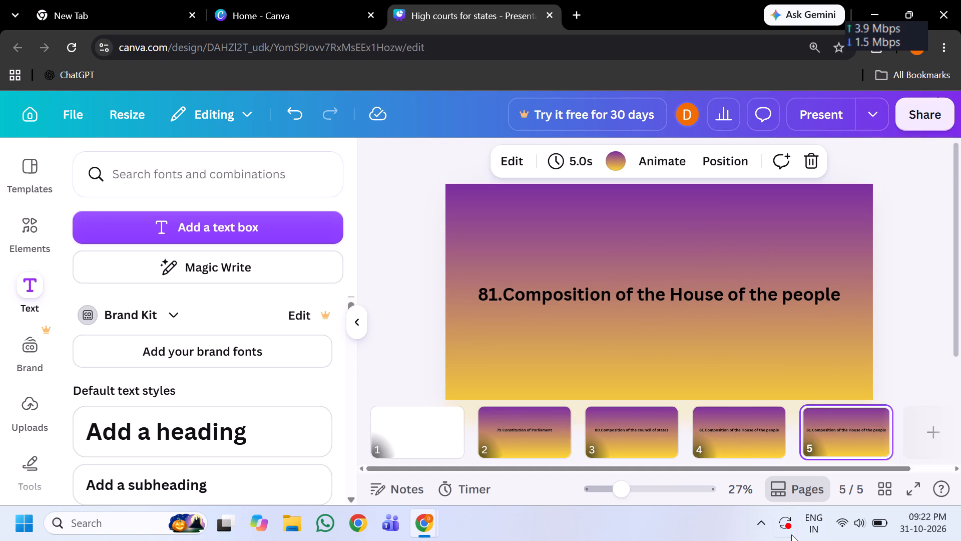
Replace the heading text on the duplicated page 5 with "82.Reajustment after each cencus".
{"action": "left_click", "coordinate": [507, 431]}
{"action": "left_click", "coordinate": [644, 426]}
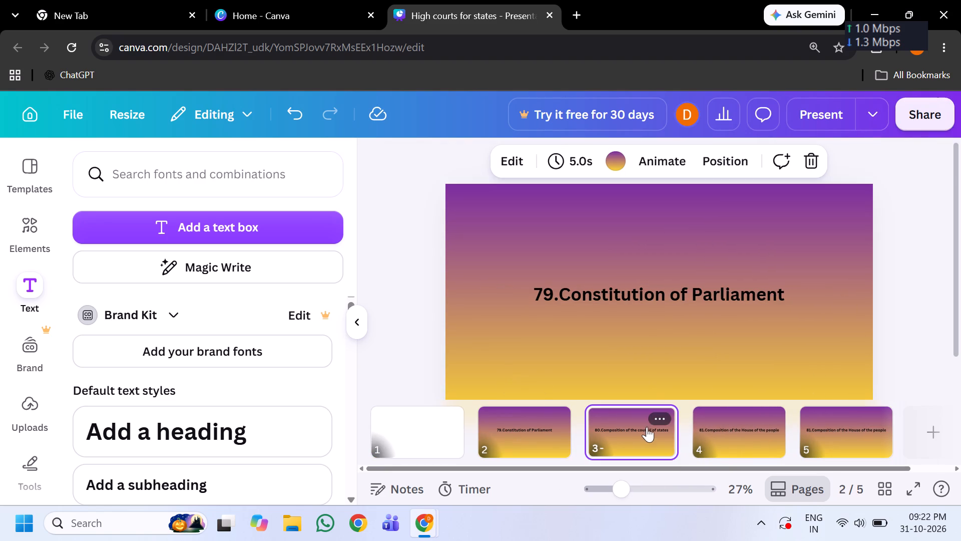
{"action": "left_click", "coordinate": [732, 433]}
{"action": "left_click", "coordinate": [836, 436]}
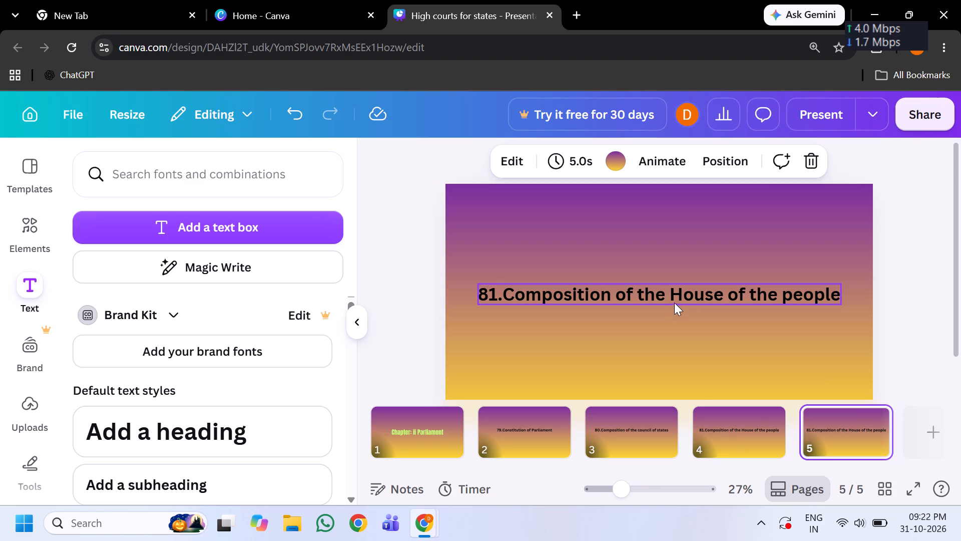
{"action": "left_click", "coordinate": [725, 295]}
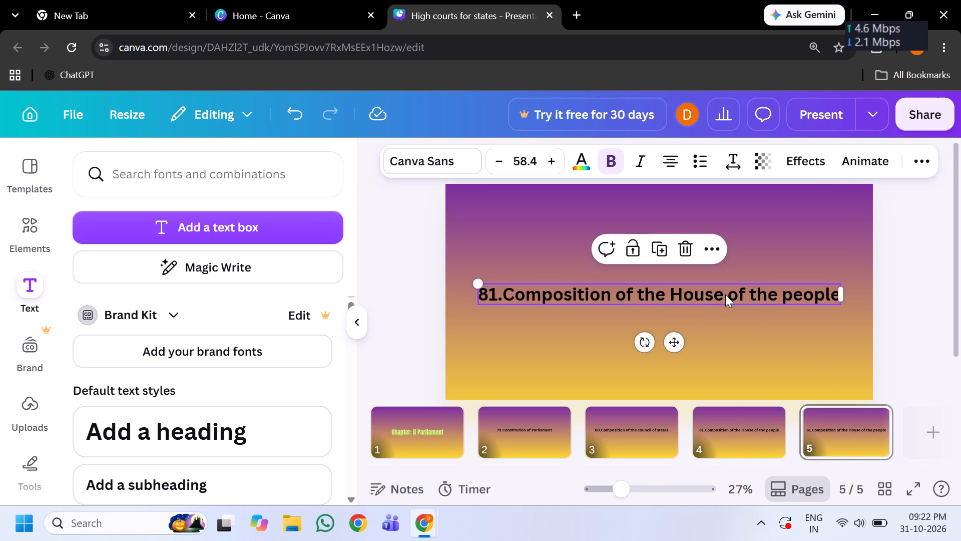
{"action": "left_click", "coordinate": [725, 295]}
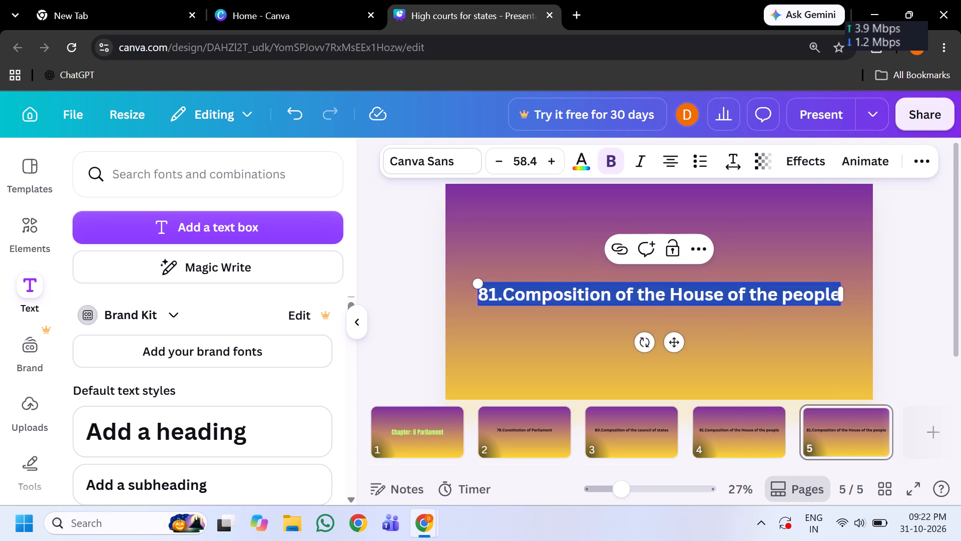
{"action": "type", "text": "81"}
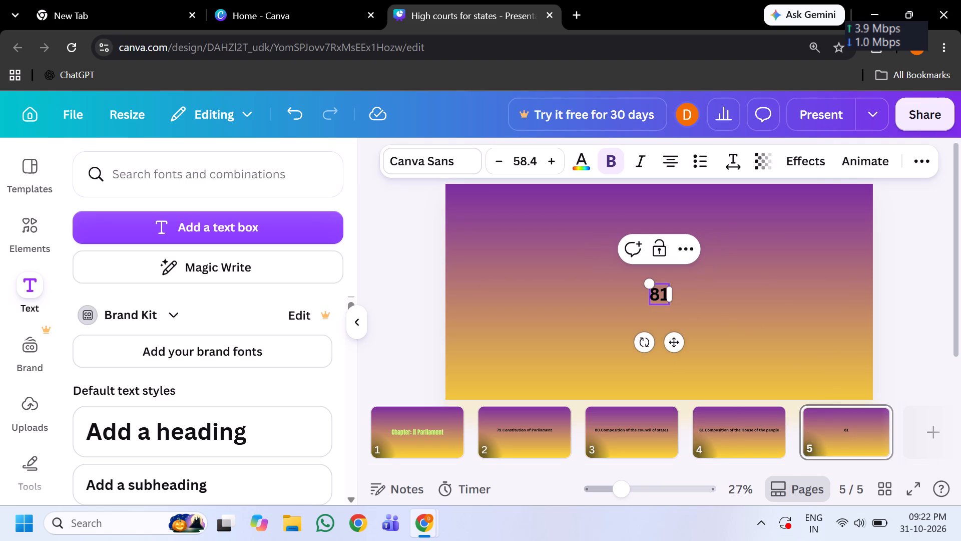
{"action": "key", "text": "BackSpace"}
{"action": "type", "text": "2."}
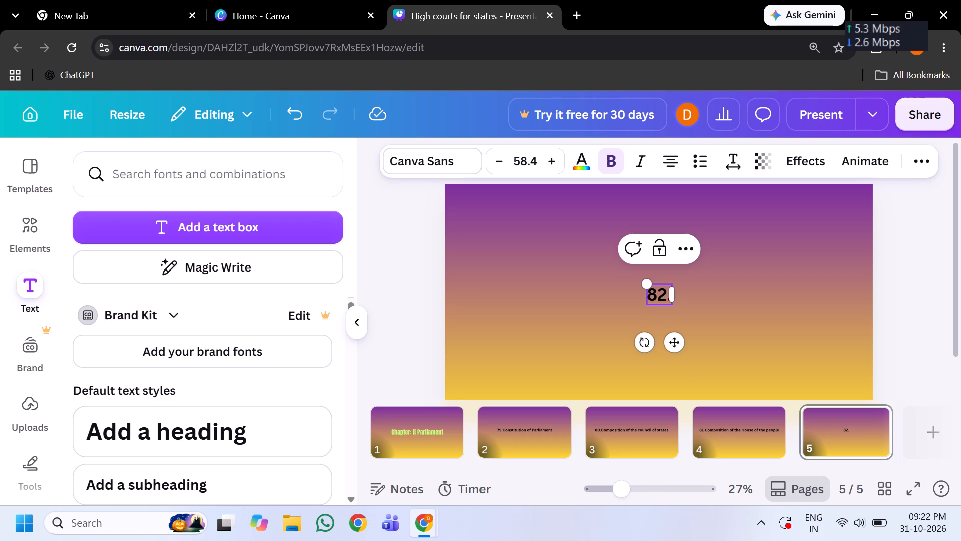
{"action": "type", "text": "Re"}
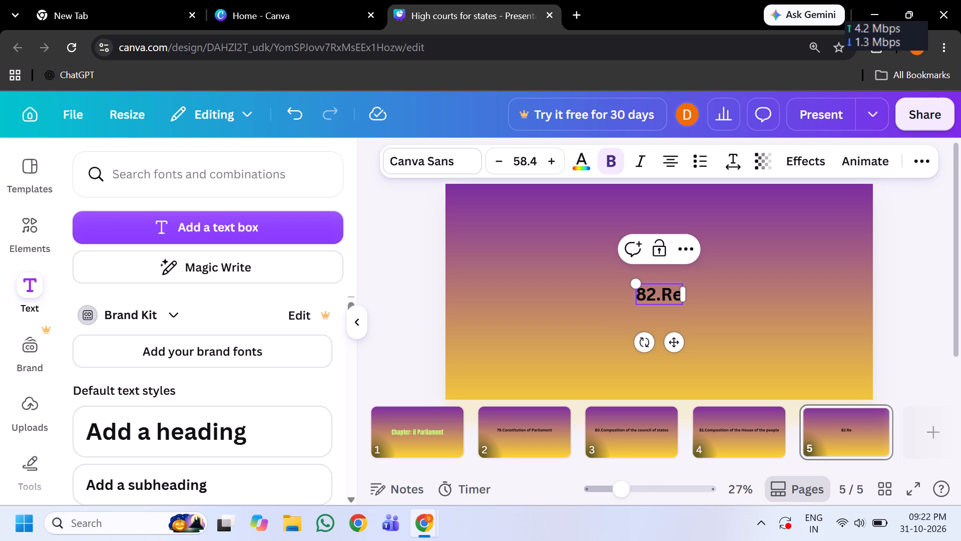
{"action": "type", "text": "ajustm"}
{"action": "type", "text": "ent"}
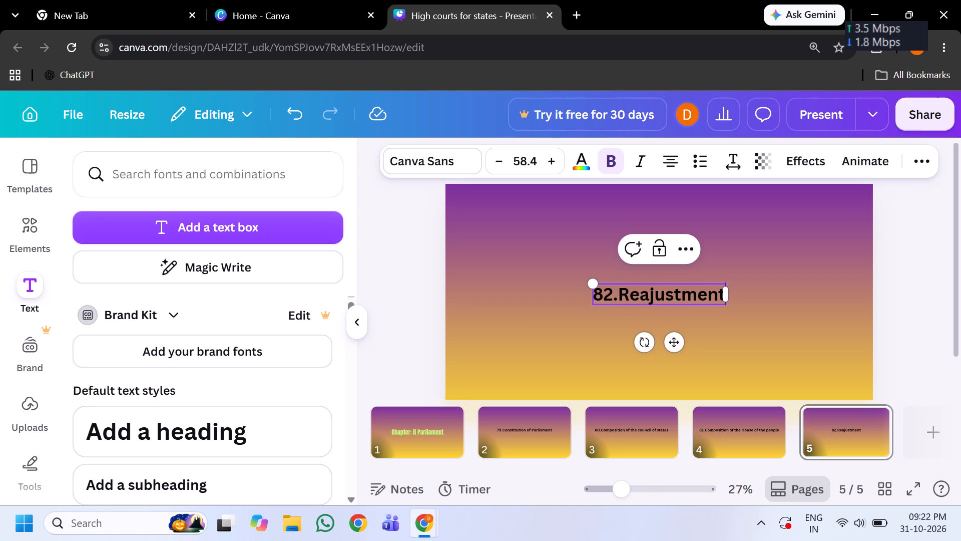
{"action": "key", "text": "space"}
{"action": "type", "text": "after"}
{"action": "key", "text": "space"}
{"action": "type", "text": "each"}
{"action": "key", "text": "space"}
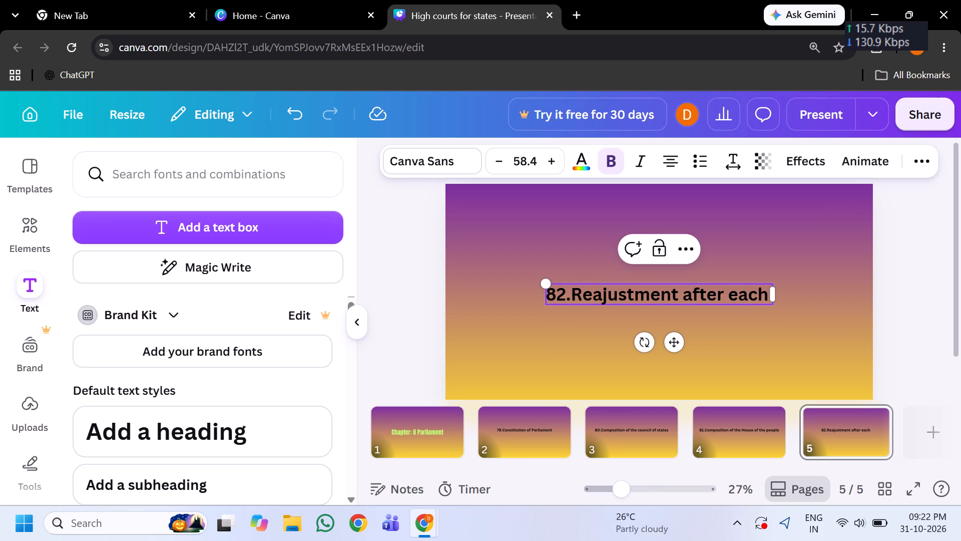
{"action": "type", "text": "cencus"}
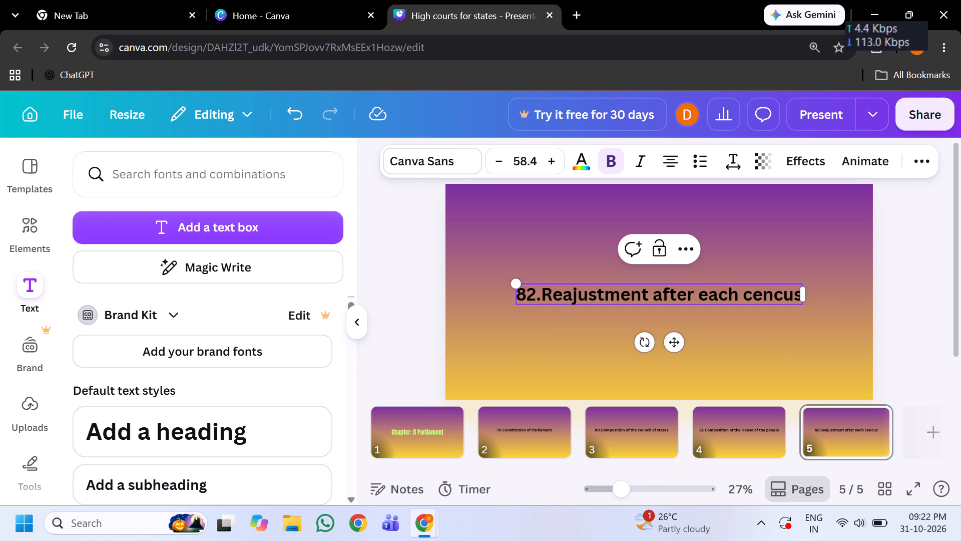
Duplicate page 5 to make page 6 with the same gradient and heading.
{"action": "left_click", "coordinate": [883, 419]}
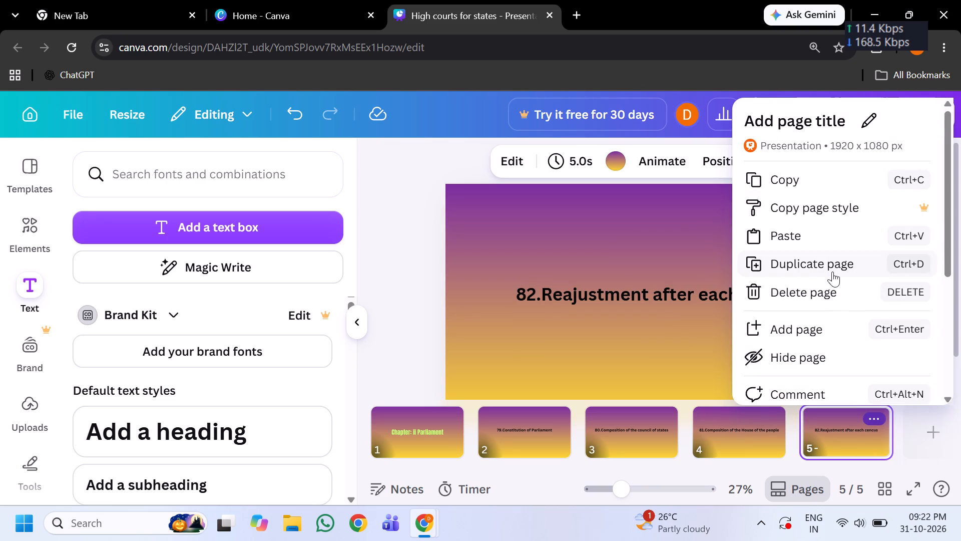
{"action": "left_click", "coordinate": [836, 270]}
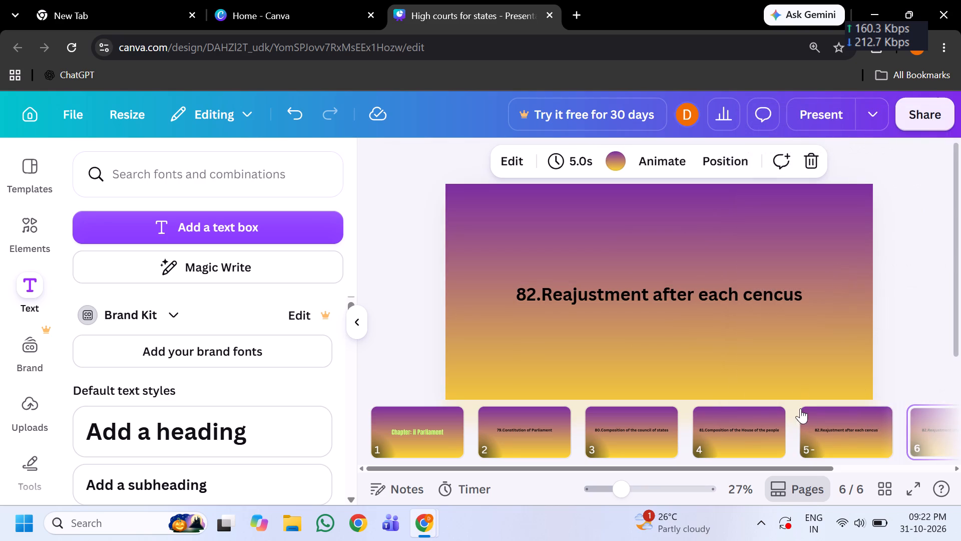
Return to page 1 with the chapter heading.
{"action": "left_click_drag", "start_coordinate": [806, 469], "coordinate": [901, 491]}
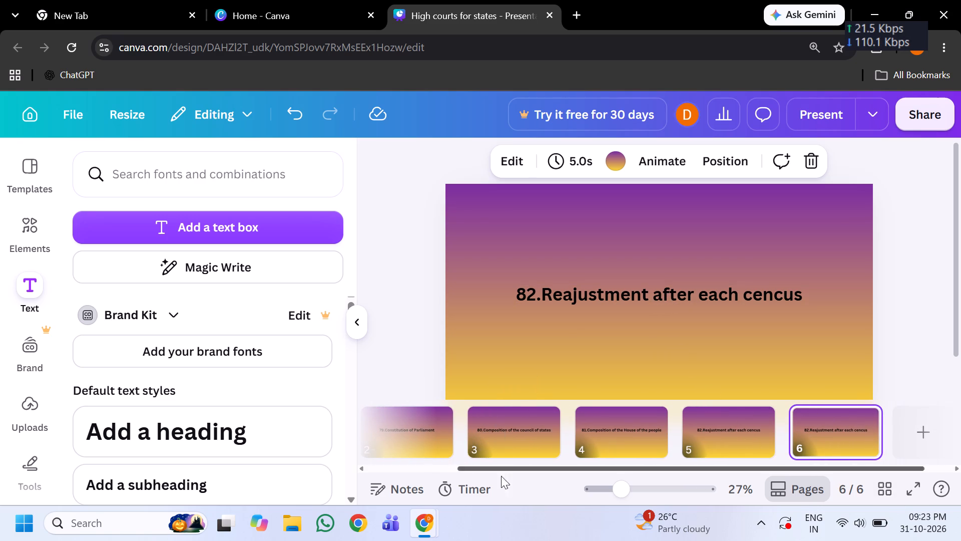
{"action": "left_click_drag", "start_coordinate": [513, 470], "coordinate": [364, 450]}
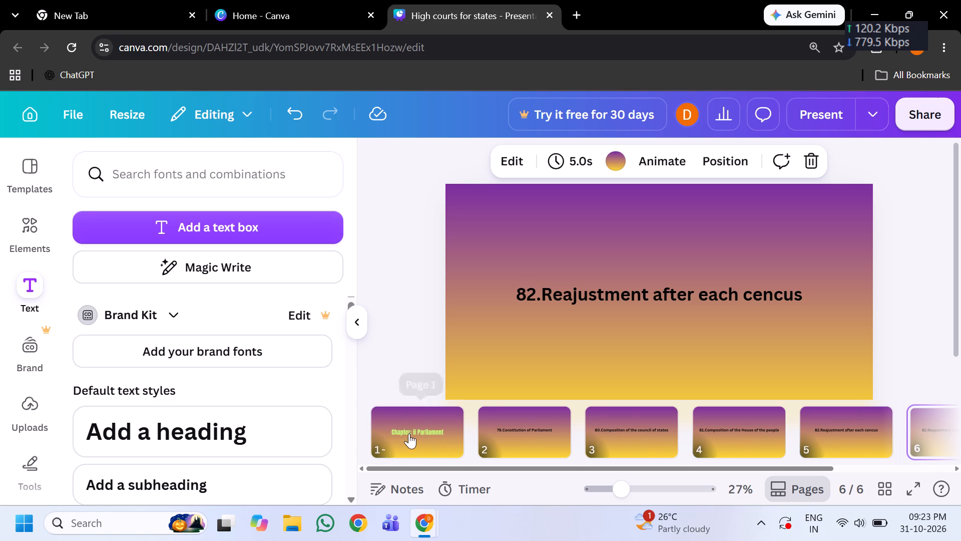
{"action": "left_click", "coordinate": [420, 434]}
Find parliament pictures on Google Images in a new tab and save the Frontline photo of the assembly chamber to Downloads.
{"action": "left_click", "coordinate": [573, 9]}
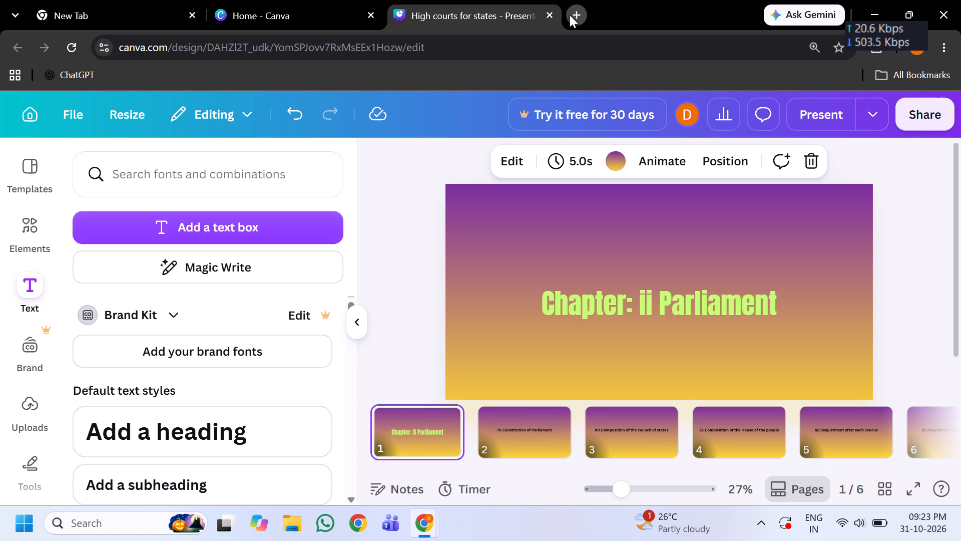
{"action": "left_click", "coordinate": [443, 285]}
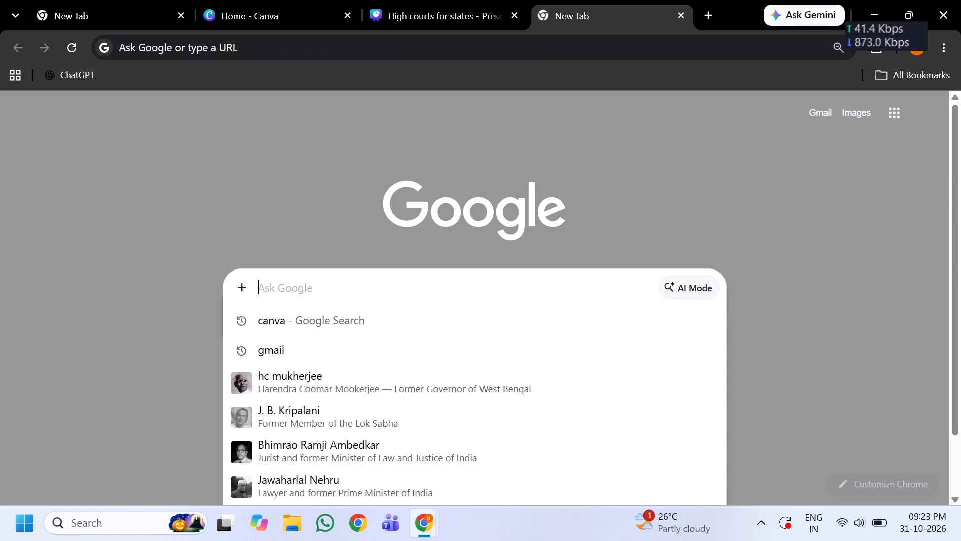
{"action": "type", "text": "par"}
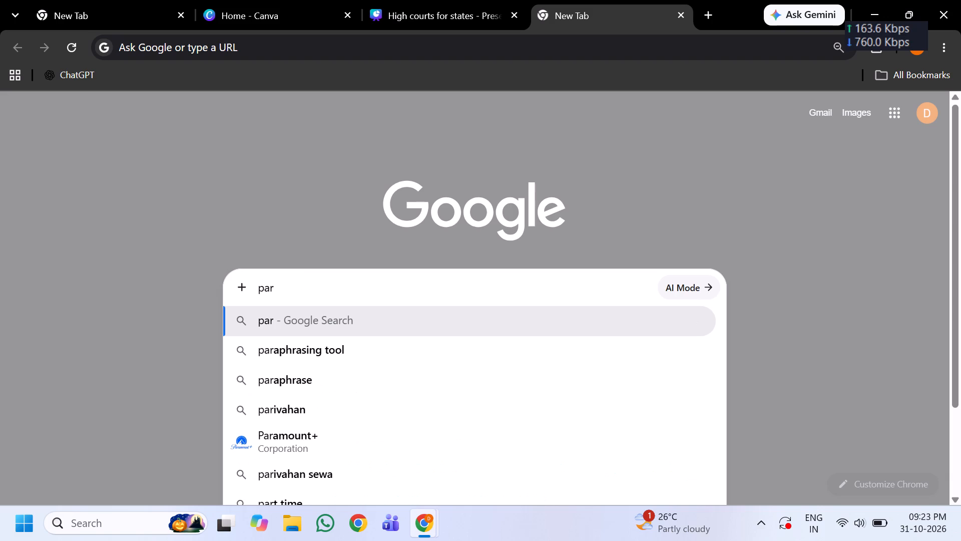
{"action": "type", "text": "lia"}
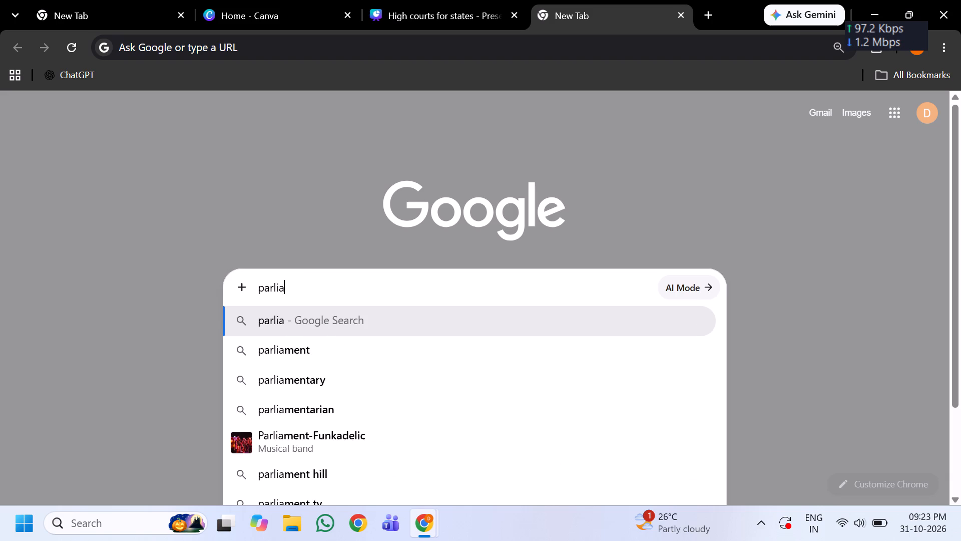
{"action": "key", "text": "Down"}
{"action": "key", "text": "Return"}
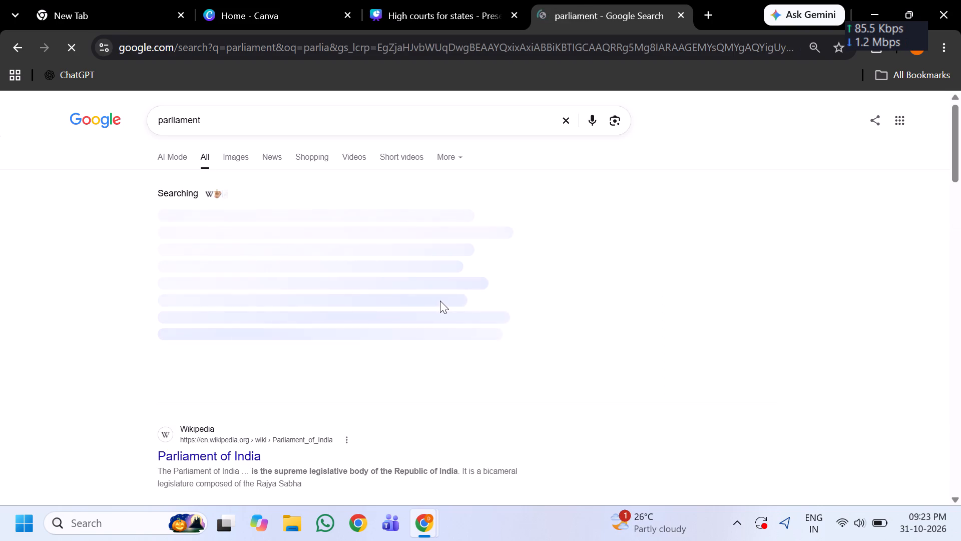
{"action": "left_click", "coordinate": [236, 154]}
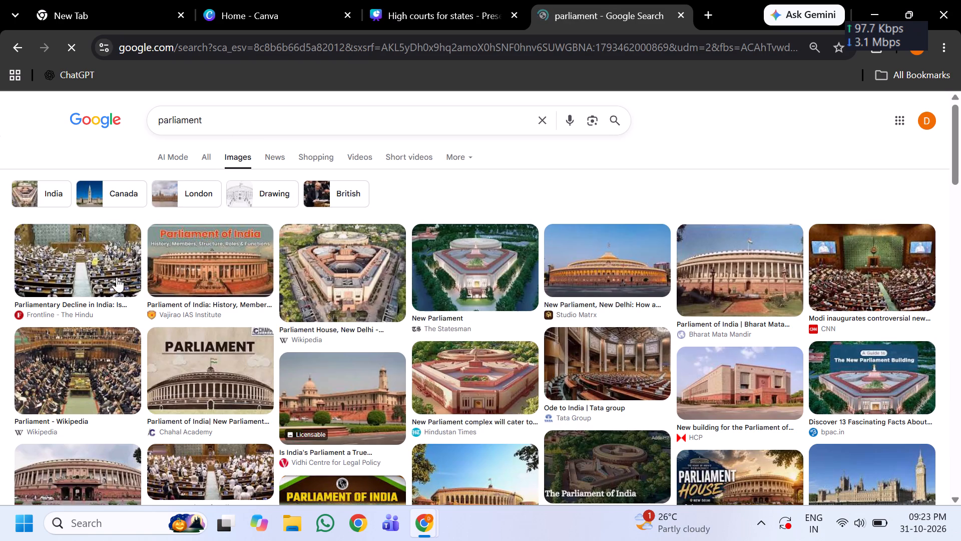
{"action": "left_click", "coordinate": [74, 262]}
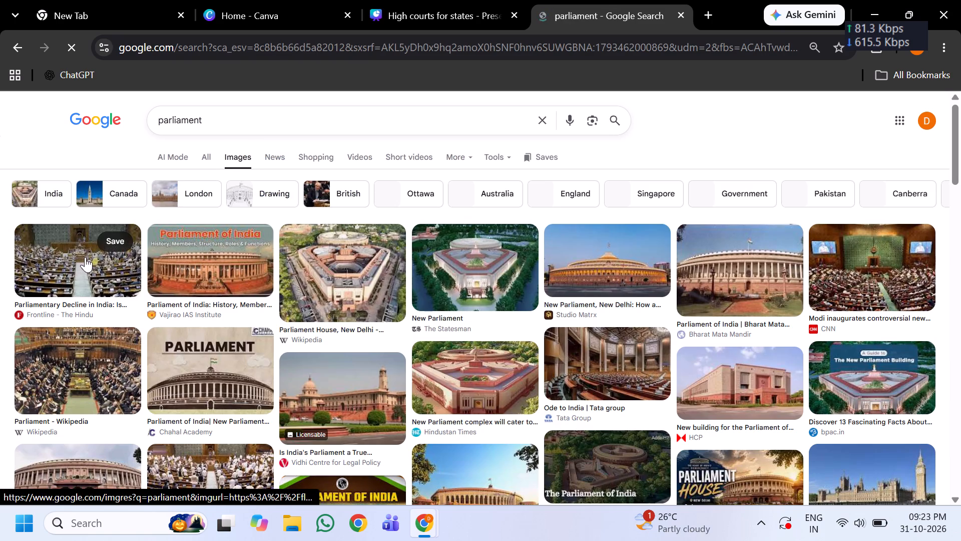
{"action": "right_click", "coordinate": [85, 257]}
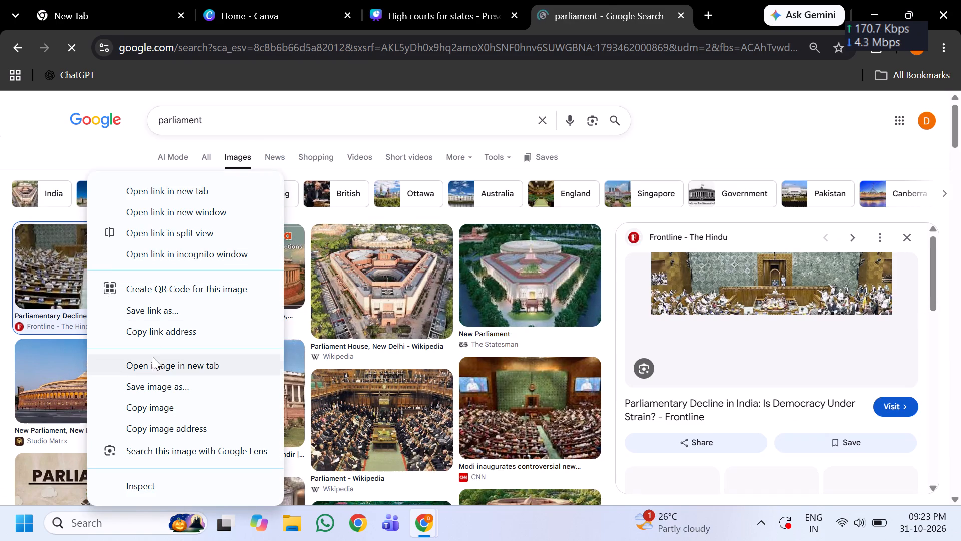
{"action": "left_click", "coordinate": [150, 381]}
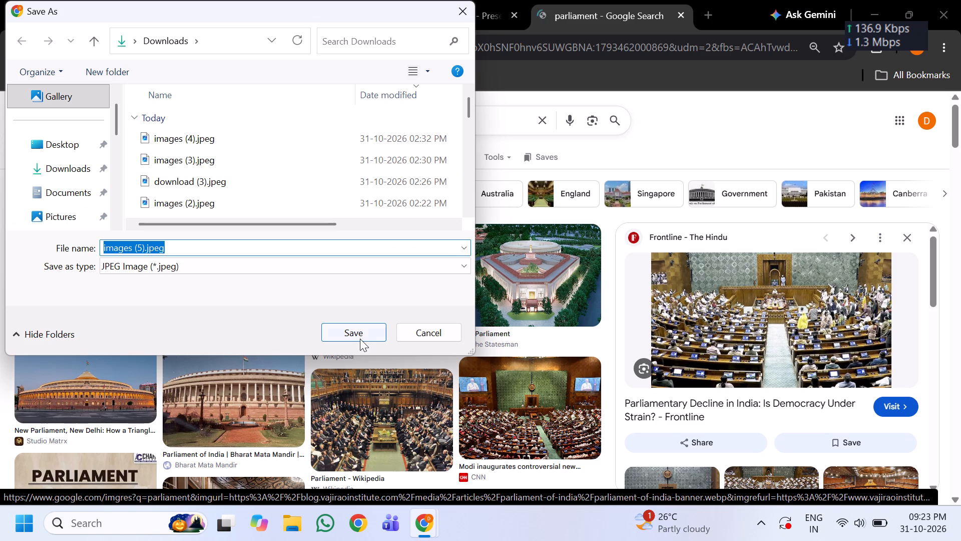
{"action": "left_click", "coordinate": [361, 339]}
Switch back to the Canva presentation and upload images (5).jpeg from Downloads.
{"action": "left_click", "coordinate": [274, 13]}
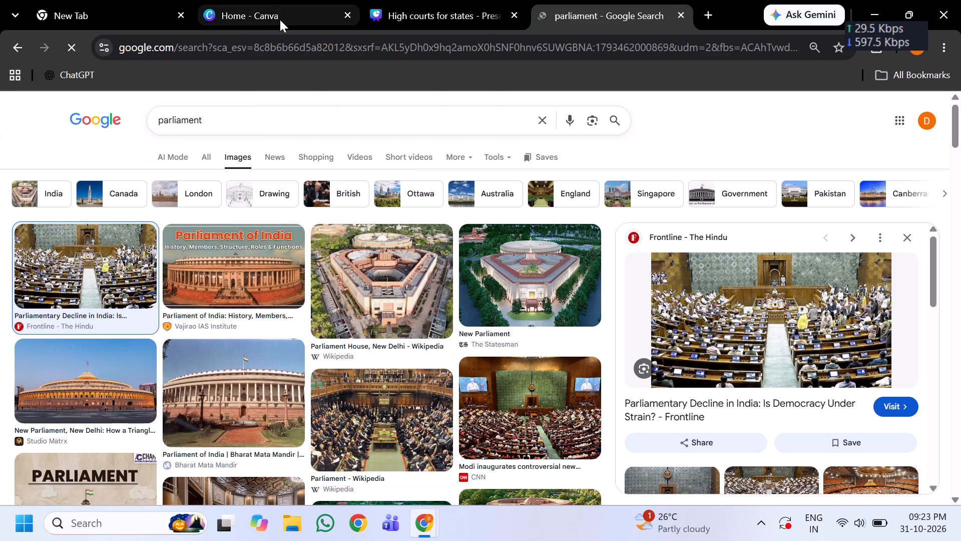
{"action": "left_click", "coordinate": [425, 17]}
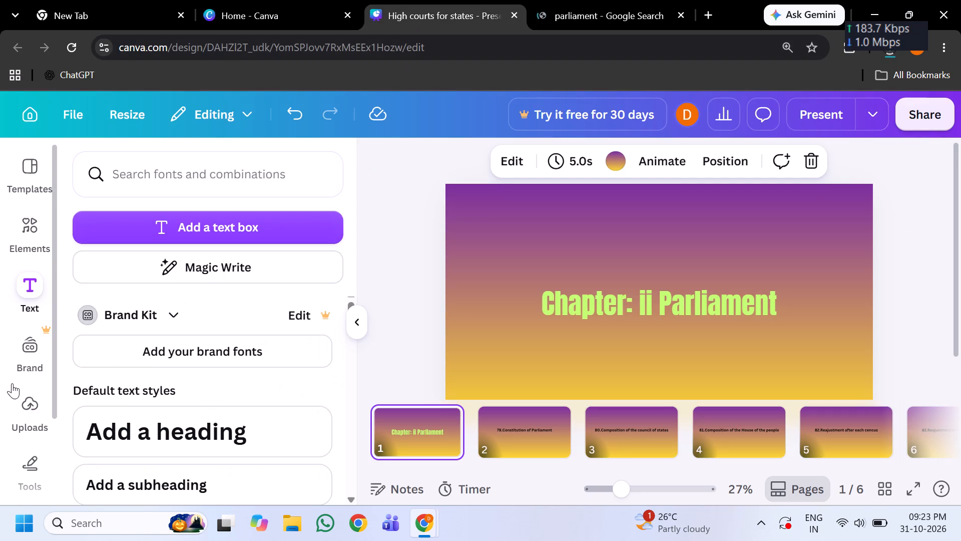
{"action": "left_click", "coordinate": [28, 409]}
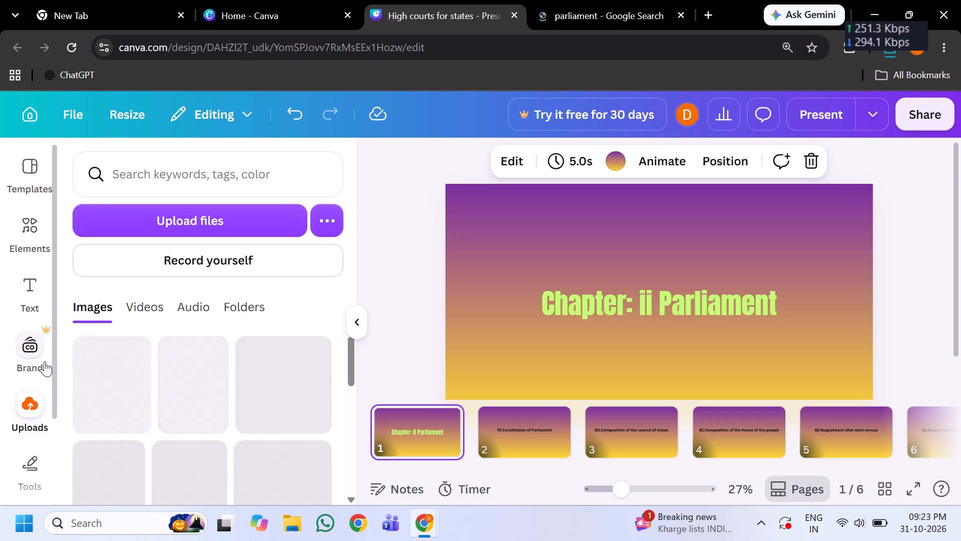
{"action": "left_click", "coordinate": [187, 214]}
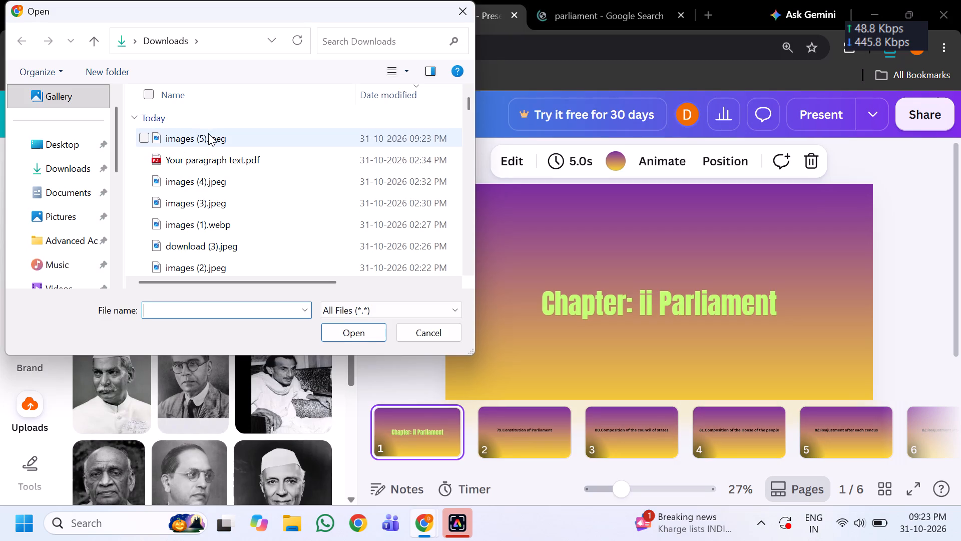
{"action": "left_click", "coordinate": [220, 139]}
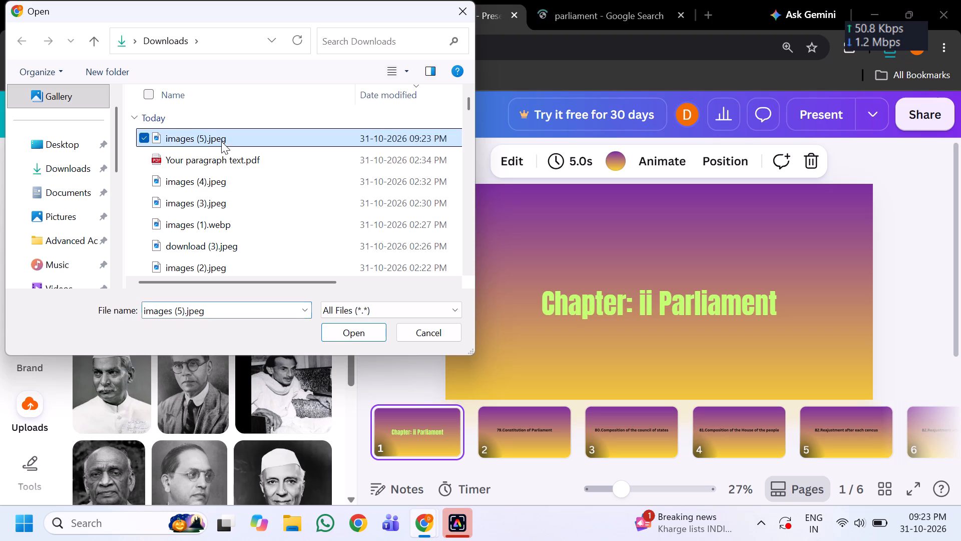
{"action": "left_click", "coordinate": [350, 334]}
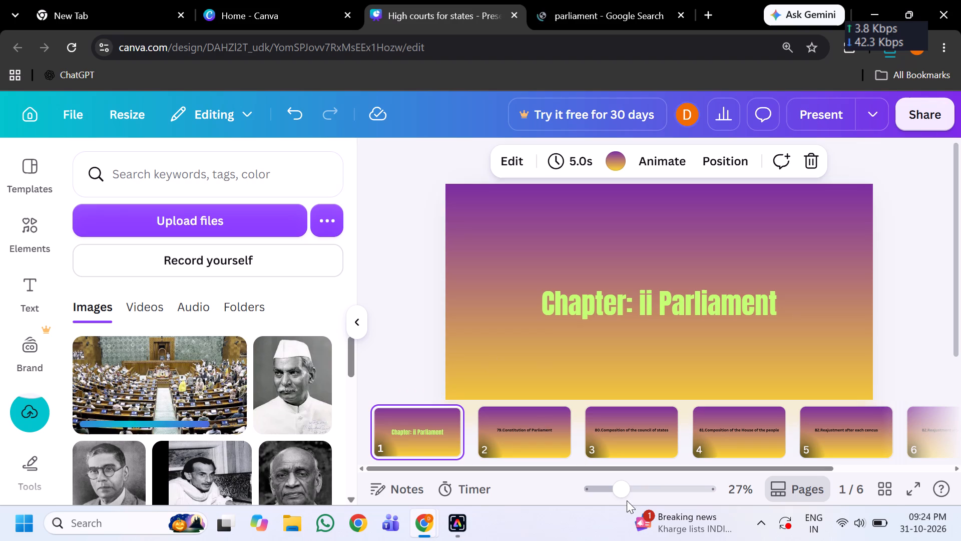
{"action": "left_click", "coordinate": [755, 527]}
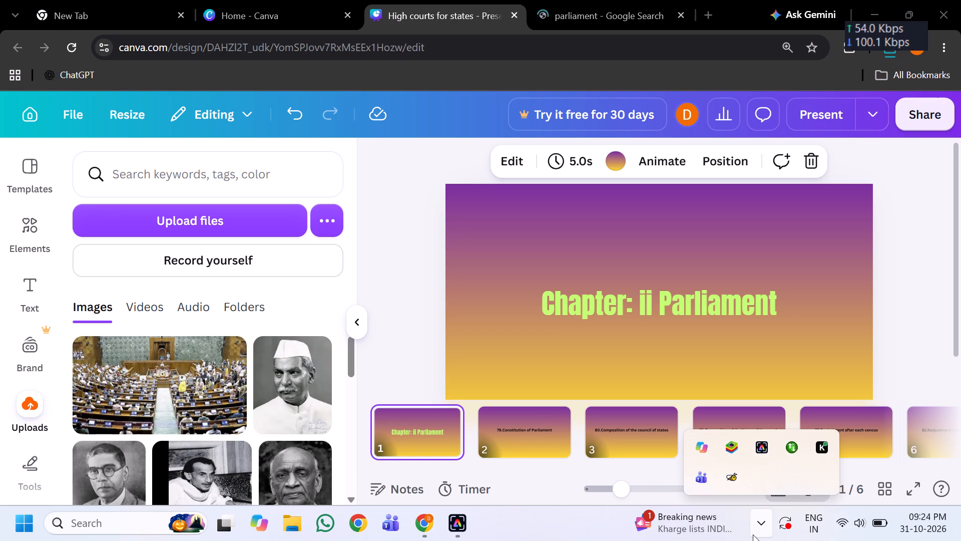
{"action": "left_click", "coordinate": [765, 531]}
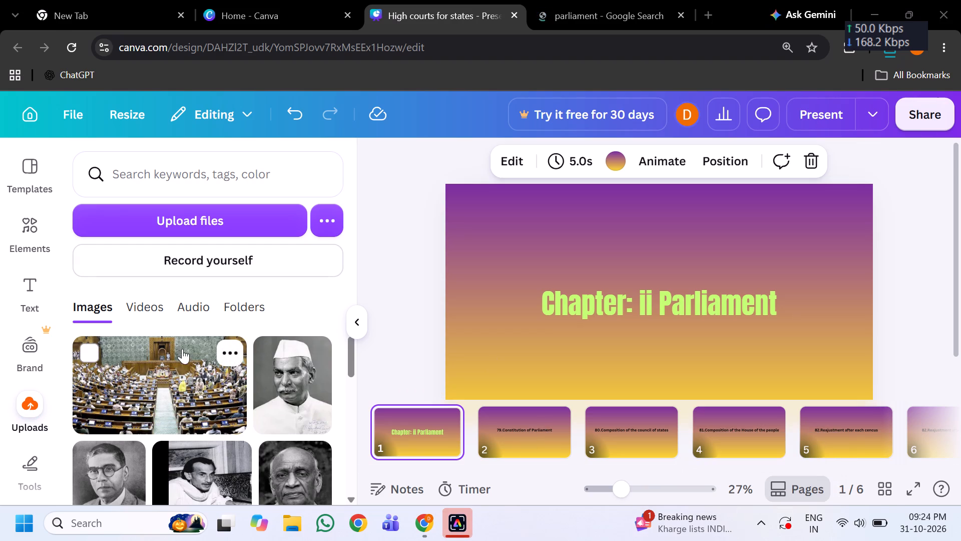
Add the uploaded parliament chamber photo to page 1 and shift it sideways over the chapter heading.
{"action": "left_click", "coordinate": [159, 364]}
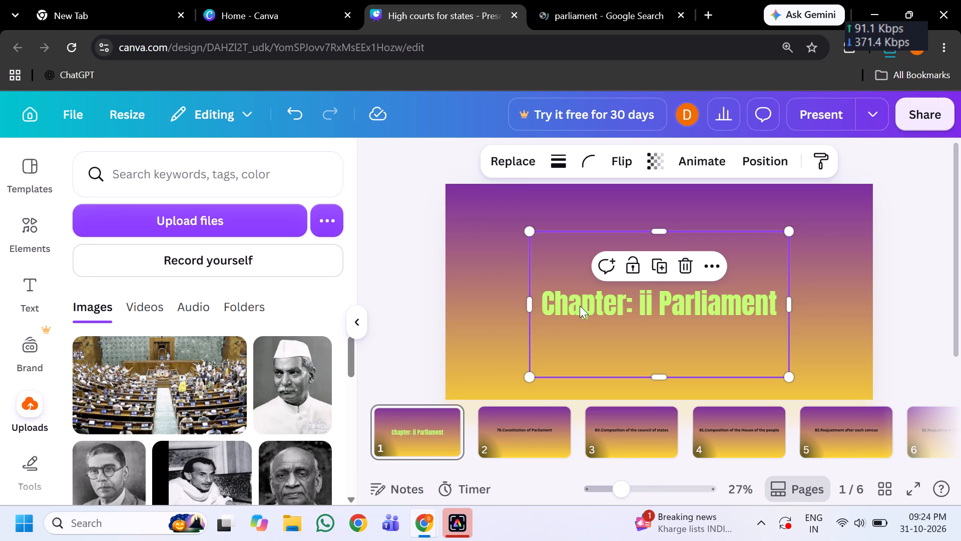
{"action": "left_click_drag", "start_coordinate": [591, 346], "coordinate": [561, 363]}
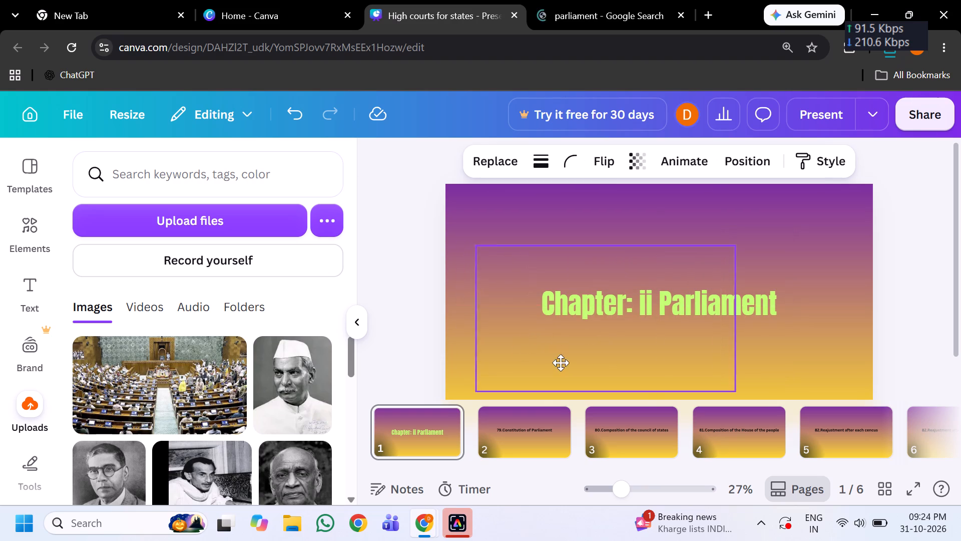
{"action": "left_click_drag", "start_coordinate": [561, 363], "coordinate": [548, 346]}
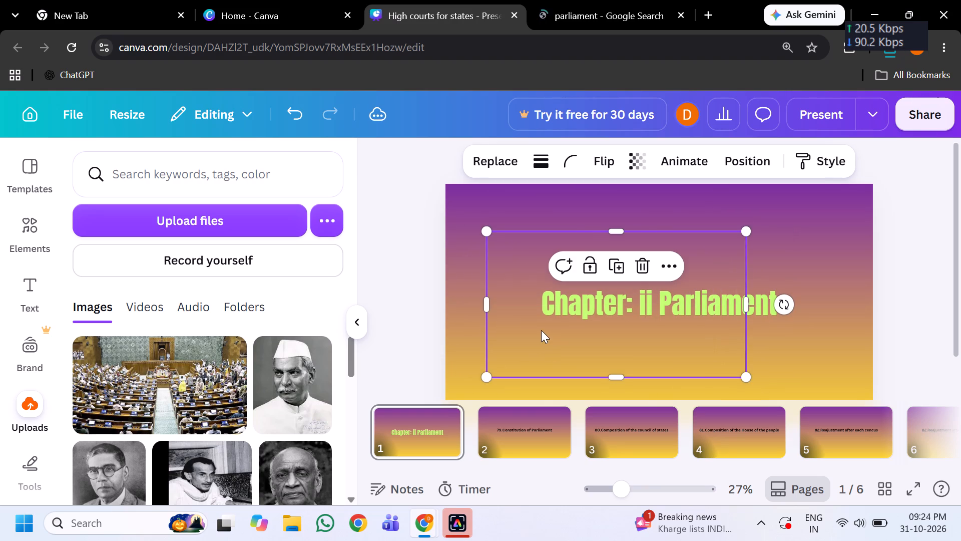
Bring the parliament photo to the front of the layers on page 1.
{"action": "right_click", "coordinate": [537, 329]}
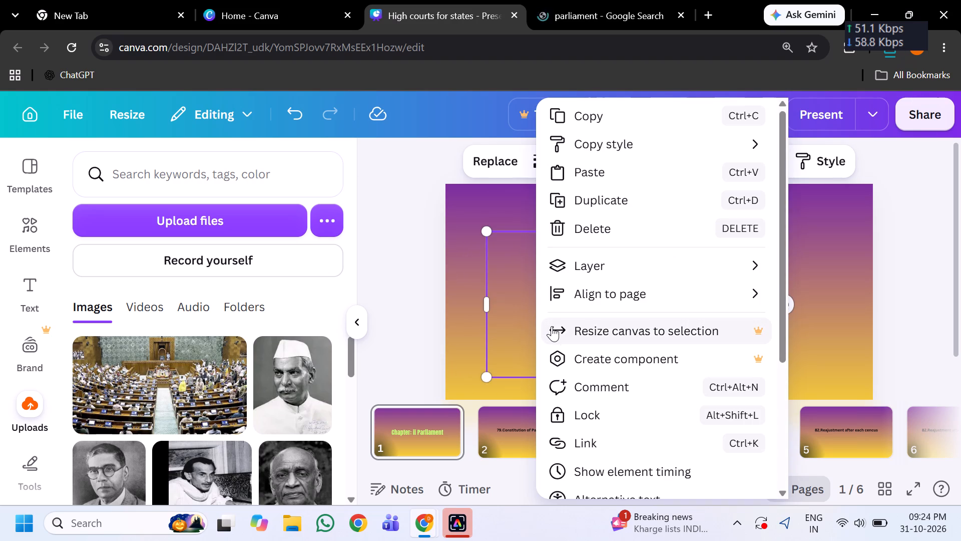
{"action": "left_click", "coordinate": [582, 302]}
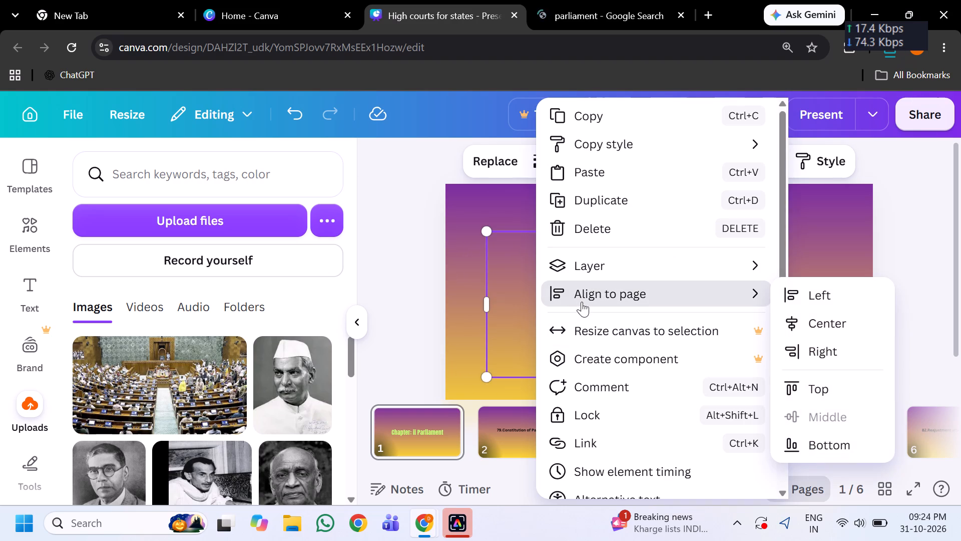
{"action": "scroll", "coordinate": [569, 340], "scroll_direction": "down", "scroll_amount": 3}
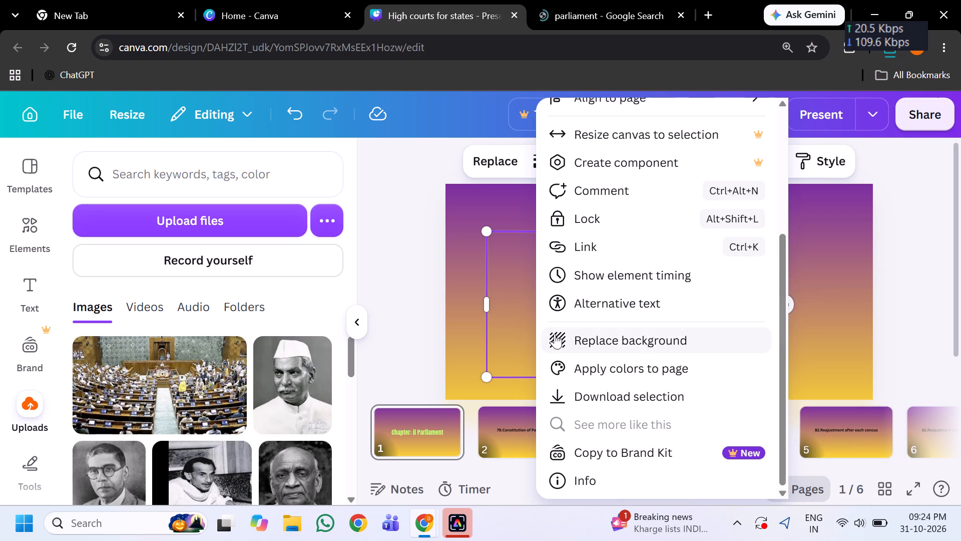
{"action": "scroll", "coordinate": [564, 358], "scroll_direction": "up", "scroll_amount": 3}
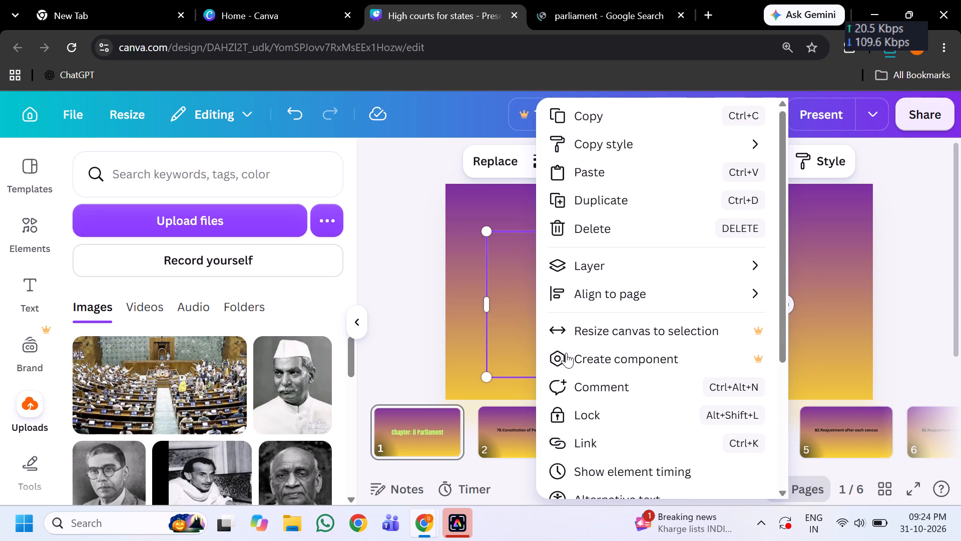
{"action": "left_click", "coordinate": [603, 272]}
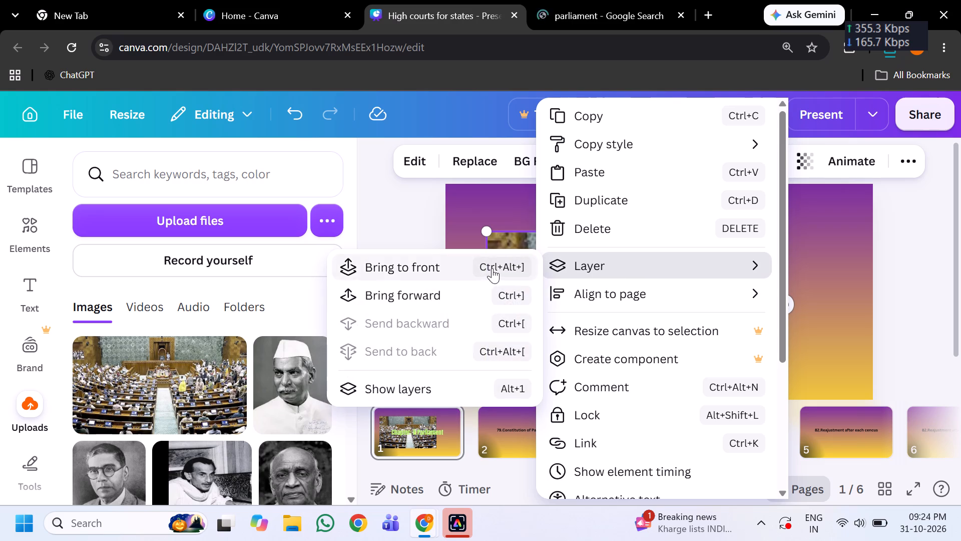
{"action": "left_click", "coordinate": [492, 268]}
{"action": "left_click", "coordinate": [849, 270]}
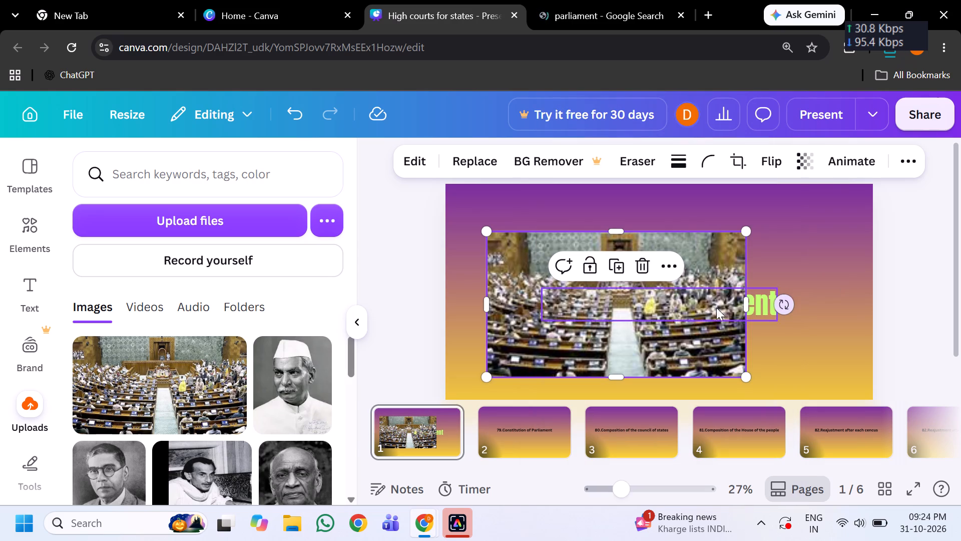
Move the parliament photo up and shrink it to a small picture above the start of the chapter heading.
{"action": "left_click_drag", "start_coordinate": [617, 340], "coordinate": [650, 325]}
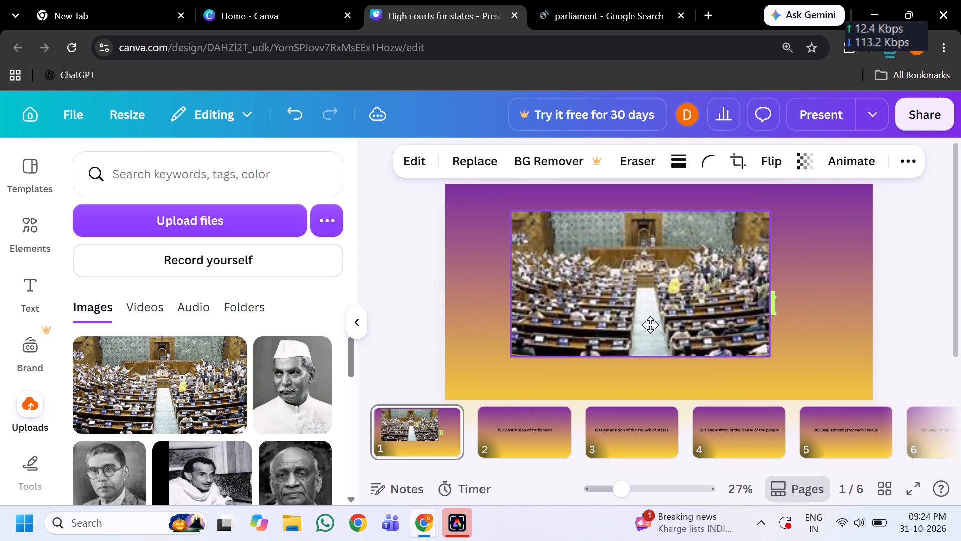
{"action": "left_click_drag", "start_coordinate": [650, 325], "coordinate": [612, 315]}
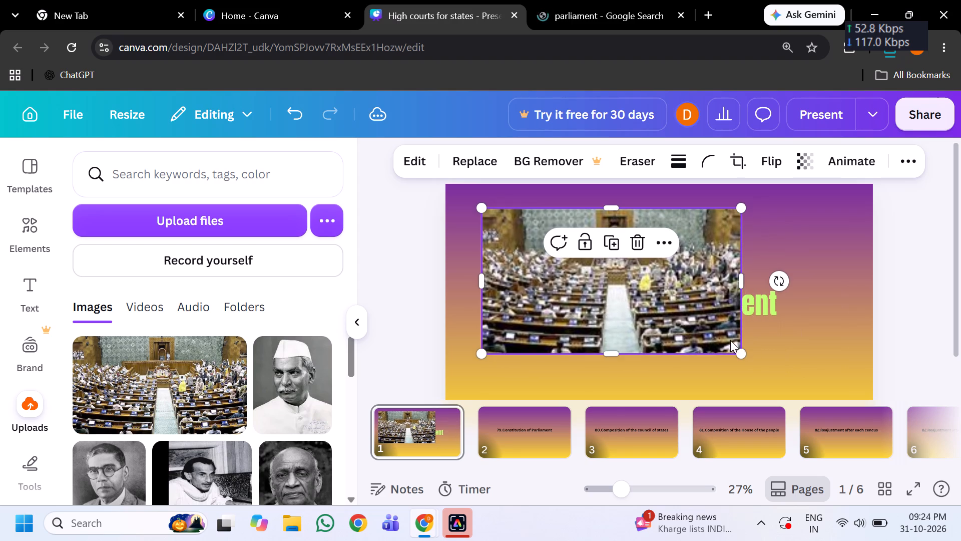
{"action": "left_click_drag", "start_coordinate": [739, 352], "coordinate": [633, 295]}
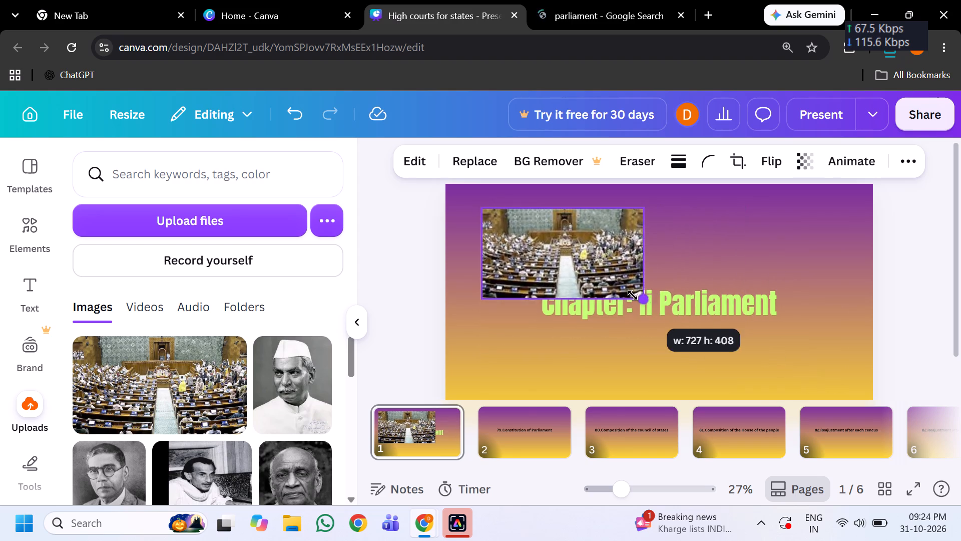
{"action": "left_click_drag", "start_coordinate": [633, 295], "coordinate": [585, 275]}
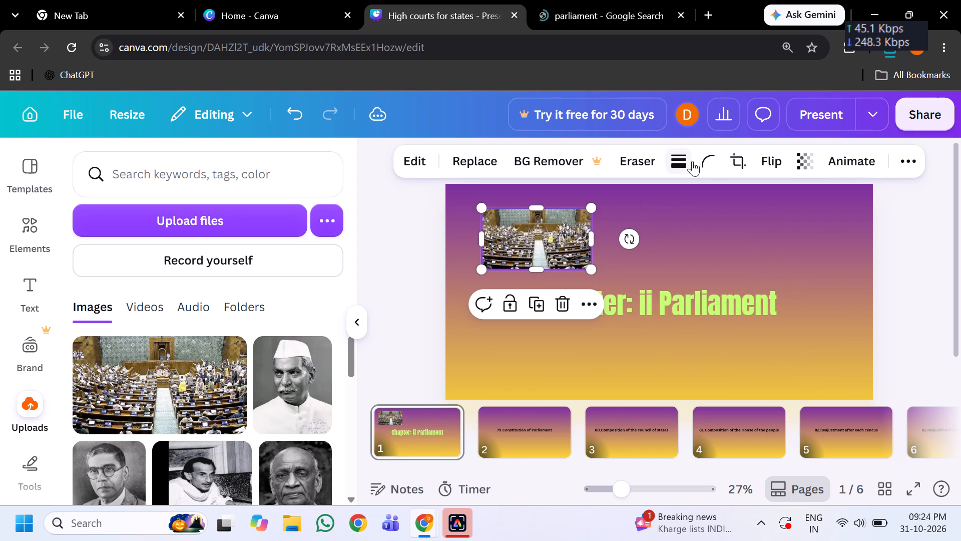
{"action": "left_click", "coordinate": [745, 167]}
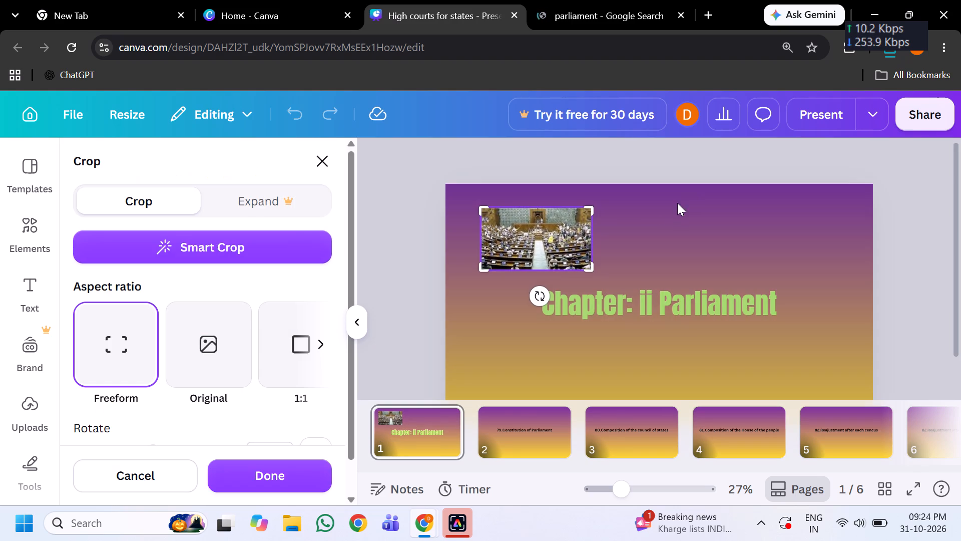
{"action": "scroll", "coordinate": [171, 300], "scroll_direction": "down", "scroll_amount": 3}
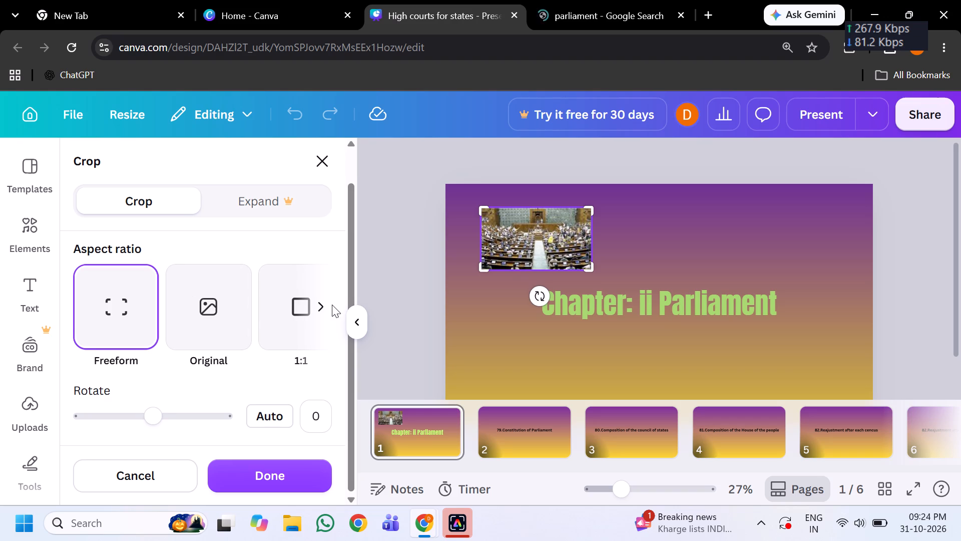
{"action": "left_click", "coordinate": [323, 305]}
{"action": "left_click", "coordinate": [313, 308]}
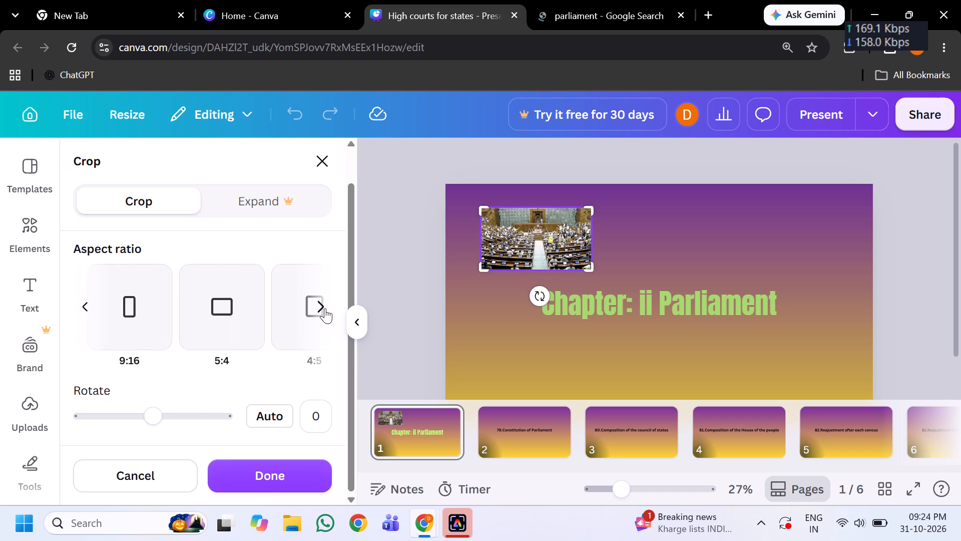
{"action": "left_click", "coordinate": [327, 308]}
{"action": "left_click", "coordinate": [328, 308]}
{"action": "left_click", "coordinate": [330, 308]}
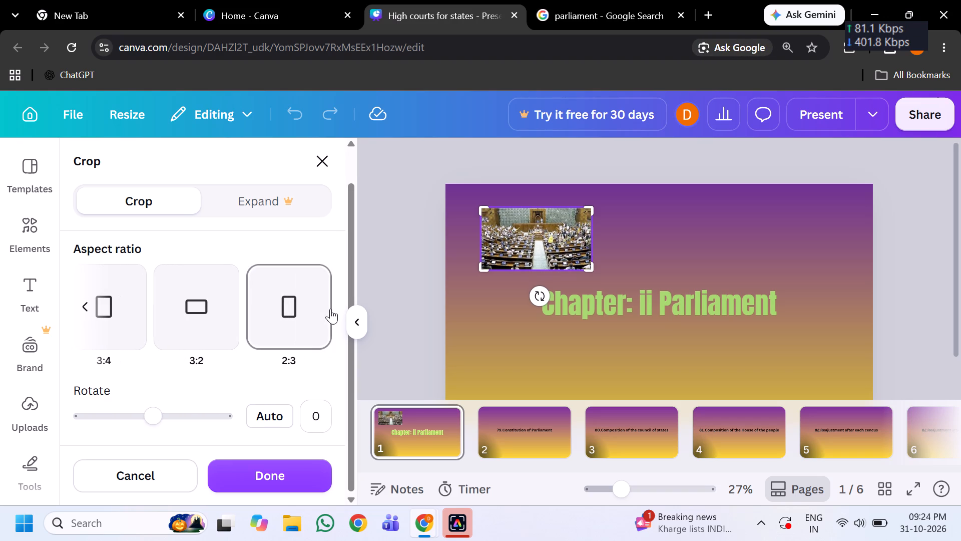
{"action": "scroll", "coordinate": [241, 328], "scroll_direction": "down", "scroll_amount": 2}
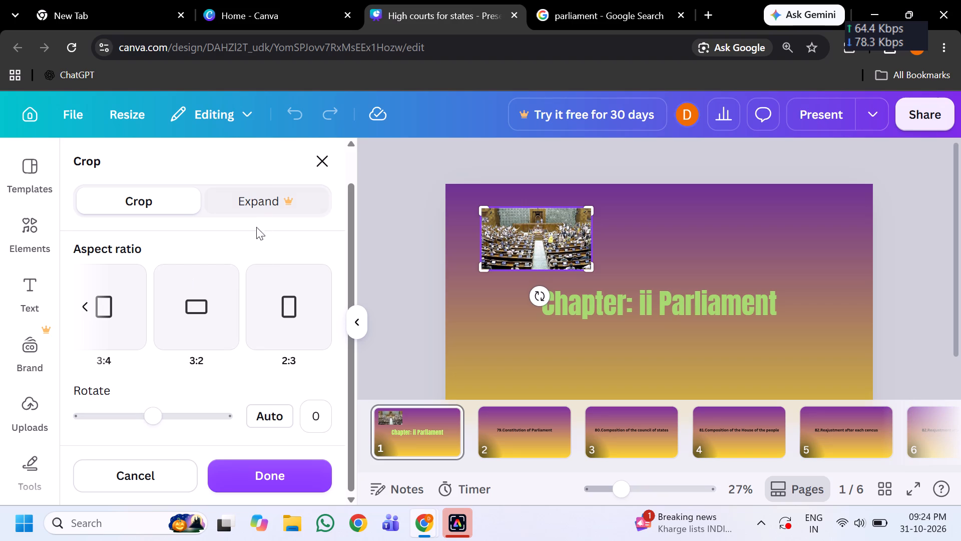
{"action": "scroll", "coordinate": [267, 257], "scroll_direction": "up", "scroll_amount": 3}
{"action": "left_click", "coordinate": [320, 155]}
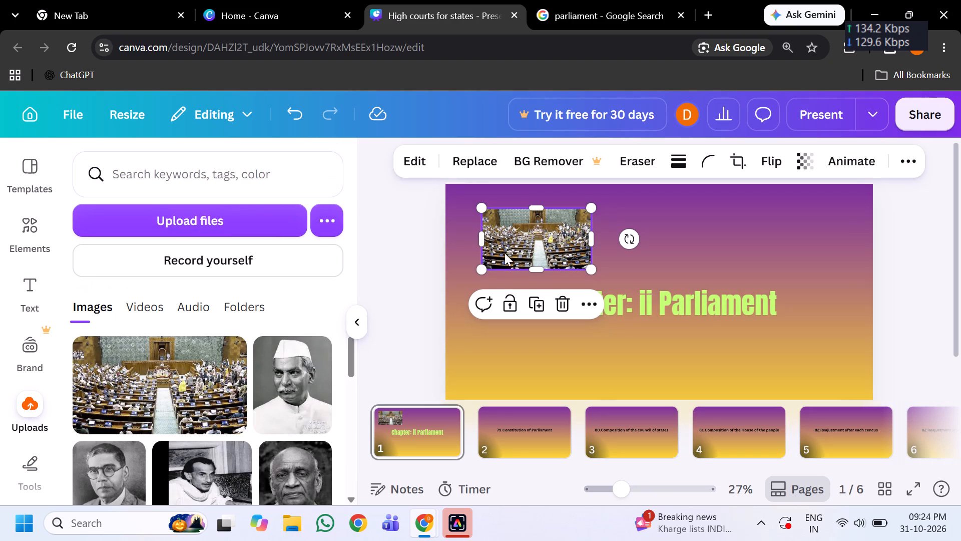
Move the parliament photo so it sits centrally just above the chapter heading on page 1.
{"action": "left_click_drag", "start_coordinate": [515, 248], "coordinate": [628, 259]}
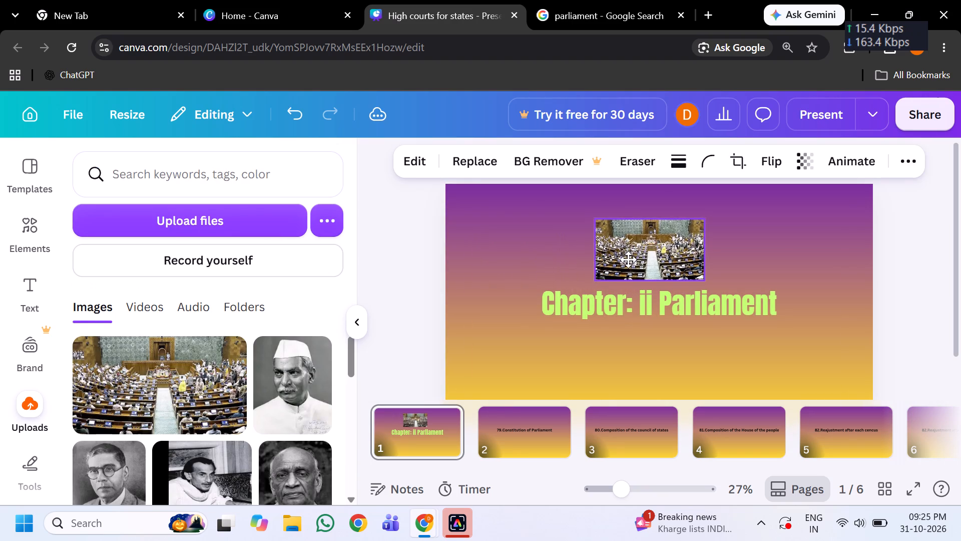
{"action": "left_click_drag", "start_coordinate": [628, 259], "coordinate": [622, 264]}
Replace the duplicated heading on page 6 with "83.Duration of House of Parliament".
{"action": "left_click", "coordinate": [764, 444]}
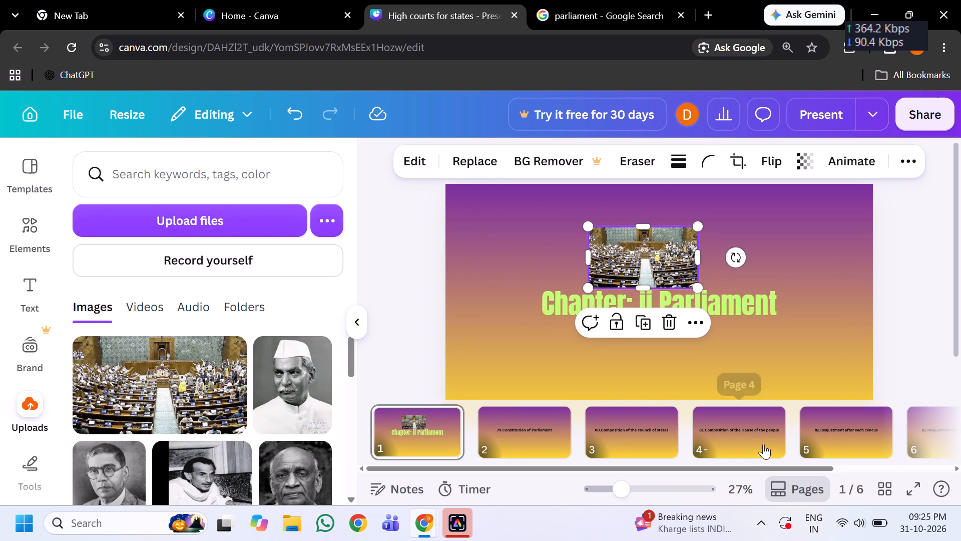
{"action": "left_click", "coordinate": [857, 443]}
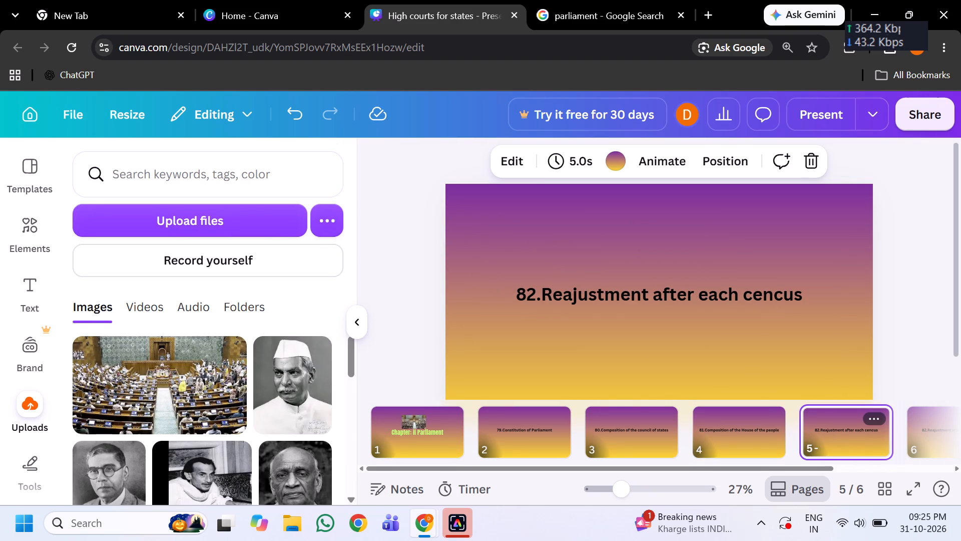
{"action": "left_click_drag", "start_coordinate": [751, 467], "coordinate": [751, 467]}
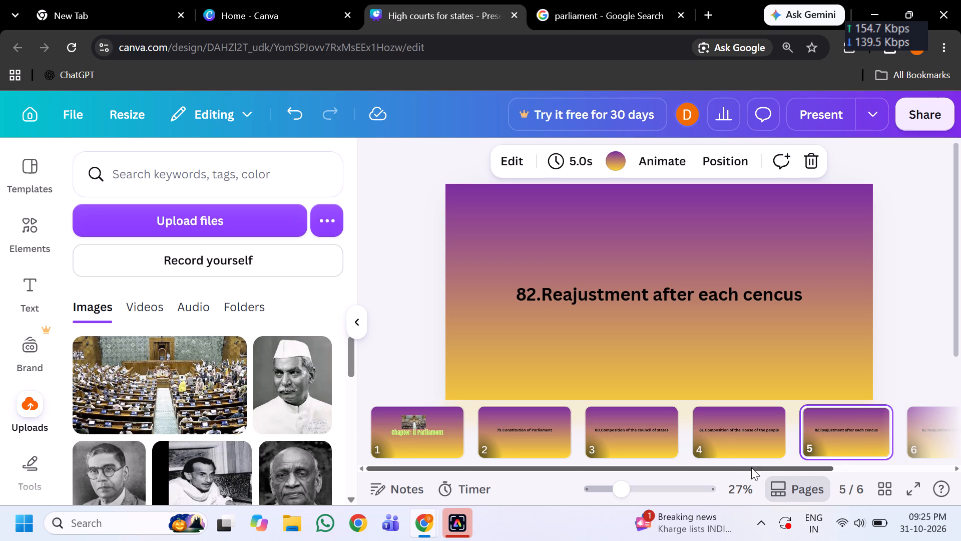
{"action": "left_click_drag", "start_coordinate": [751, 467], "coordinate": [923, 487]}
{"action": "left_click", "coordinate": [698, 426]}
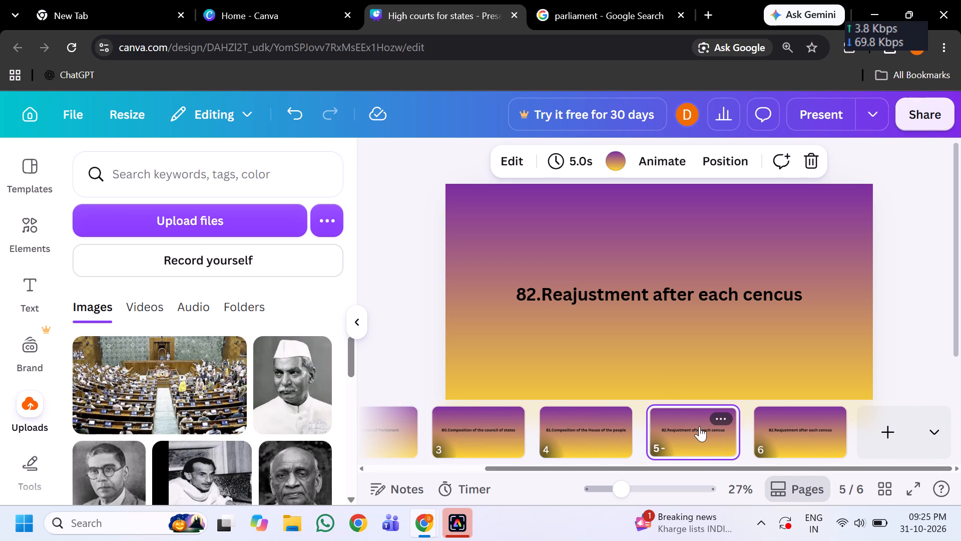
{"action": "left_click", "coordinate": [786, 437]}
{"action": "left_click", "coordinate": [700, 427]}
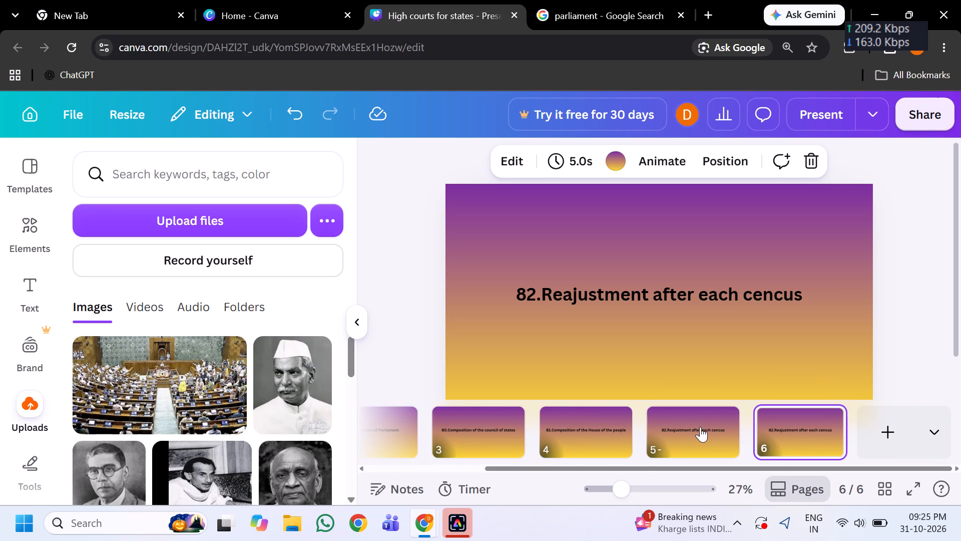
{"action": "left_click", "coordinate": [772, 417]}
{"action": "left_click", "coordinate": [719, 295]}
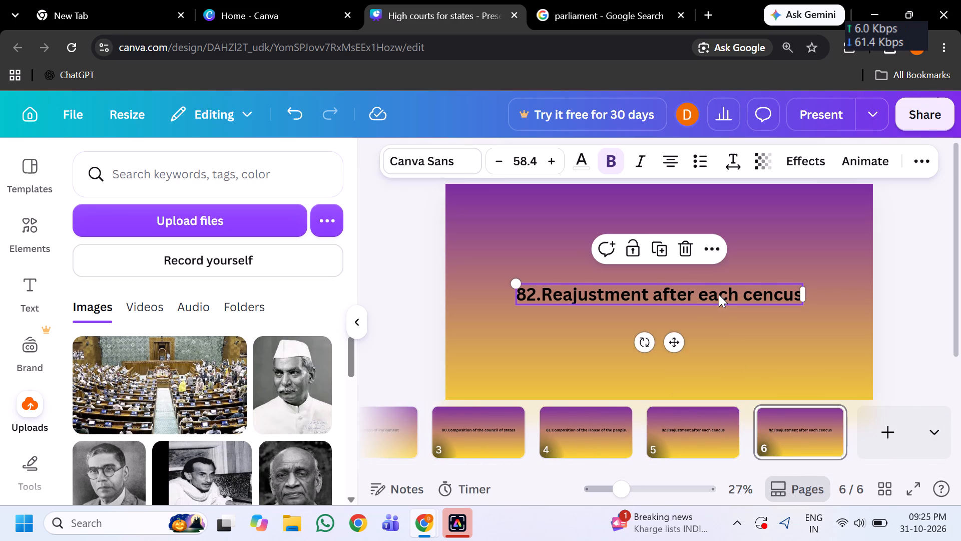
{"action": "left_click", "coordinate": [715, 300]}
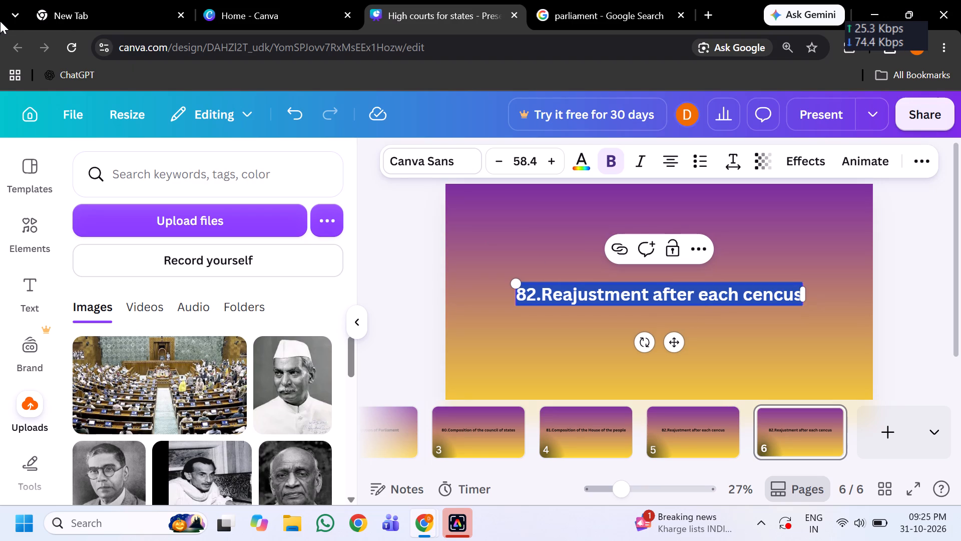
{"action": "type", "text": "83"}
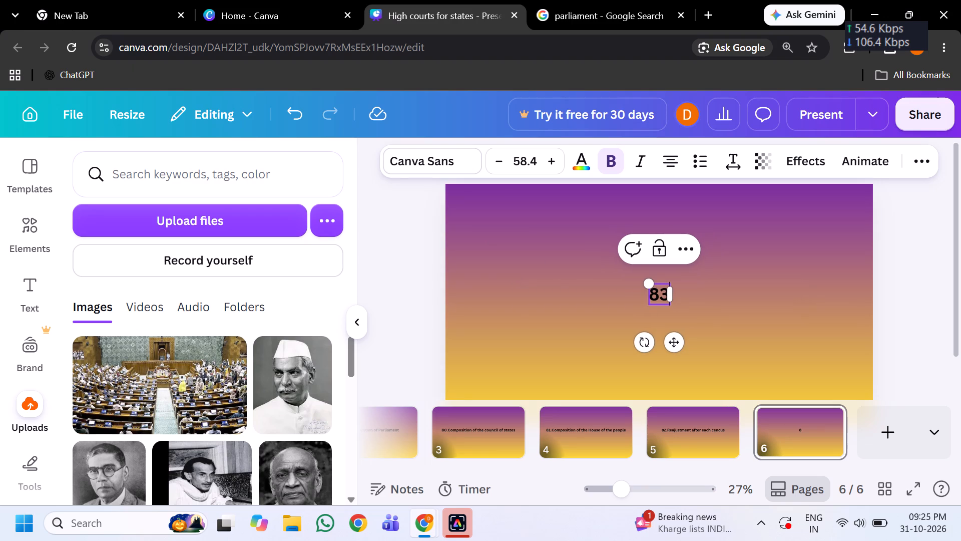
{"action": "key", "text": "period"}
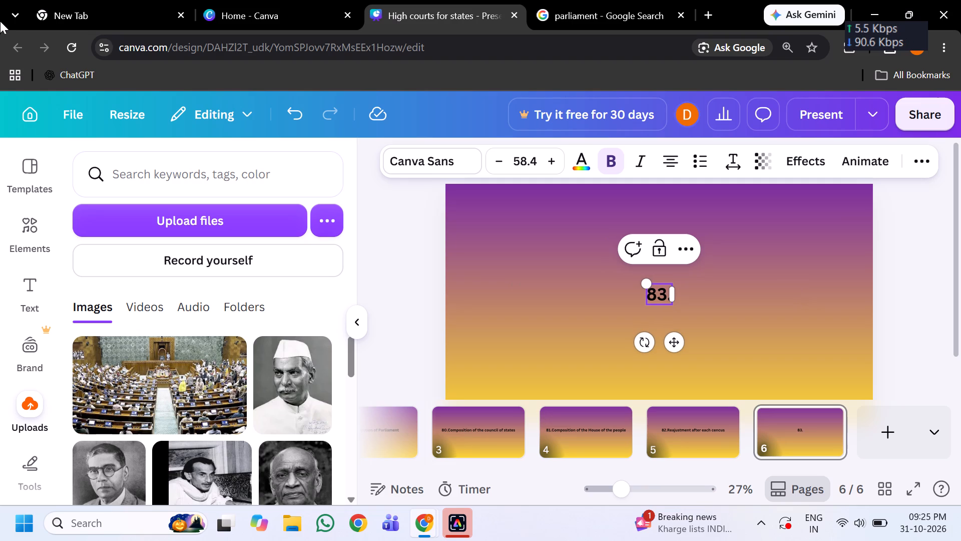
{"action": "type", "text": "Durat"}
{"action": "type", "text": "ion"}
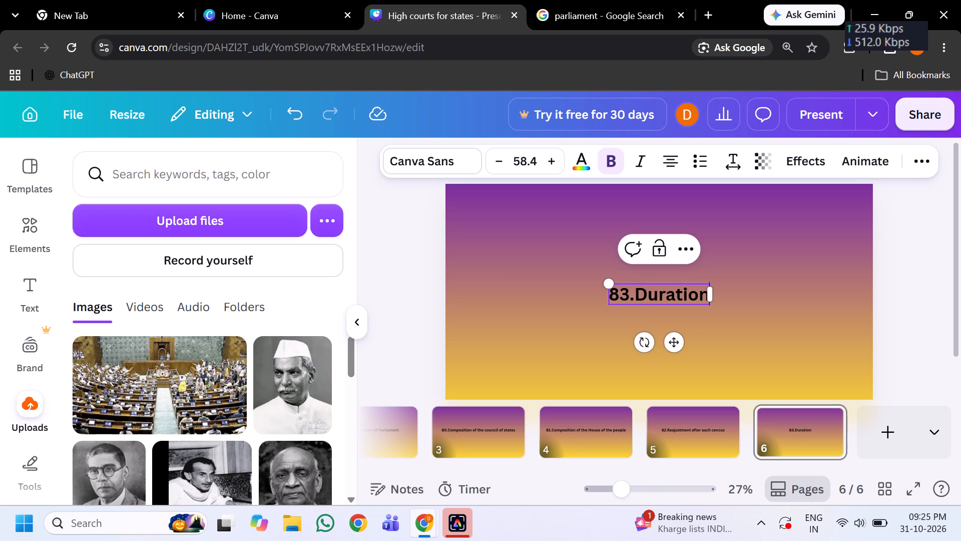
{"action": "key", "text": "space"}
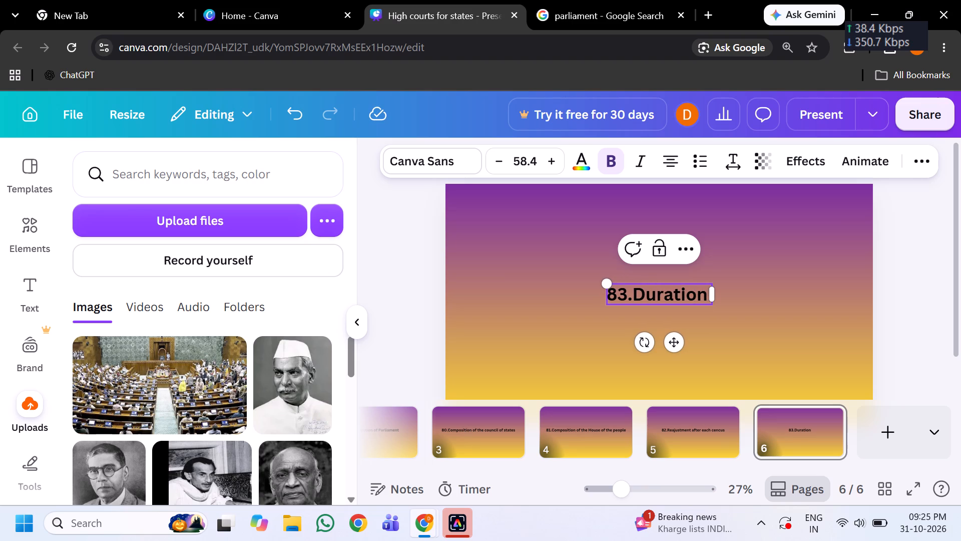
{"action": "type", "text": "of House"}
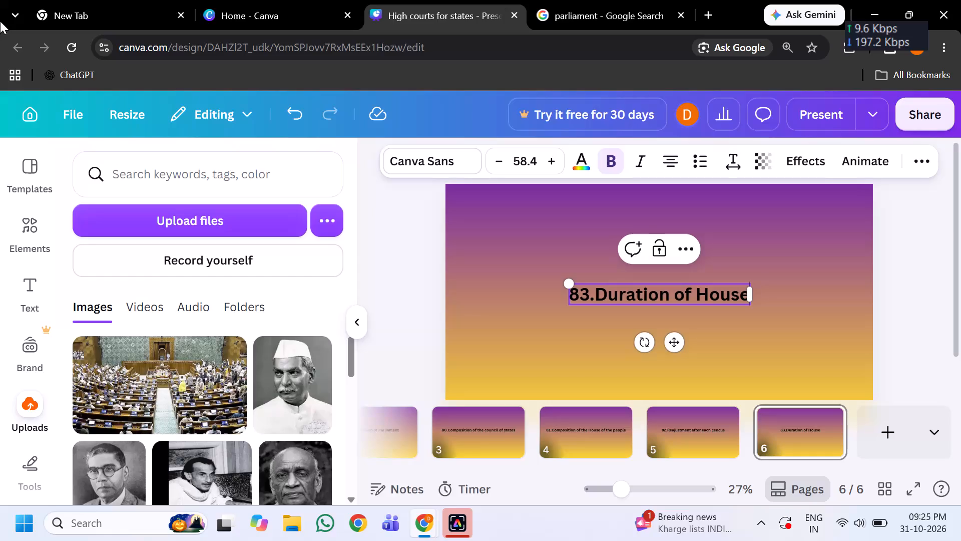
{"action": "key", "text": "space"}
{"action": "type", "text": "of"}
{"action": "key", "text": "space"}
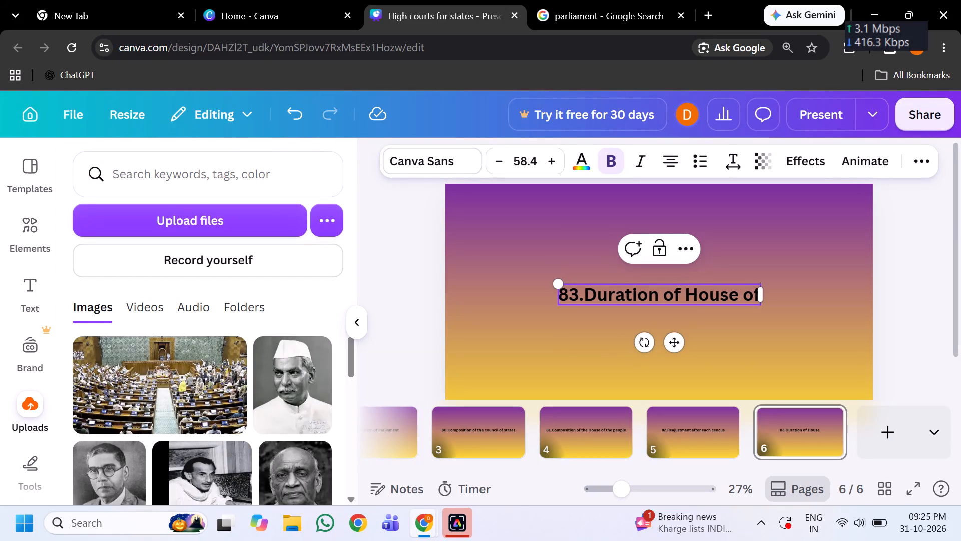
{"action": "type", "text": "Parlia"}
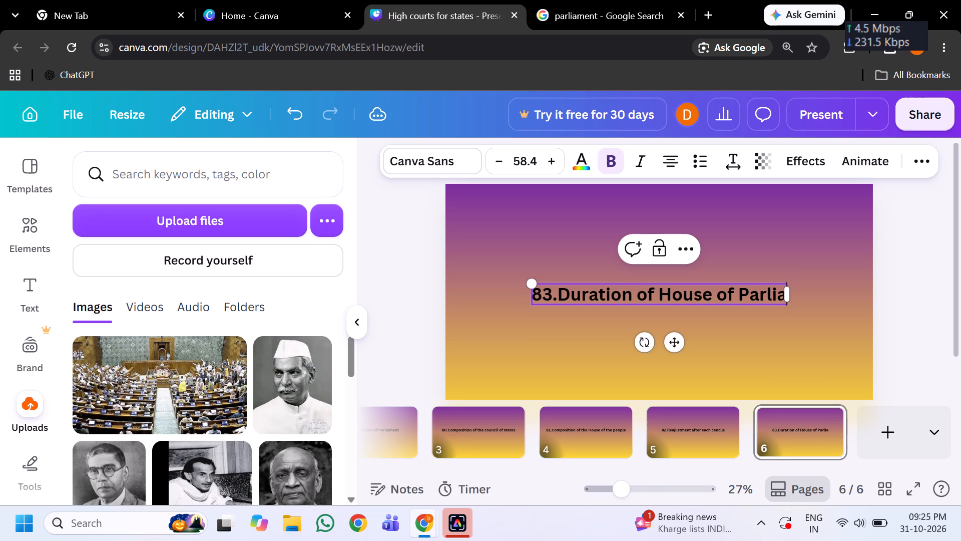
{"action": "key", "text": "comma"}
{"action": "key", "text": "BackSpace"}
{"action": "type", "text": "ment"}
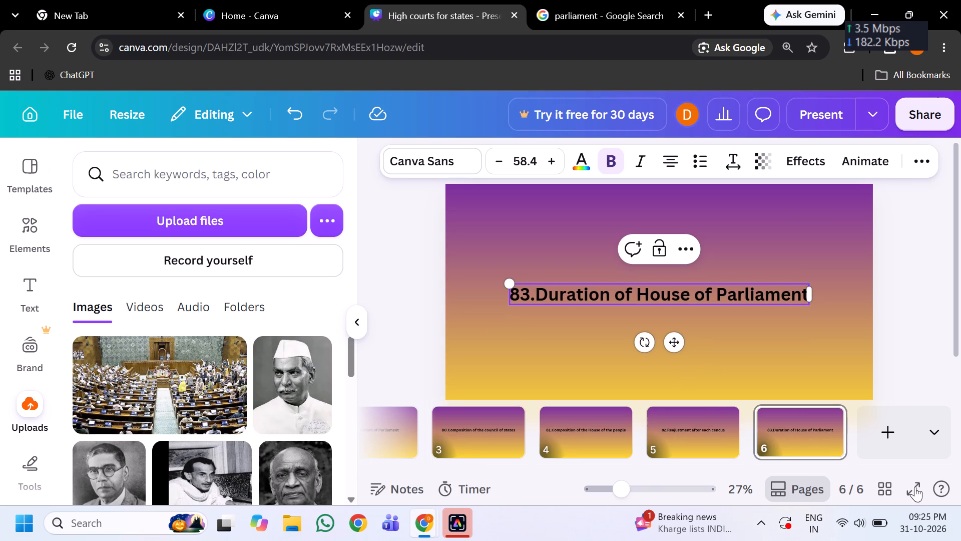
Duplicate page 6, the Duration of House of Parliament page, to make page 7.
{"action": "left_click", "coordinate": [686, 434]}
{"action": "left_click", "coordinate": [789, 444]}
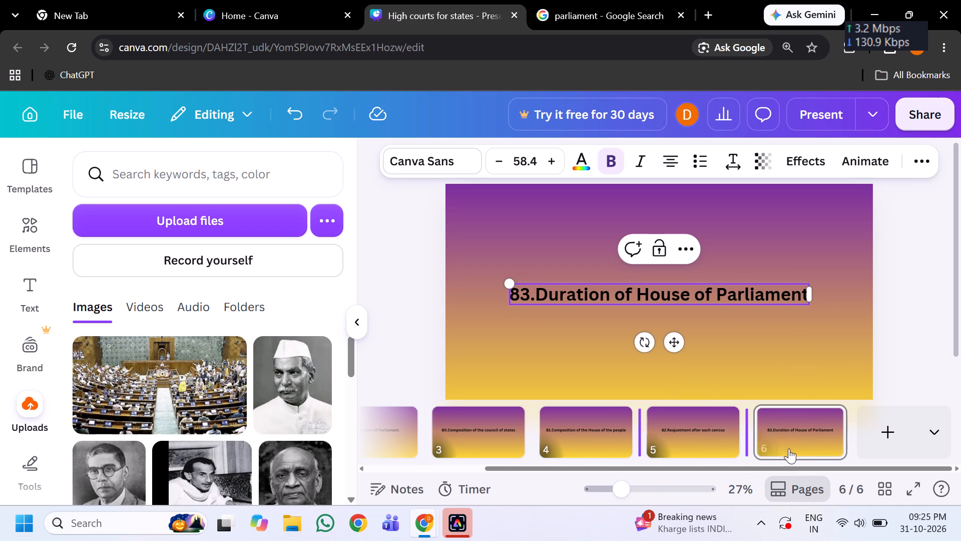
{"action": "left_click", "coordinate": [716, 442]}
{"action": "left_click", "coordinate": [783, 442]}
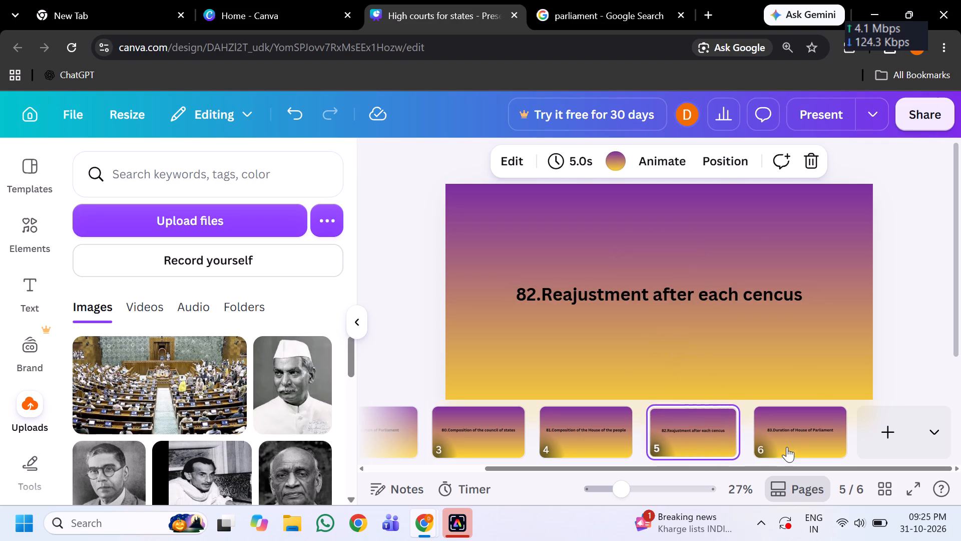
{"action": "left_click_drag", "start_coordinate": [797, 440], "coordinate": [803, 442]}
{"action": "left_click_drag", "start_coordinate": [801, 442], "coordinate": [806, 444]}
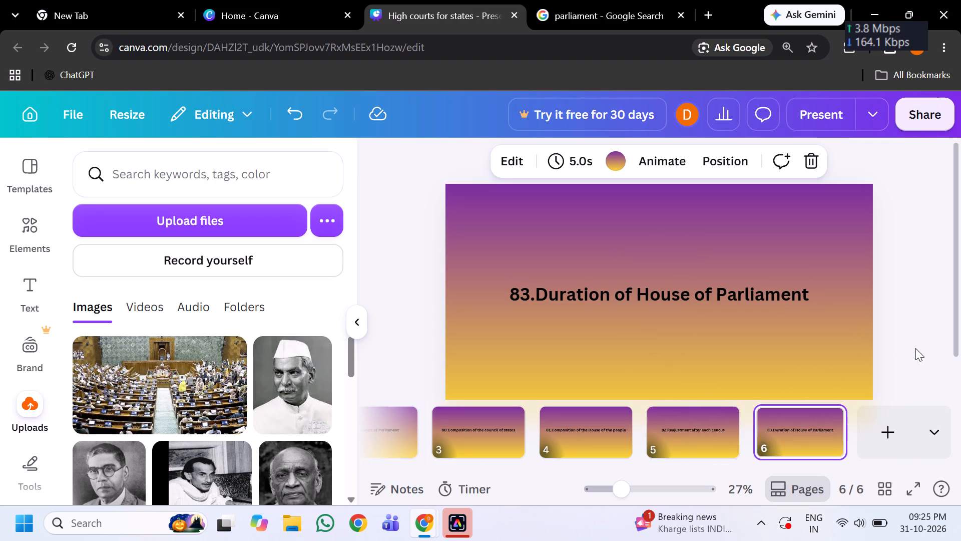
{"action": "left_click", "coordinate": [915, 347]}
{"action": "left_click", "coordinate": [835, 417]}
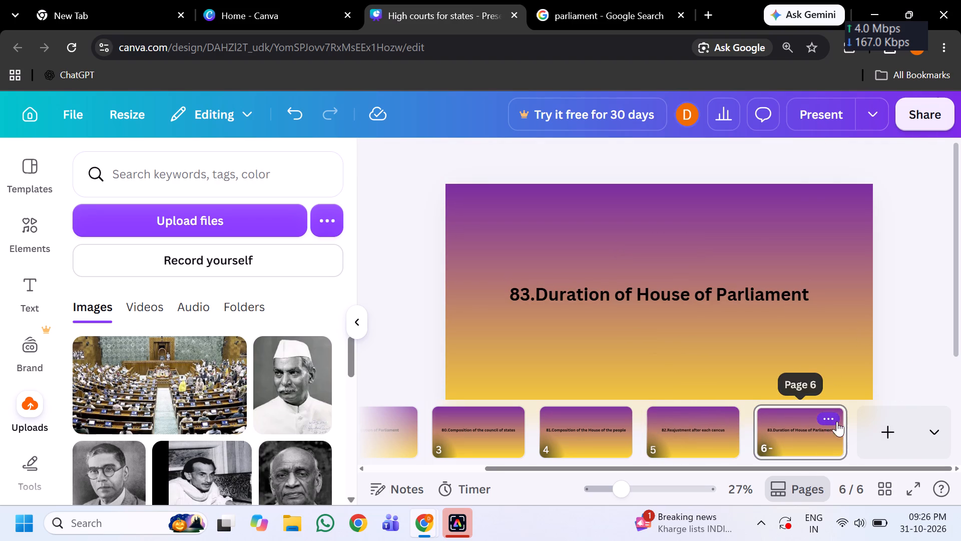
{"action": "left_click", "coordinate": [845, 255]}
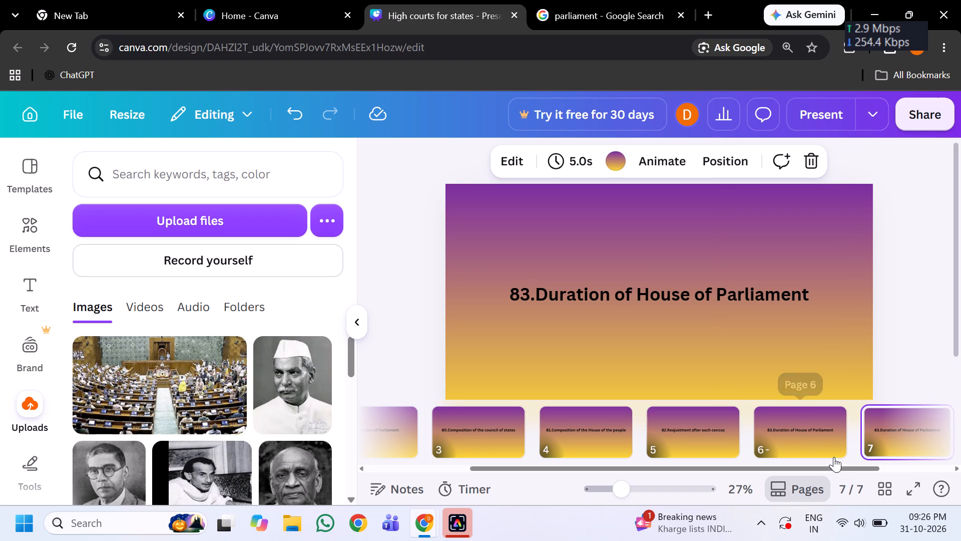
{"action": "left_click_drag", "start_coordinate": [827, 468], "coordinate": [909, 480]}
{"action": "left_click", "coordinate": [800, 431]}
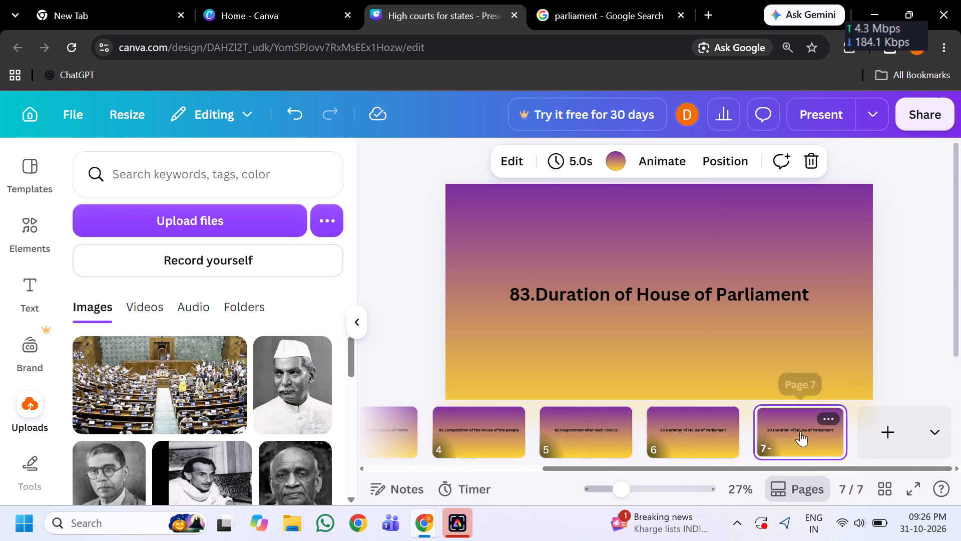
{"action": "double_click", "coordinate": [685, 293]}
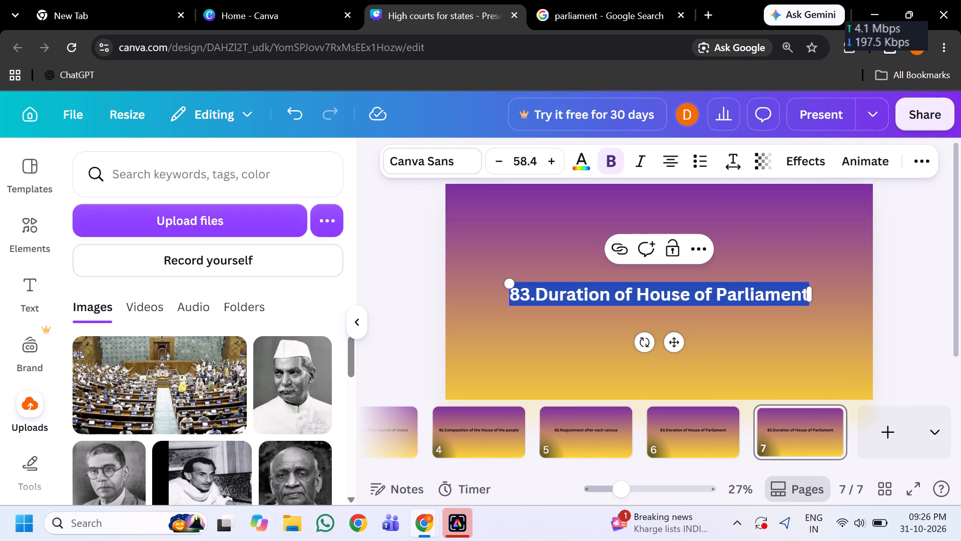
{"action": "key", "text": "BackSpace"}
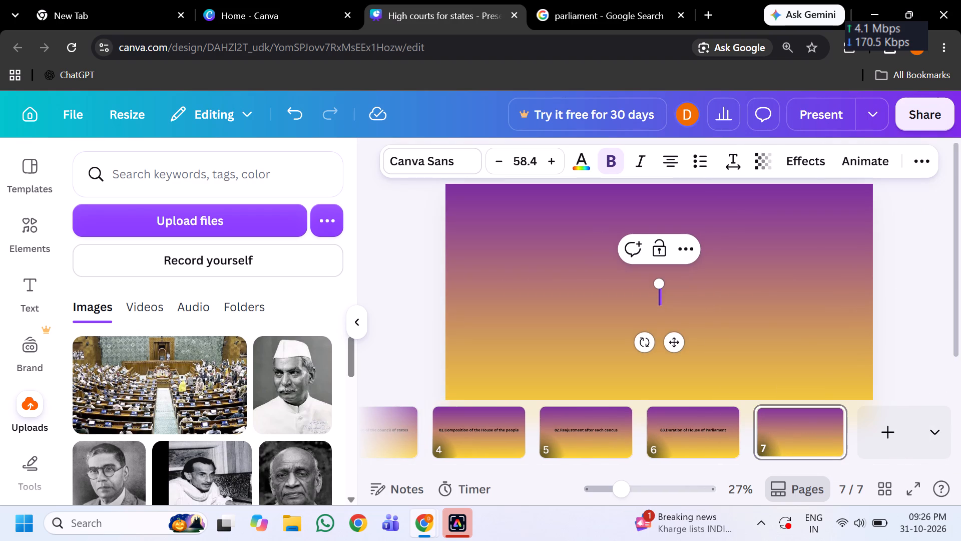
{"action": "type", "text": "84"}
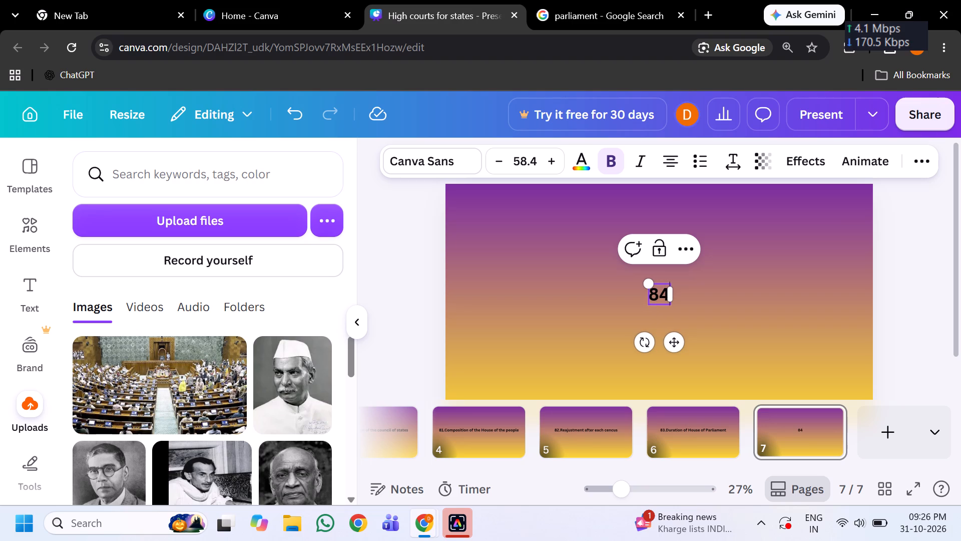
{"action": "key", "text": "period"}
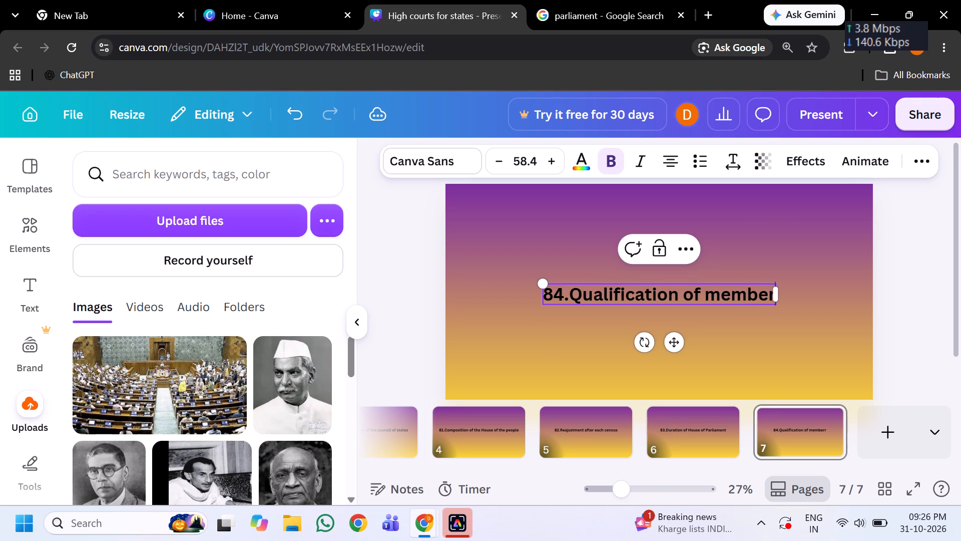
{"action": "key", "text": "BackSpace"}
{"action": "type", "text": "r"}
{"action": "key", "text": "space"}
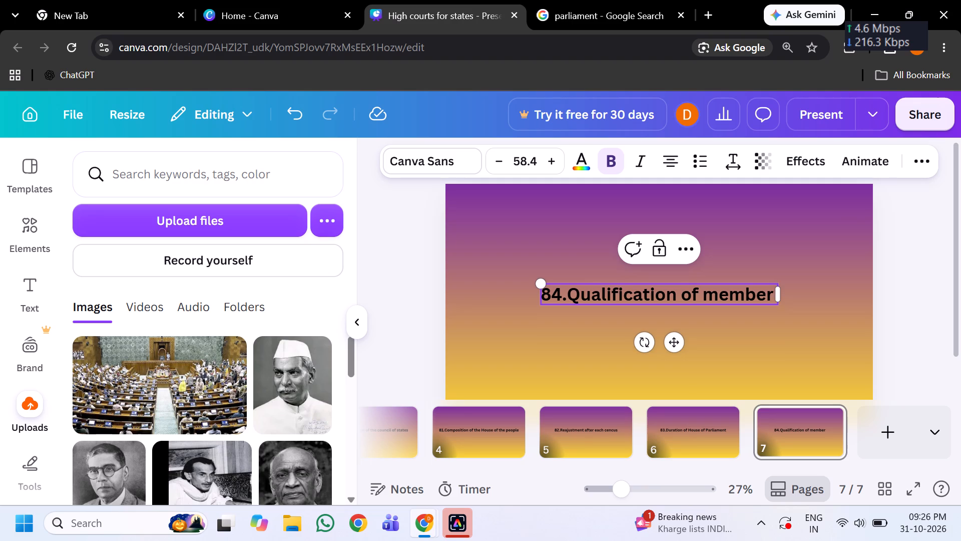
{"action": "key", "text": "BackSpace"}
{"action": "type", "text": "ship of"}
{"action": "key", "text": "space"}
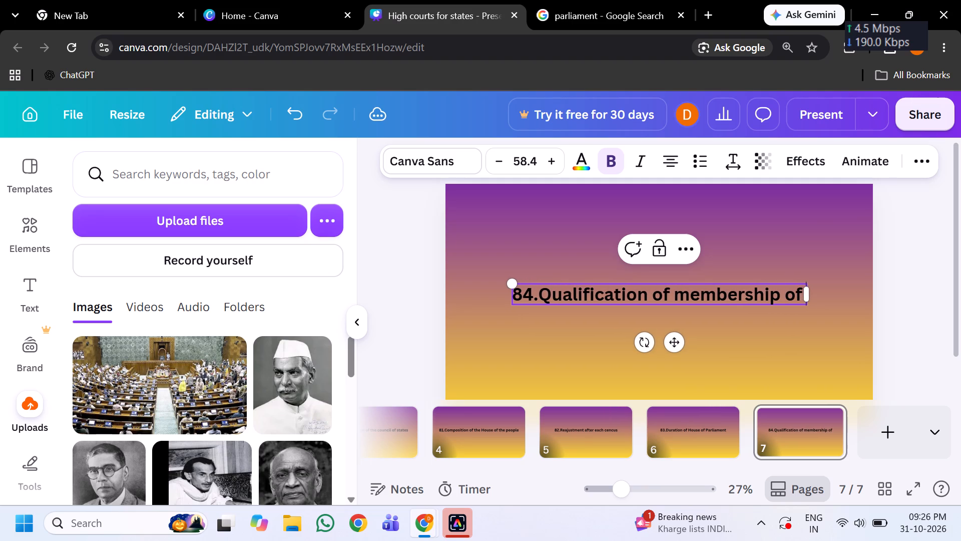
{"action": "type", "text": "parlia"}
{"action": "key", "text": "space"}
{"action": "key", "text": "BackSpace"}
{"action": "key", "text": "comma"}
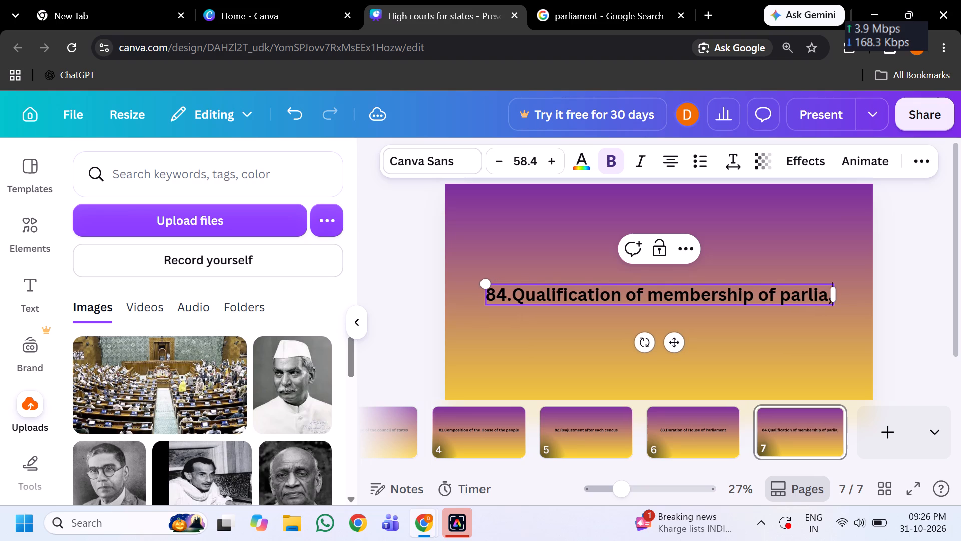
{"action": "key", "text": "BackSpace"}
{"action": "type", "text": "ment"}
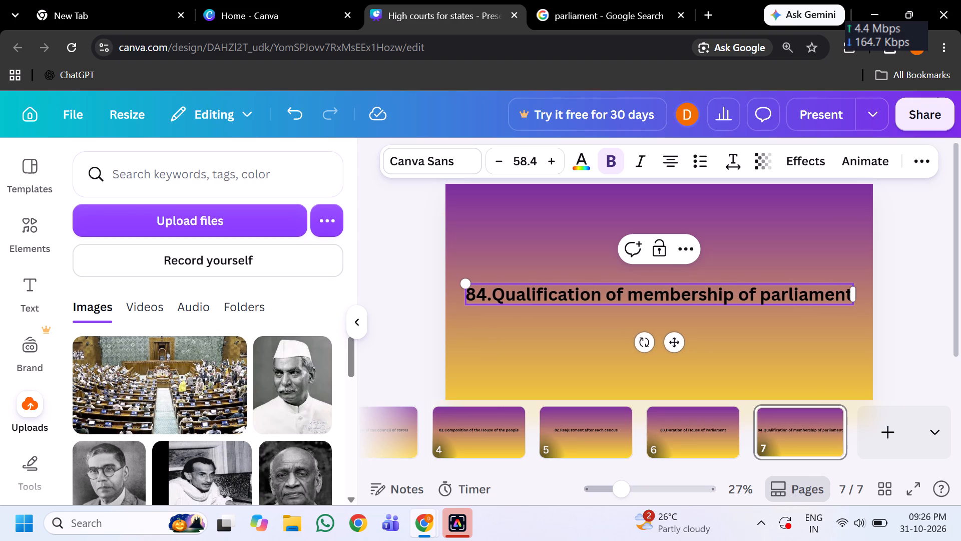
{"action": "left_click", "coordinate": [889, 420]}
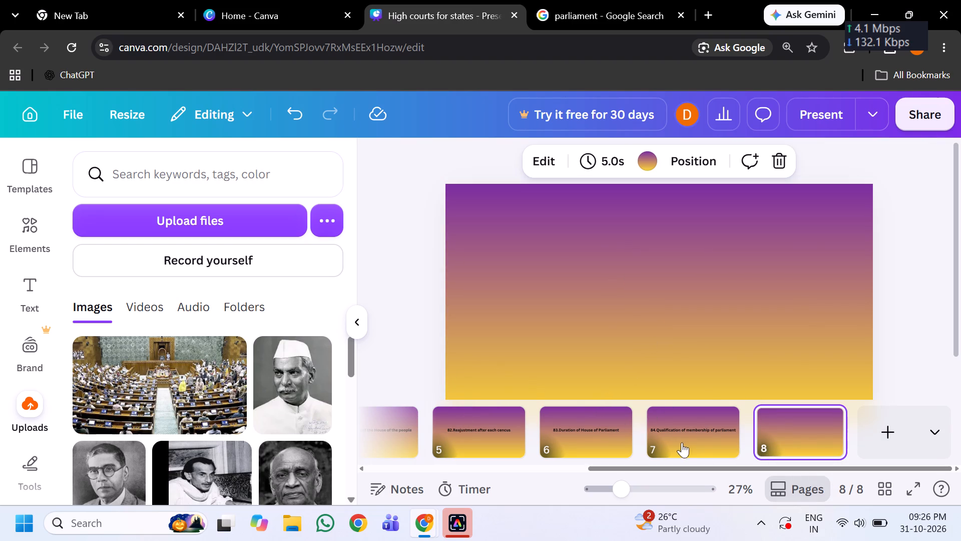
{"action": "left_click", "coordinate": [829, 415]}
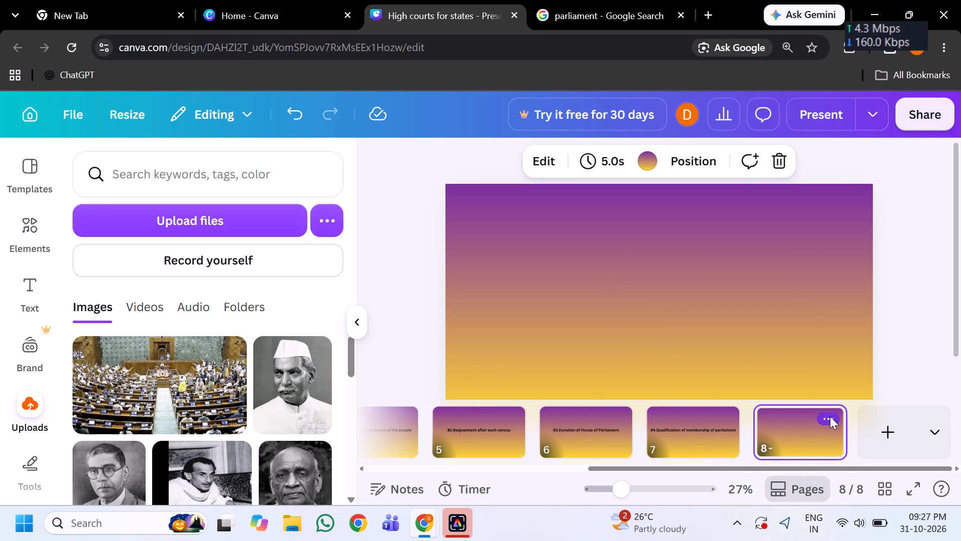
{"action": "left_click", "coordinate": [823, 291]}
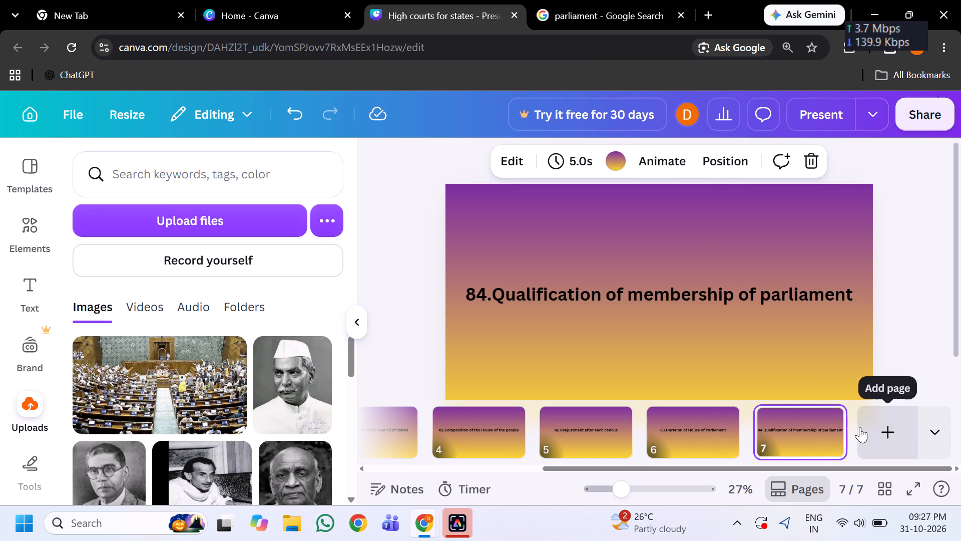
Duplicate page 7, the Qualification of membership of parliament page, to make page 8.
{"action": "left_click", "coordinate": [834, 421]}
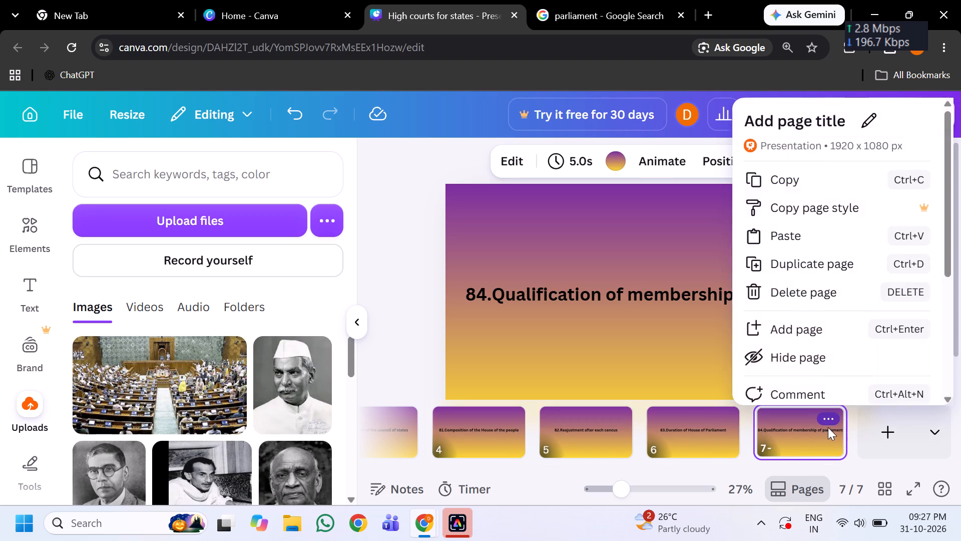
{"action": "left_click", "coordinate": [847, 271]}
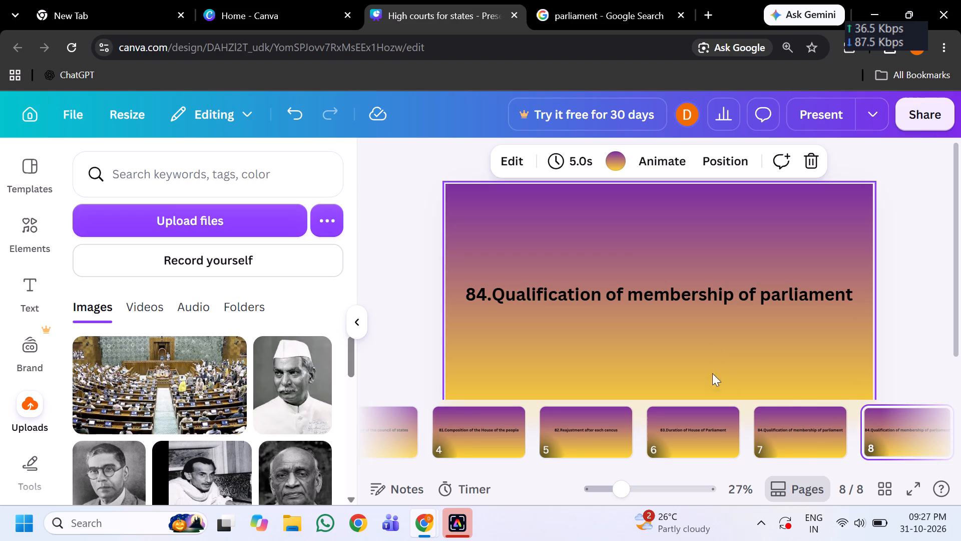
Replace the duplicated heading on page 8 with "85.Sessions of parliament prorogation and dissolution".
{"action": "left_click", "coordinate": [894, 421]}
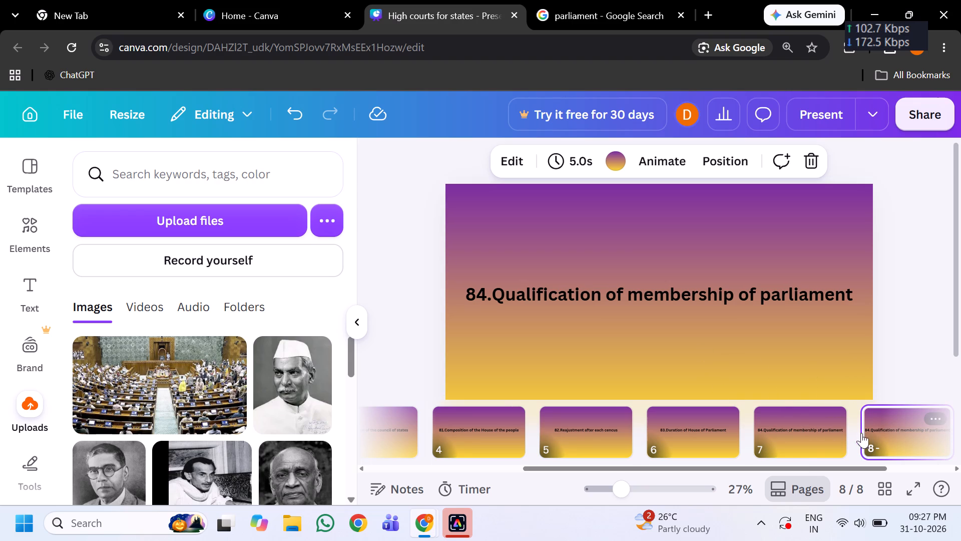
{"action": "left_click_drag", "start_coordinate": [644, 300], "coordinate": [648, 301]}
{"action": "left_click_drag", "start_coordinate": [650, 301], "coordinate": [655, 300]}
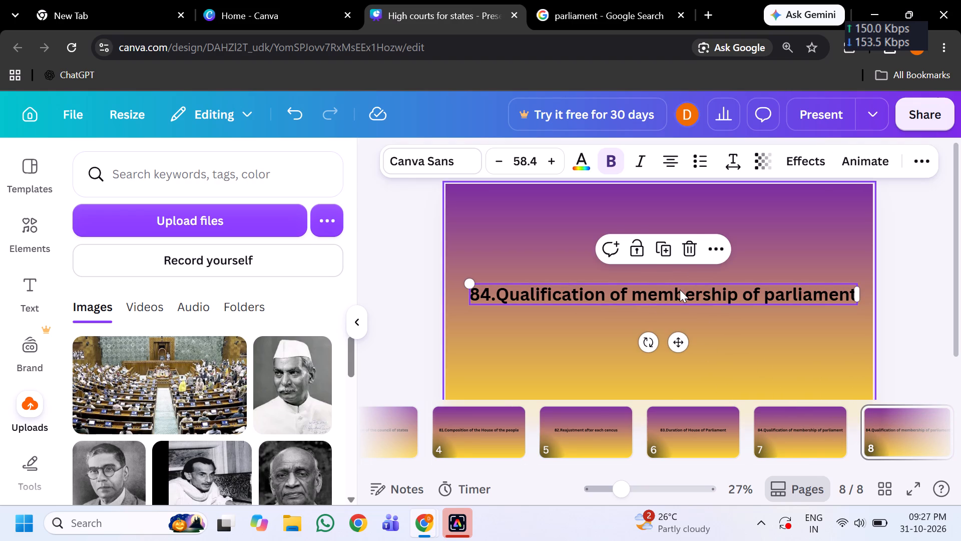
{"action": "double_click", "coordinate": [681, 290]}
{"action": "double_click", "coordinate": [723, 292]}
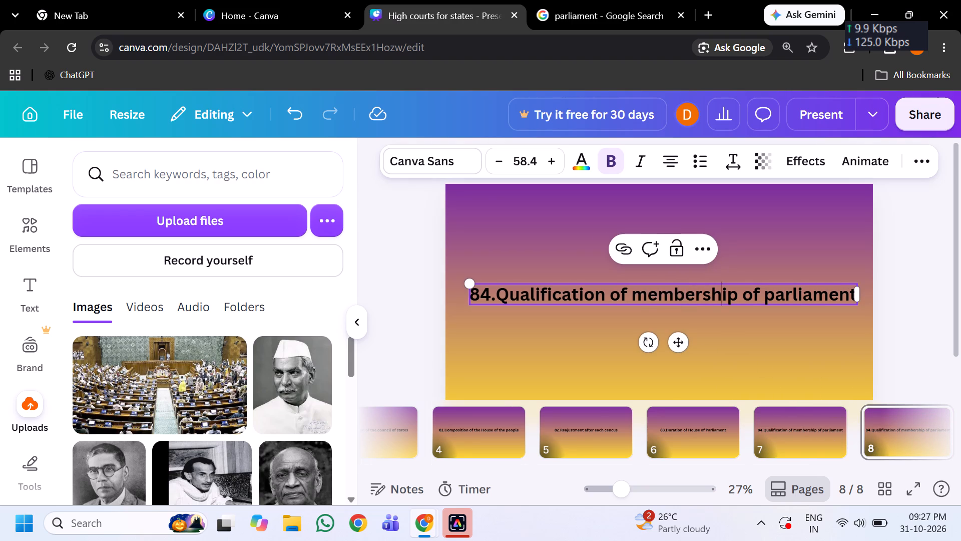
{"action": "left_click", "coordinate": [823, 305]}
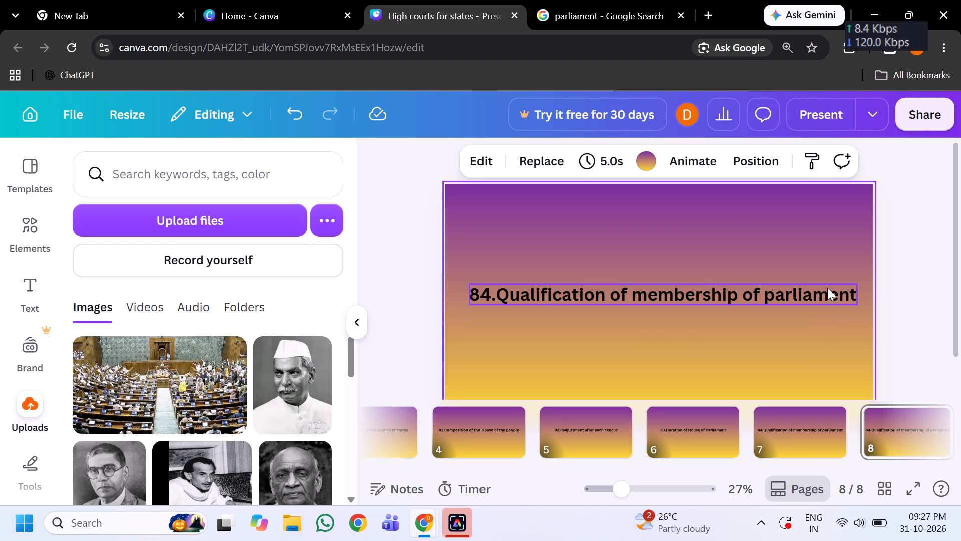
{"action": "double_click", "coordinate": [827, 288]}
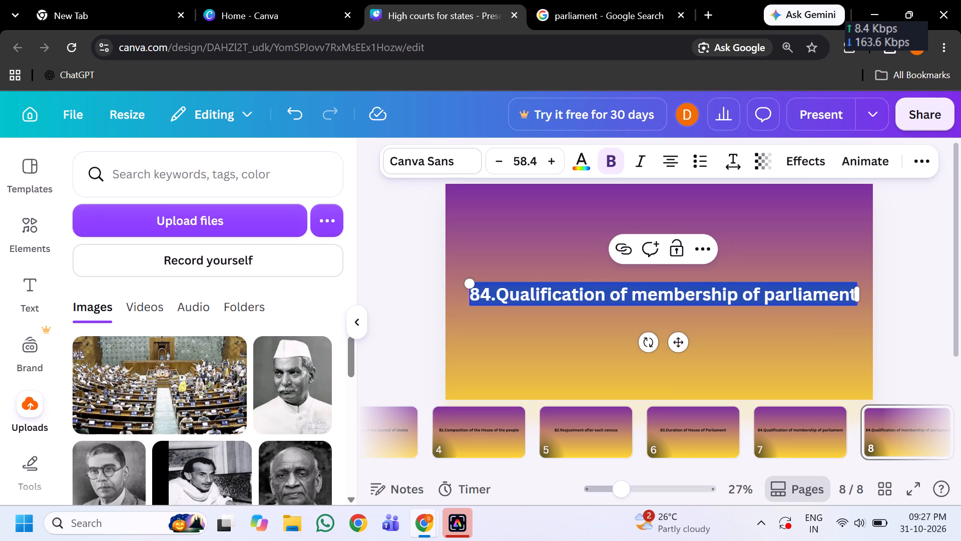
{"action": "type", "text": "85"}
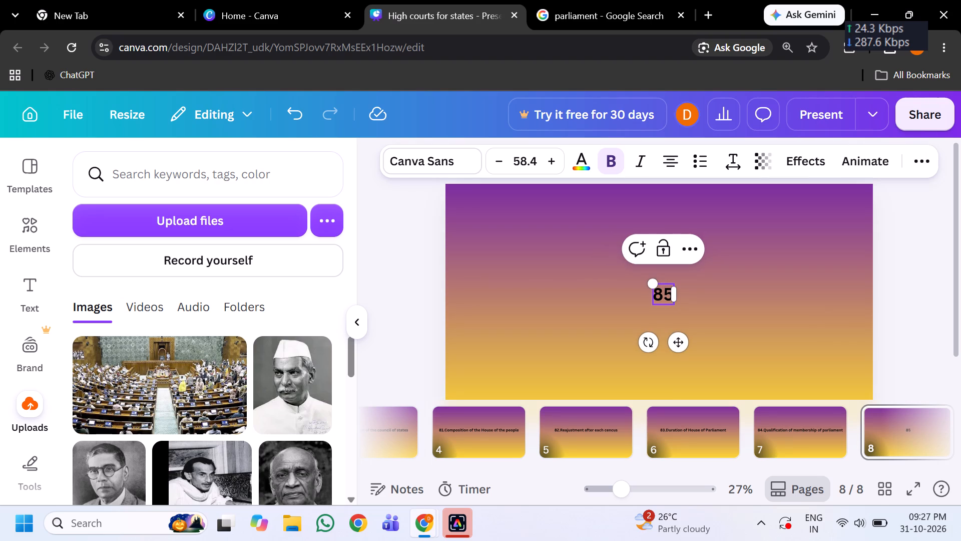
{"action": "key", "text": "period"}
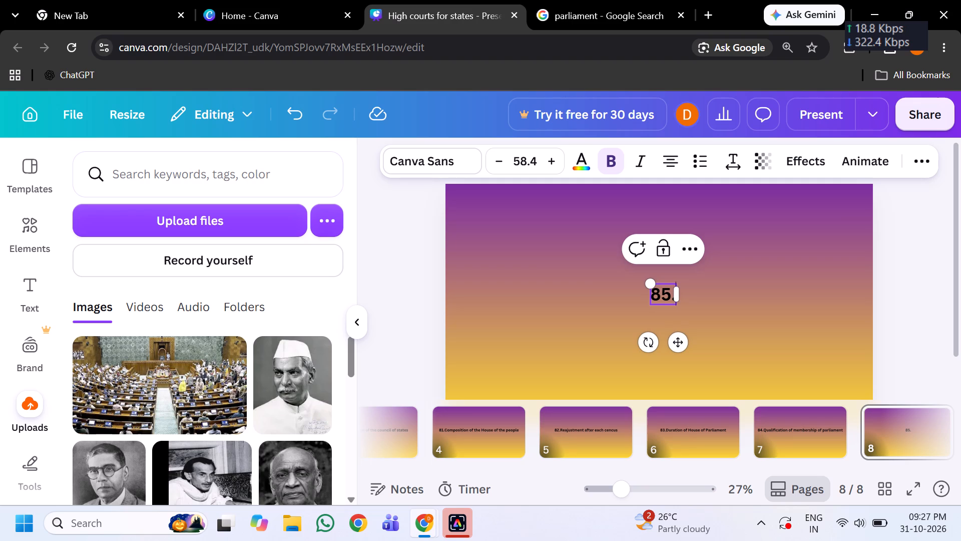
{"action": "type", "text": "Sessions"}
{"action": "key", "text": "space"}
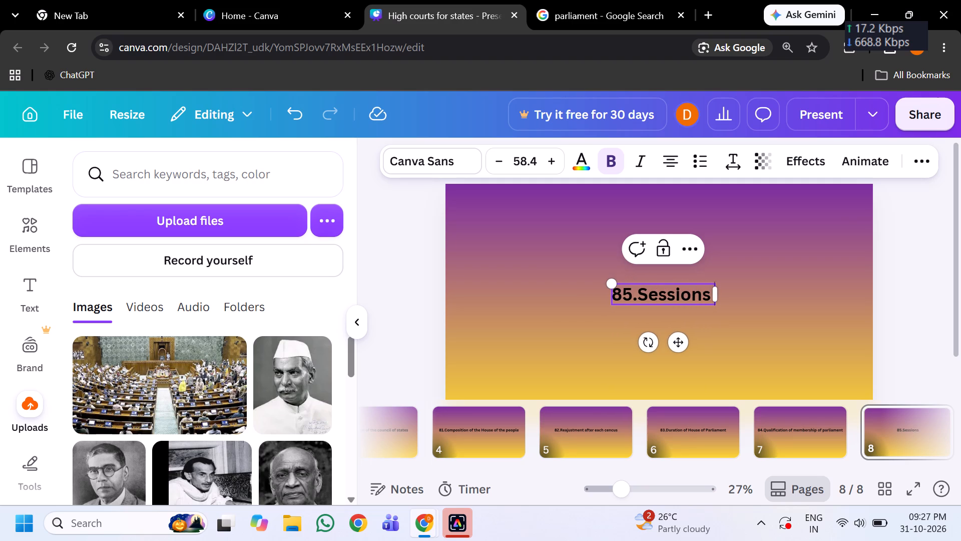
{"action": "type", "text": "of"}
{"action": "key", "text": "space"}
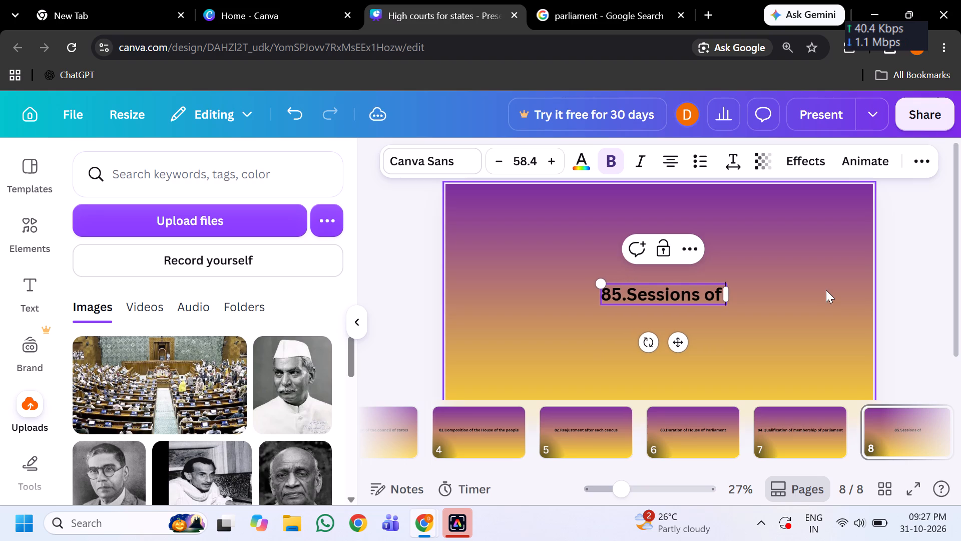
{"action": "type", "text": "parliam"}
{"action": "type", "text": "ent"}
{"action": "key", "text": "space"}
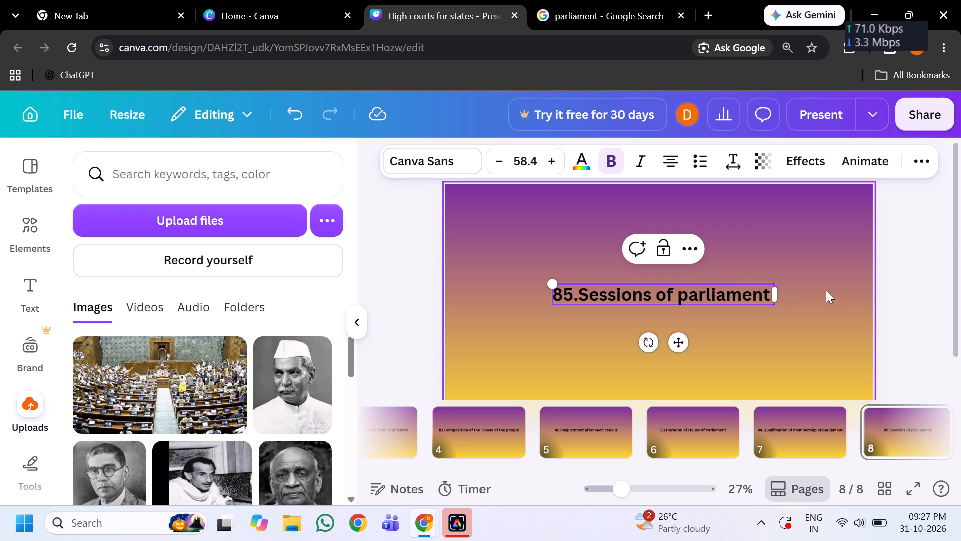
{"action": "type", "text": "pro"}
{"action": "type", "text": "rogat"}
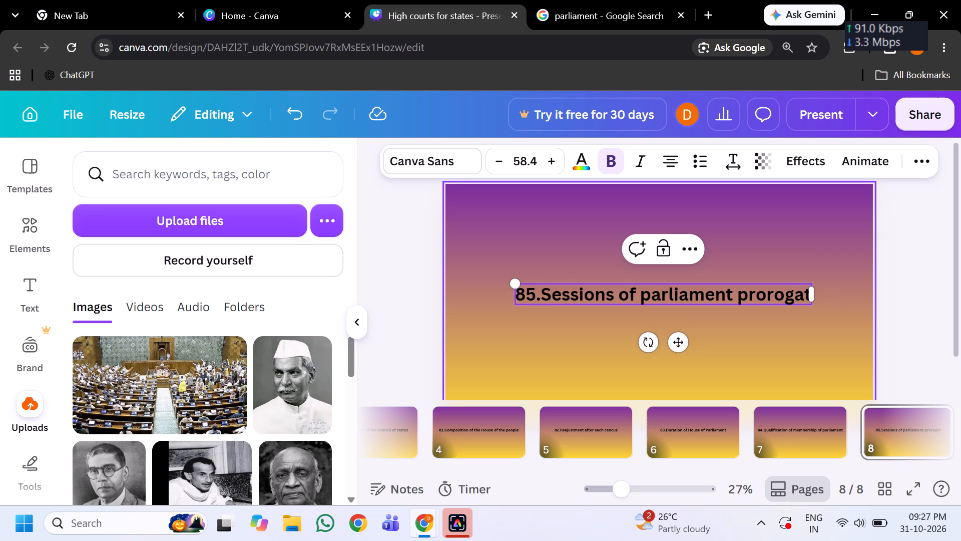
{"action": "type", "text": "io"}
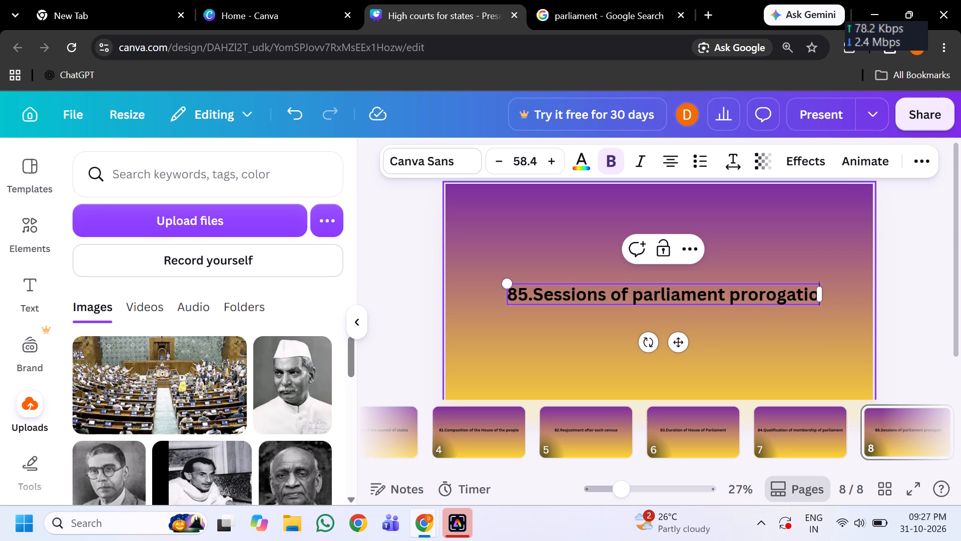
{"action": "key", "text": "n"}
{"action": "key", "text": "space"}
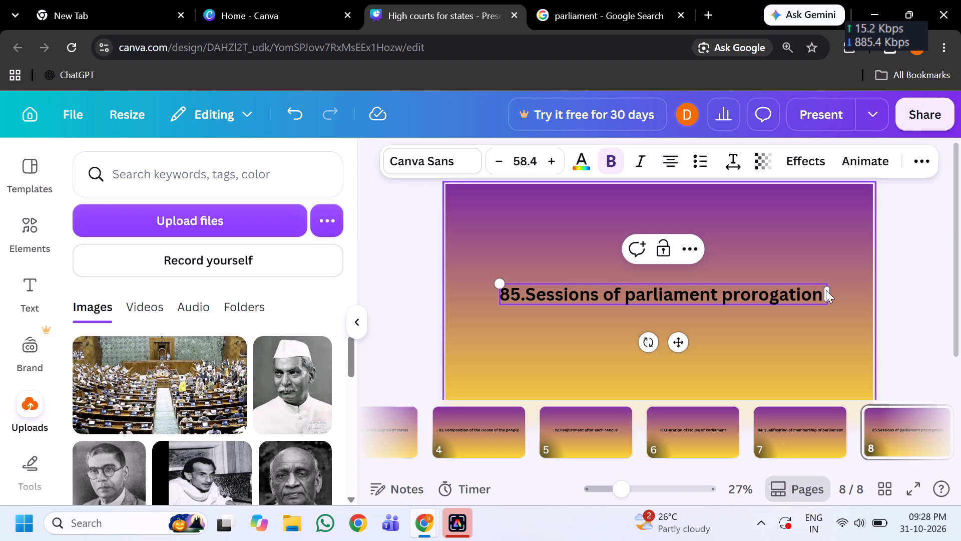
{"action": "type", "text": "and"}
{"action": "key", "text": "space"}
{"action": "type", "text": "dis"}
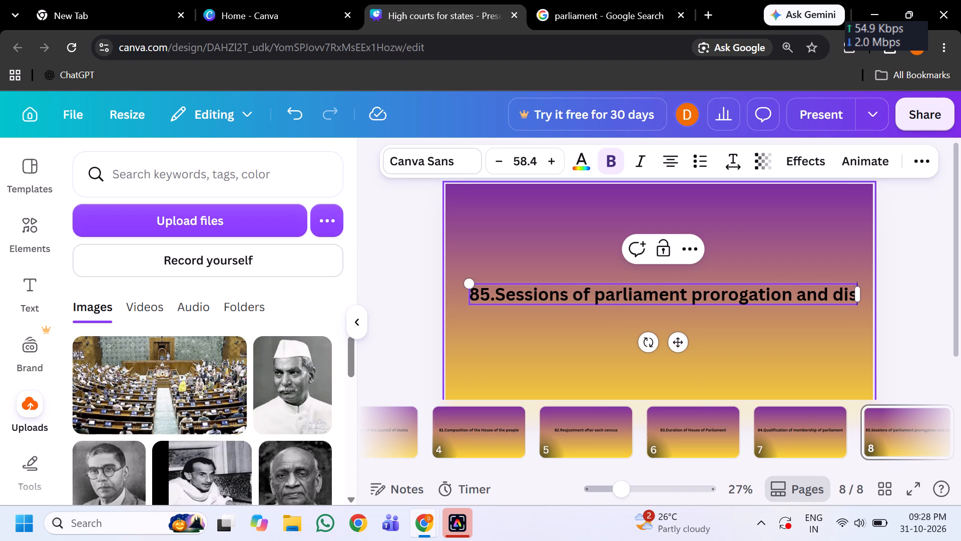
{"action": "key", "text": "s"}
{"action": "key", "text": "o"}
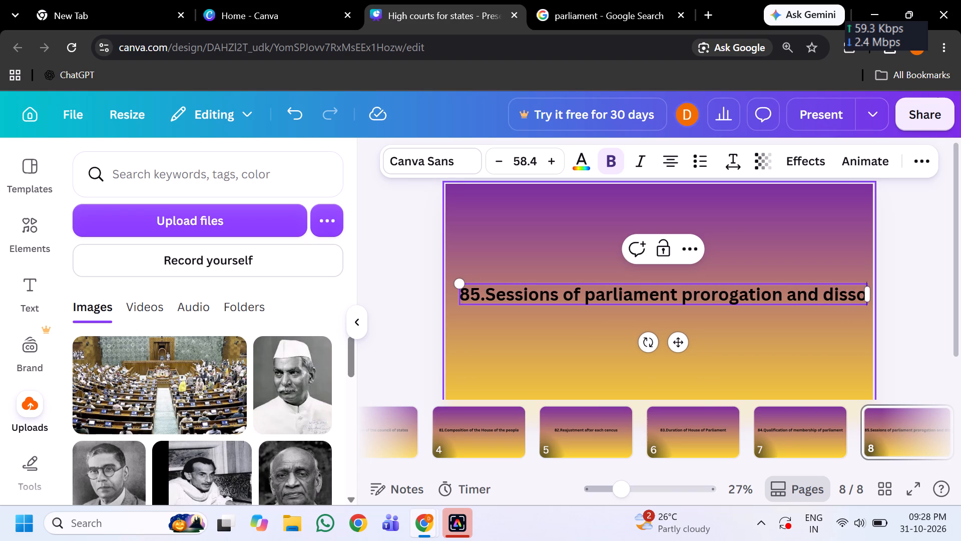
{"action": "type", "text": "lution"}
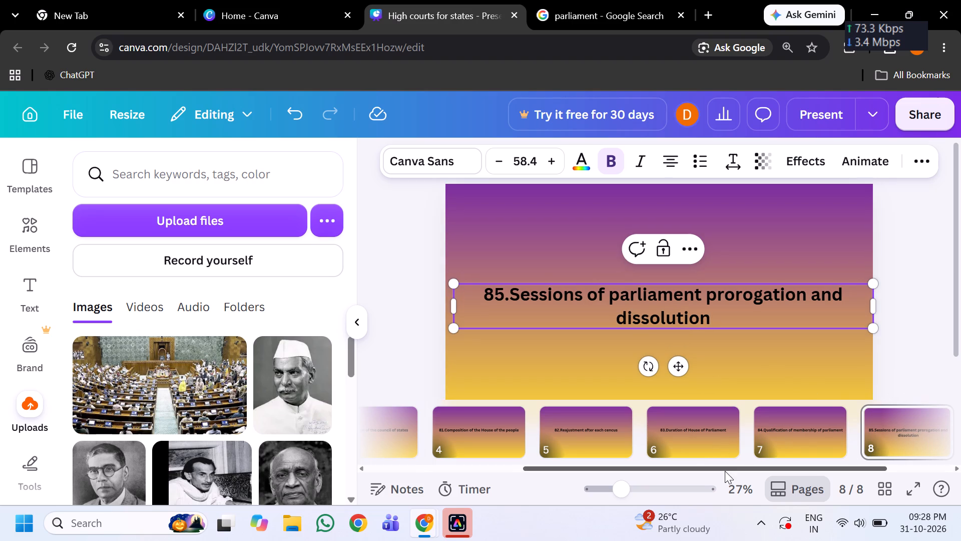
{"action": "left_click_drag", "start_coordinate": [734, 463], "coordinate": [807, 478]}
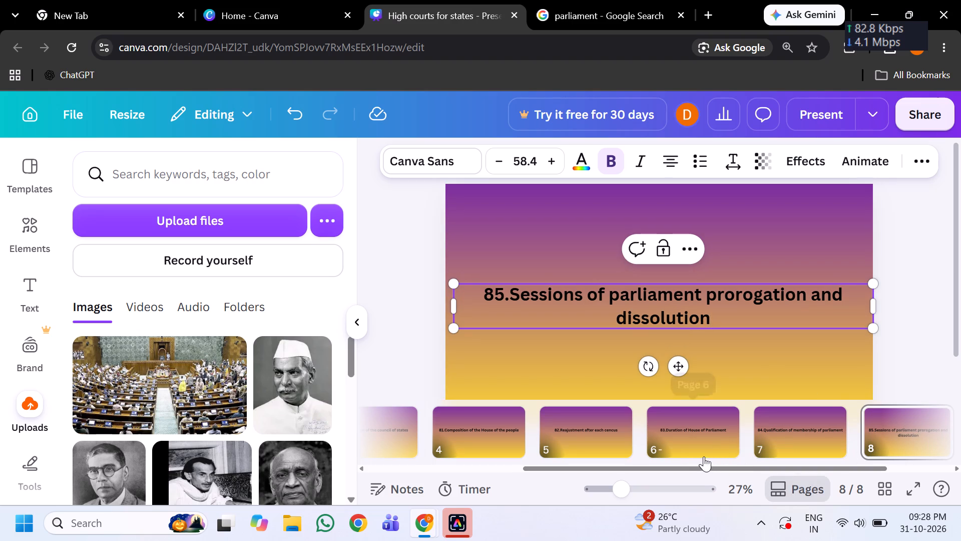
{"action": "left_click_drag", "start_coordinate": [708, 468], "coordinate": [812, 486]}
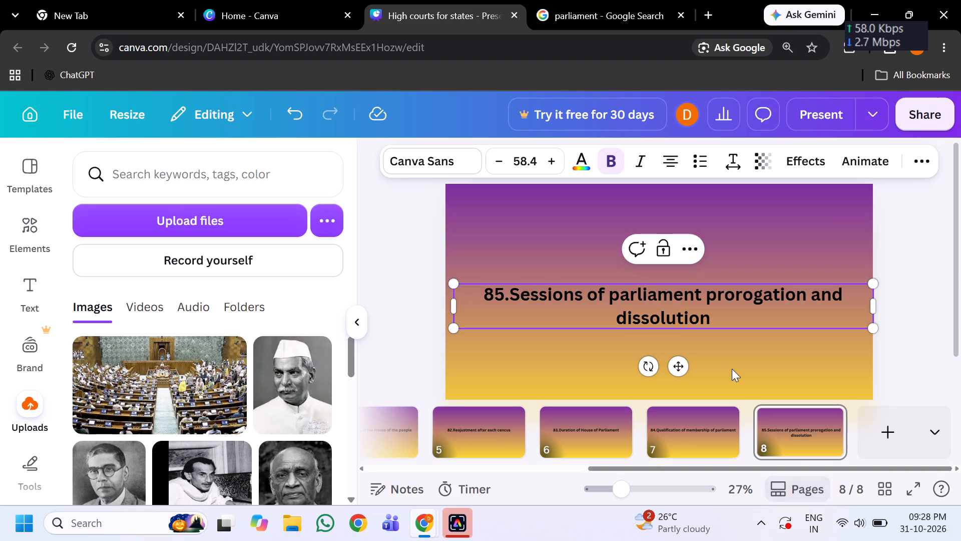
Duplicate page 8, the Sessions of parliament prorogation and dissolution page, to make page 9.
{"action": "left_click", "coordinate": [708, 429]}
{"action": "left_click_drag", "start_coordinate": [568, 422], "coordinate": [572, 422]}
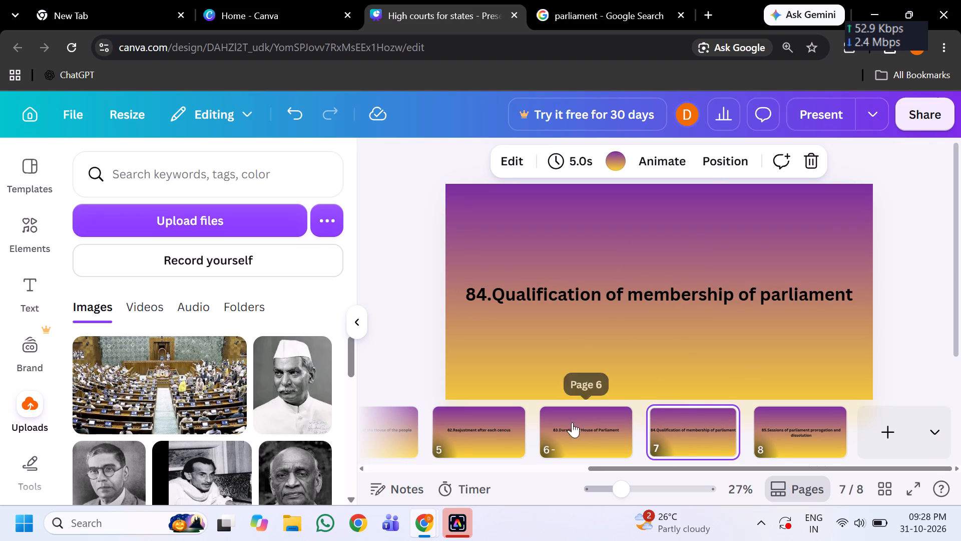
{"action": "left_click_drag", "start_coordinate": [572, 422], "coordinate": [573, 422]}
{"action": "left_click", "coordinate": [597, 430]}
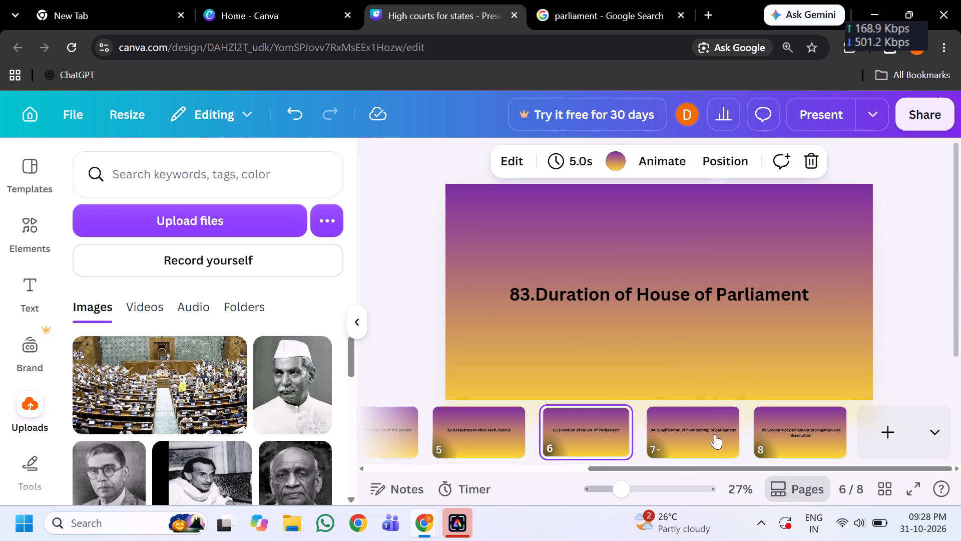
{"action": "left_click", "coordinate": [714, 434]}
{"action": "left_click", "coordinate": [798, 418]}
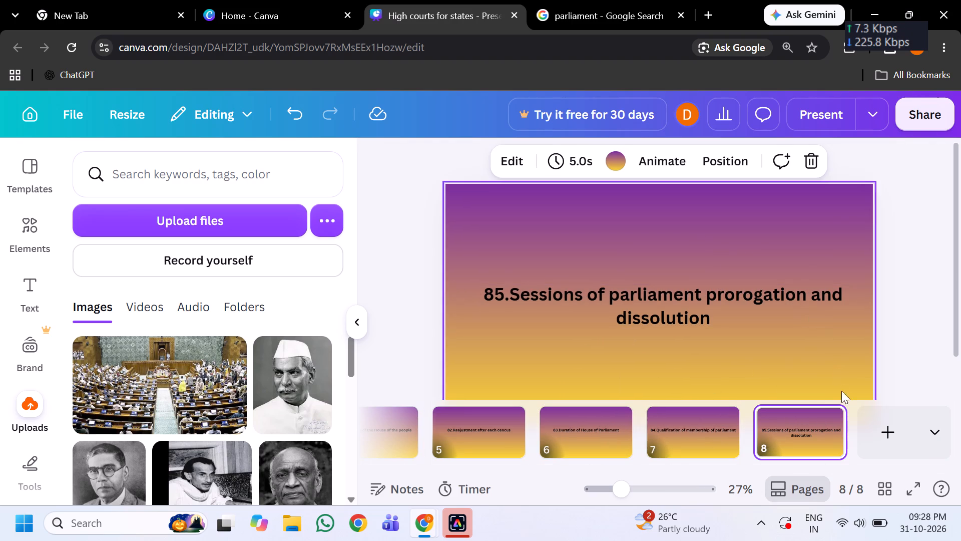
{"action": "left_click", "coordinate": [831, 422]}
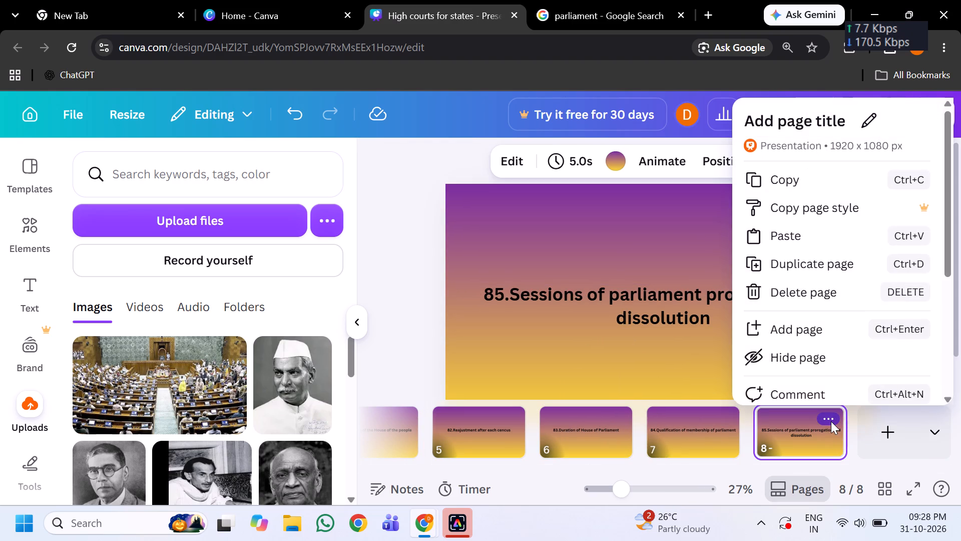
{"action": "left_click", "coordinate": [817, 262]}
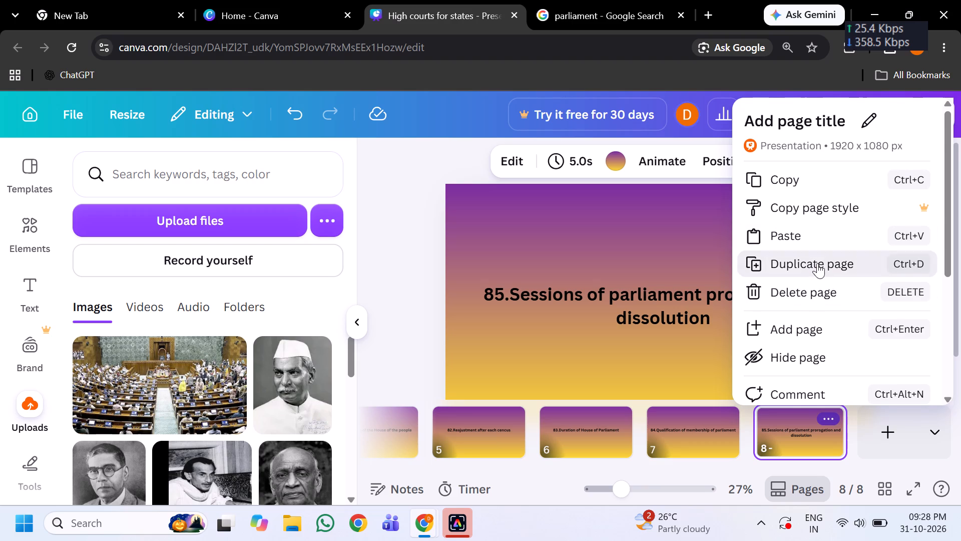
Replace the duplicated heading on page 9 with "86.Right of president to address and send message to house".
{"action": "left_click", "coordinate": [895, 432]}
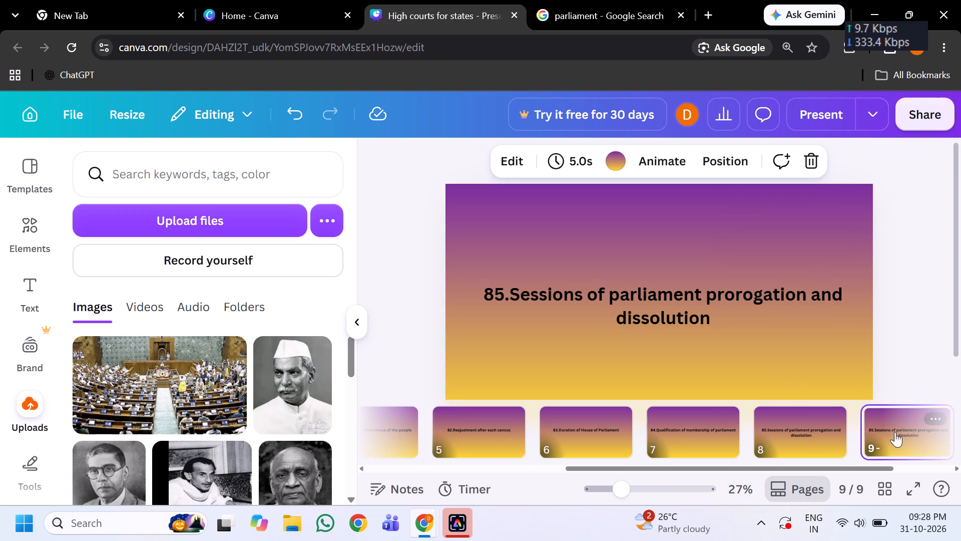
{"action": "left_click_drag", "start_coordinate": [825, 430], "coordinate": [754, 438]}
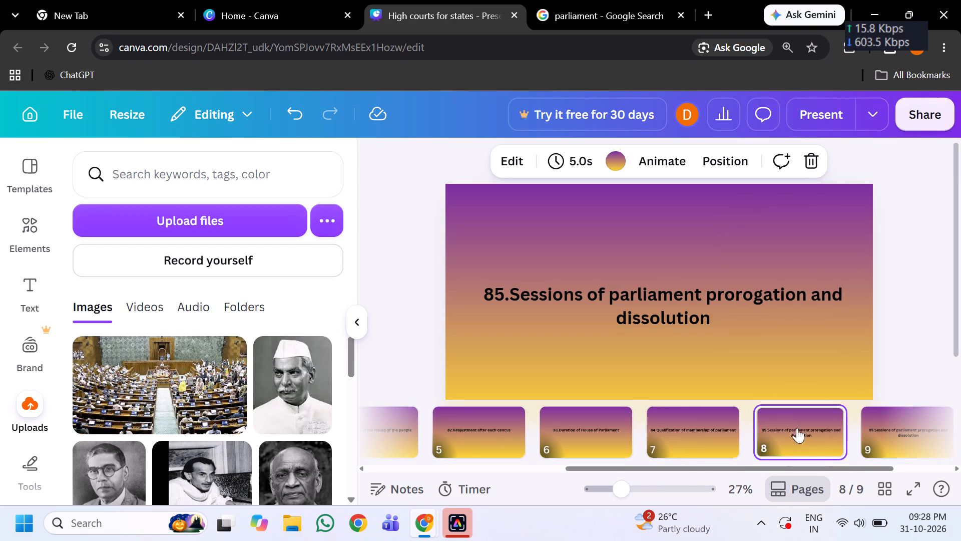
{"action": "left_click_drag", "start_coordinate": [823, 466], "coordinate": [886, 469]}
{"action": "left_click", "coordinate": [807, 438]}
{"action": "left_click", "coordinate": [697, 319]}
{"action": "left_click", "coordinate": [692, 312]}
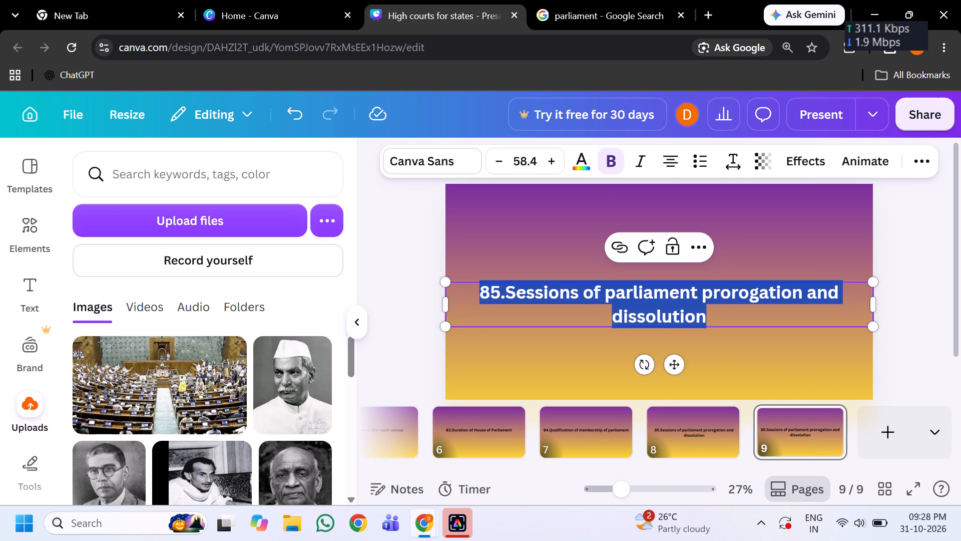
{"action": "type", "text": "86"}
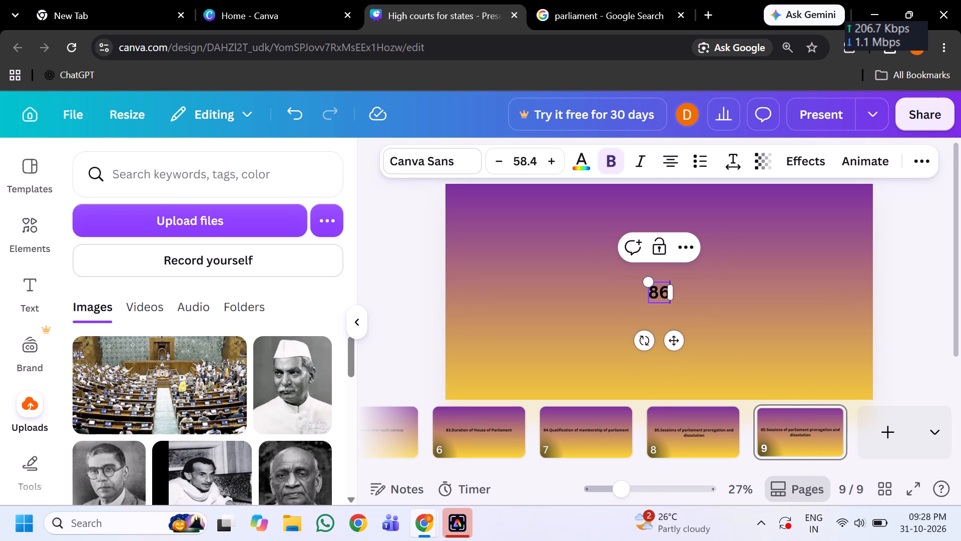
{"action": "key", "text": "period"}
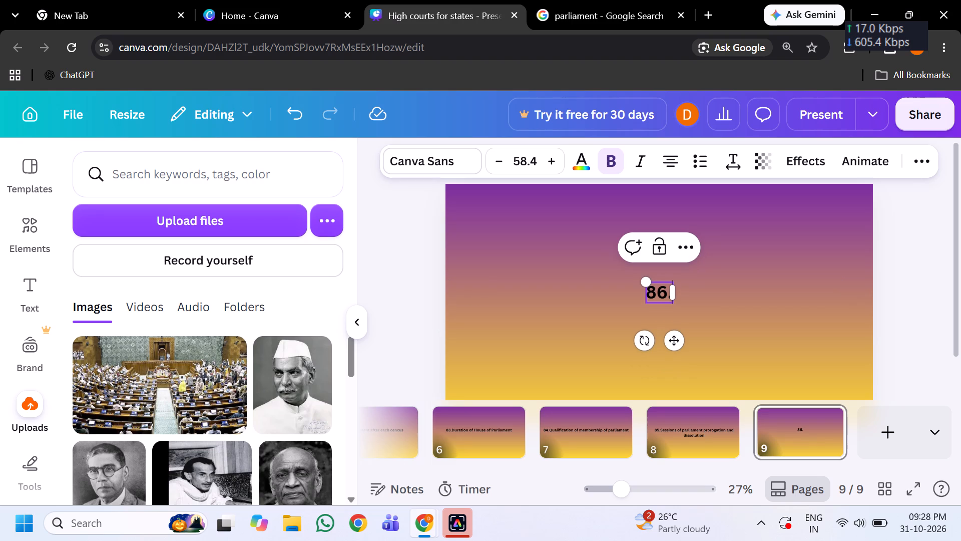
{"action": "type", "text": "Right"}
{"action": "key", "text": "space"}
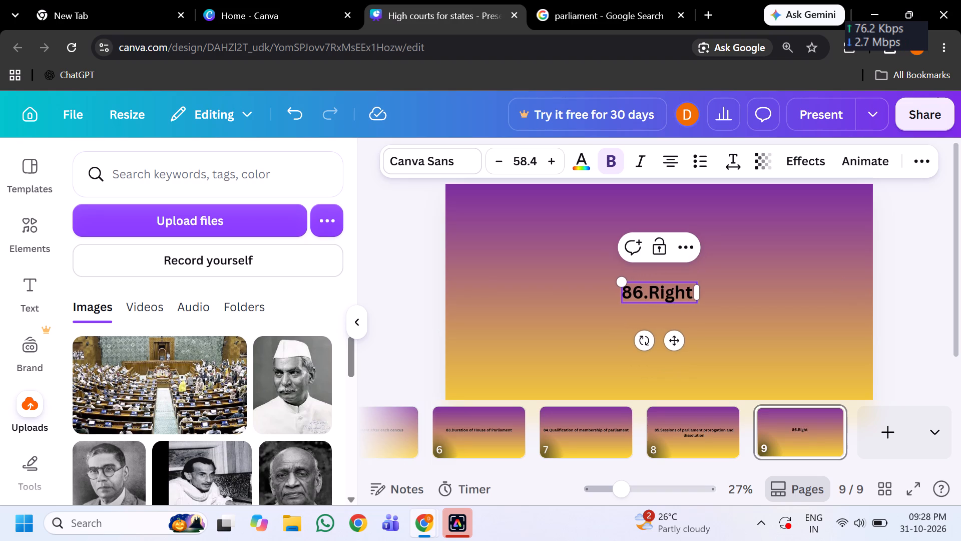
{"action": "type", "text": "of pt"}
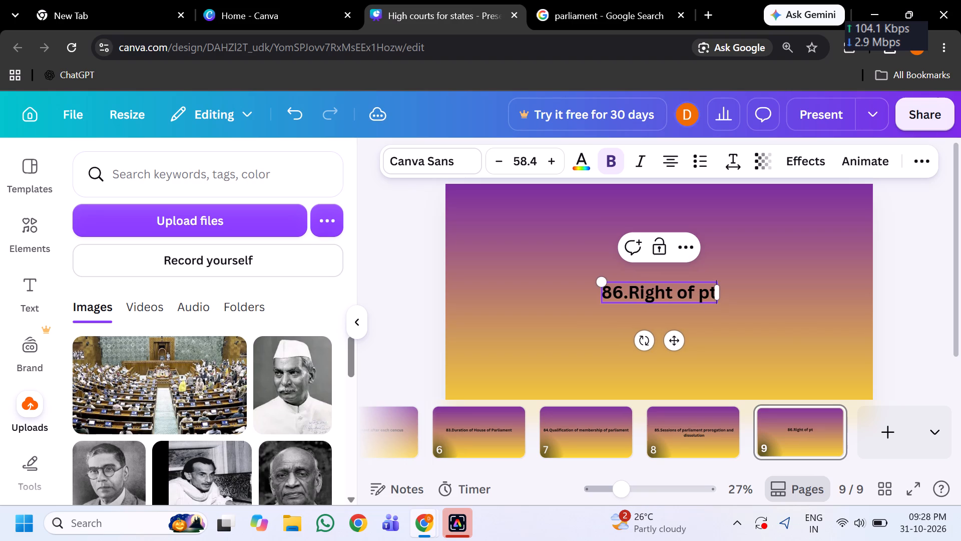
{"action": "key", "text": "BackSpace"}
{"action": "key", "text": "r"}
{"action": "key", "text": "e"}
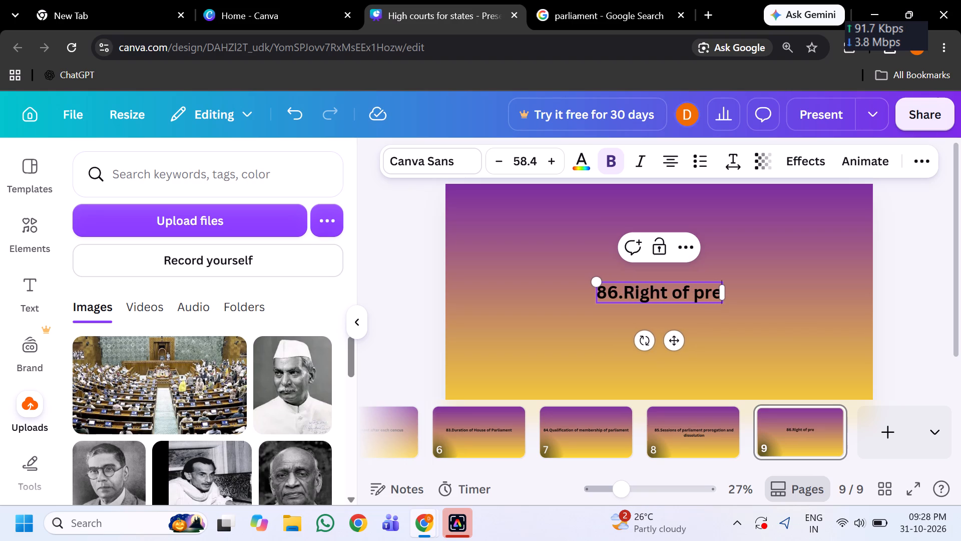
{"action": "type", "text": "sident"}
{"action": "key", "text": "space"}
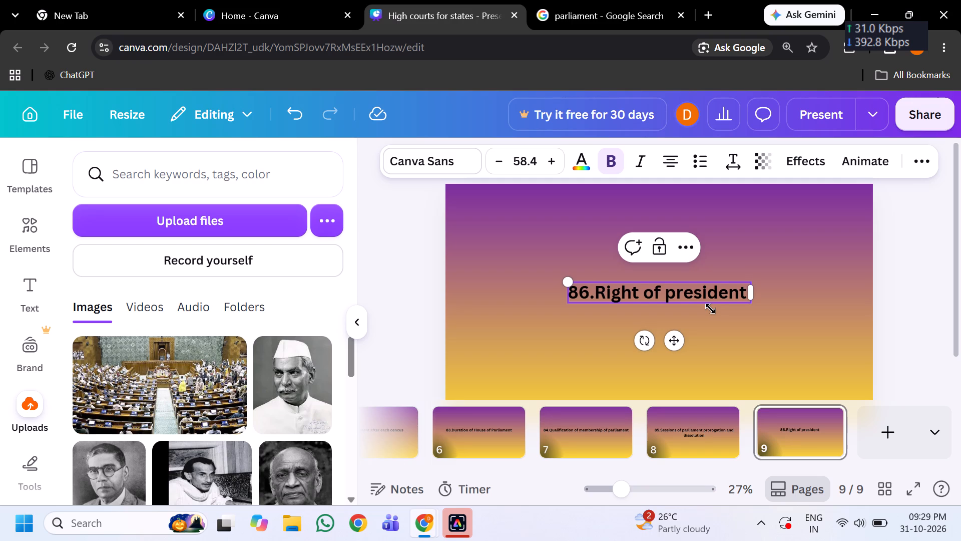
{"action": "type", "text": "to address"}
{"action": "key", "text": "space"}
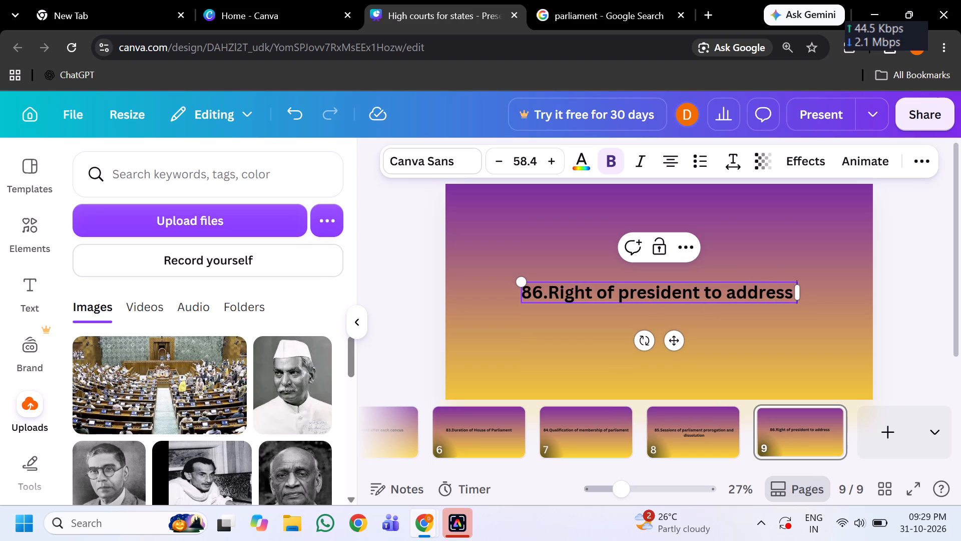
{"action": "type", "text": "and send"}
{"action": "key", "text": "space"}
{"action": "type", "text": "mess"}
{"action": "key", "text": "a"}
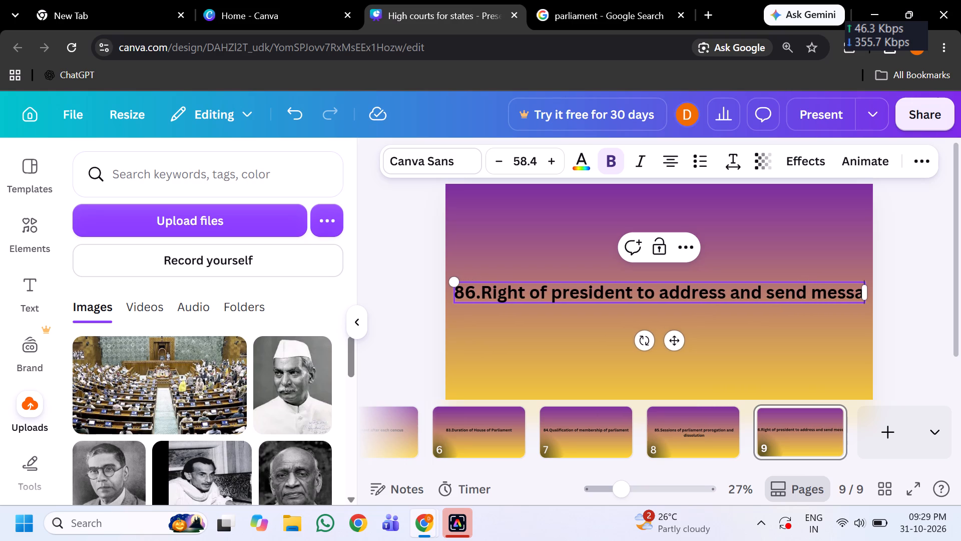
{"action": "type", "text": "ge"}
{"action": "key", "text": "space"}
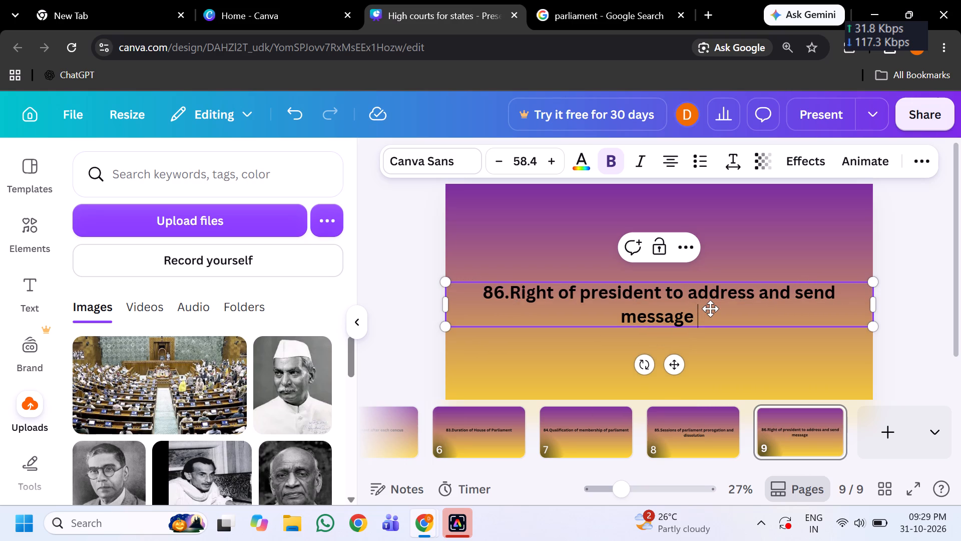
{"action": "type", "text": "to"}
{"action": "key", "text": "space"}
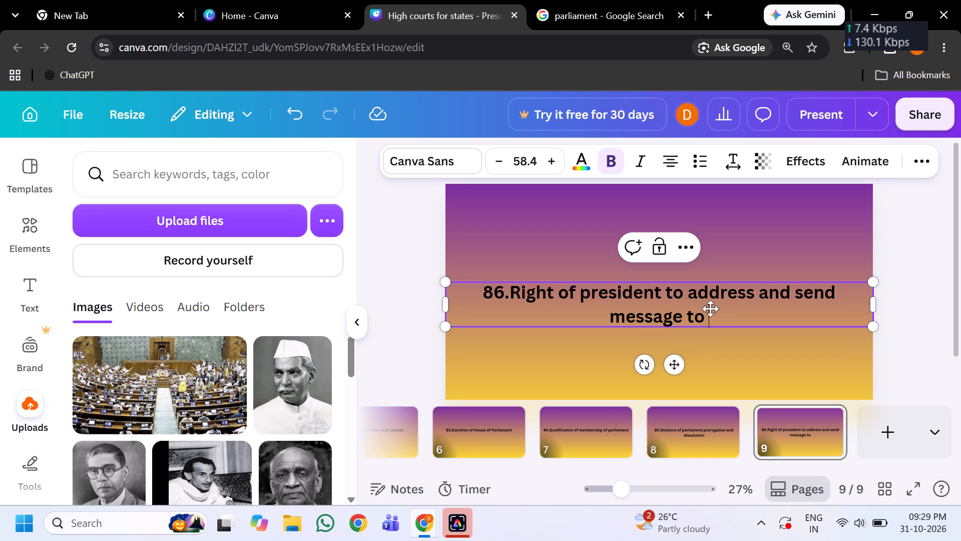
{"action": "type", "text": "hou"}
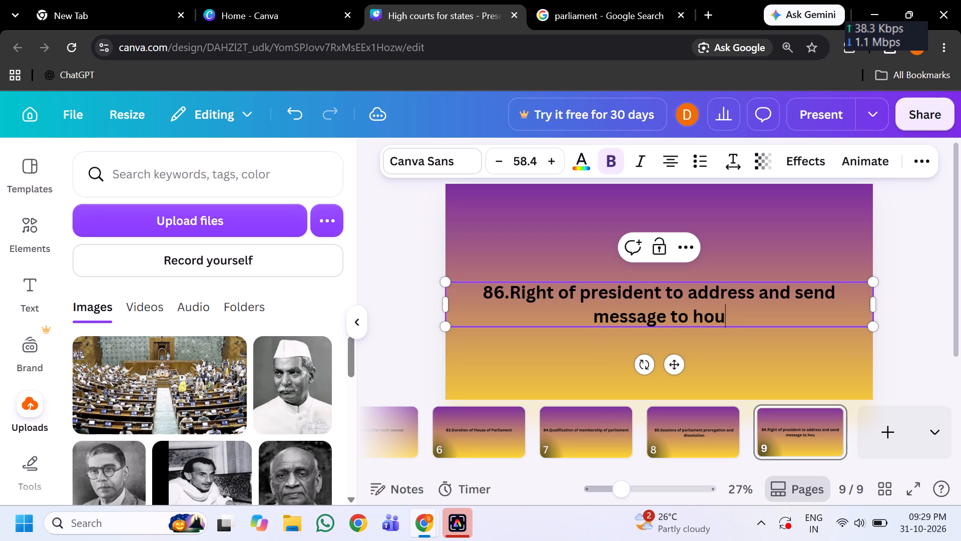
{"action": "type", "text": "ses"}
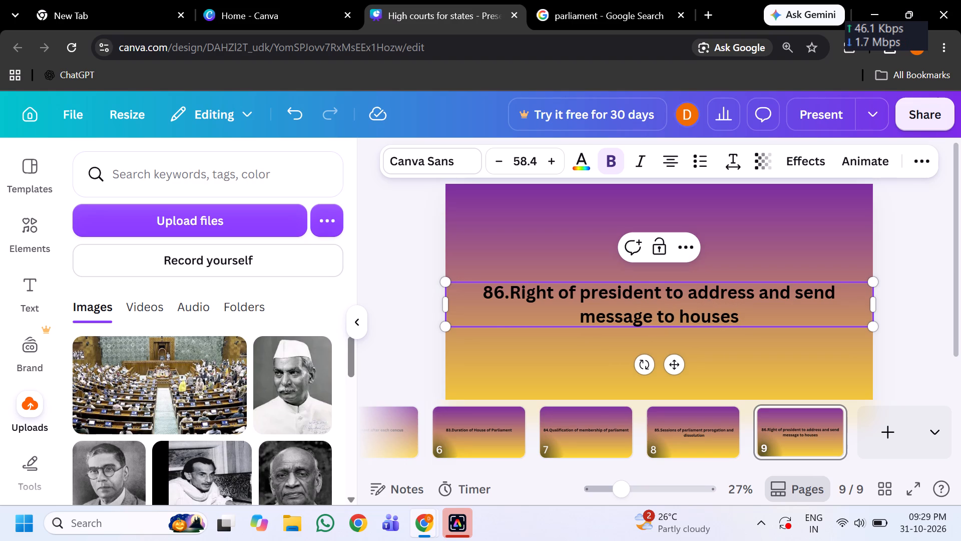
{"action": "key", "text": "BackSpace"}
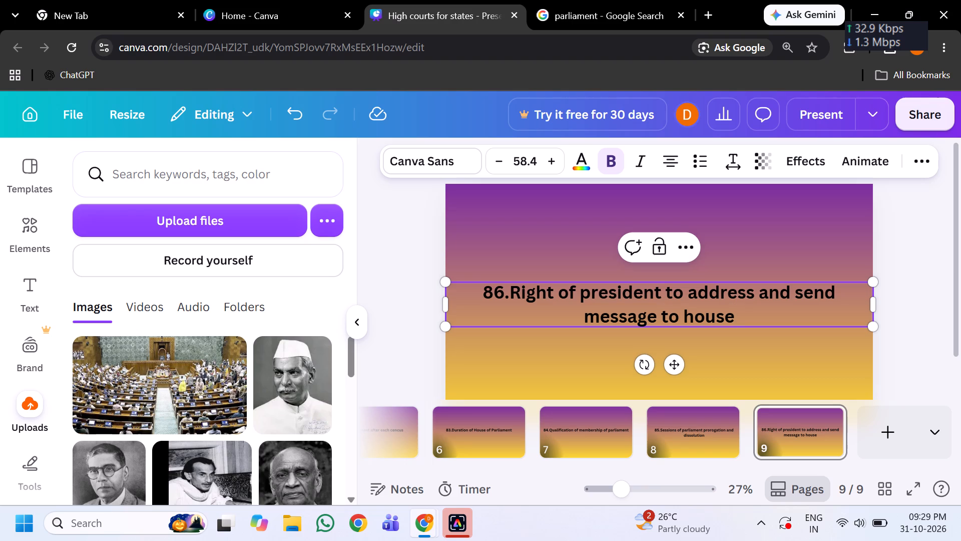
Duplicate page 9, the Right of president to address and send message to house page, to make page 10.
{"action": "key", "text": "ctrl+d"}
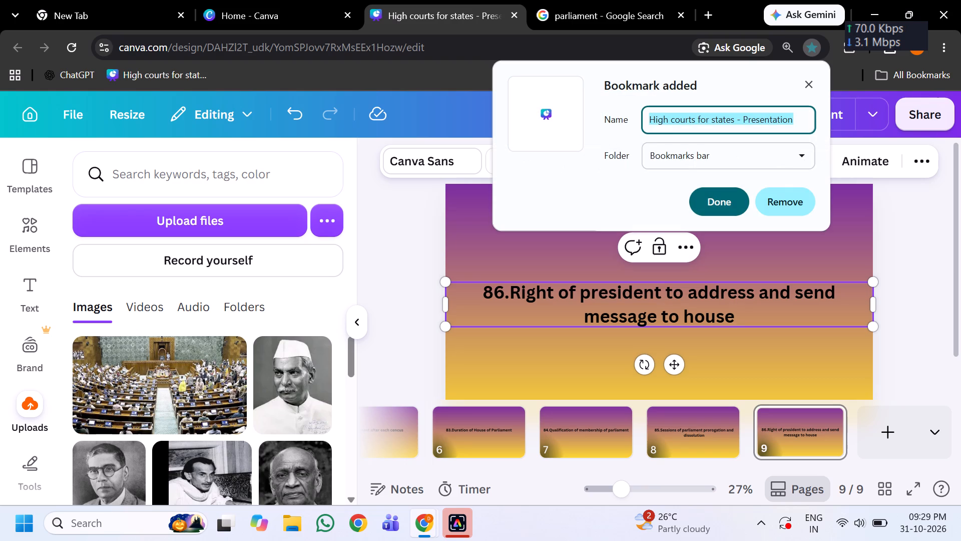
{"action": "key", "text": "ctrl+d"}
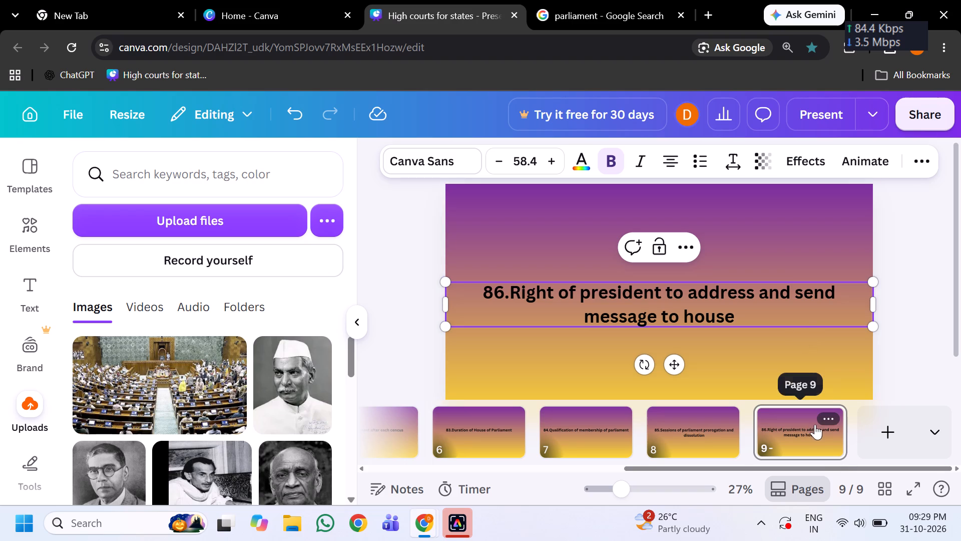
{"action": "left_click", "coordinate": [831, 414]}
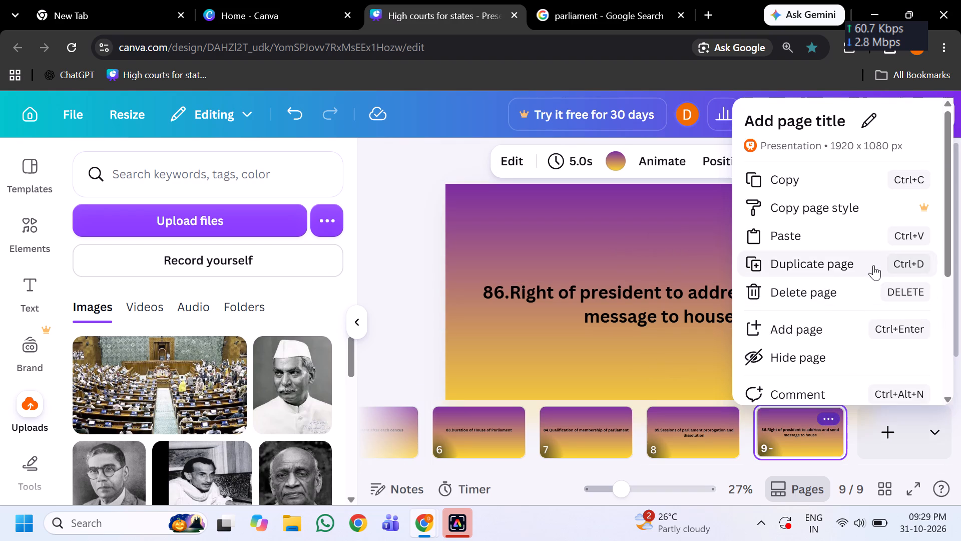
{"action": "left_click", "coordinate": [872, 265]}
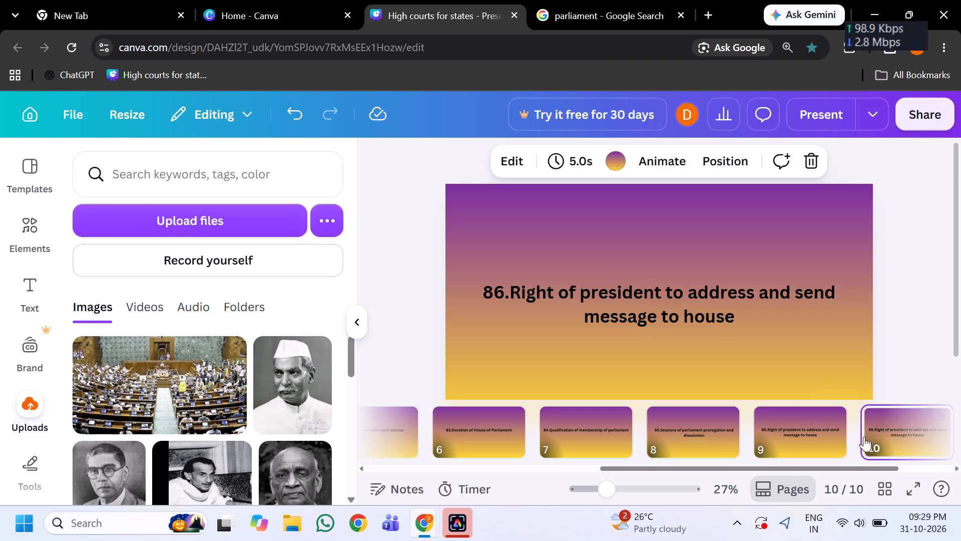
Replace the duplicated heading on page 10 with "87.Special address by the president".
{"action": "left_click_drag", "start_coordinate": [792, 428], "coordinate": [761, 423]}
{"action": "left_click", "coordinate": [697, 423]}
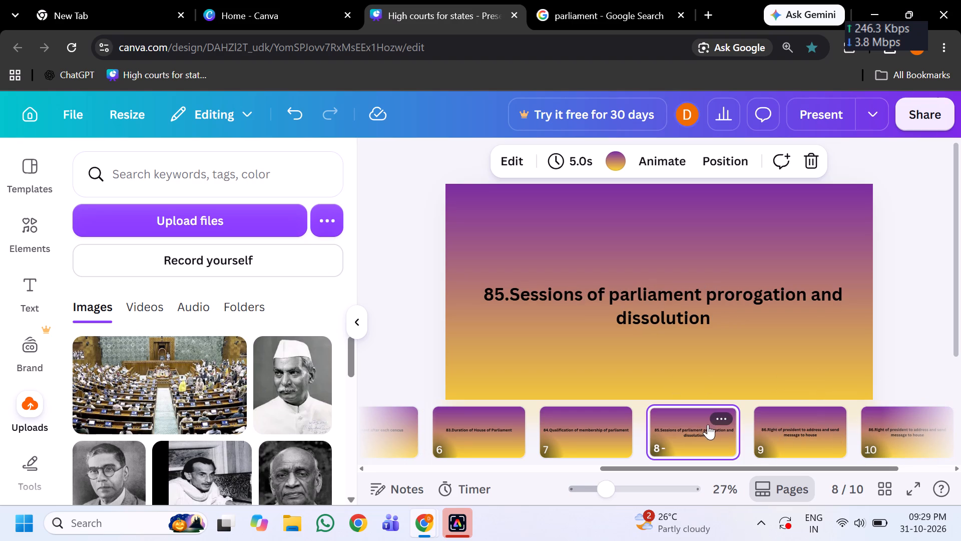
{"action": "left_click", "coordinate": [777, 435]}
{"action": "left_click", "coordinate": [884, 442]}
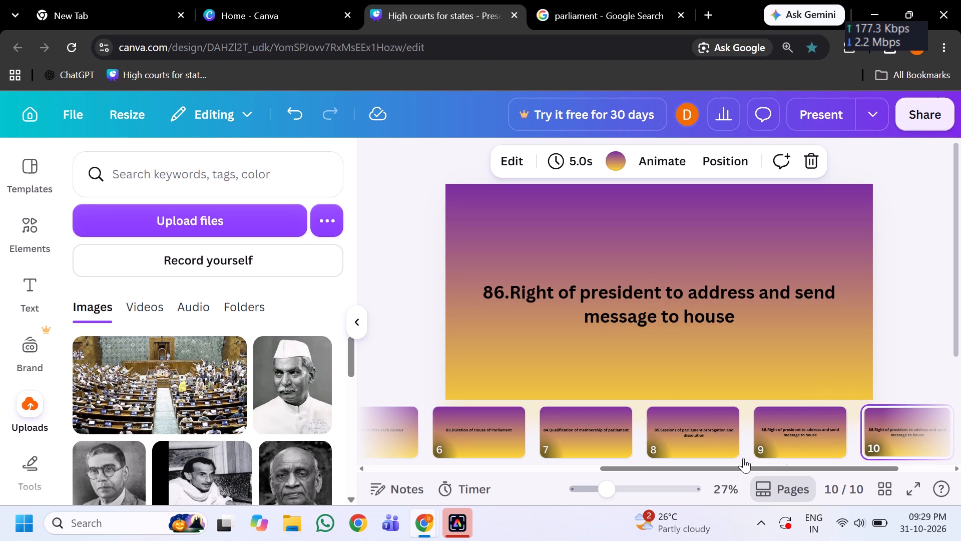
{"action": "left_click_drag", "start_coordinate": [744, 465], "coordinate": [797, 489]}
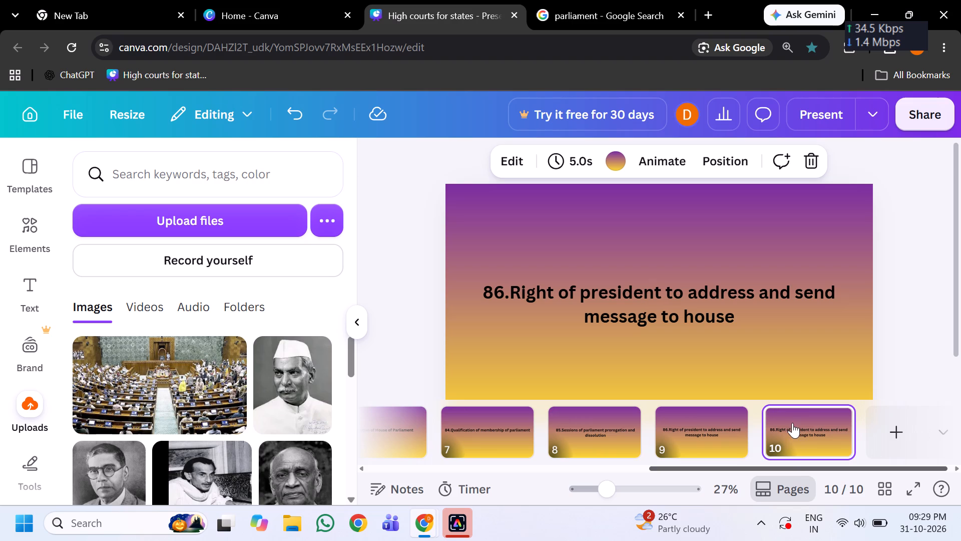
{"action": "left_click", "coordinate": [792, 423]}
{"action": "left_click", "coordinate": [630, 306]}
{"action": "left_click", "coordinate": [634, 306]}
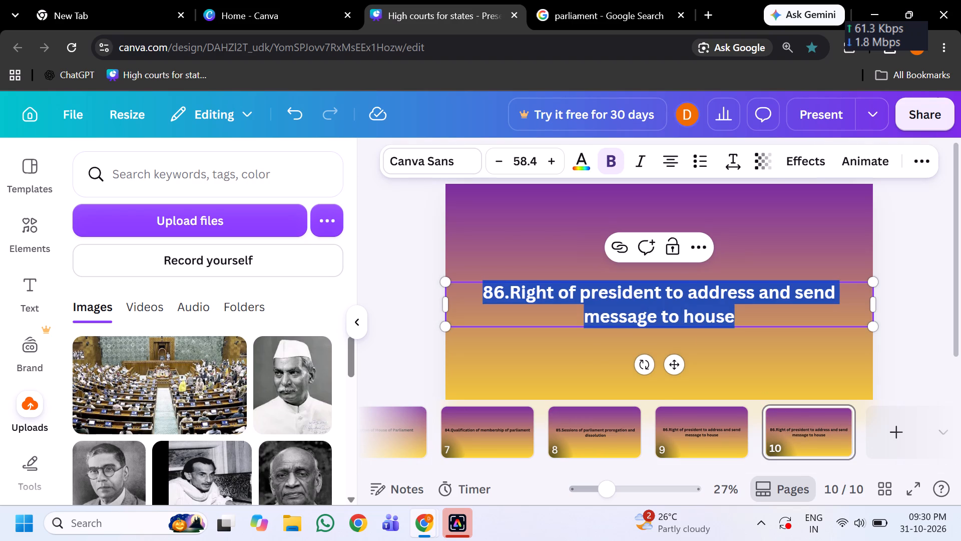
{"action": "type", "text": "87"}
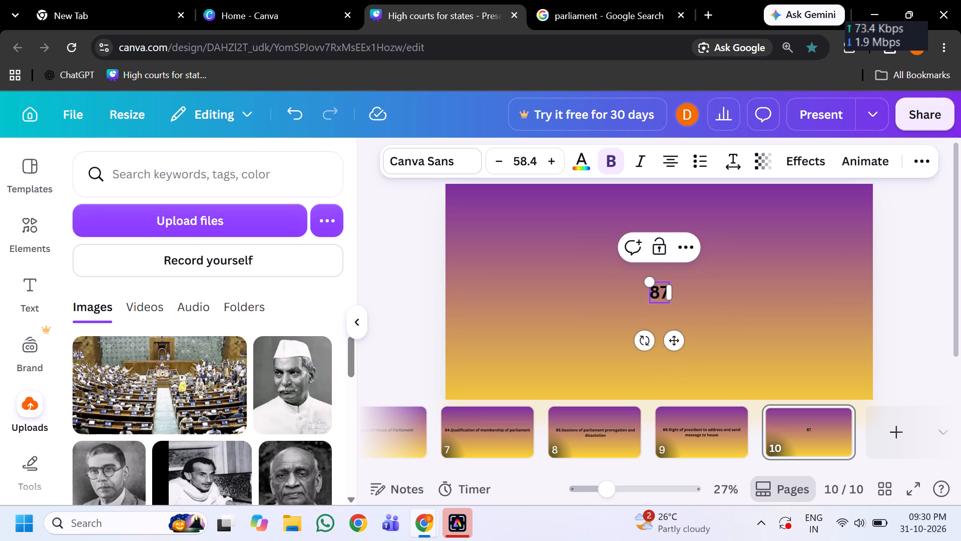
{"action": "key", "text": "period"}
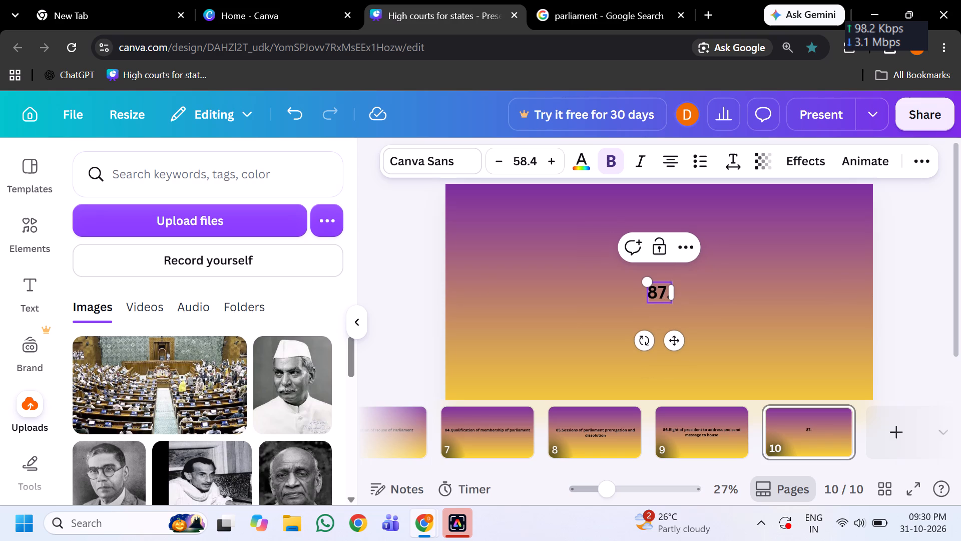
{"action": "type", "text": "Special a"}
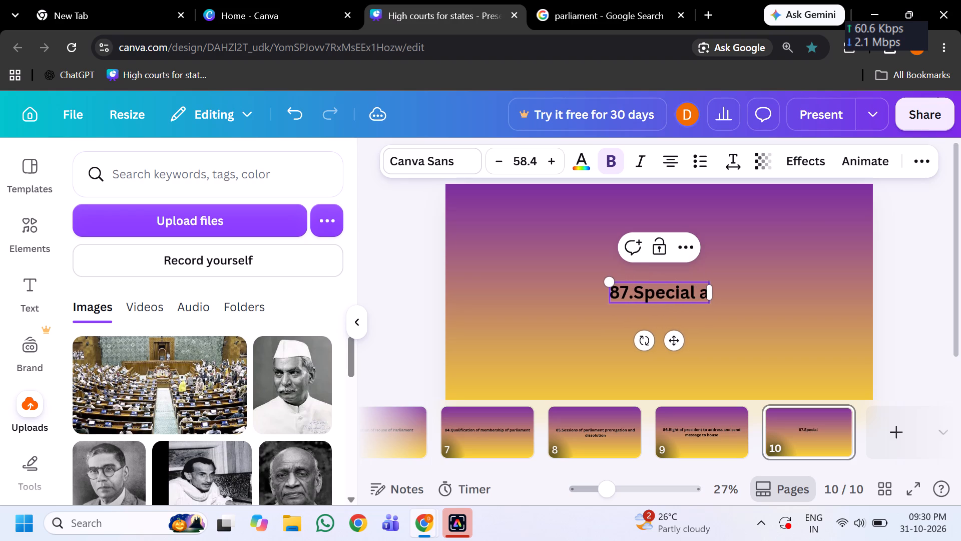
{"action": "type", "text": "ddredd"}
{"action": "key", "text": "BackSpace"}
{"action": "key", "text": "BackSpace"}
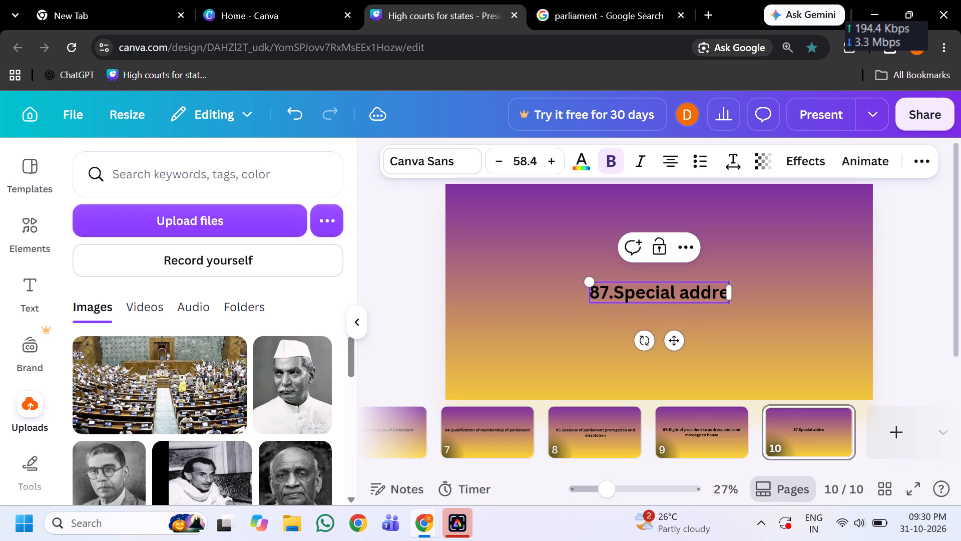
{"action": "type", "text": "ss by the"}
{"action": "key", "text": "space"}
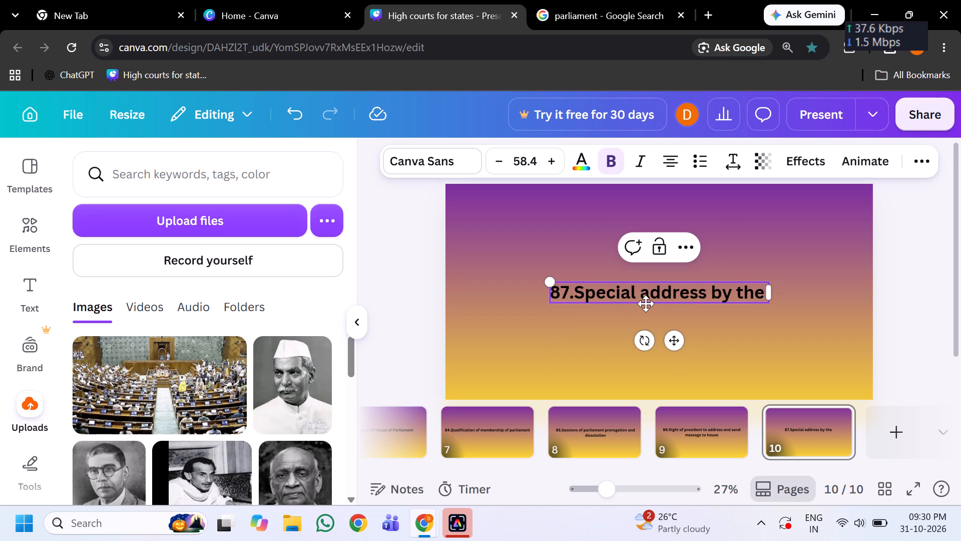
{"action": "type", "text": "predi"}
{"action": "key", "text": "BackSpace"}
{"action": "key", "text": "BackSpace"}
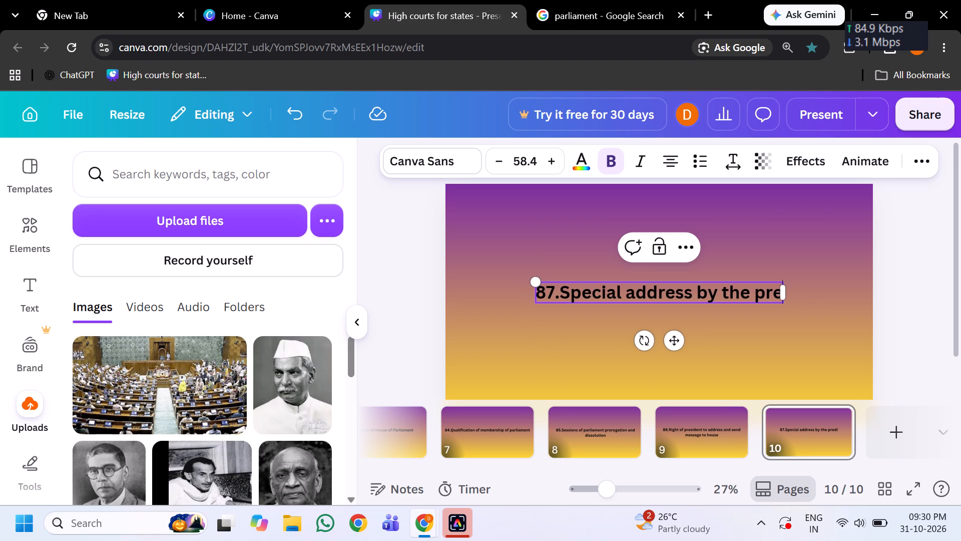
{"action": "type", "text": "sident"}
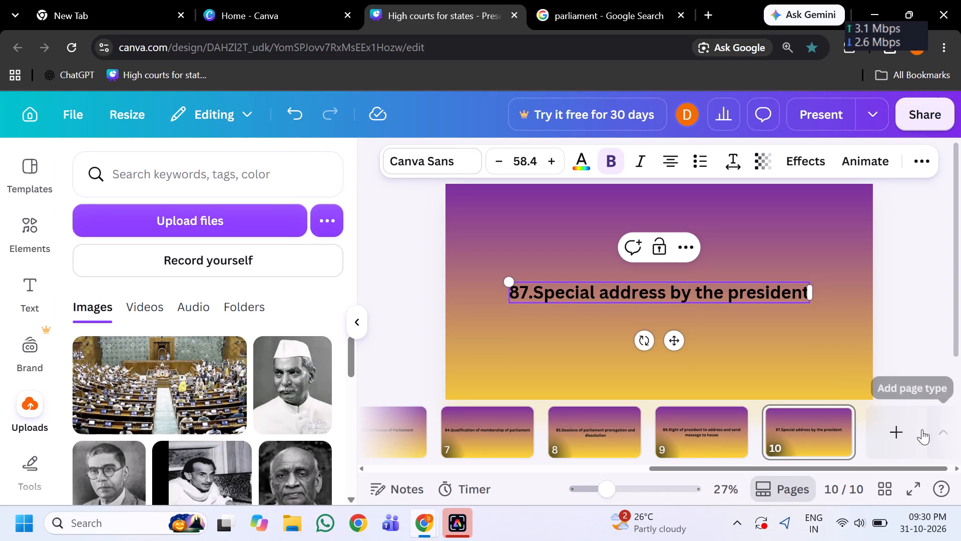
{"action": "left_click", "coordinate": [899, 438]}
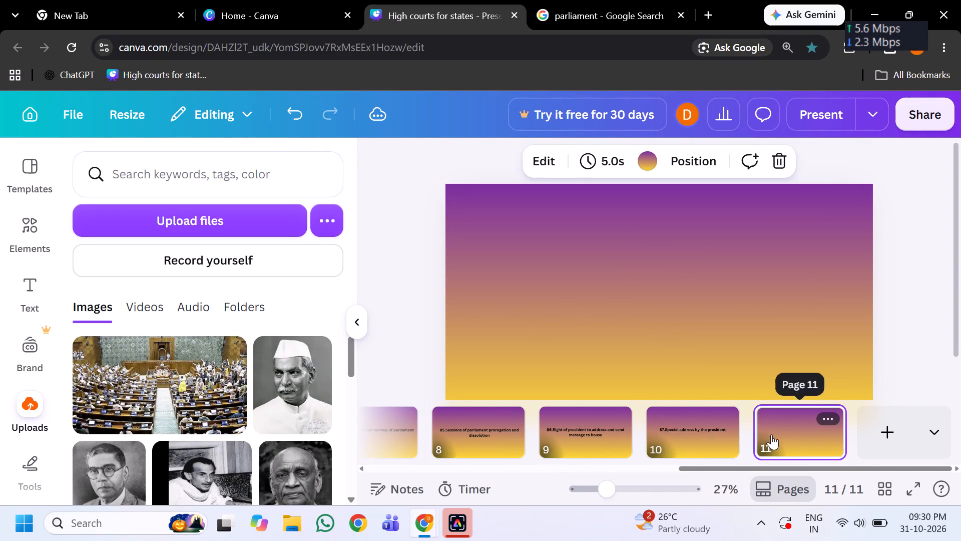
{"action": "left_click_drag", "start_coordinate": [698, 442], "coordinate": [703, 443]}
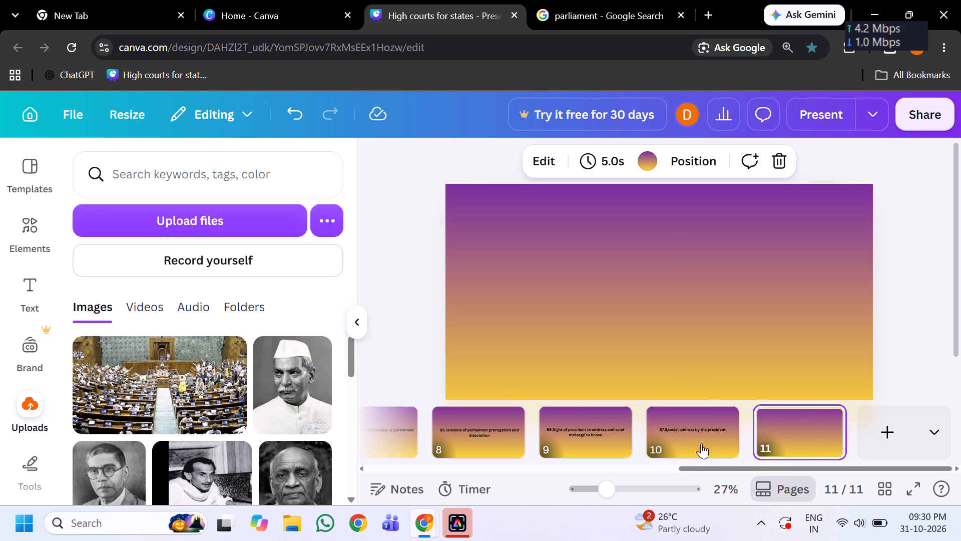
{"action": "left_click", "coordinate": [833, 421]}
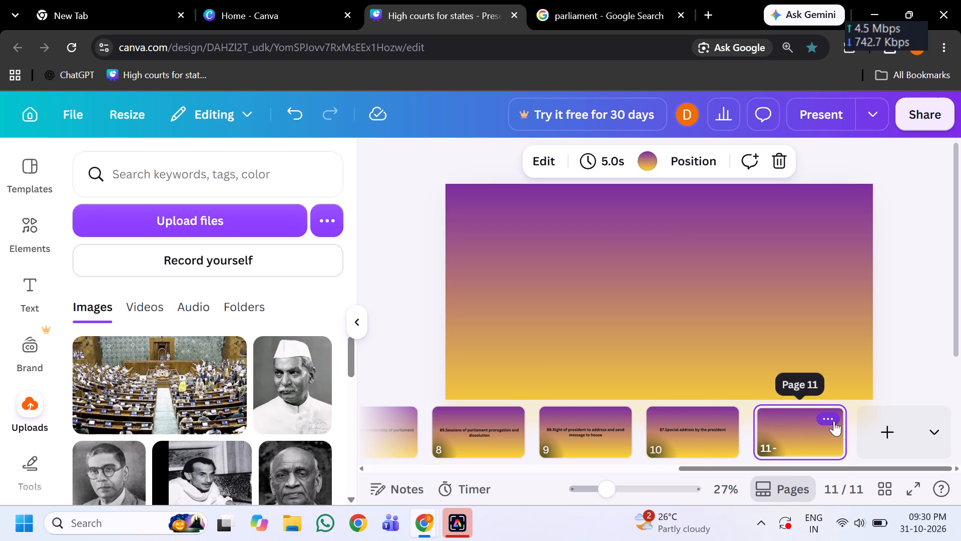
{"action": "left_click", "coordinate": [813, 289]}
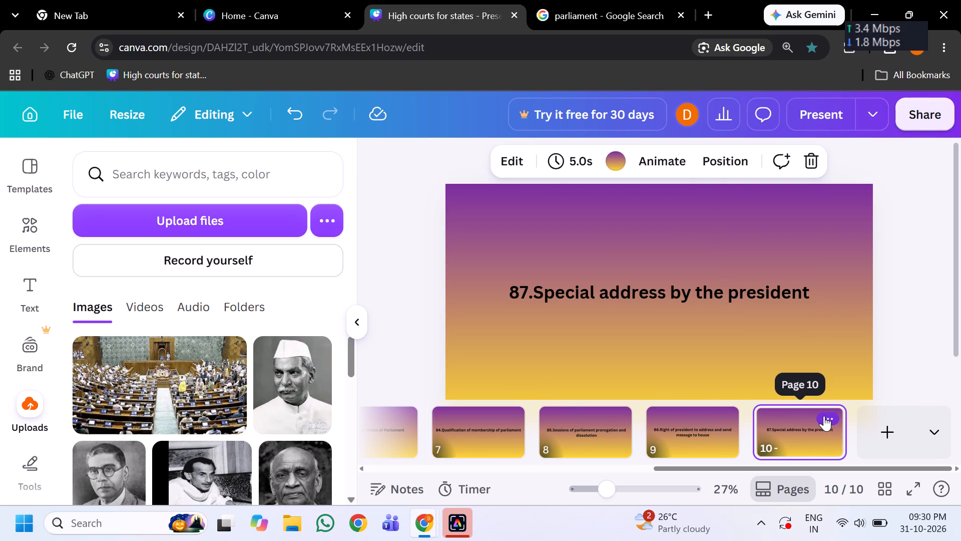
Duplicate page 10, the Special address by the president page, to make page 11.
{"action": "left_click_drag", "start_coordinate": [829, 415], "coordinate": [834, 417]}
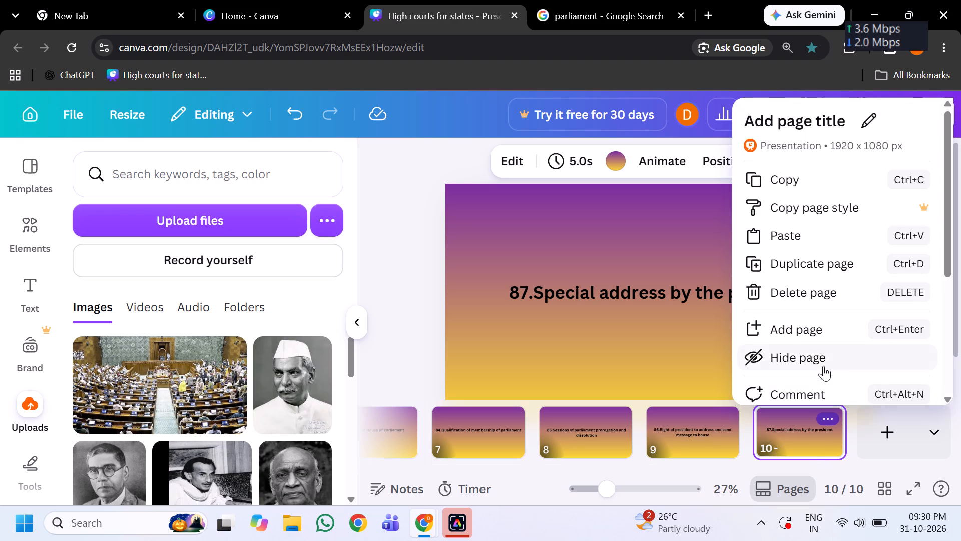
{"action": "left_click", "coordinate": [820, 265]}
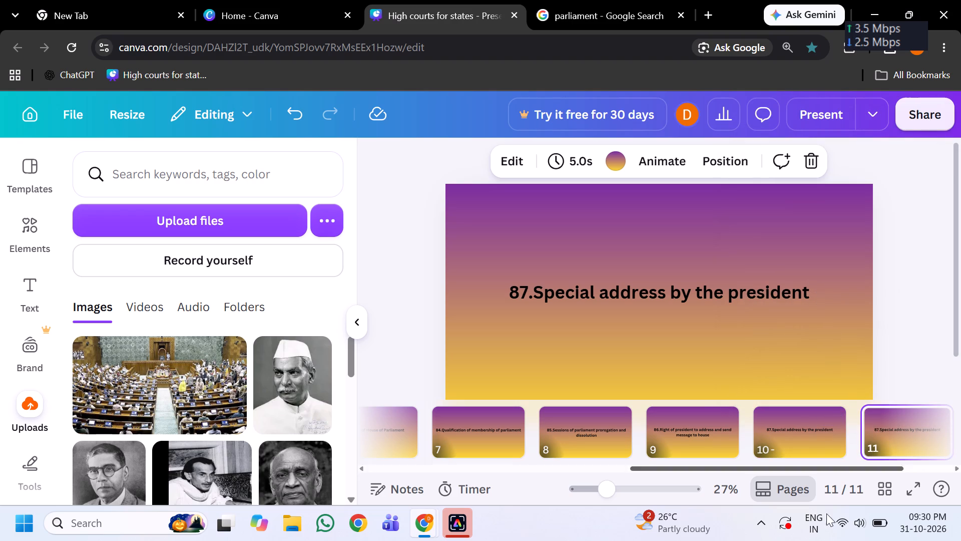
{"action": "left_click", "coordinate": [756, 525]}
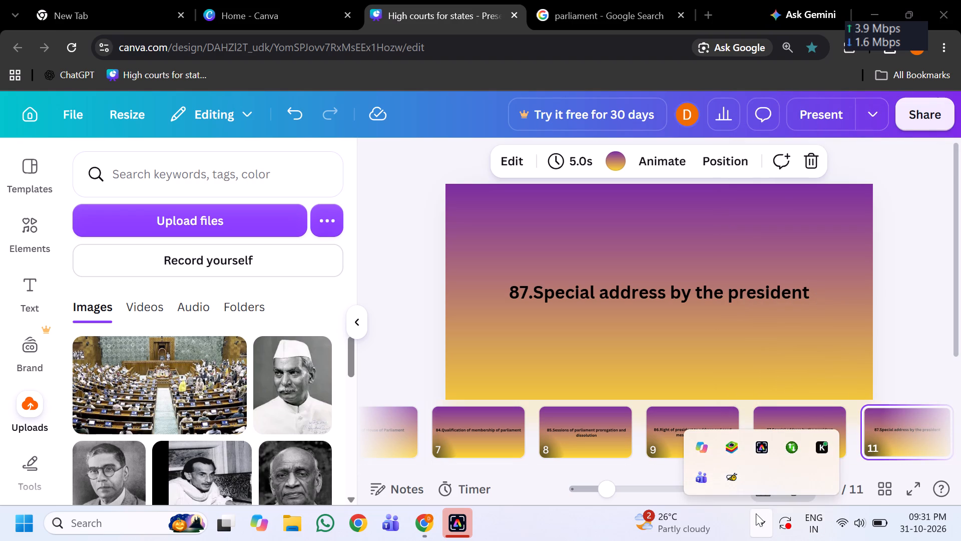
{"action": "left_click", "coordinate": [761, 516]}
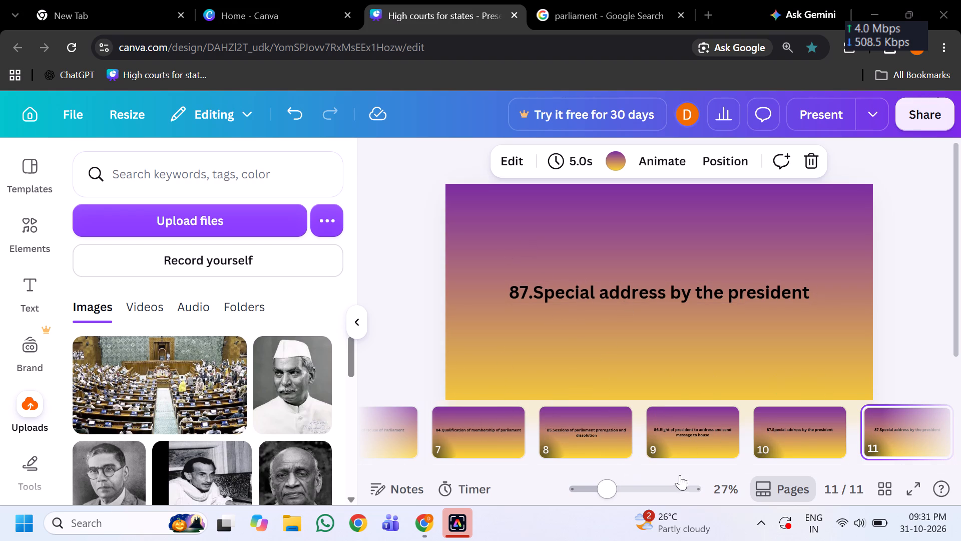
Replace the duplicated heading on page 11 with "88.Rights of ministers and attornoy genral as respect houses".
{"action": "left_click_drag", "start_coordinate": [681, 466], "coordinate": [777, 474]}
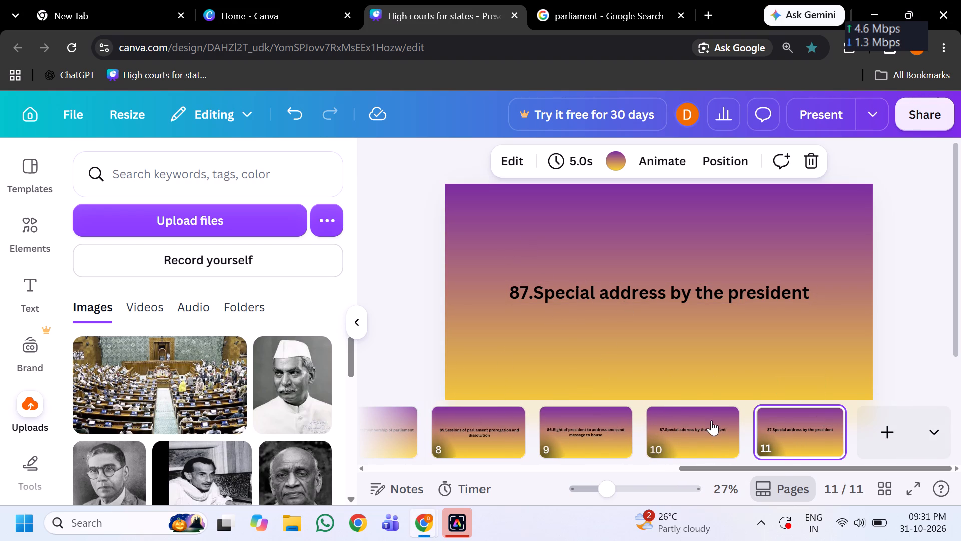
{"action": "left_click", "coordinate": [701, 419]}
{"action": "left_click", "coordinate": [788, 441]}
{"action": "double_click", "coordinate": [649, 301]}
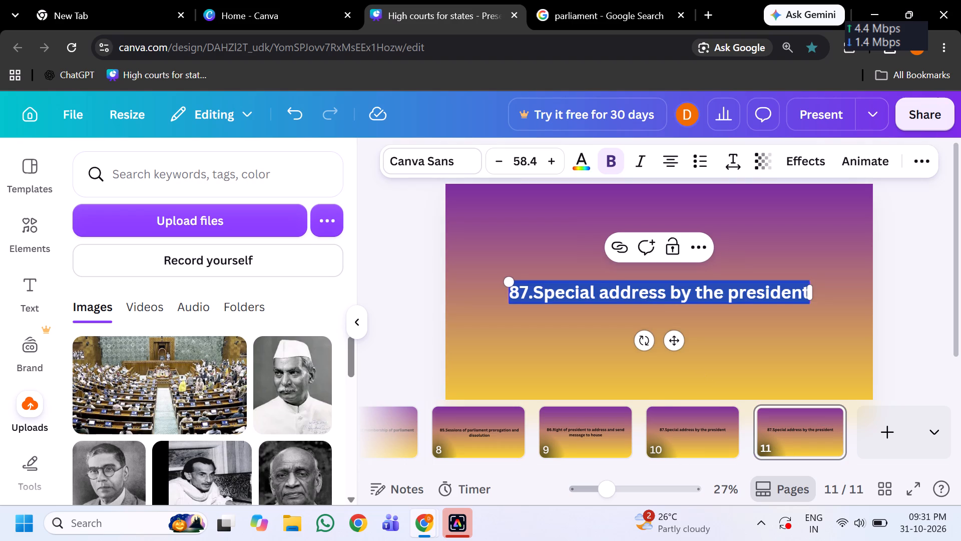
{"action": "type", "text": "88"}
{"action": "key", "text": "period"}
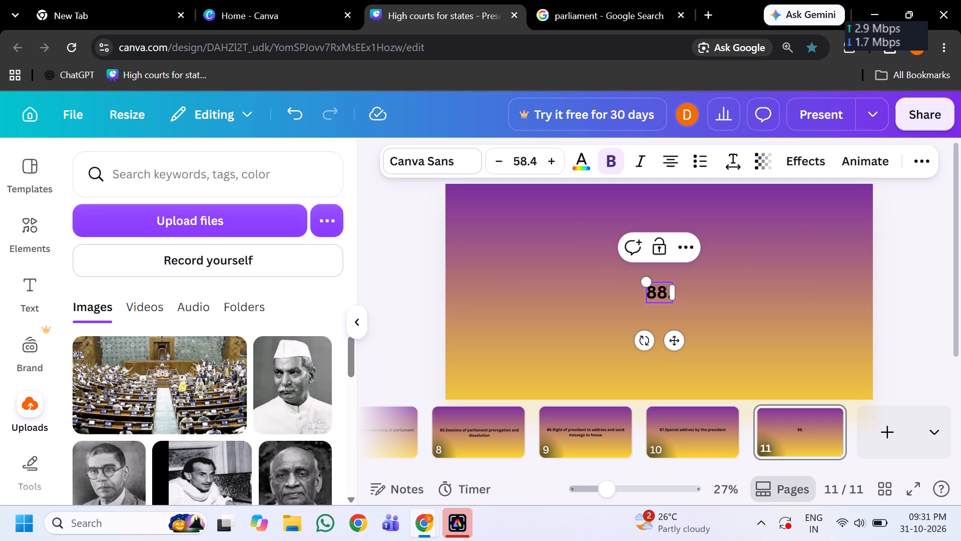
{"action": "type", "text": "Rightd"}
{"action": "key", "text": "space"}
{"action": "key", "text": "BackSpace"}
{"action": "key", "text": "BackSpace"}
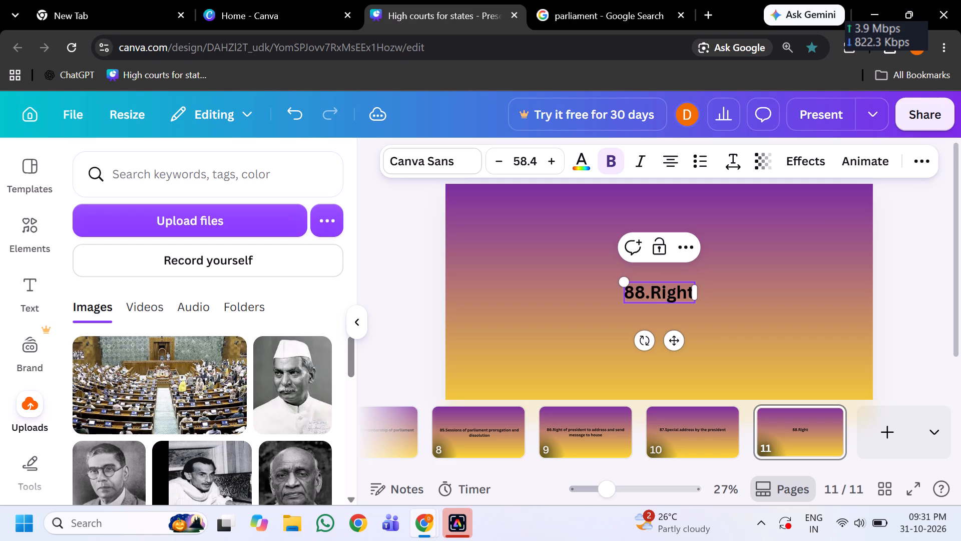
{"action": "key", "text": "d"}
{"action": "key", "text": "BackSpace"}
{"action": "type", "text": "s of mi"}
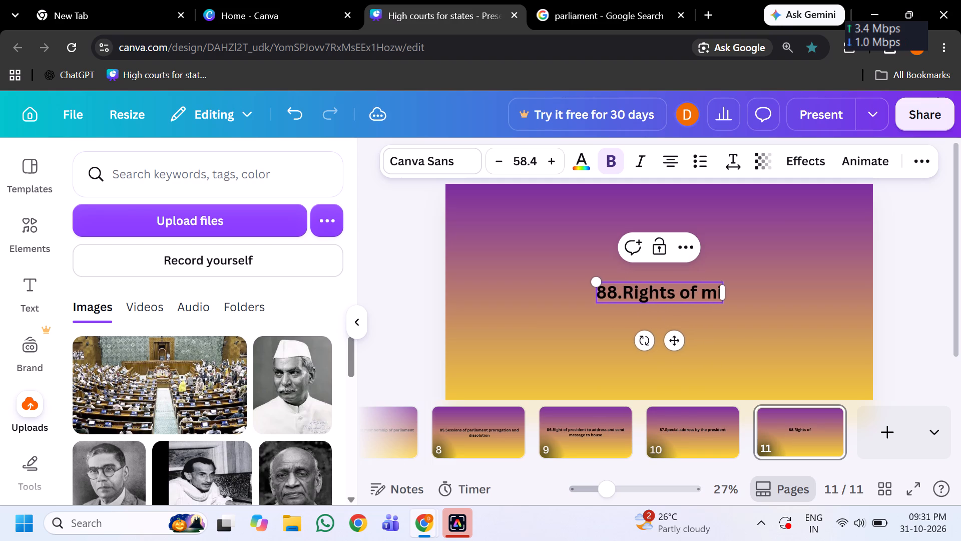
{"action": "type", "text": "nister"}
{"action": "key", "text": "s"}
{"action": "key", "text": "space"}
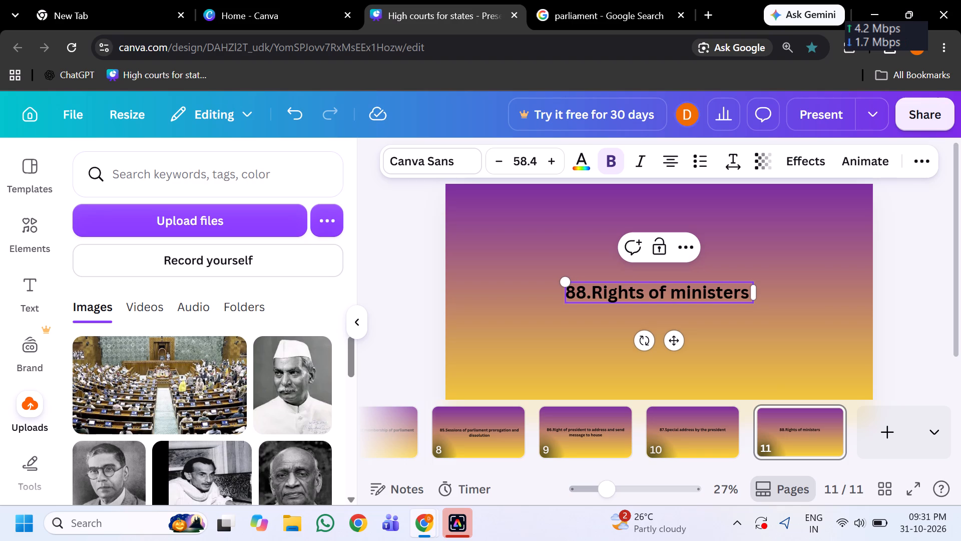
{"action": "type", "text": "and"}
{"action": "key", "text": "space"}
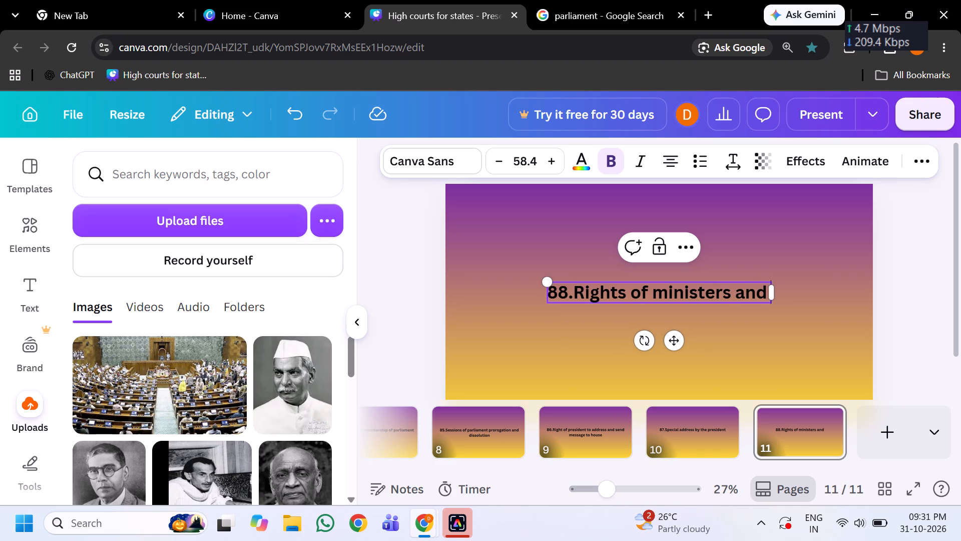
{"action": "type", "text": "att"}
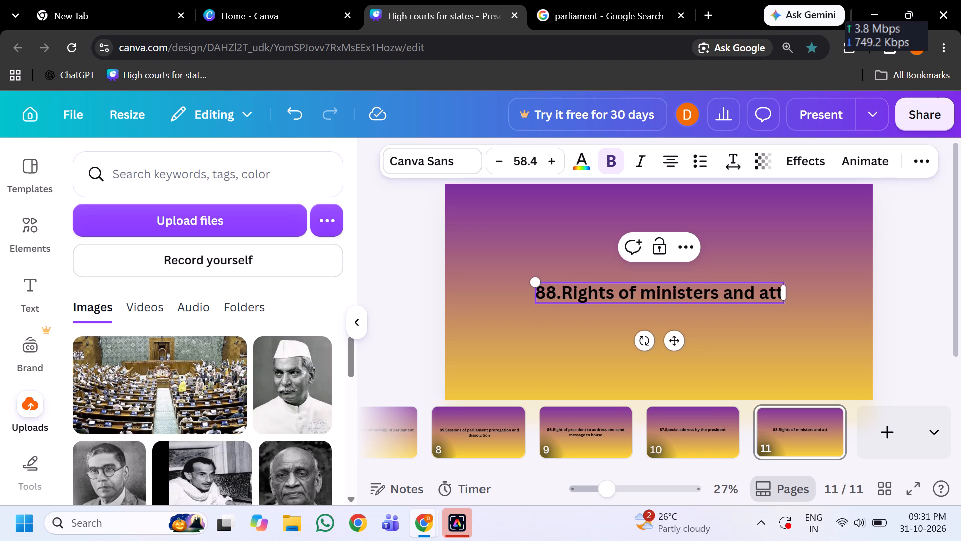
{"action": "type", "text": "or"}
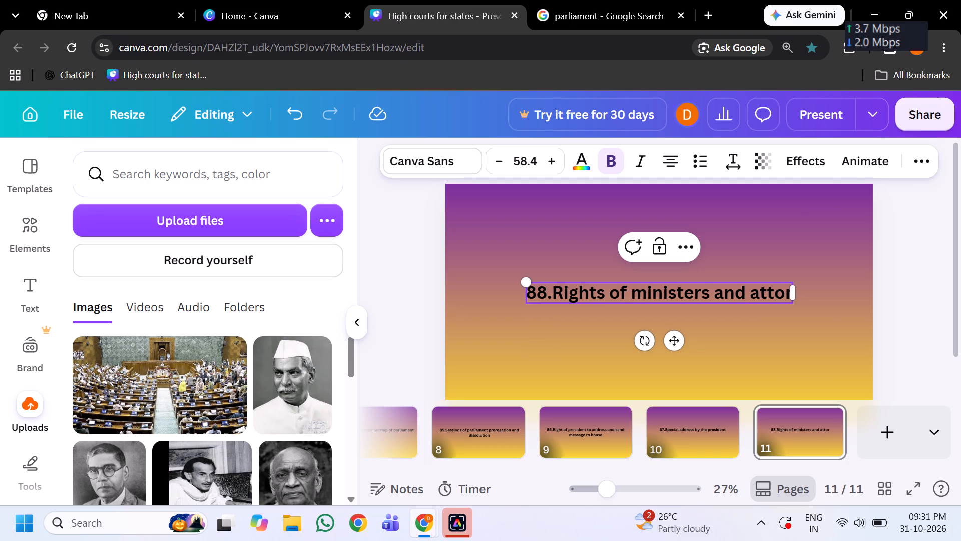
{"action": "type", "text": "noy"}
{"action": "key", "text": "space"}
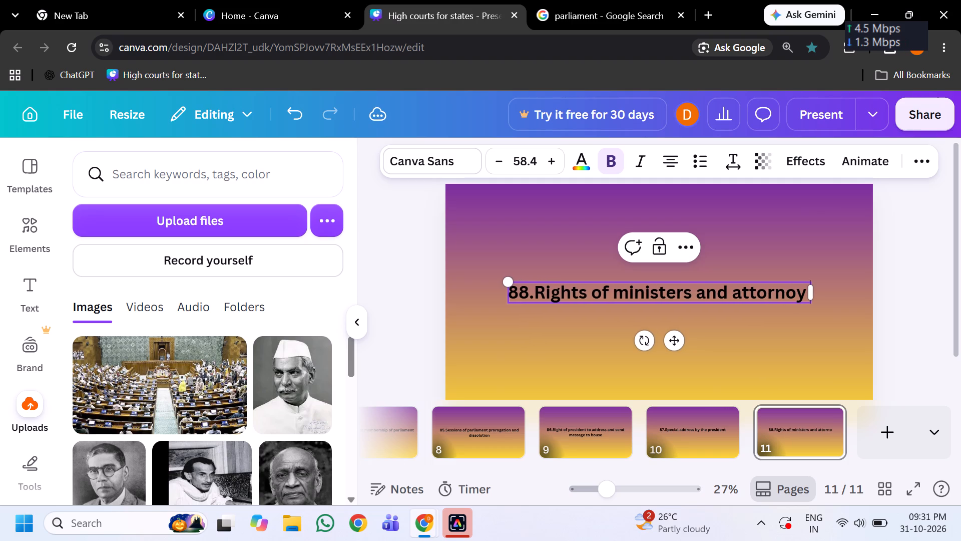
{"action": "type", "text": "gen"}
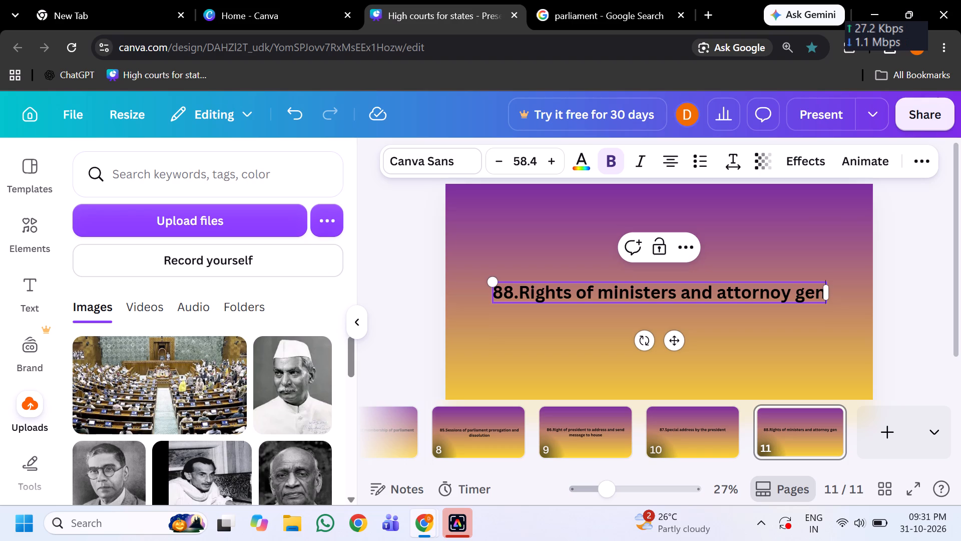
{"action": "type", "text": "ral"}
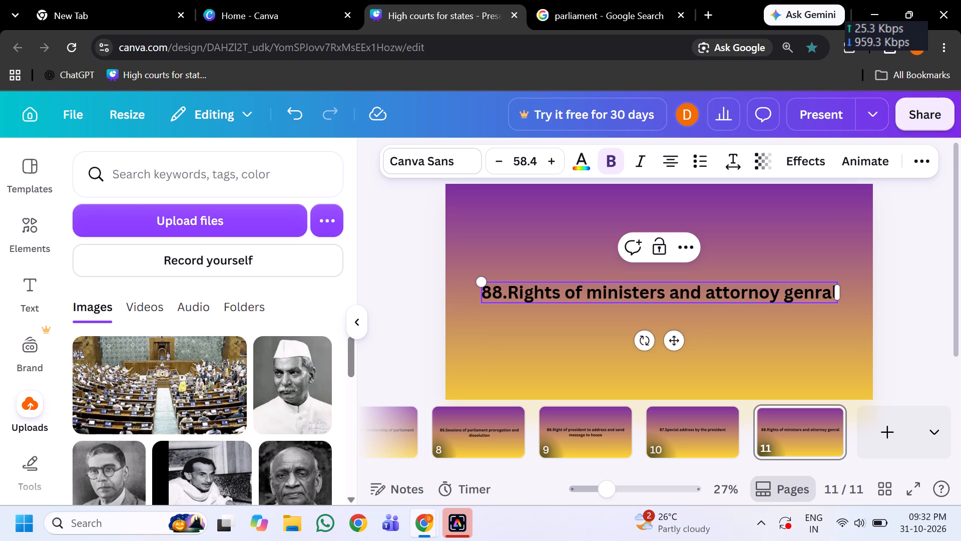
{"action": "key", "text": "space"}
{"action": "type", "text": "as"}
{"action": "key", "text": "space"}
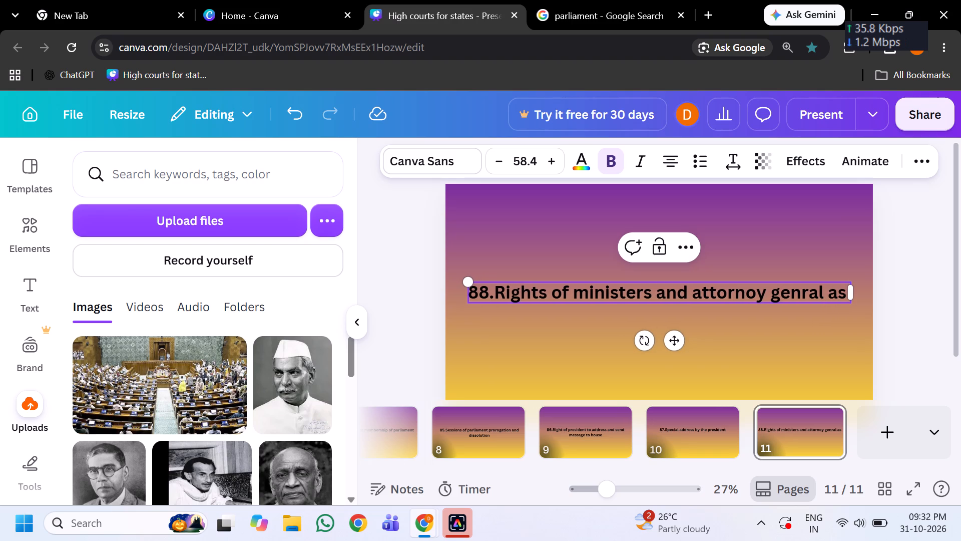
{"action": "type", "text": "respect"}
{"action": "key", "text": "space"}
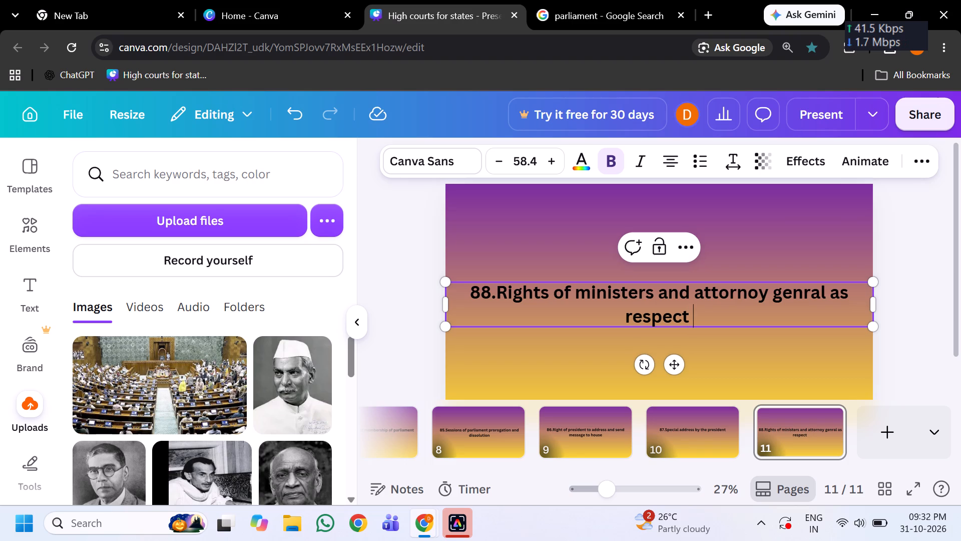
{"action": "type", "text": "houses"}
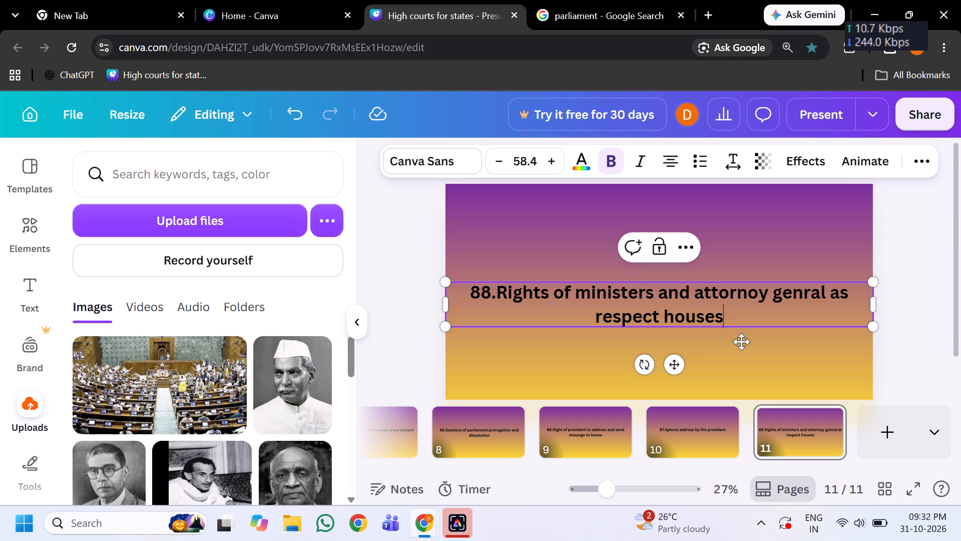
Duplicate page 11, the Rights of ministers page, to make page 12.
{"action": "left_click", "coordinate": [835, 415]}
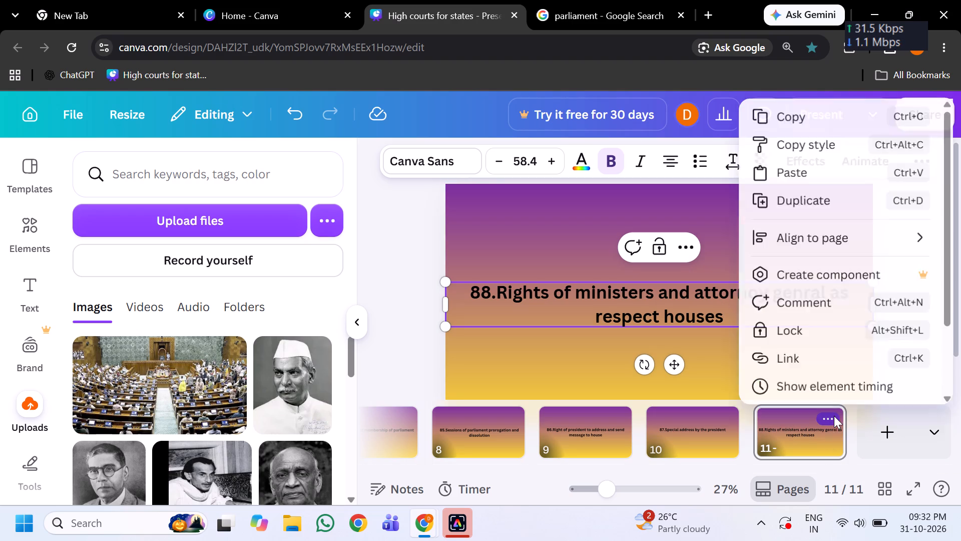
{"action": "left_click", "coordinate": [830, 271]}
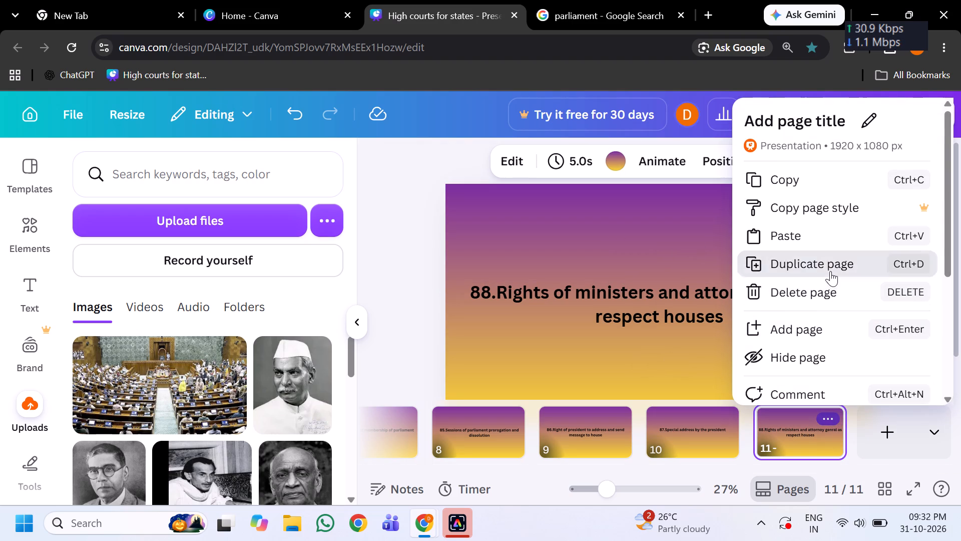
Replace the duplicated Rights of ministers heading on page 12 with new heading text.
{"action": "left_click_drag", "start_coordinate": [674, 302], "coordinate": [679, 298]}
{"action": "left_click", "coordinate": [681, 298]}
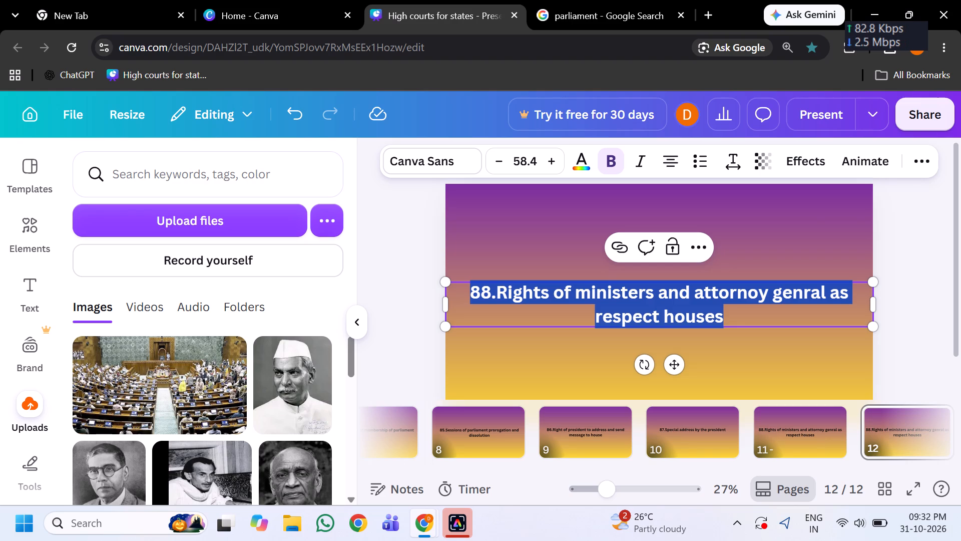
{"action": "key", "text": "o"}
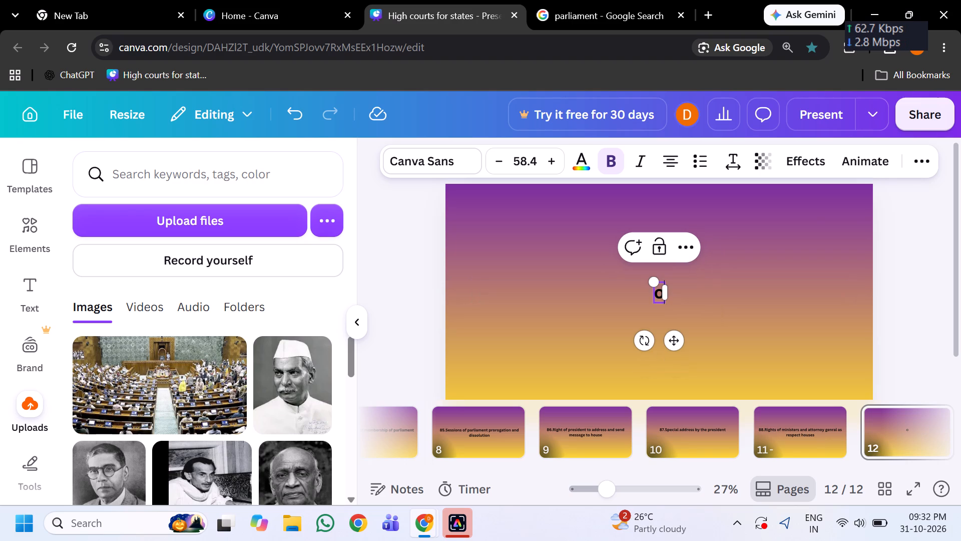
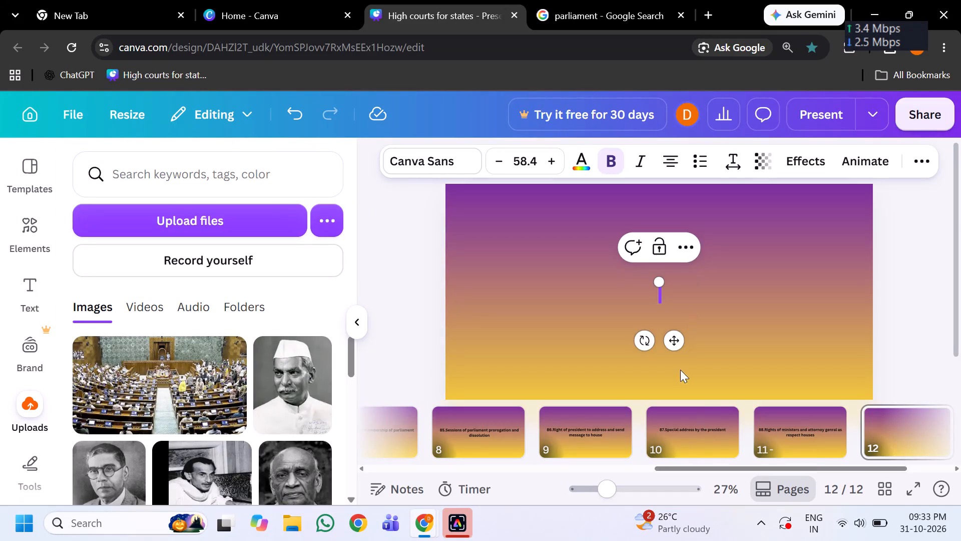
Delete page 12, the gradient page whose heading text was cleared.
{"action": "left_click_drag", "start_coordinate": [729, 464], "coordinate": [806, 476]}
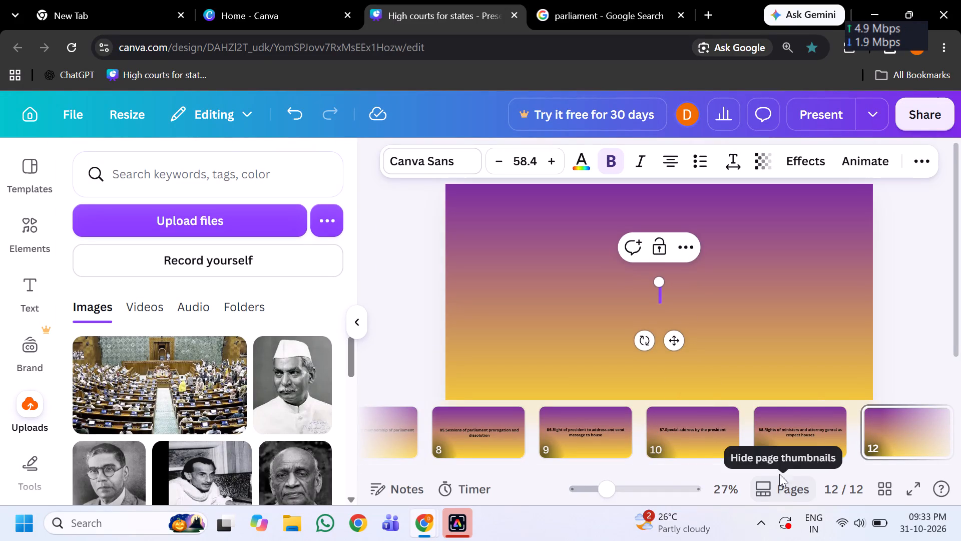
{"action": "left_click_drag", "start_coordinate": [681, 462], "coordinate": [691, 473]}
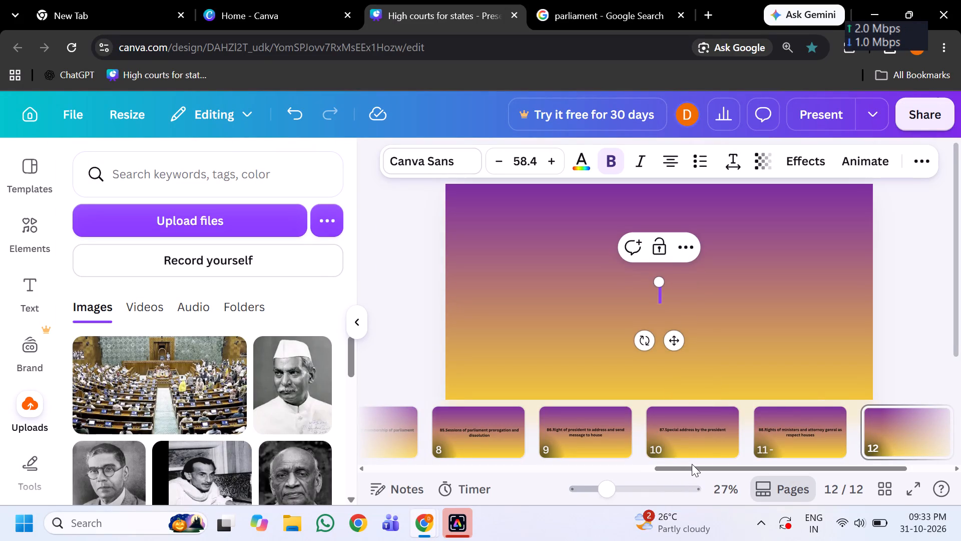
{"action": "left_click_drag", "start_coordinate": [695, 469], "coordinate": [790, 467]}
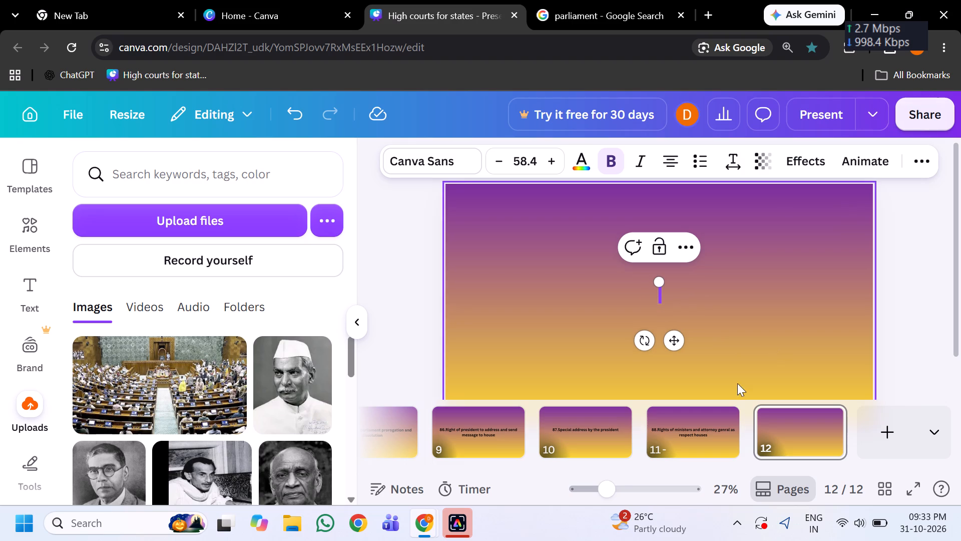
{"action": "left_click", "coordinate": [691, 431]}
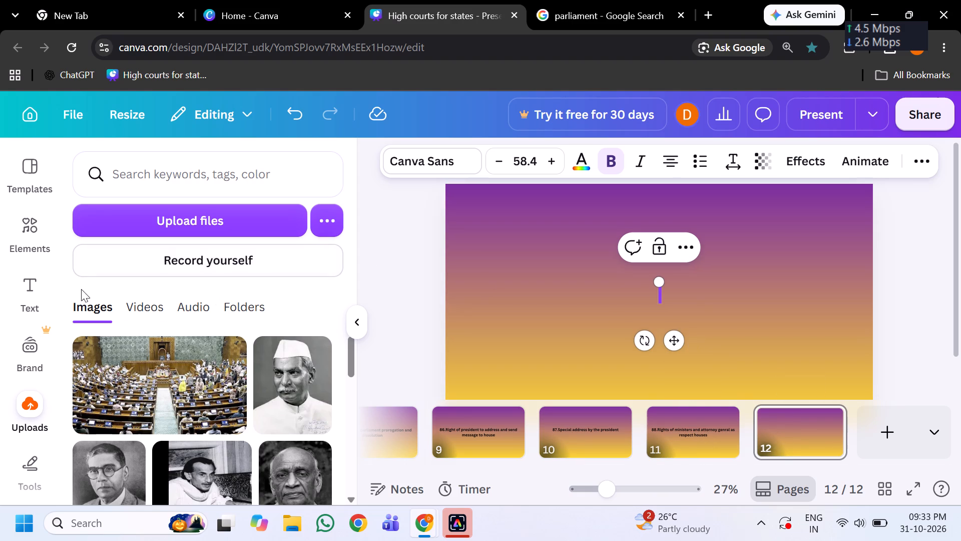
{"action": "left_click", "coordinate": [699, 443]}
{"action": "left_click_drag", "start_coordinate": [795, 416], "coordinate": [797, 421]}
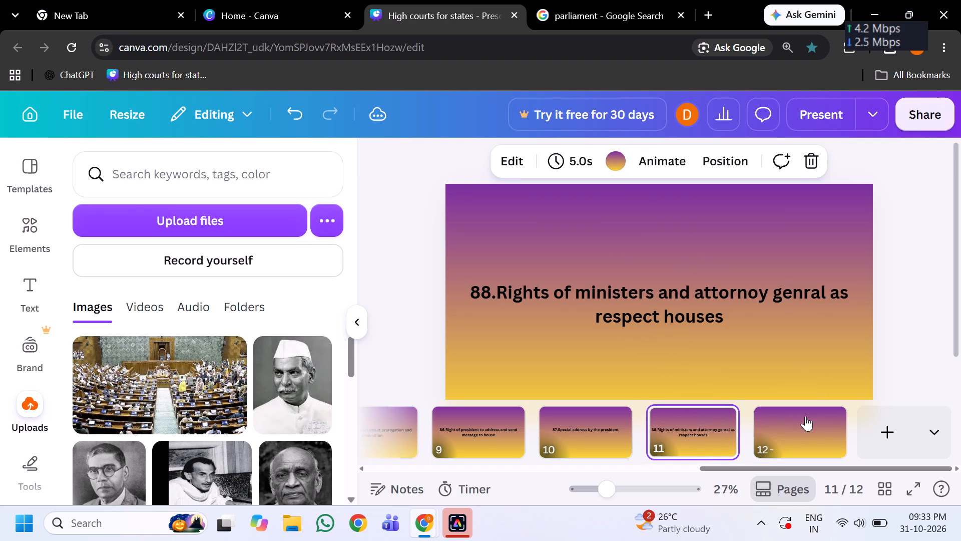
{"action": "left_click", "coordinate": [804, 428]}
{"action": "left_click", "coordinate": [826, 428]}
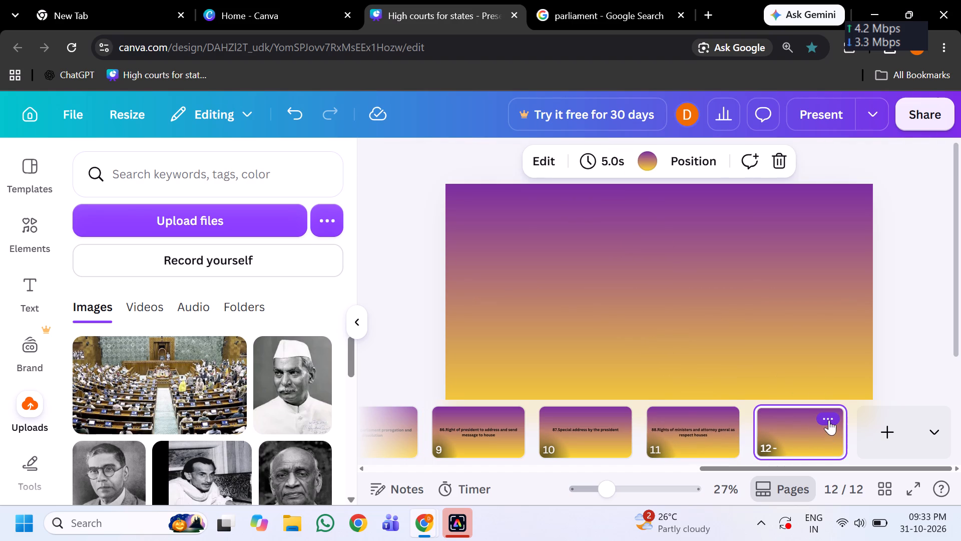
{"action": "left_click", "coordinate": [829, 420]}
{"action": "left_click", "coordinate": [824, 290]}
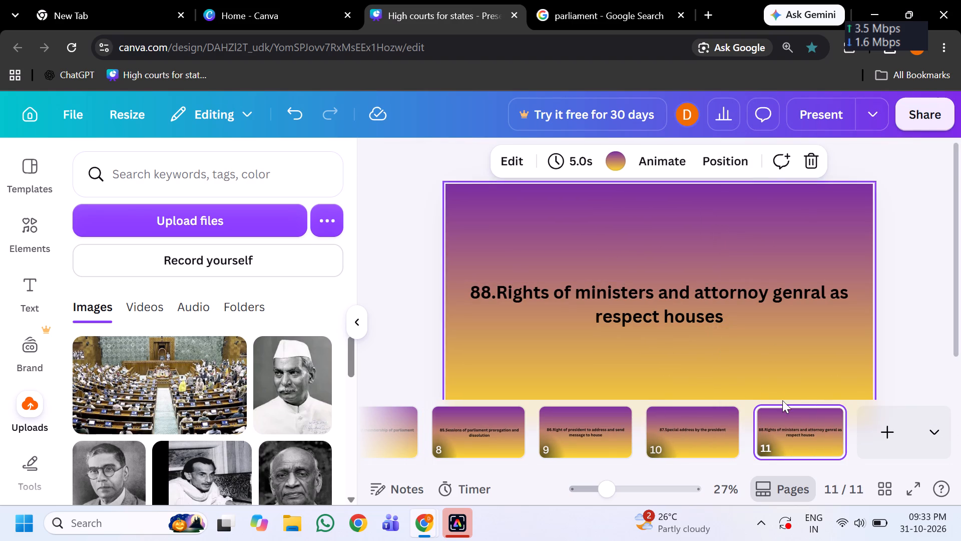
Duplicate page 11, the Rights of ministers page, to make a new page 12.
{"action": "left_click", "coordinate": [830, 414]}
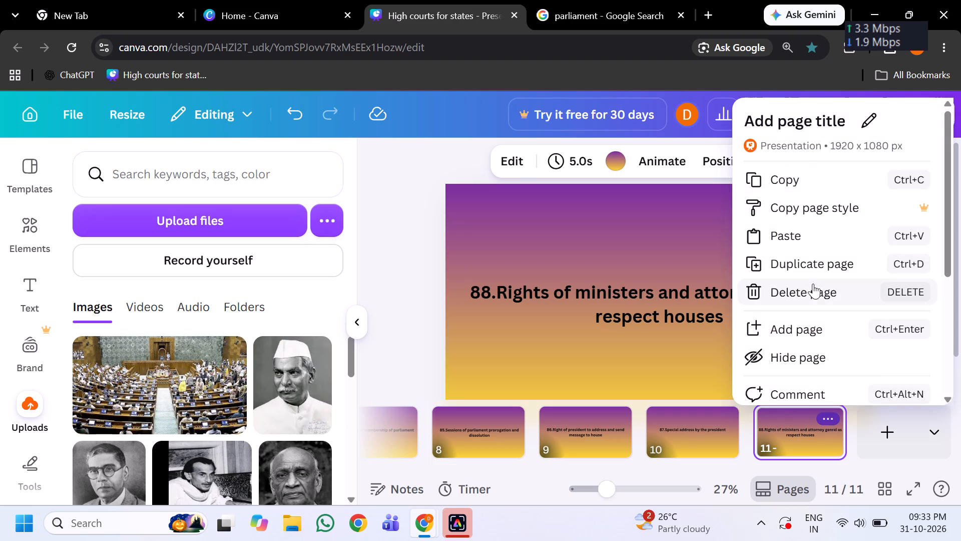
{"action": "left_click", "coordinate": [824, 264]}
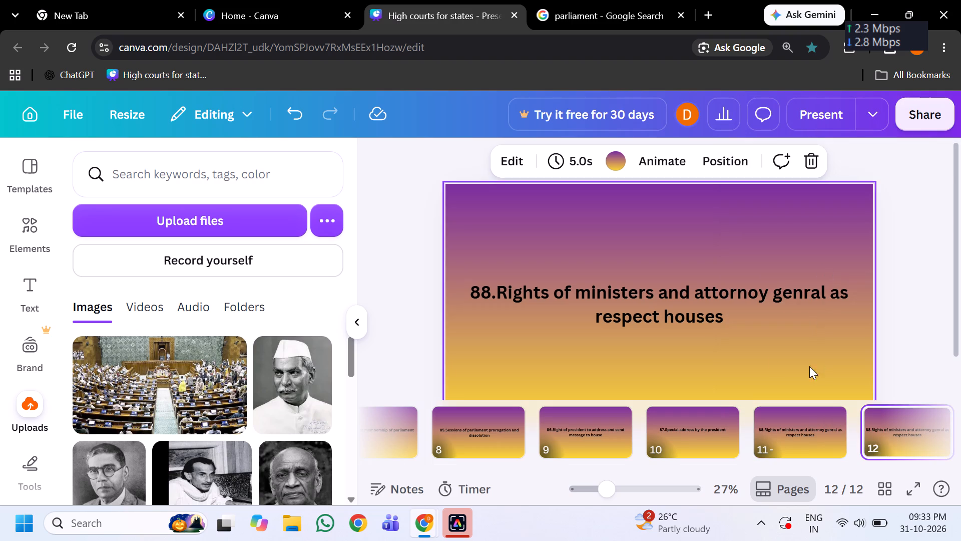
Replace the duplicated Rights of ministers heading on page 12 with "Officers of Parliament".
{"action": "left_click", "coordinate": [876, 434]}
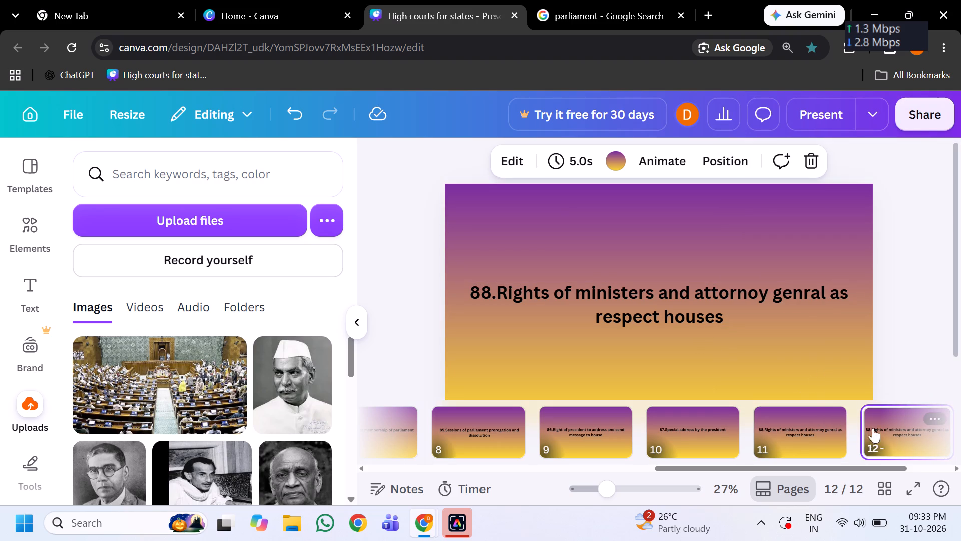
{"action": "double_click", "coordinate": [706, 311]}
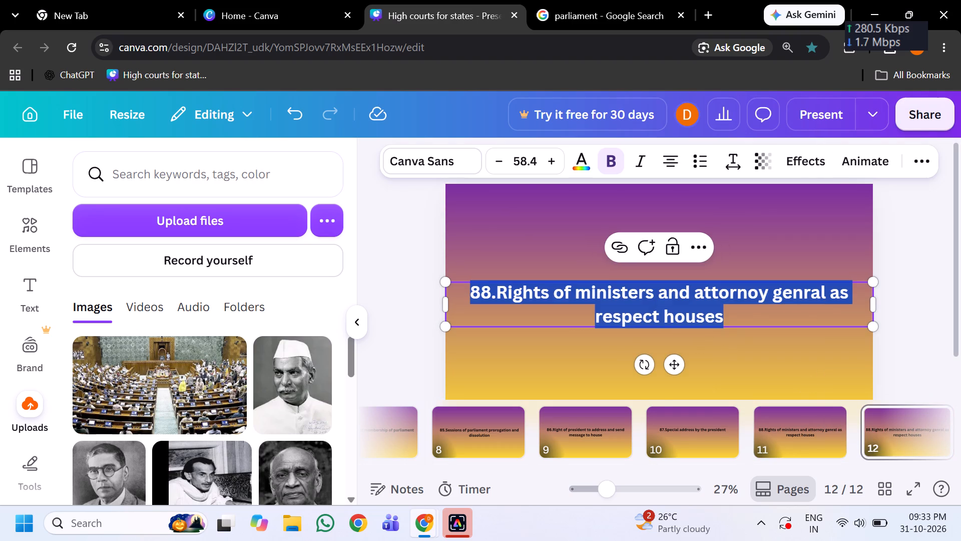
{"action": "key", "text": "BackSpace"}
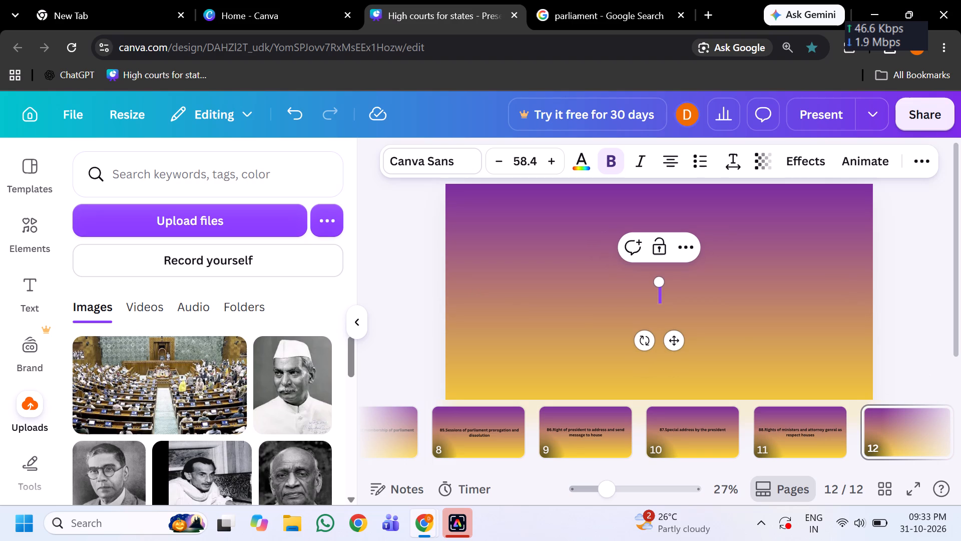
{"action": "type", "text": "Offi"}
{"action": "type", "text": "cer"}
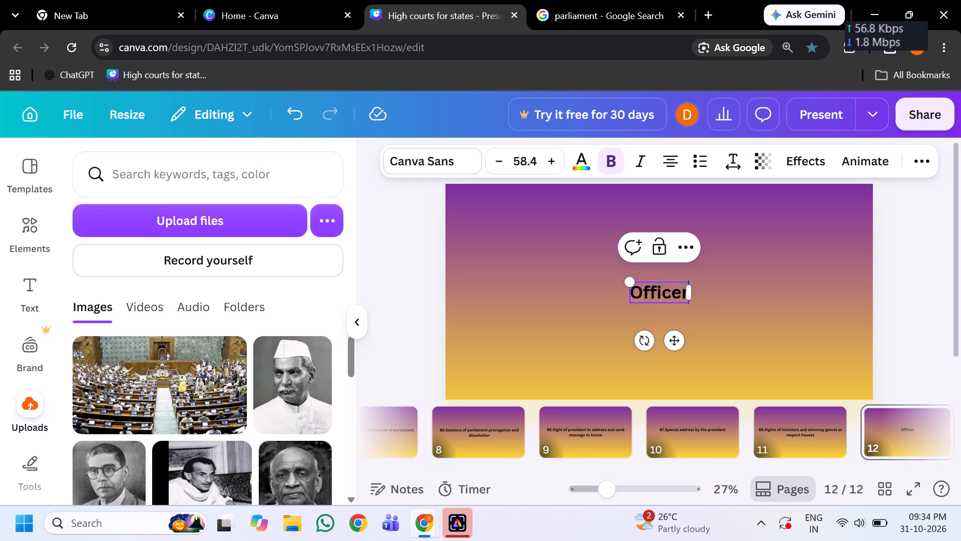
{"action": "type", "text": "s of"}
{"action": "key", "text": "space"}
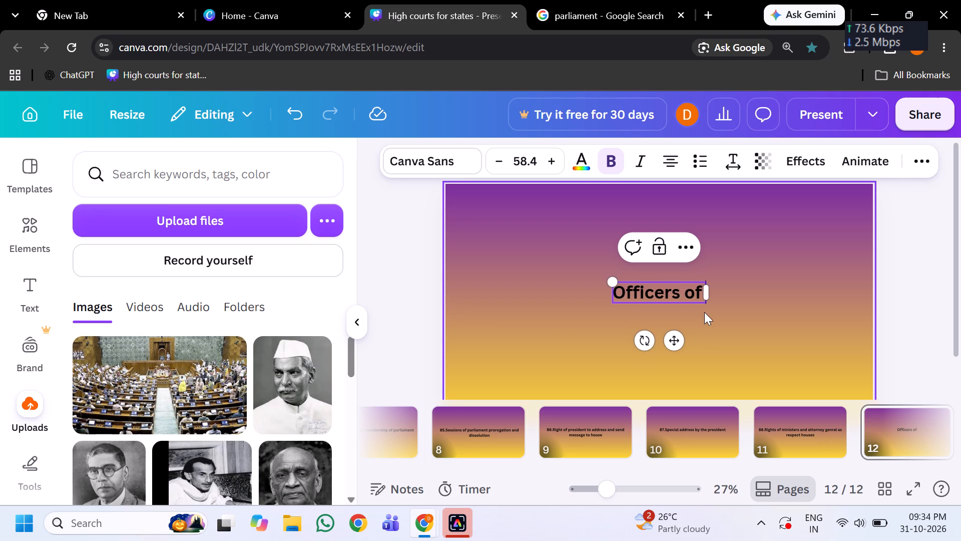
{"action": "key", "text": "p"}
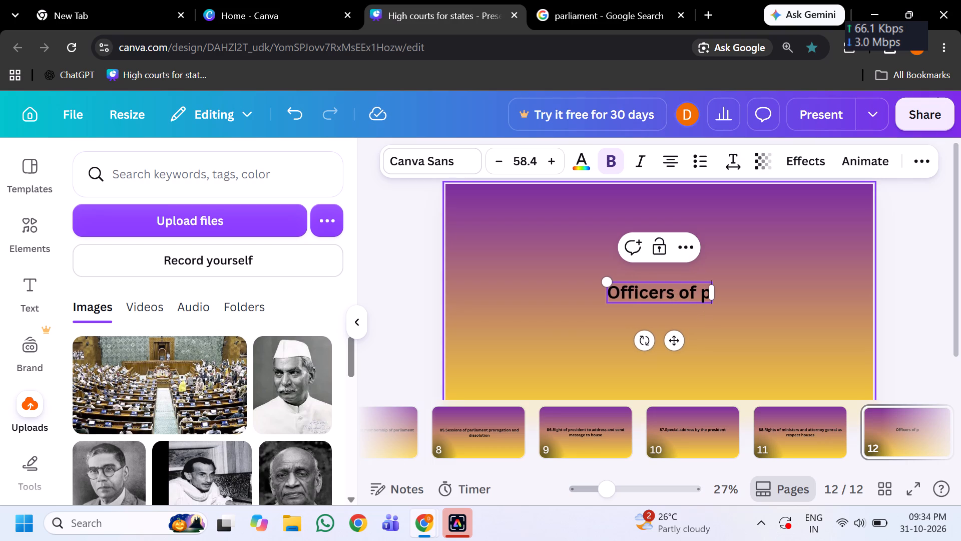
{"action": "key", "text": "shift+BackSpace"}
{"action": "key", "text": "shift+p"}
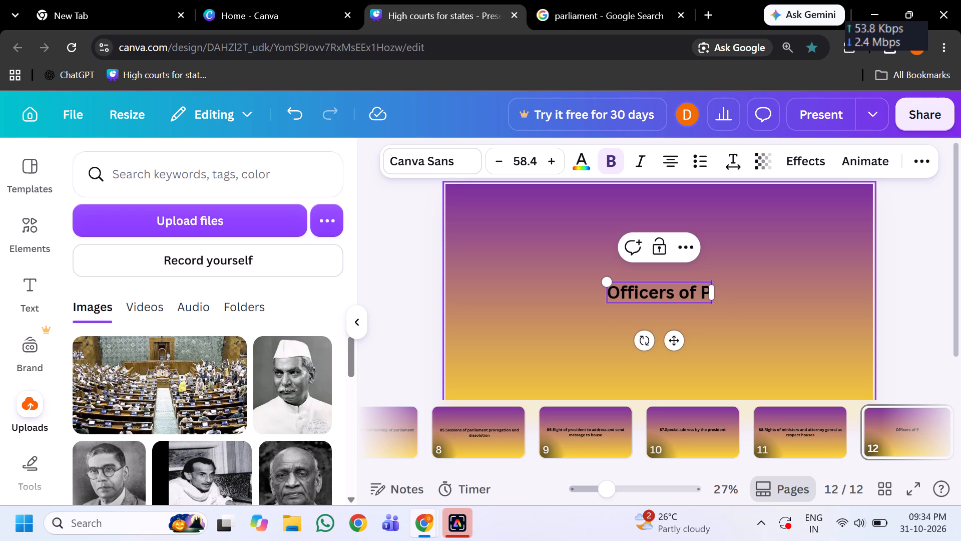
{"action": "key", "text": "a"}
{"action": "key", "text": "r"}
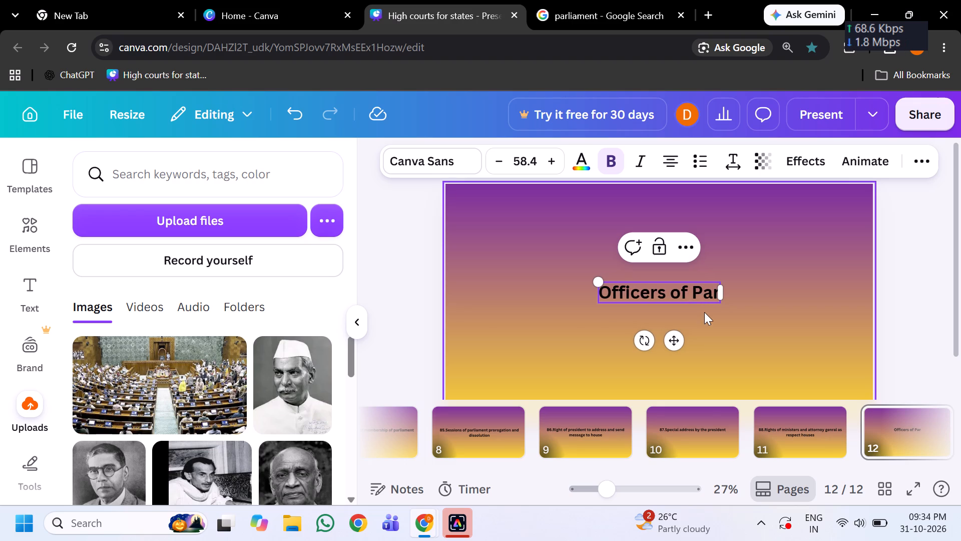
{"action": "type", "text": "liament"}
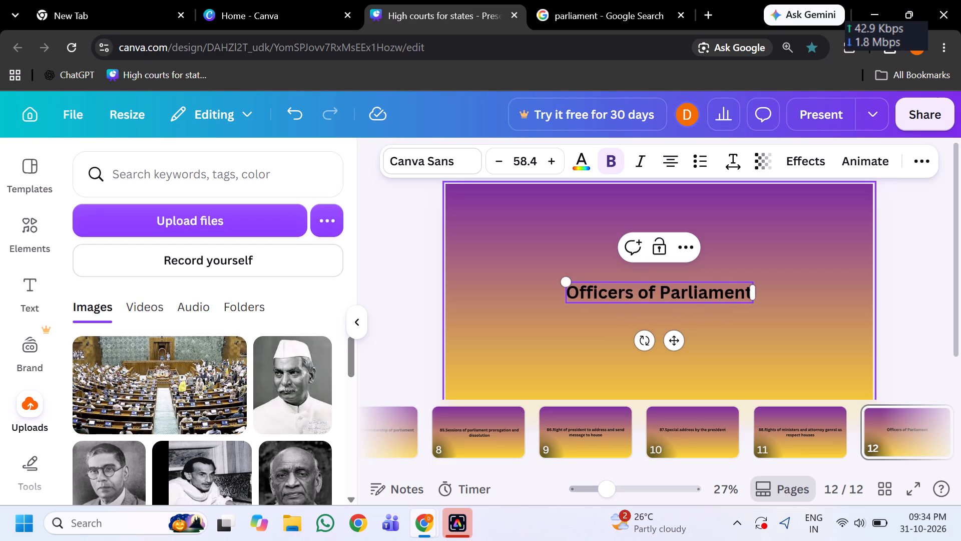
{"action": "key", "text": "space"}
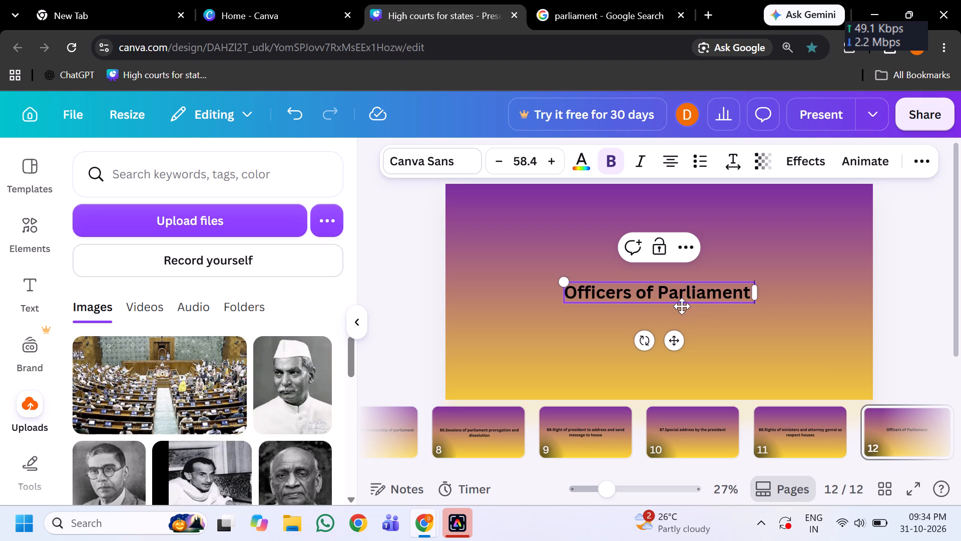
Duplicate the Officers of Parliament heading on page 12 and place the copy just below the original.
{"action": "left_click", "coordinate": [695, 288]}
{"action": "right_click", "coordinate": [726, 291]}
{"action": "left_click", "coordinate": [582, 316]}
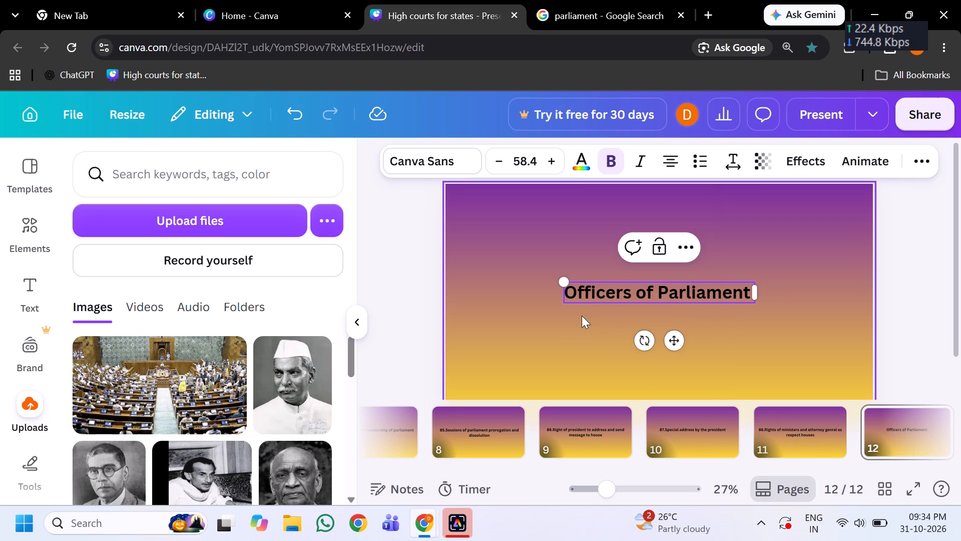
{"action": "left_click", "coordinate": [723, 295]}
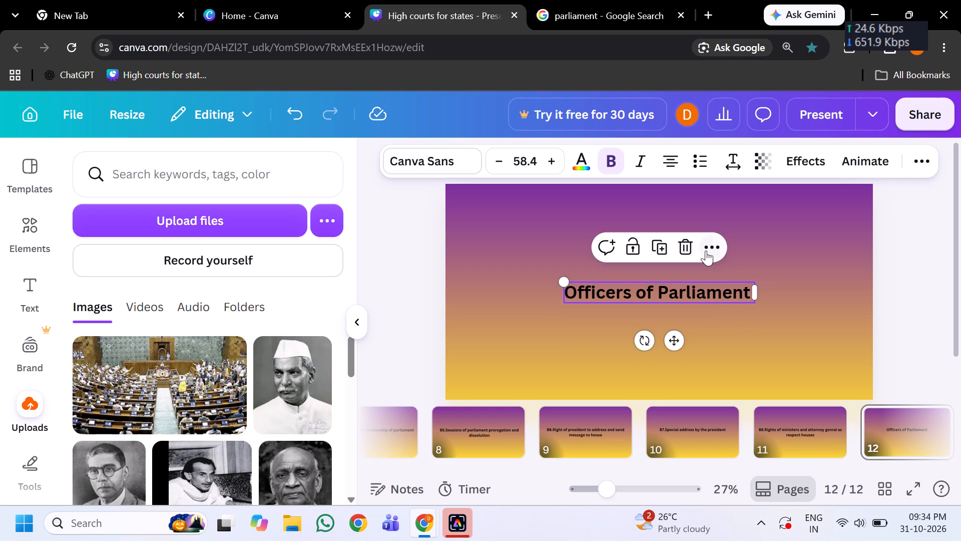
{"action": "left_click", "coordinate": [705, 250]}
{"action": "left_click", "coordinate": [771, 372]}
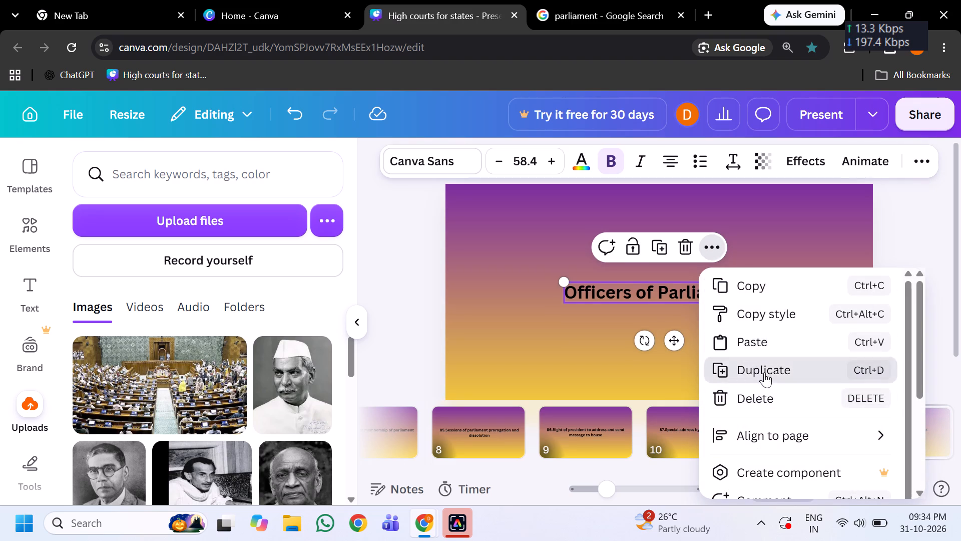
{"action": "left_click_drag", "start_coordinate": [684, 290], "coordinate": [673, 317]}
Move the upper Officers of Parliament heading higher on page 12, widening the gap above the lower copy.
{"action": "left_click", "coordinate": [699, 293]}
{"action": "left_click_drag", "start_coordinate": [697, 294], "coordinate": [697, 294]}
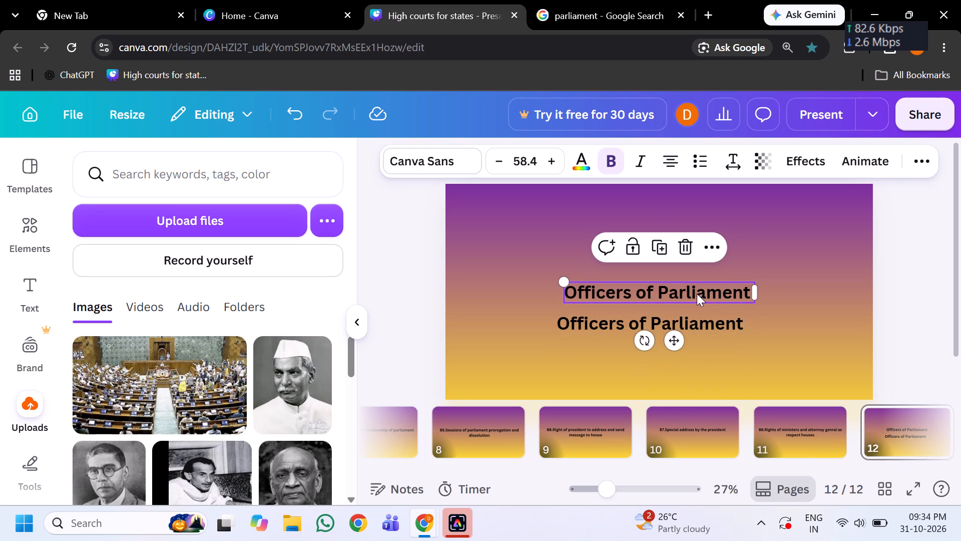
{"action": "left_click_drag", "start_coordinate": [697, 294], "coordinate": [693, 252]}
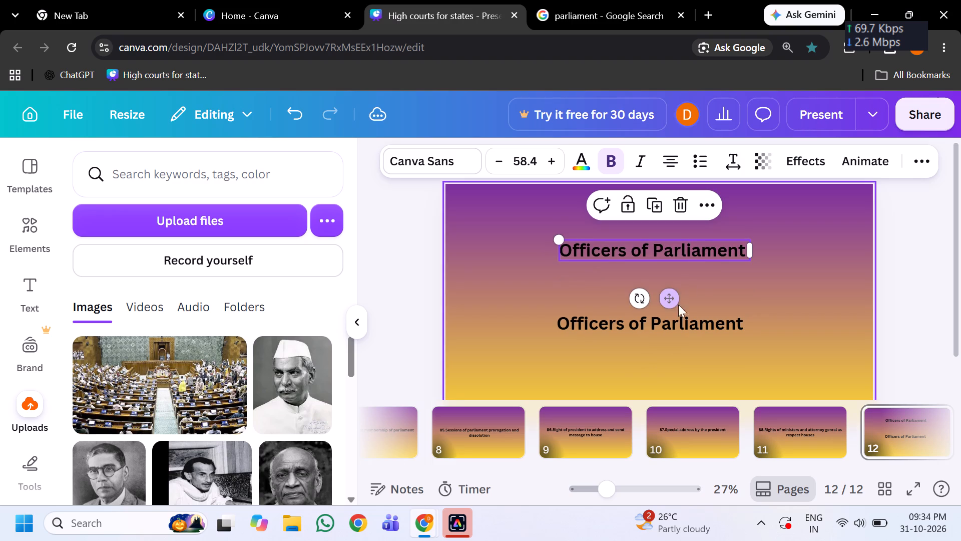
Change the text colour of the upper Officers of Parliament heading to white.
{"action": "left_click", "coordinate": [583, 158]}
{"action": "scroll", "coordinate": [166, 320], "scroll_direction": "down", "scroll_amount": 3}
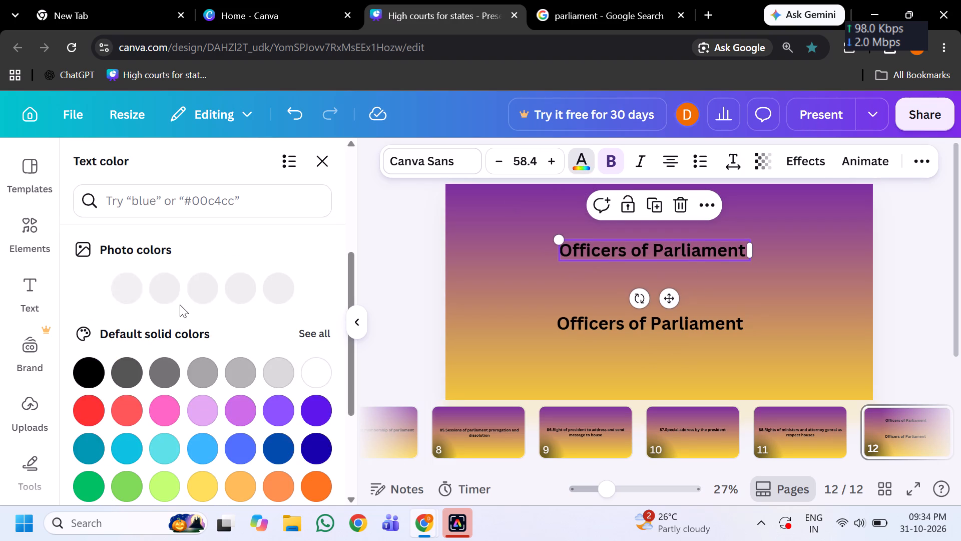
{"action": "left_click", "coordinate": [323, 375]}
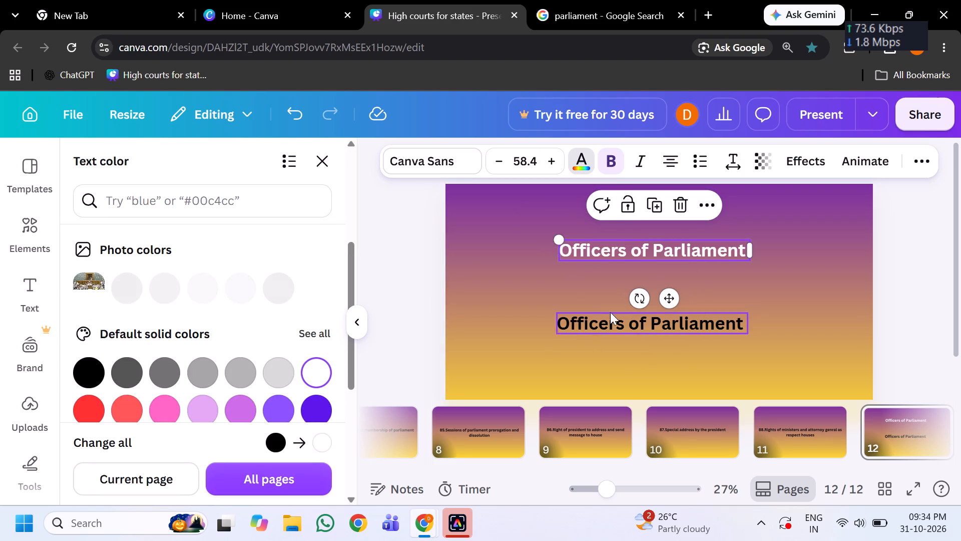
Replace the lower Officers of Parliament heading on page 12 with "89.The chairmen and deputy of the council of states".
{"action": "left_click", "coordinate": [637, 328]}
{"action": "left_click", "coordinate": [643, 324]}
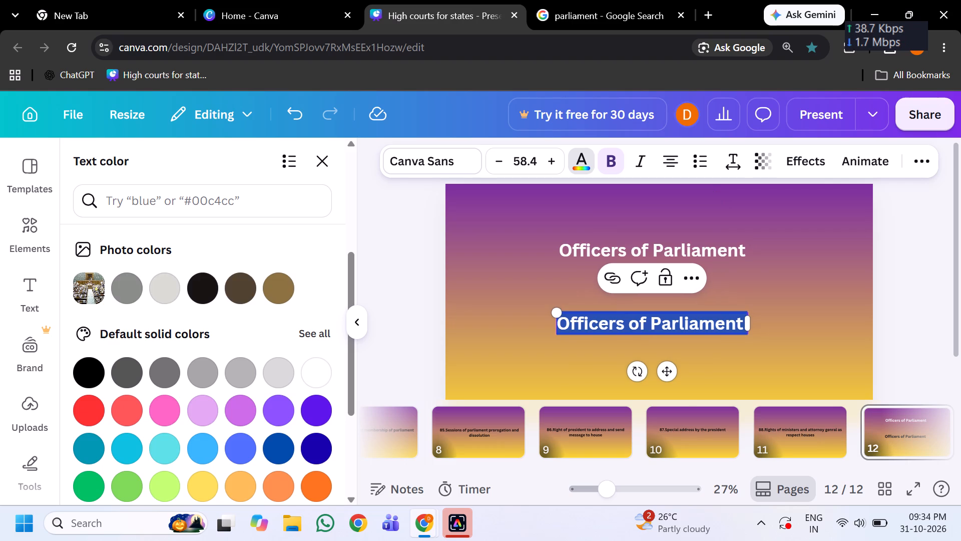
{"action": "type", "text": "90"}
{"action": "key", "text": "BackSpace"}
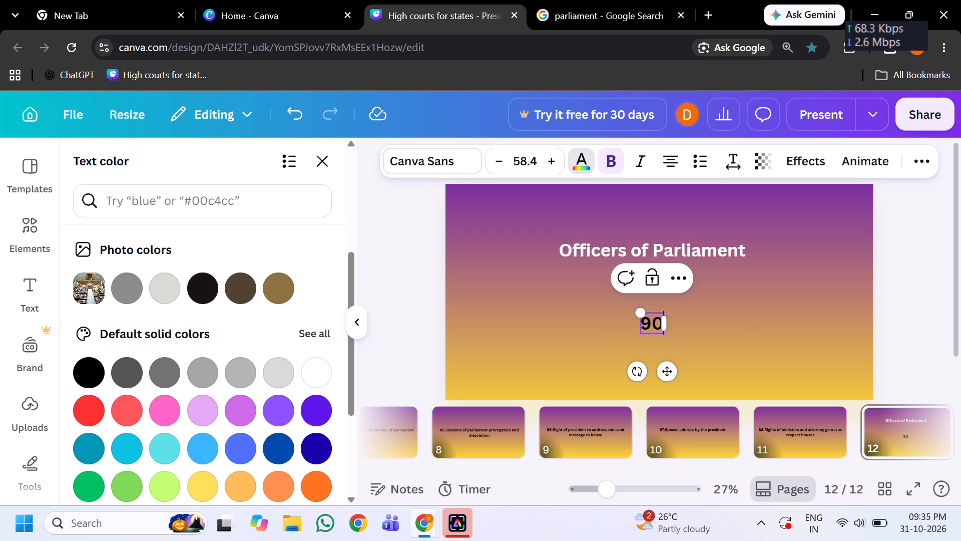
{"action": "key", "text": "BackSpace"}
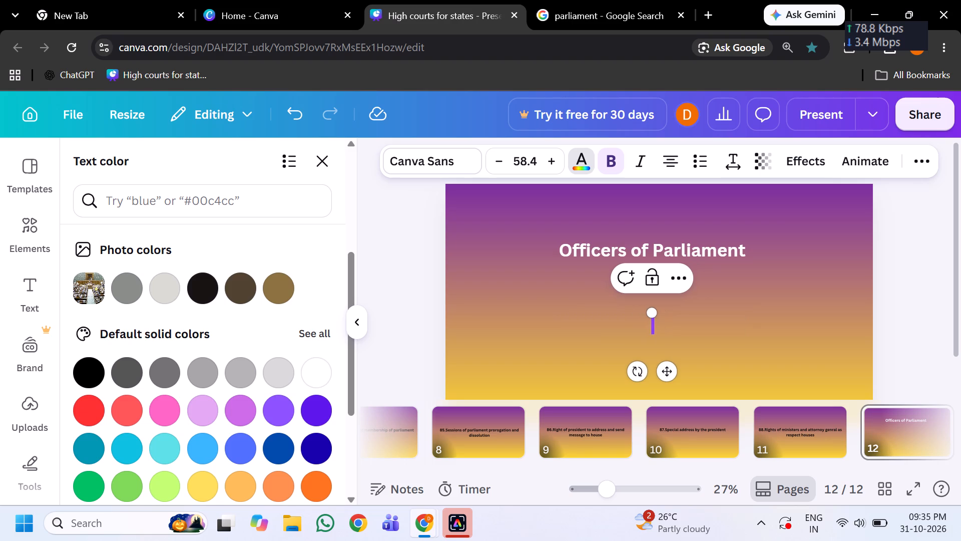
{"action": "type", "text": "89"}
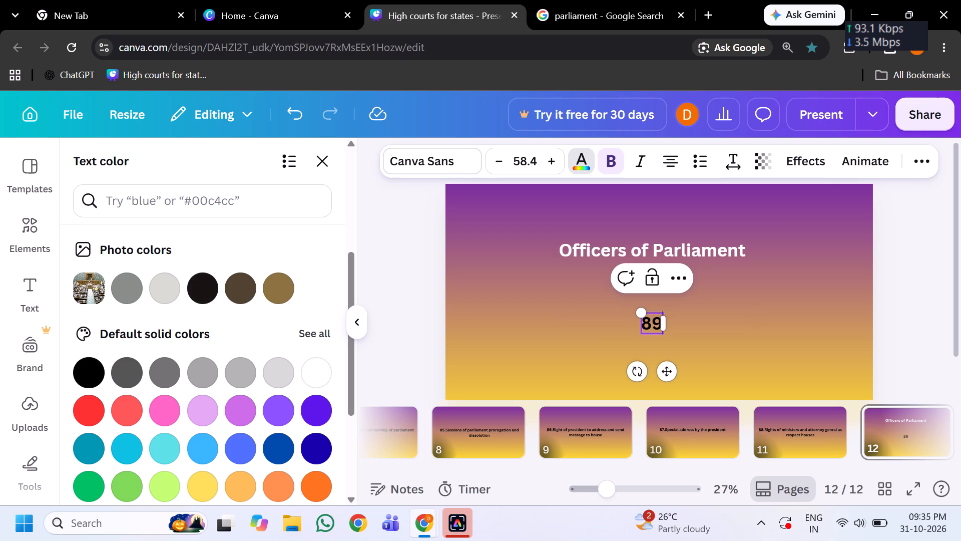
{"action": "key", "text": "period"}
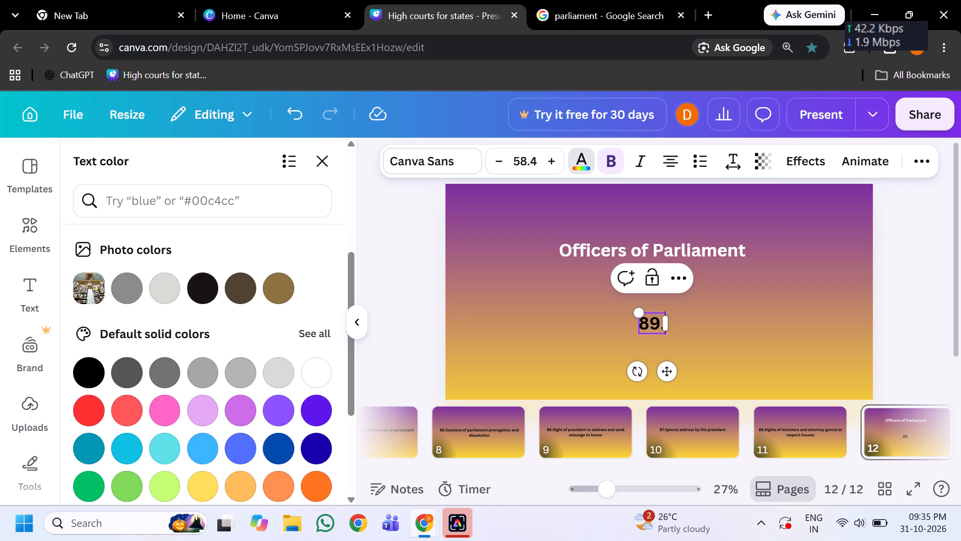
{"action": "type", "text": "The"}
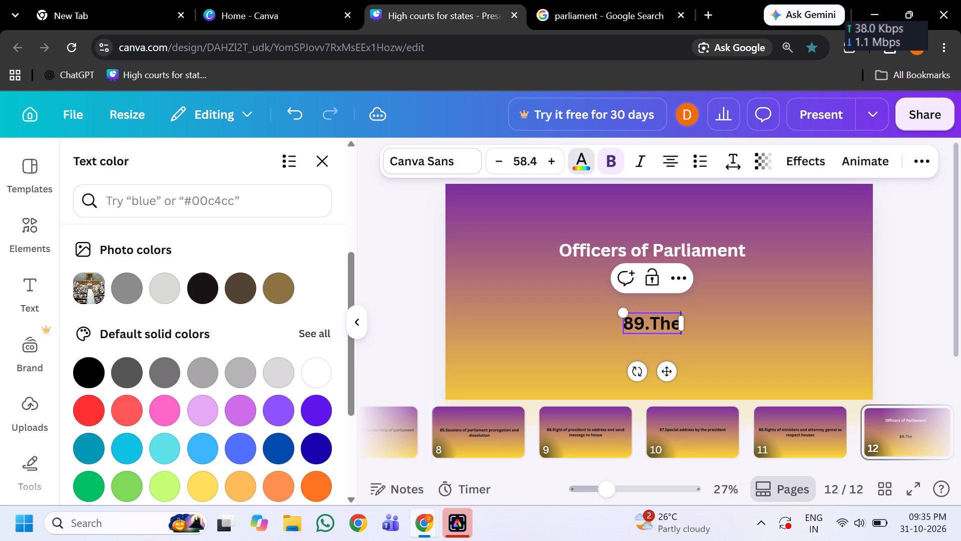
{"action": "key", "text": "space"}
{"action": "type", "text": "chairm"}
{"action": "type", "text": "en"}
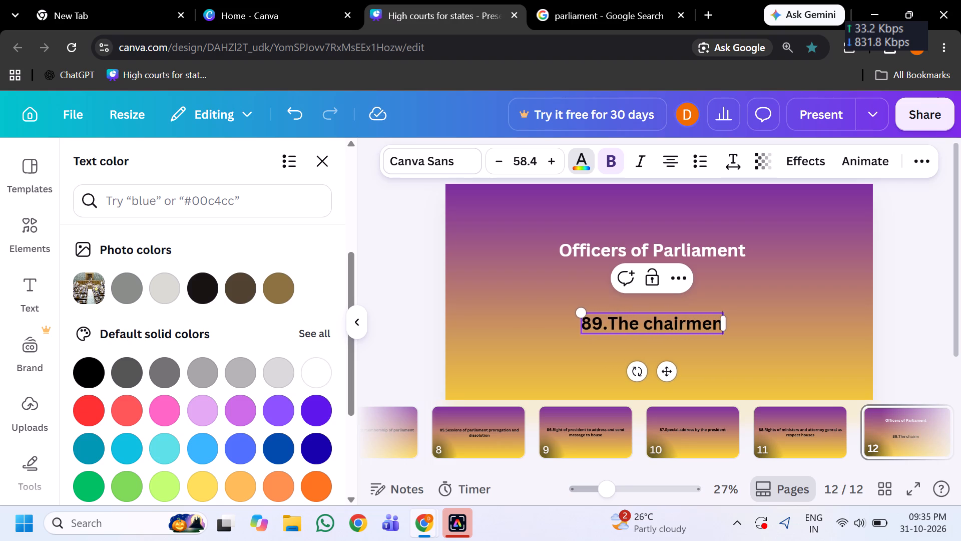
{"action": "key", "text": "space"}
{"action": "type", "text": "and deputy"}
{"action": "key", "text": "space"}
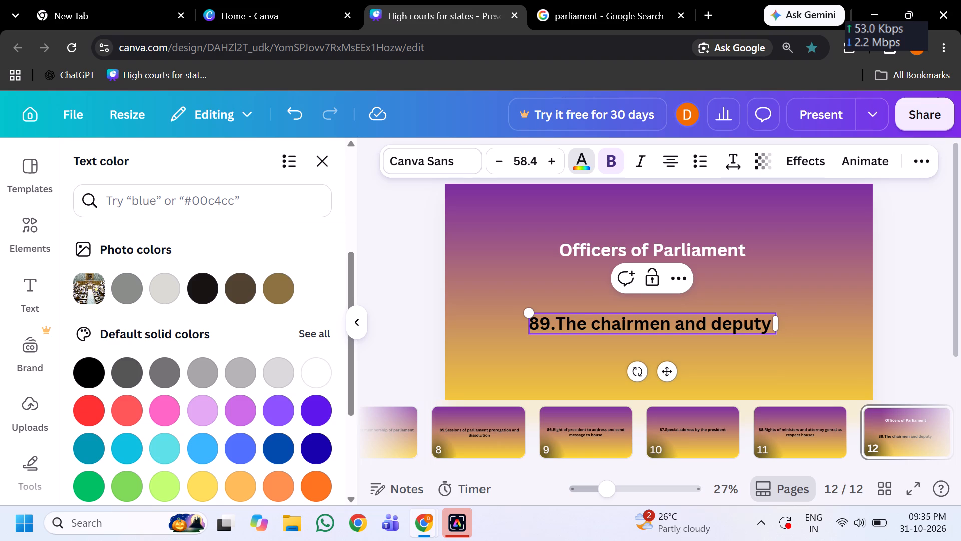
{"action": "type", "text": "of the"}
{"action": "key", "text": "space"}
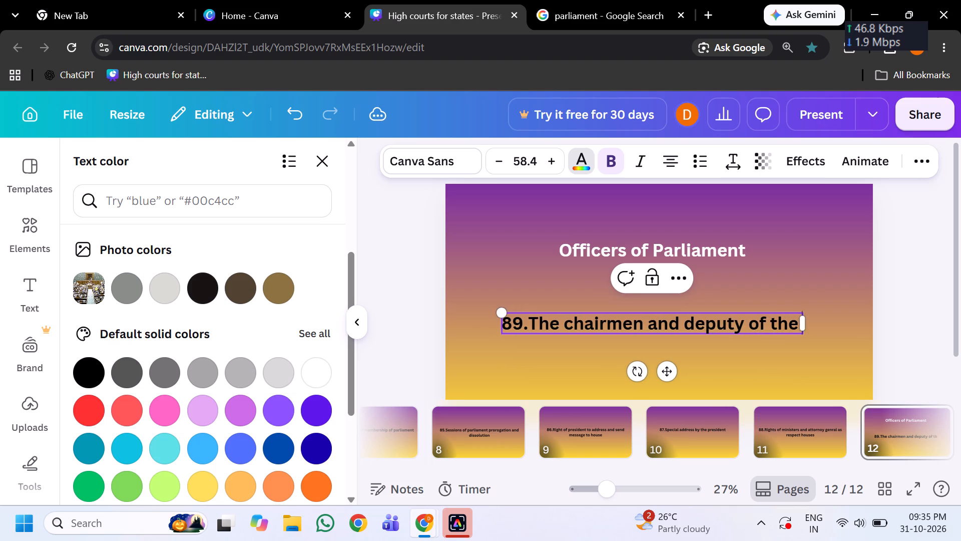
{"action": "type", "text": "counvil"}
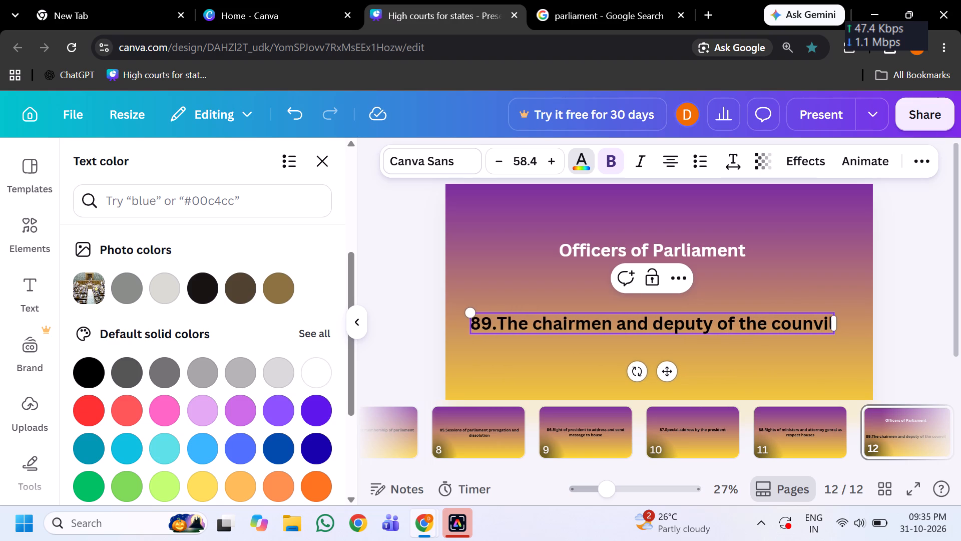
{"action": "key", "text": "BackSpace"}
{"action": "key", "text": "BackSpace"}
{"action": "key", "text": "BackSpace"}
{"action": "type", "text": "cil"}
{"action": "key", "text": "space"}
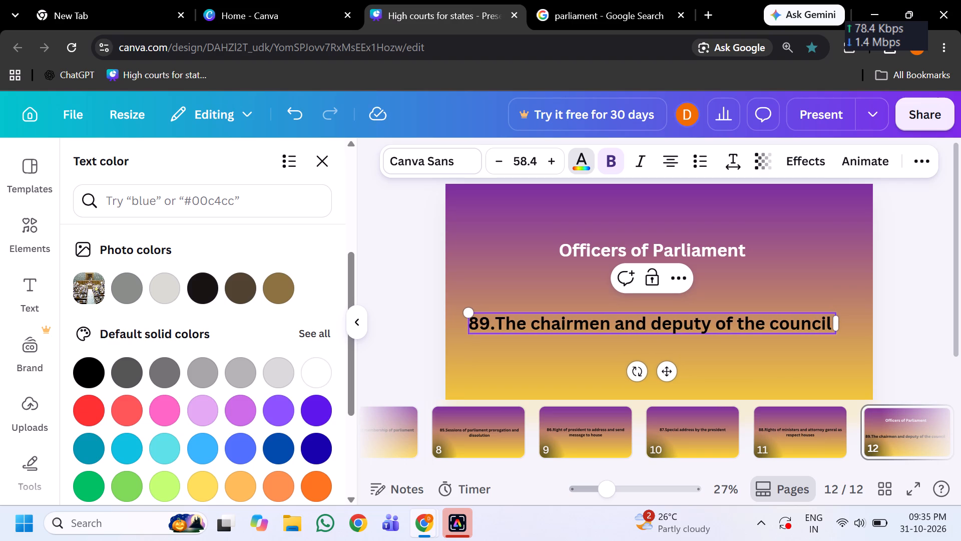
{"action": "type", "text": "of"}
{"action": "key", "text": "space"}
{"action": "type", "text": "states"}
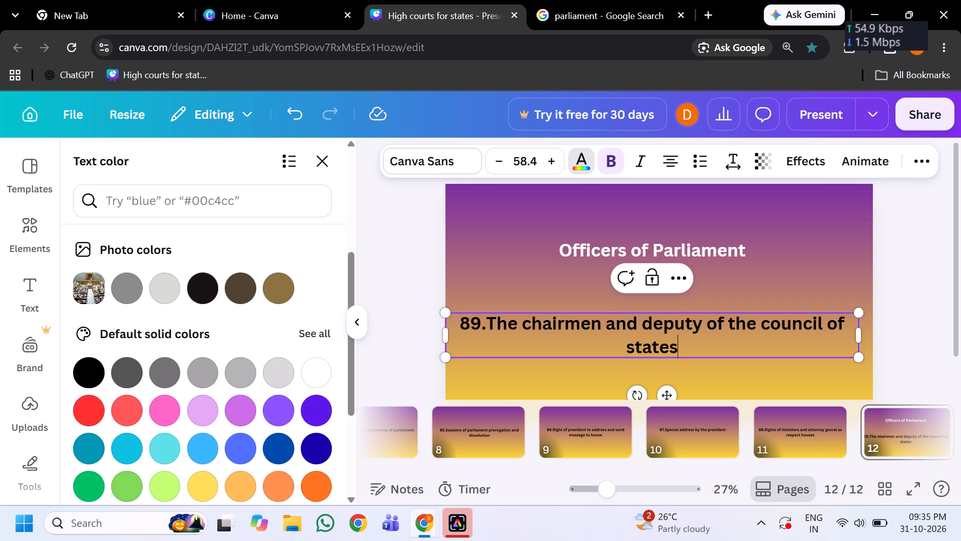
Move the white Officers of Parliament heading slightly lower on page 12, closer to the article 89 heading.
{"action": "left_click", "coordinate": [649, 239]}
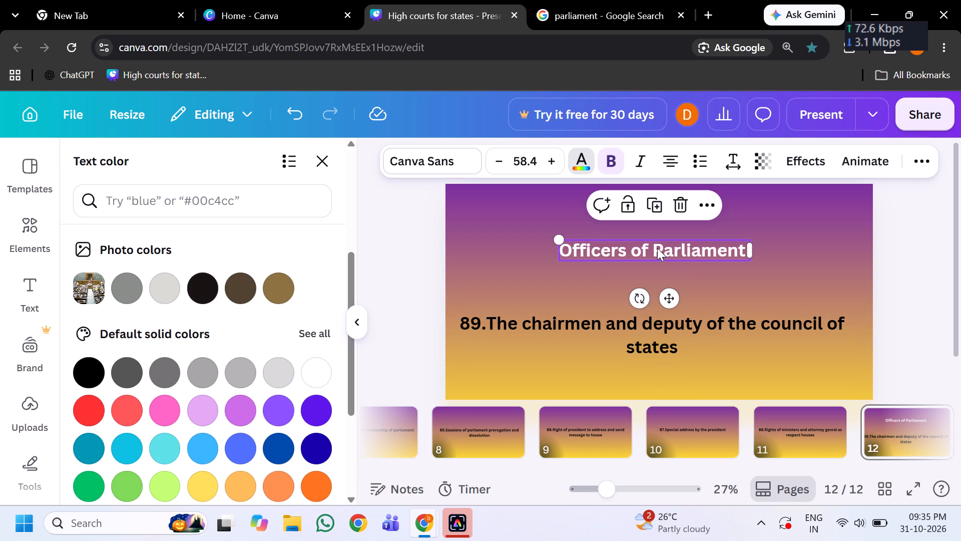
{"action": "left_click_drag", "start_coordinate": [665, 246], "coordinate": [689, 265]}
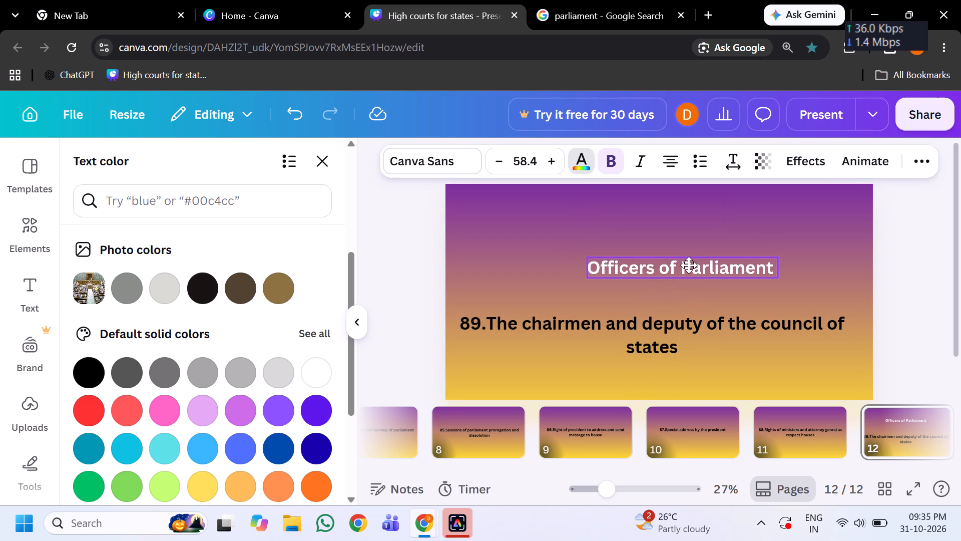
{"action": "left_click_drag", "start_coordinate": [689, 265], "coordinate": [674, 260]}
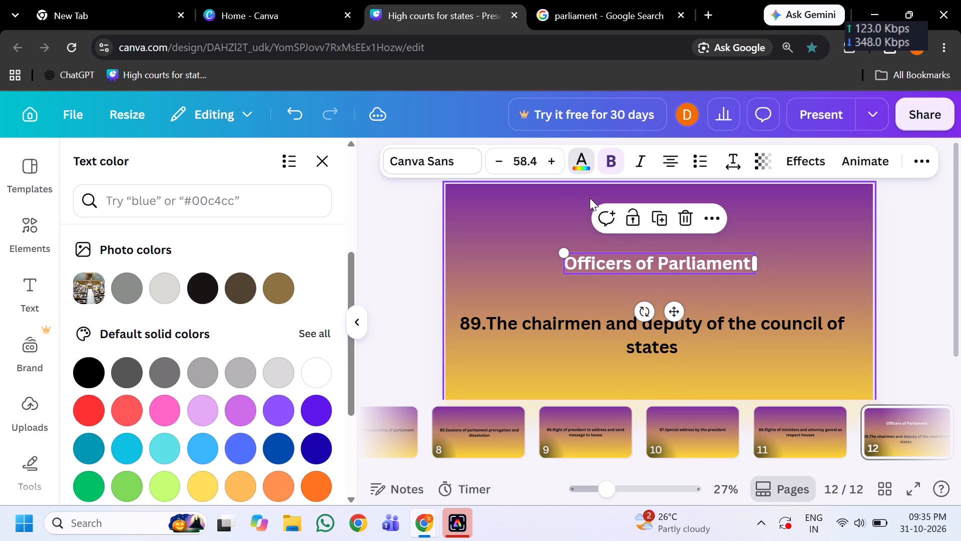
Change the font of the Officers of Parliament heading on page 12 to Gagalin.
{"action": "left_click", "coordinate": [447, 159]}
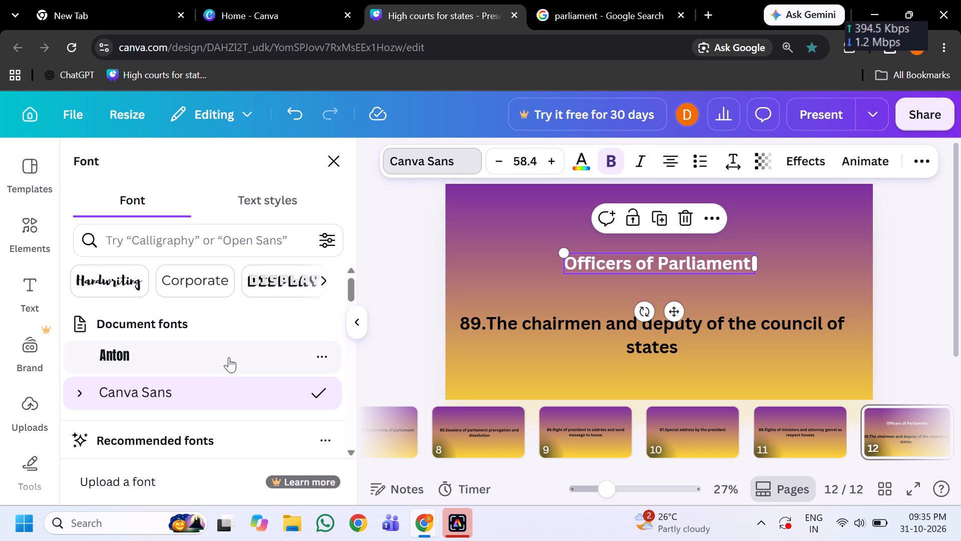
{"action": "scroll", "coordinate": [231, 355], "scroll_direction": "down", "scroll_amount": 3}
{"action": "scroll", "coordinate": [195, 386], "scroll_direction": "down", "scroll_amount": 2}
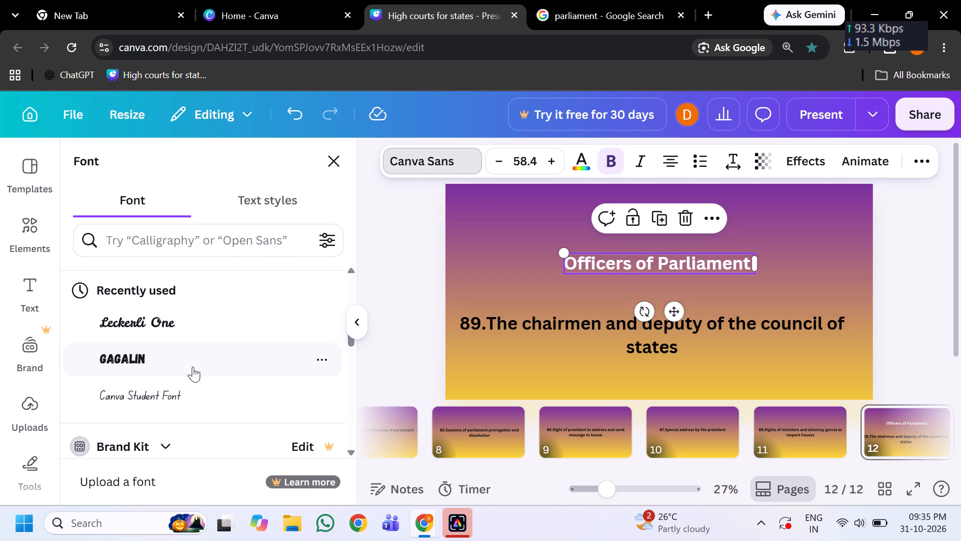
{"action": "left_click", "coordinate": [193, 367]}
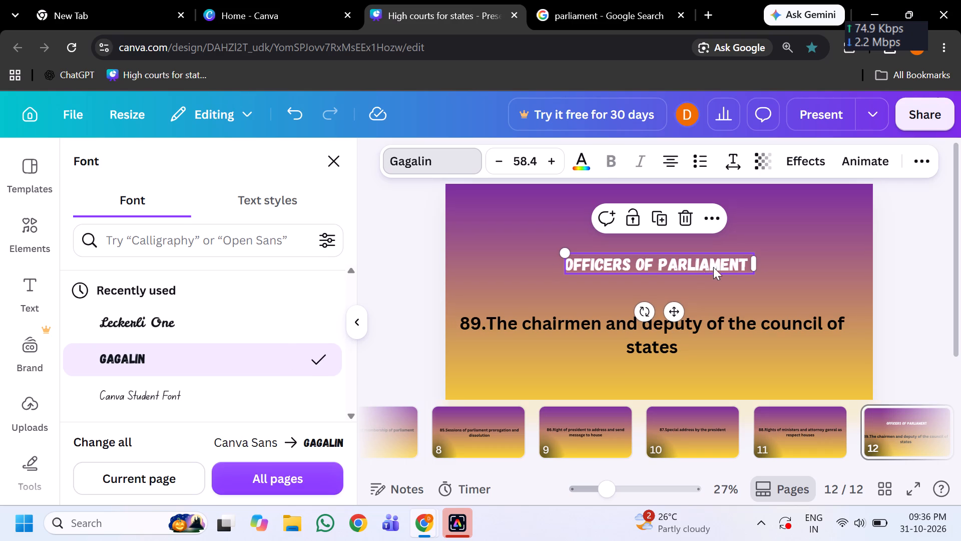
Move the Officers of Parliament heading down a little more, centred just above the article 89 heading.
{"action": "left_click_drag", "start_coordinate": [694, 263], "coordinate": [689, 276]}
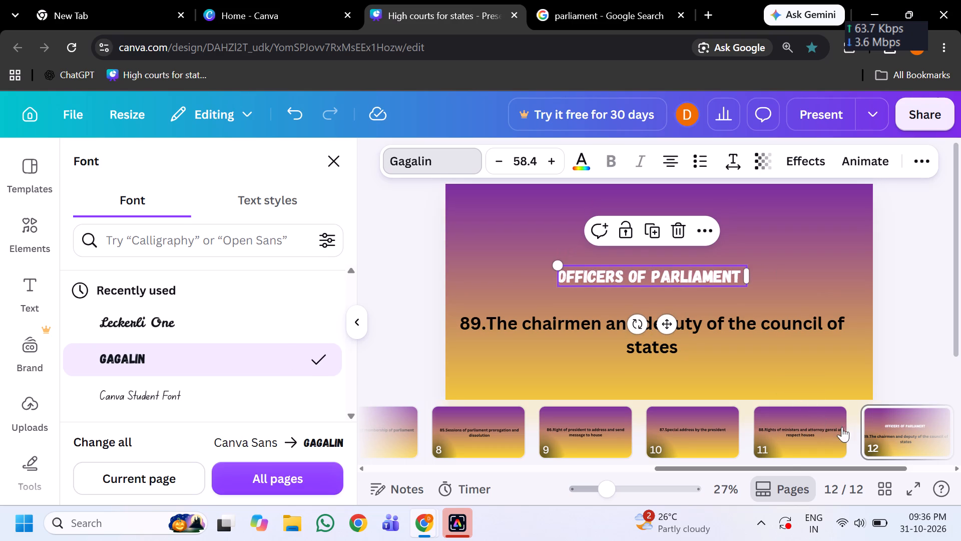
Duplicate page 11 with the article 88 heading and move the copy after the Officers of Parliament page, as page 13.
{"action": "left_click_drag", "start_coordinate": [792, 466], "coordinate": [852, 475]}
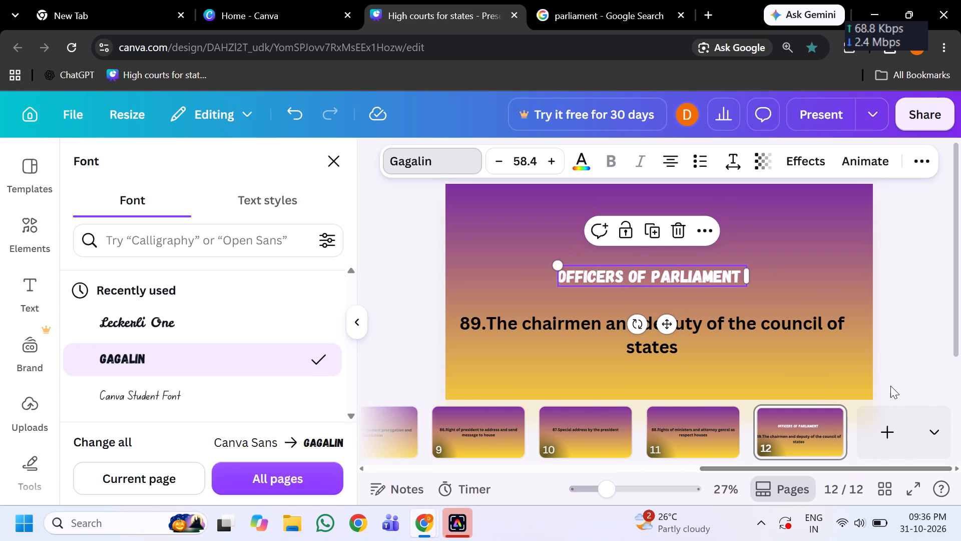
{"action": "left_click", "coordinate": [710, 431]}
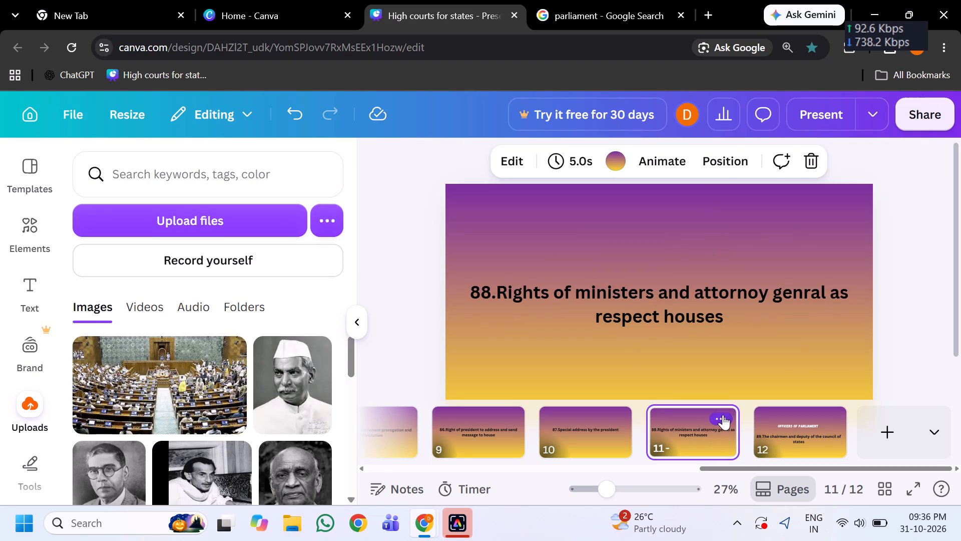
{"action": "left_click", "coordinate": [723, 415]}
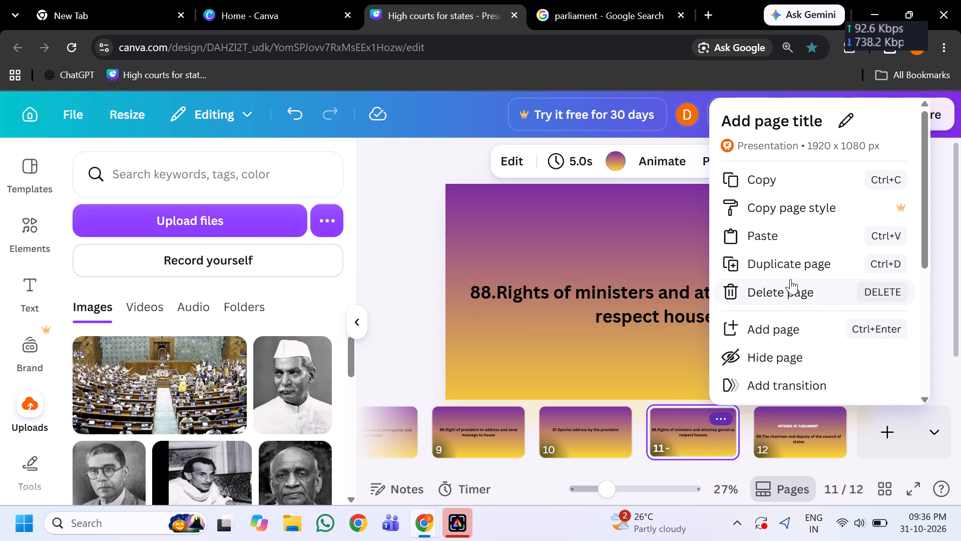
{"action": "left_click", "coordinate": [799, 268]}
{"action": "left_click_drag", "start_coordinate": [785, 428], "coordinate": [867, 435]}
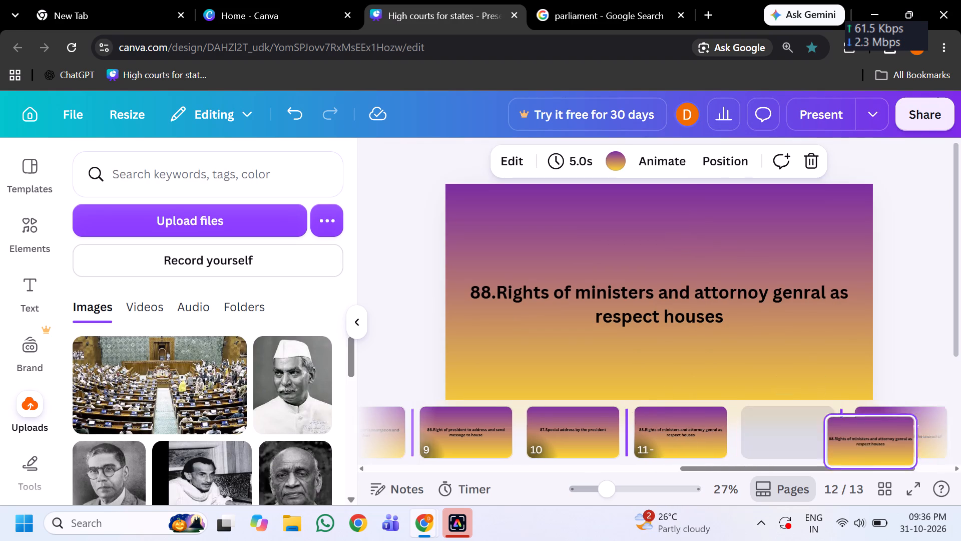
{"action": "left_click_drag", "start_coordinate": [867, 435], "coordinate": [882, 432]}
{"action": "left_click_drag", "start_coordinate": [807, 437], "coordinate": [678, 431]}
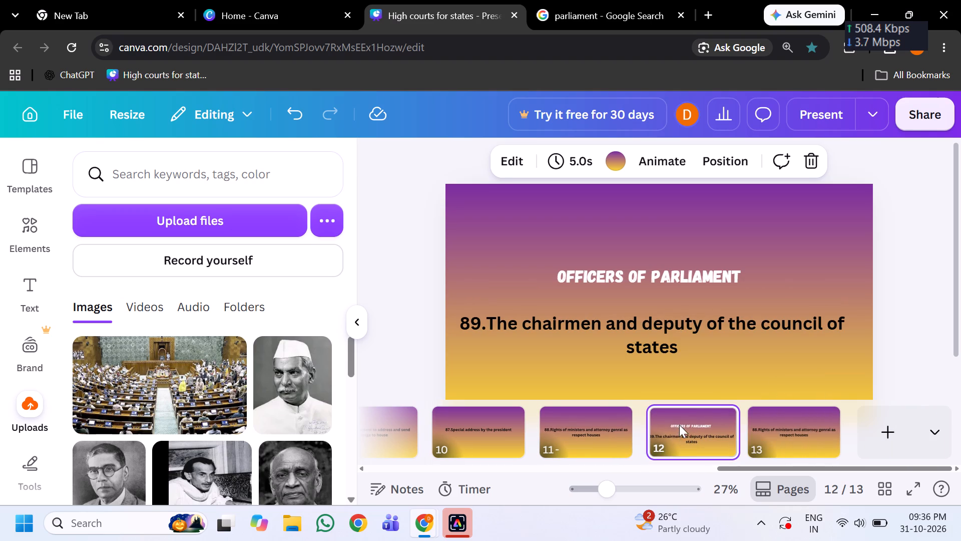
Replace the article 88 heading on page 13 with "90.Vacation and resiganation of,and removal from the office of deputy Chairmen".
{"action": "left_click", "coordinate": [795, 433]}
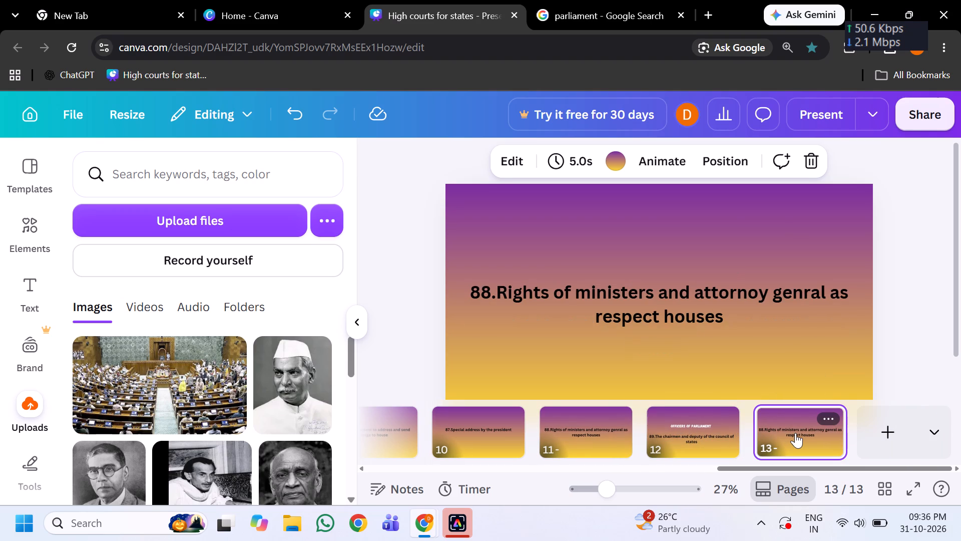
{"action": "left_click", "coordinate": [795, 433]}
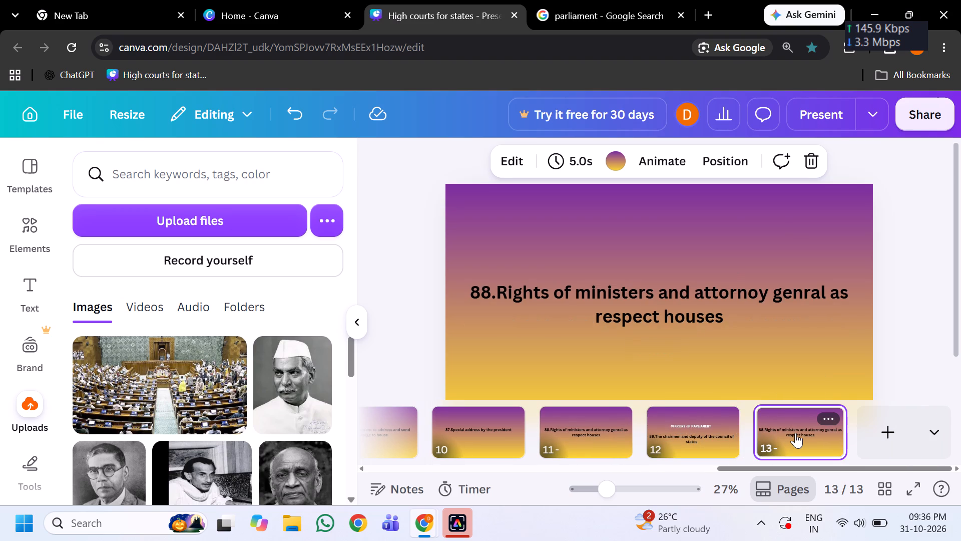
{"action": "left_click_drag", "start_coordinate": [677, 335], "coordinate": [682, 329]}
{"action": "left_click", "coordinate": [684, 326]}
{"action": "left_click", "coordinate": [687, 323]}
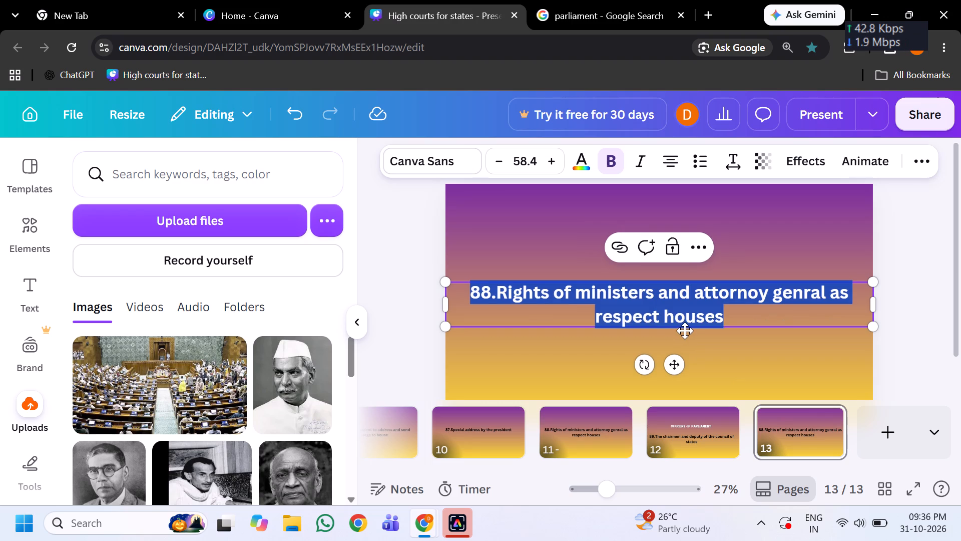
{"action": "type", "text": "90"}
{"action": "key", "text": "period"}
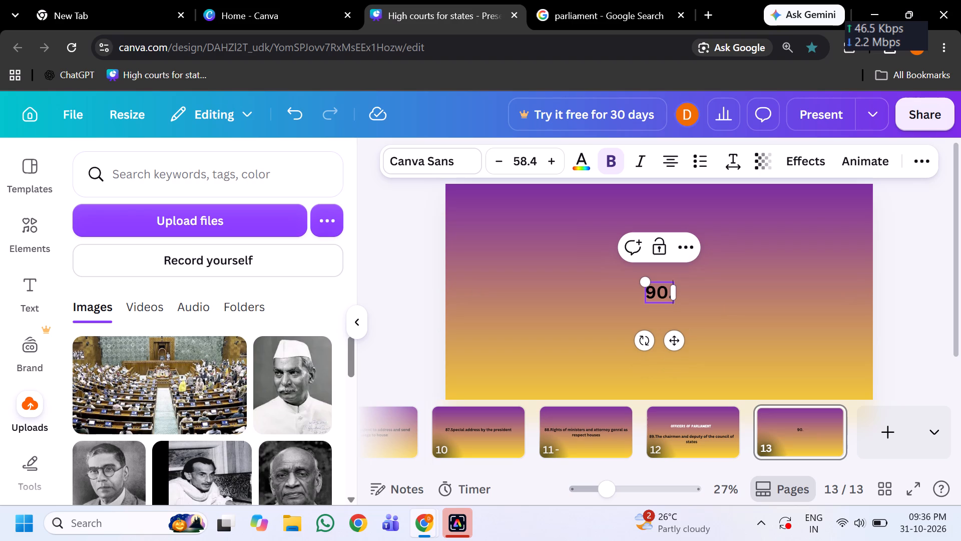
{"action": "type", "text": "Vaca"}
{"action": "key", "text": "t"}
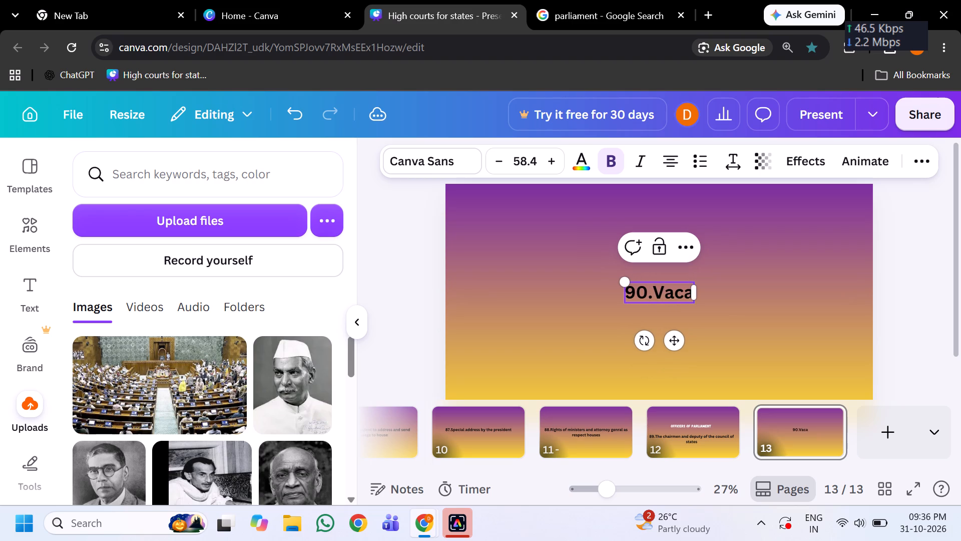
{"action": "type", "text": "ion"}
{"action": "key", "text": "space"}
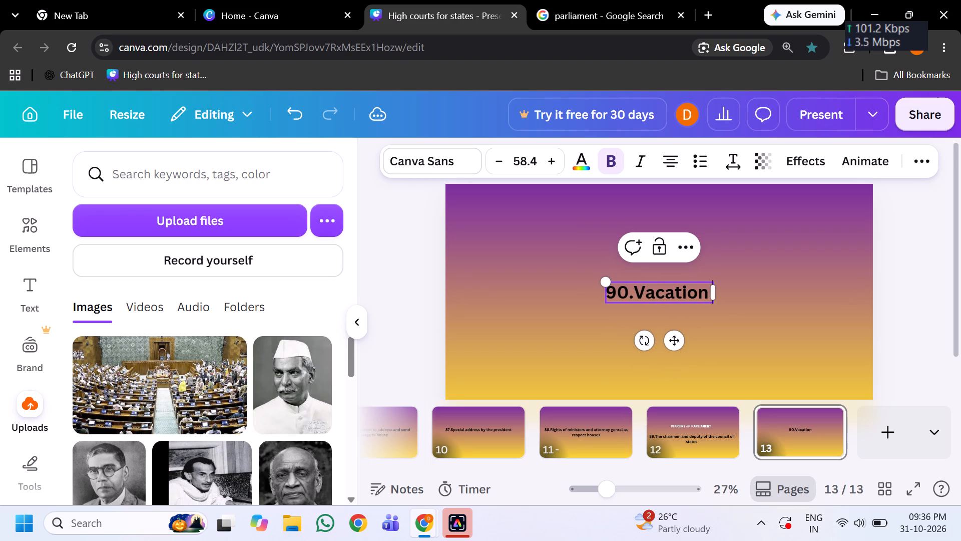
{"action": "type", "text": "and"}
{"action": "key", "text": "space"}
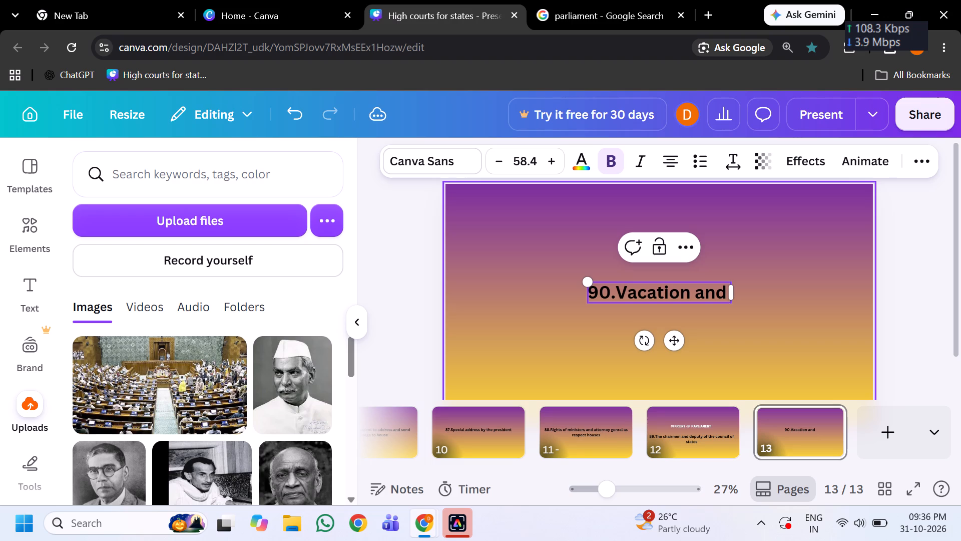
{"action": "type", "text": "re"}
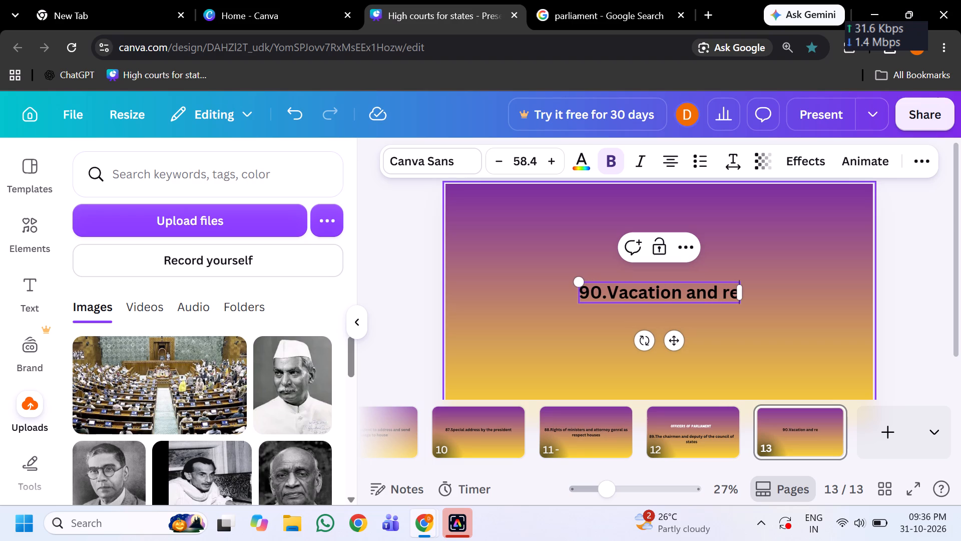
{"action": "type", "text": "si"}
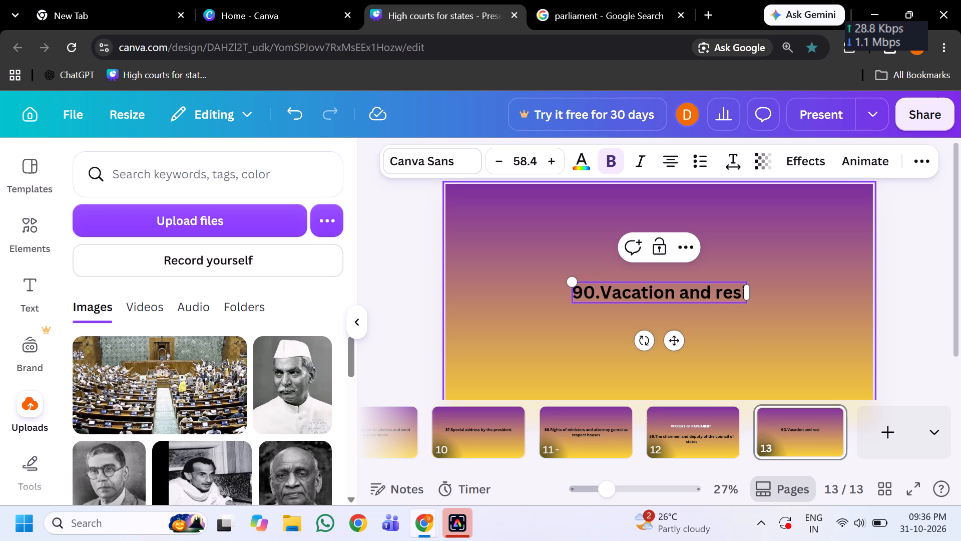
{"action": "type", "text": "ganation"}
{"action": "key", "text": "space"}
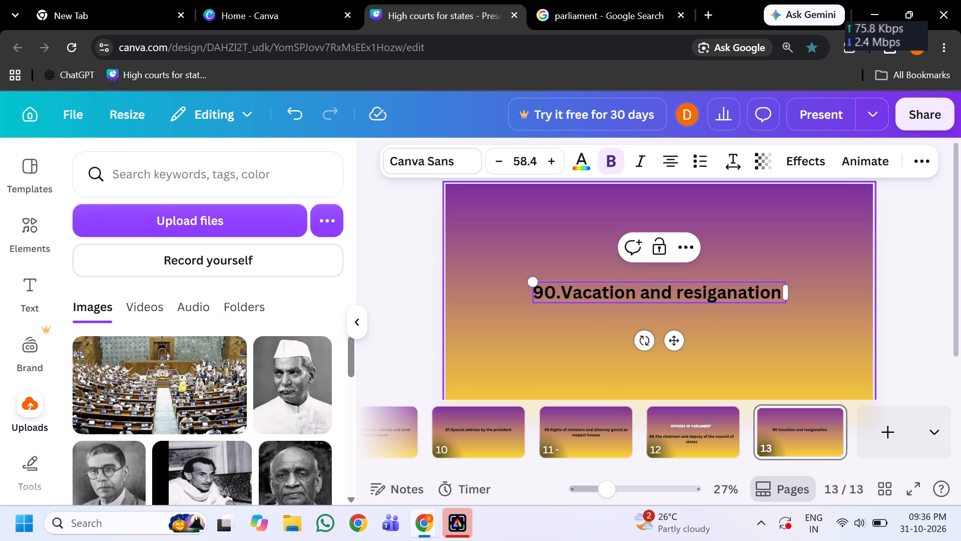
{"action": "type", "text": "of"}
{"action": "key", "text": "semicolon"}
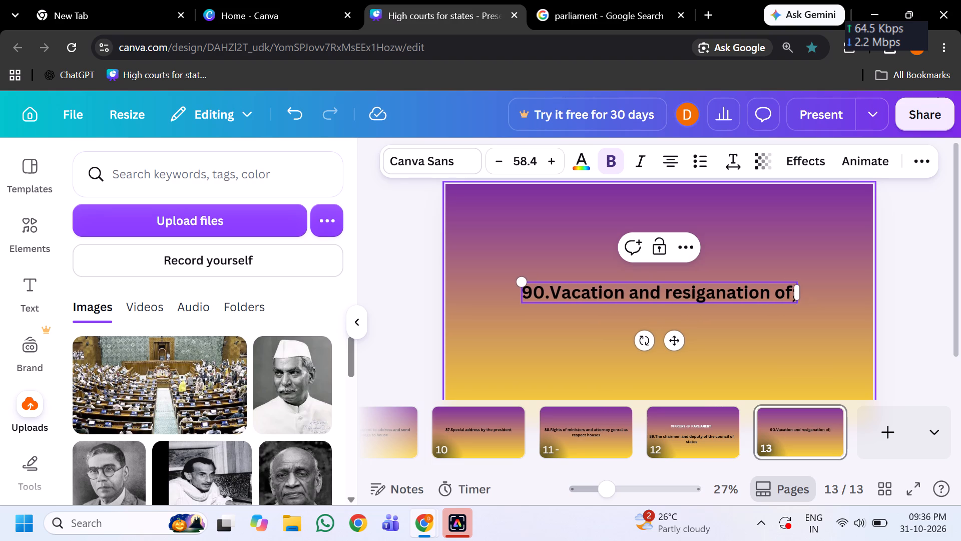
{"action": "key", "text": "BackSpace"}
{"action": "key", "text": "comma"}
{"action": "type", "text": "and"}
{"action": "key", "text": "space"}
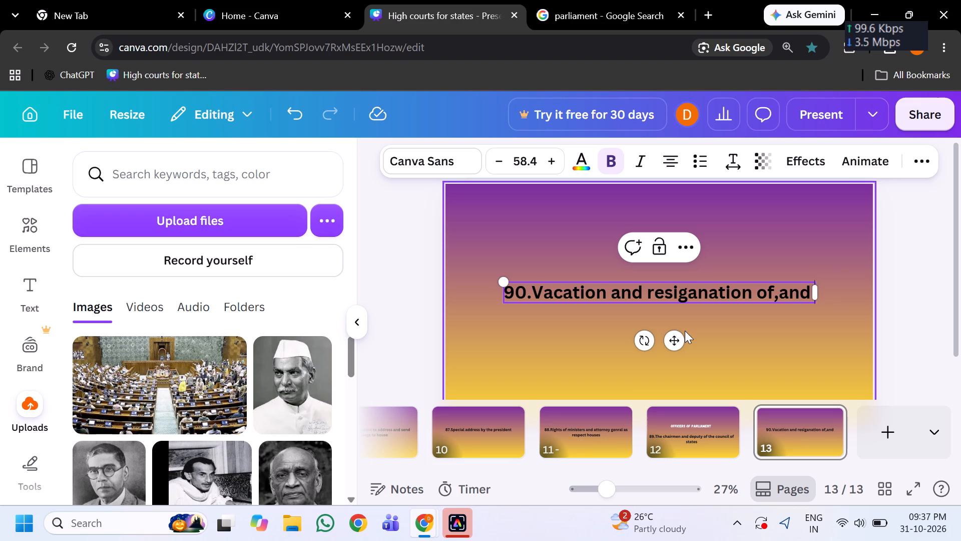
{"action": "type", "text": "removal"}
{"action": "key", "text": "space"}
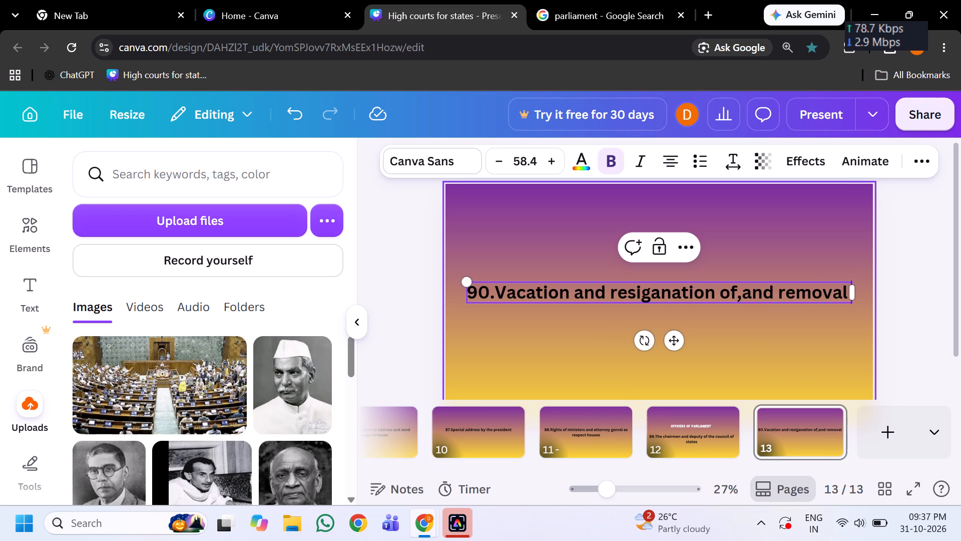
{"action": "type", "text": "from"}
{"action": "key", "text": "space"}
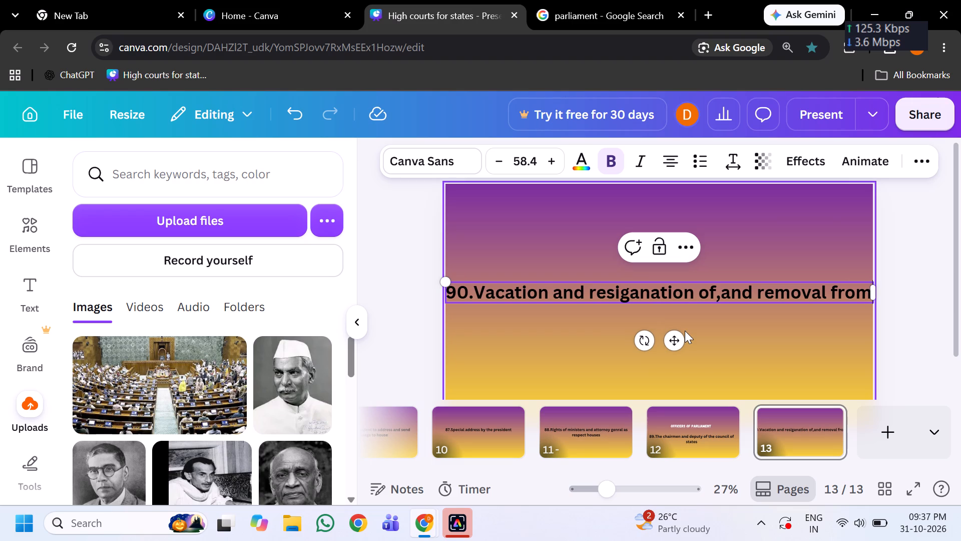
{"action": "type", "text": "thr"}
{"action": "key", "text": "space"}
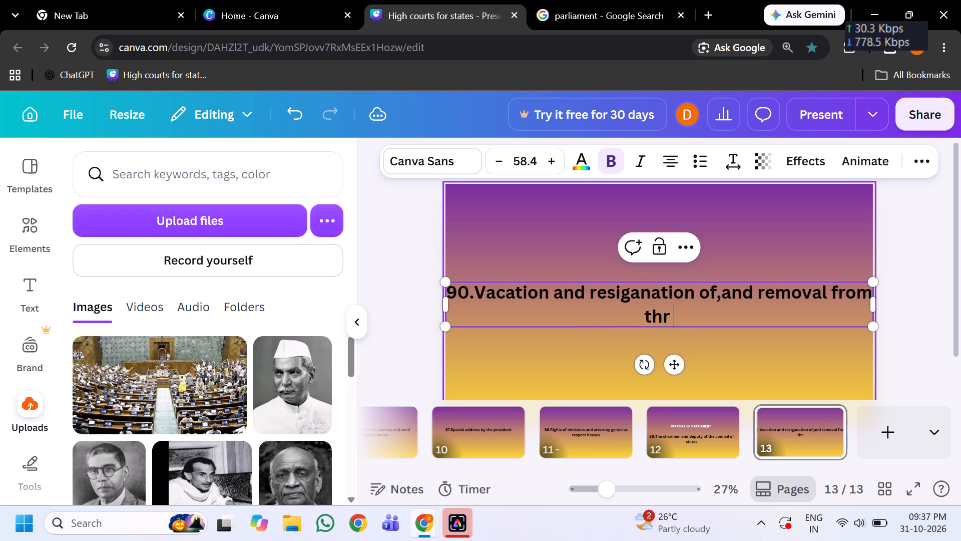
{"action": "key", "text": "BackSpace"}
{"action": "key", "text": "BackSpace"}
{"action": "type", "text": "e"}
{"action": "key", "text": "space"}
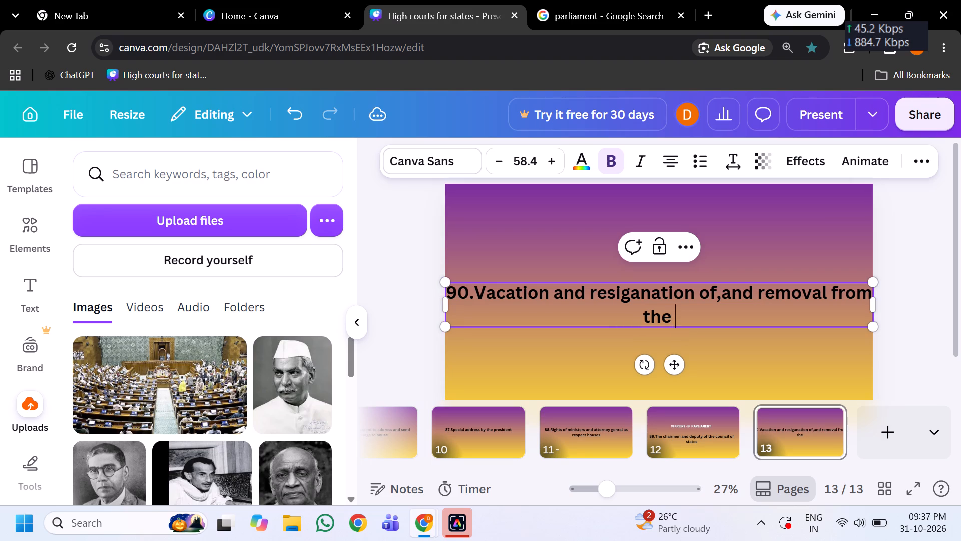
{"action": "type", "text": "office"}
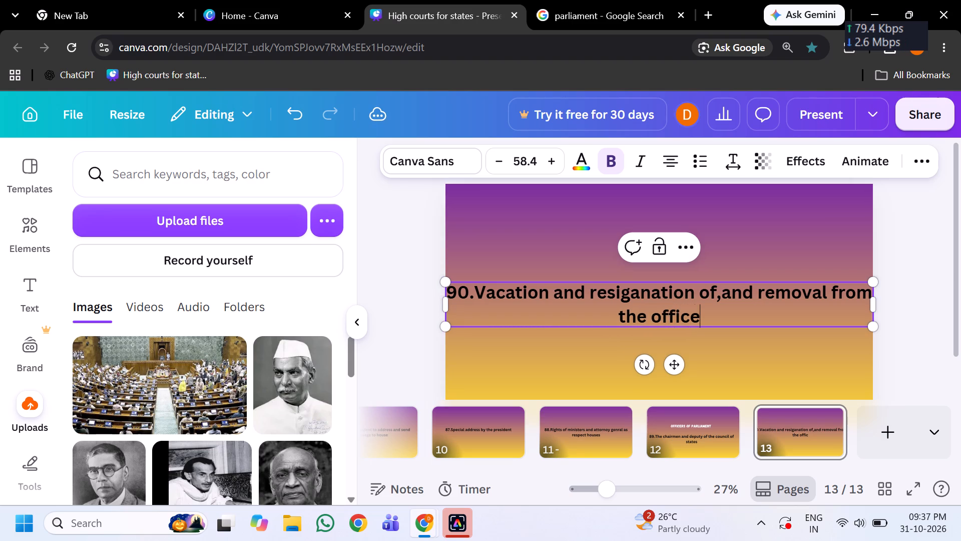
{"action": "key", "text": "space"}
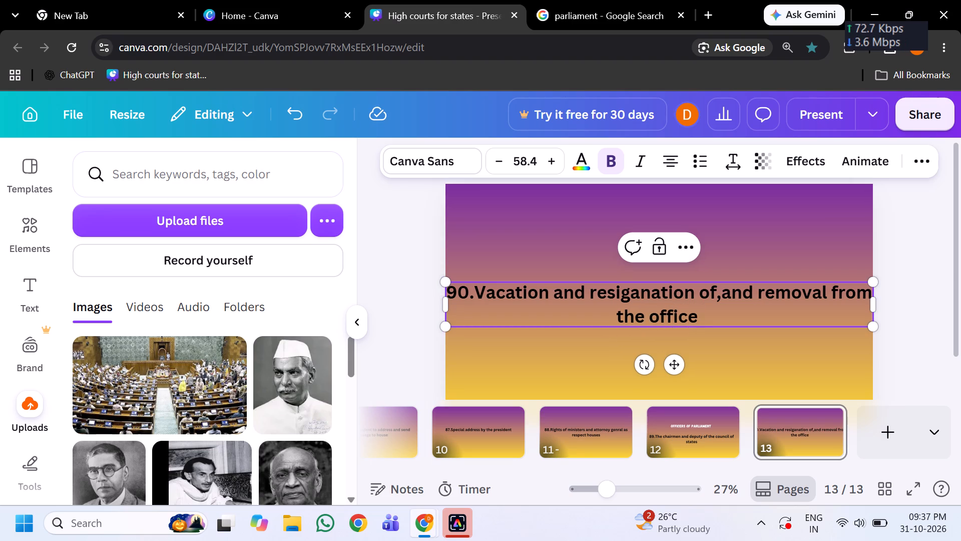
{"action": "type", "text": "of"}
{"action": "key", "text": "space"}
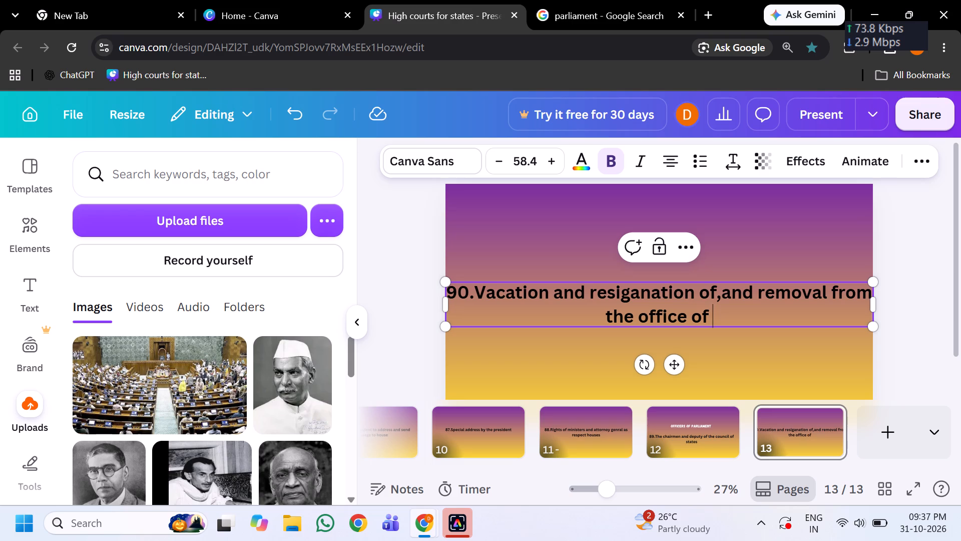
{"action": "type", "text": "dep"}
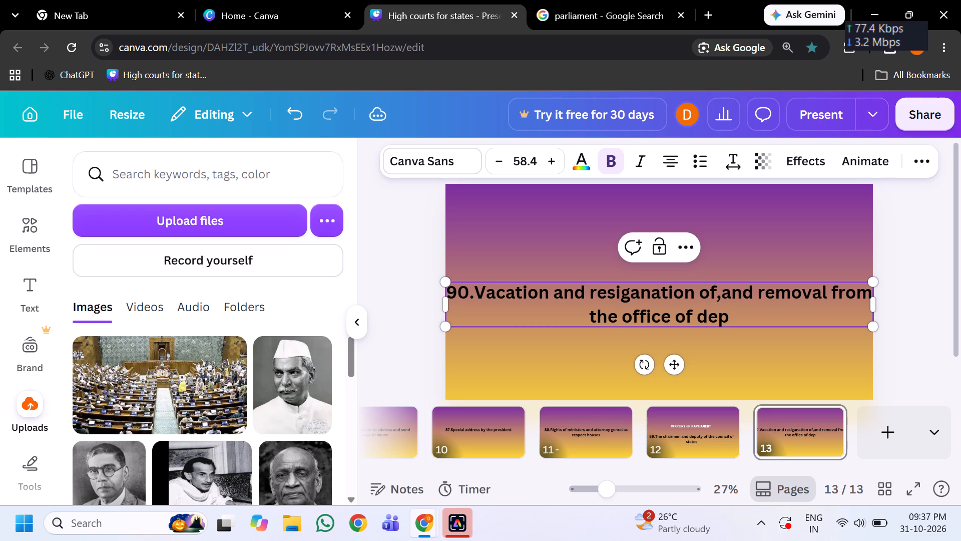
{"action": "type", "text": "uty"}
{"action": "key", "text": "space"}
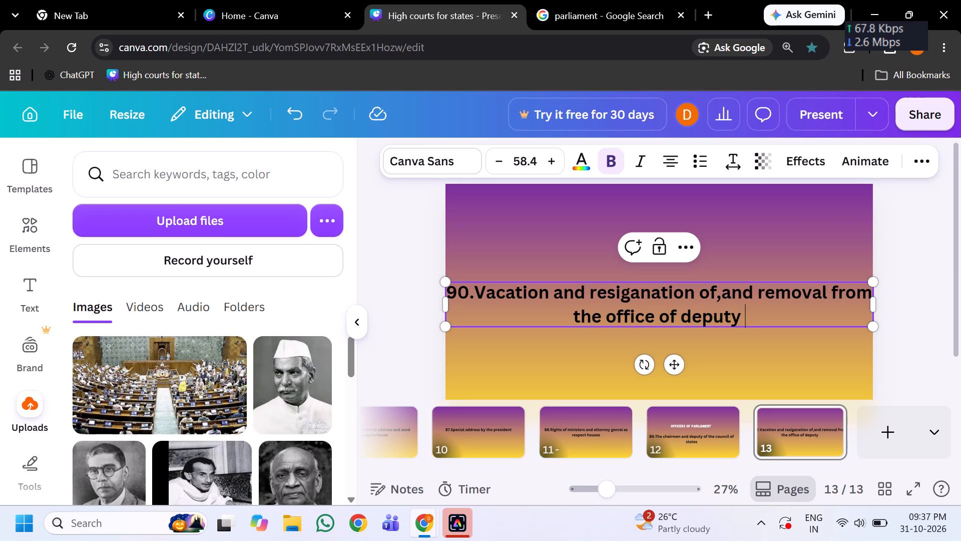
{"action": "type", "text": "Ch"}
{"action": "type", "text": "ai"}
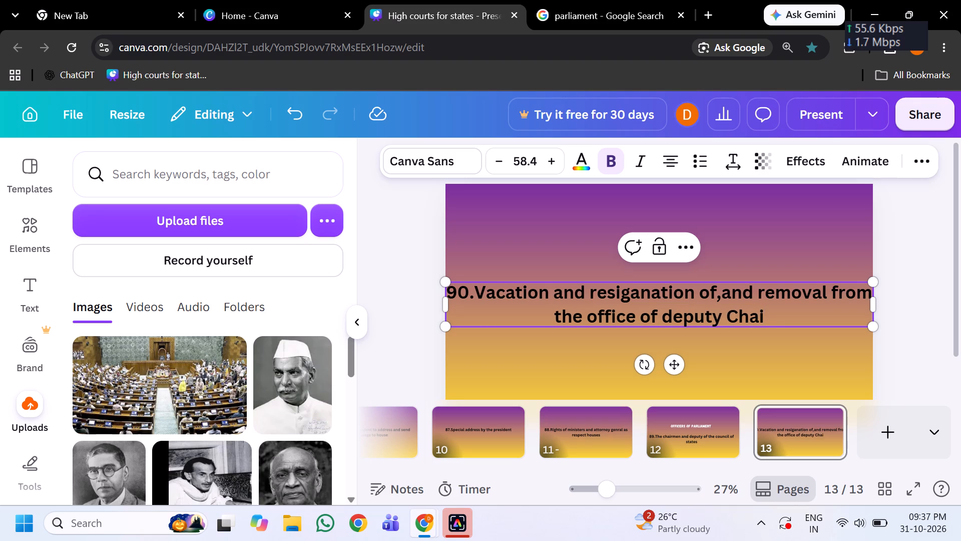
{"action": "type", "text": "rme"}
{"action": "key", "text": "n"}
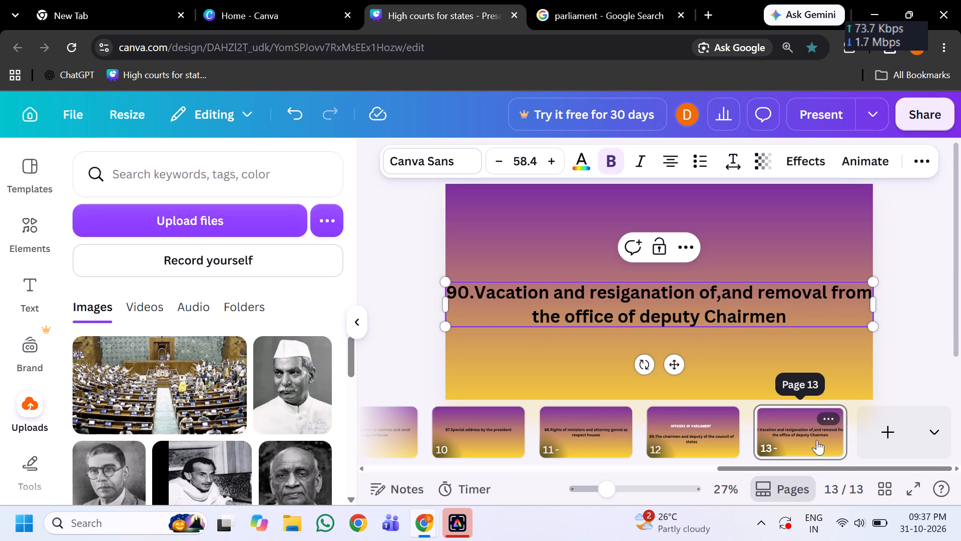
Duplicate page 13 with the article 90 heading as page 14.
{"action": "left_click", "coordinate": [828, 414]}
{"action": "left_click", "coordinate": [823, 261]}
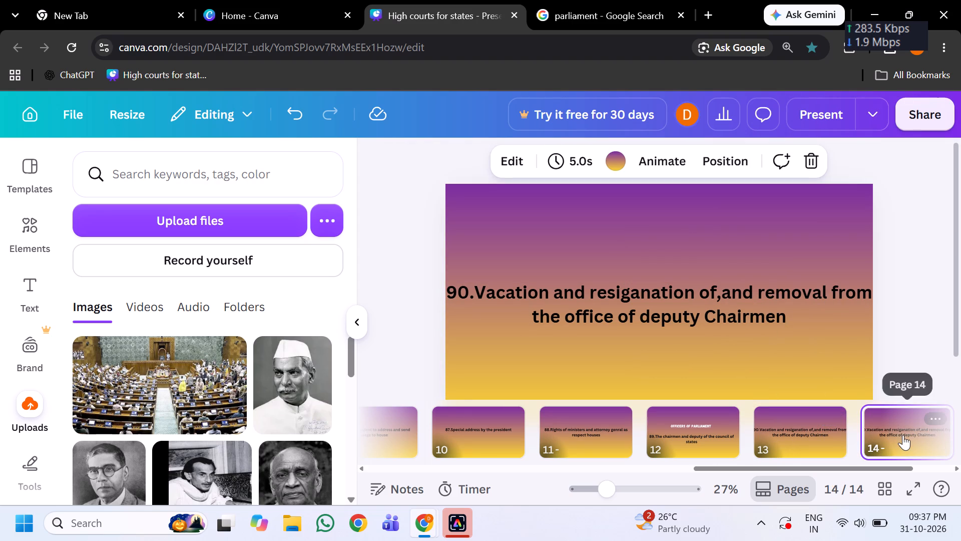
Replace page 14's heading with "91.power of the deputy chairmen or other person to perform the duties of the office of 'or to act as chairmen".
{"action": "left_click", "coordinate": [903, 435]}
{"action": "left_click", "coordinate": [645, 301]}
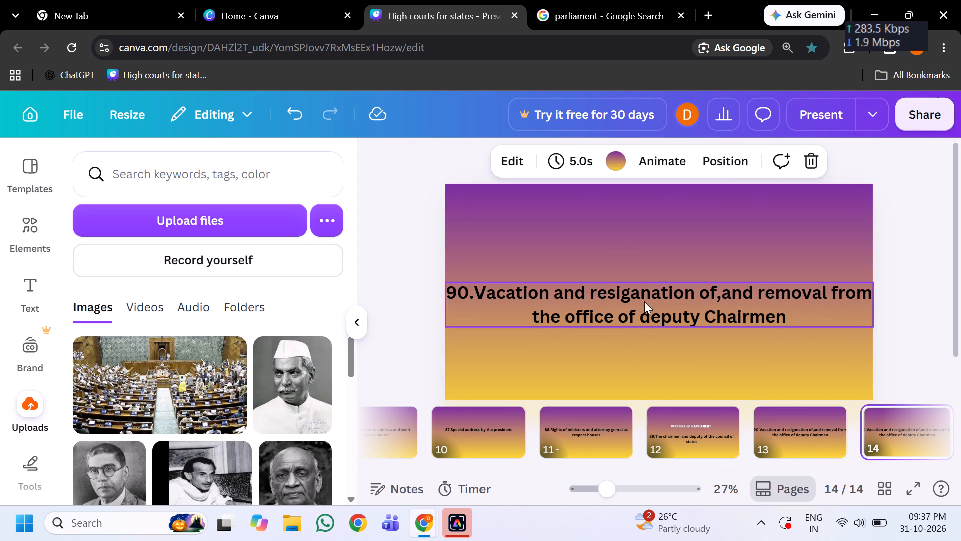
{"action": "left_click", "coordinate": [650, 302]}
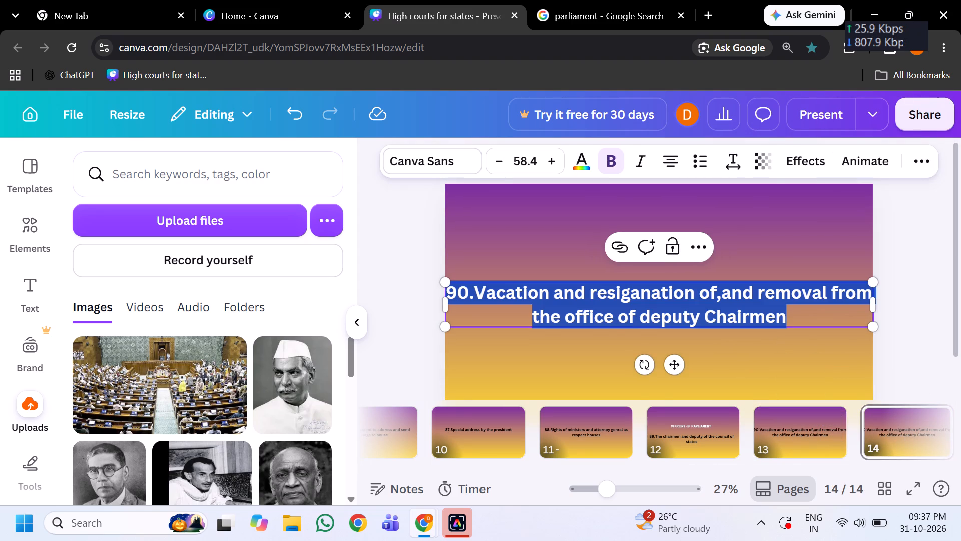
{"action": "key", "text": "BackSpace"}
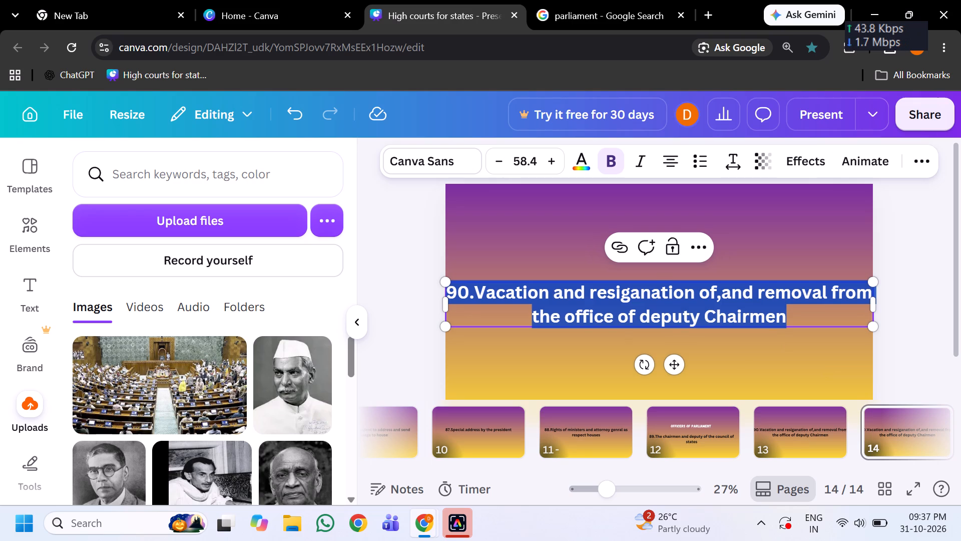
{"action": "type", "text": "91"}
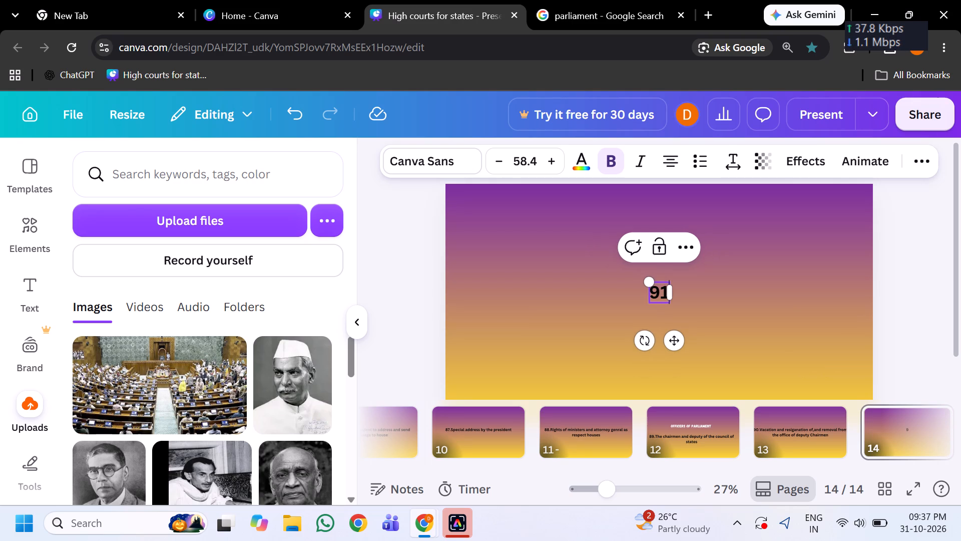
{"action": "key", "text": "period"}
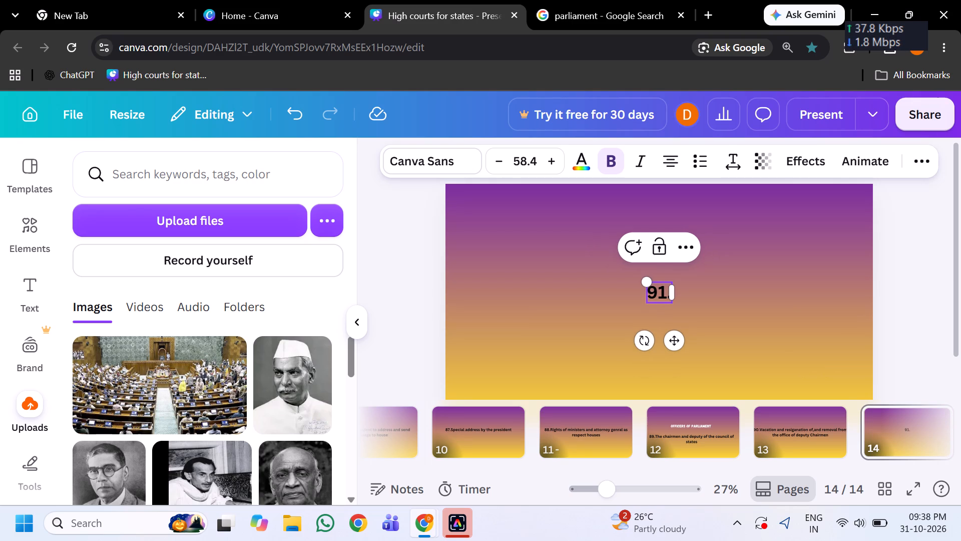
{"action": "type", "text": "the"}
{"action": "key", "text": "space"}
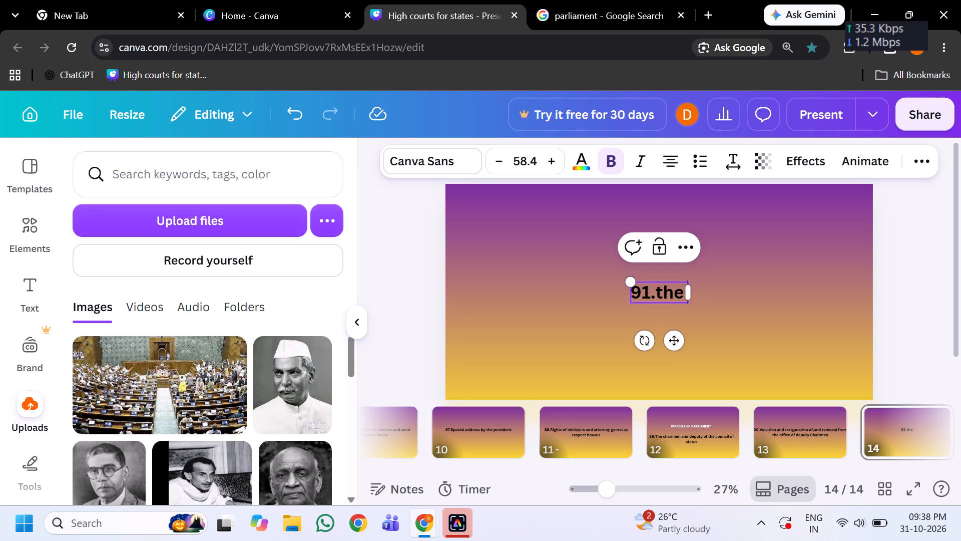
{"action": "key", "text": "BackSpace"}
{"action": "key", "text": "BackSpace"}
{"action": "key", "text": "BackSpace"}
{"action": "key", "text": "BackSpace"}
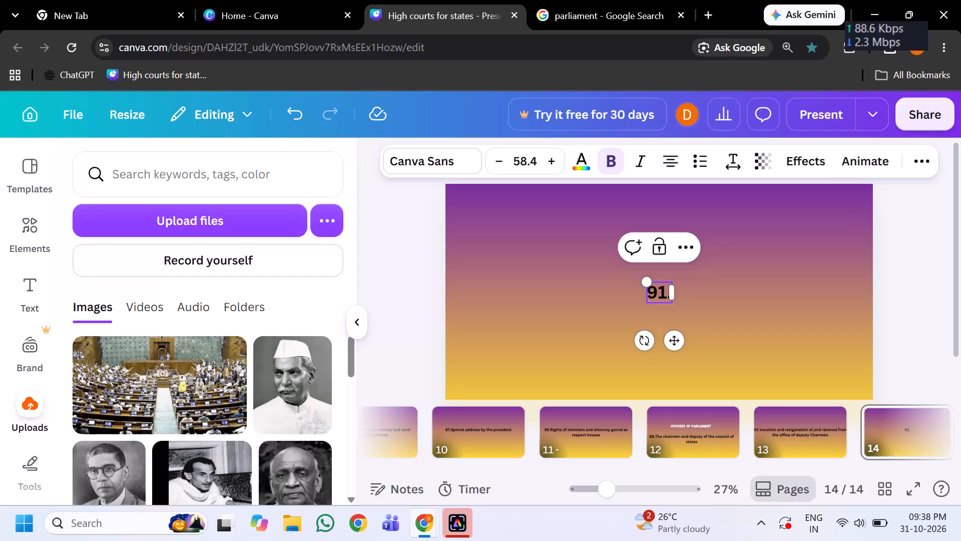
{"action": "type", "text": "poer"}
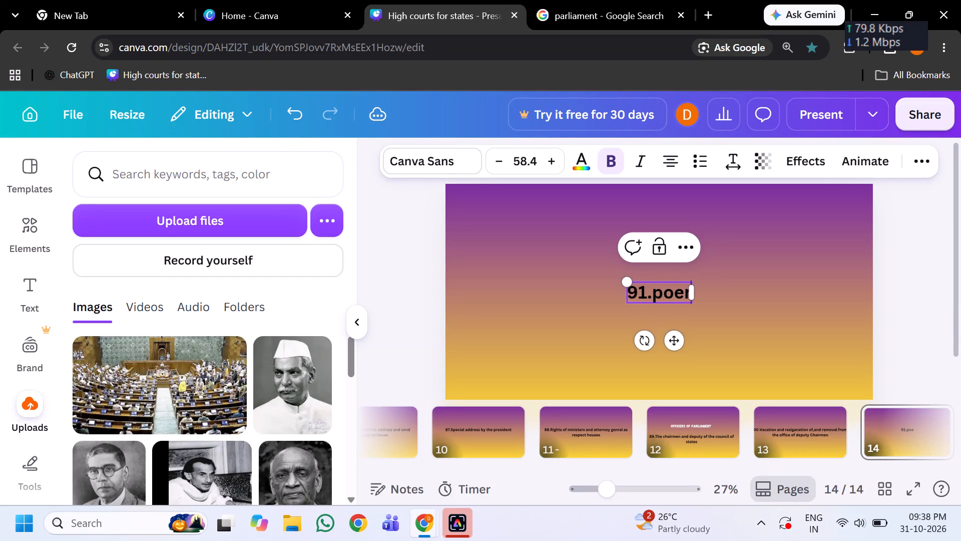
{"action": "key", "text": "BackSpace"}
{"action": "key", "text": "BackSpace"}
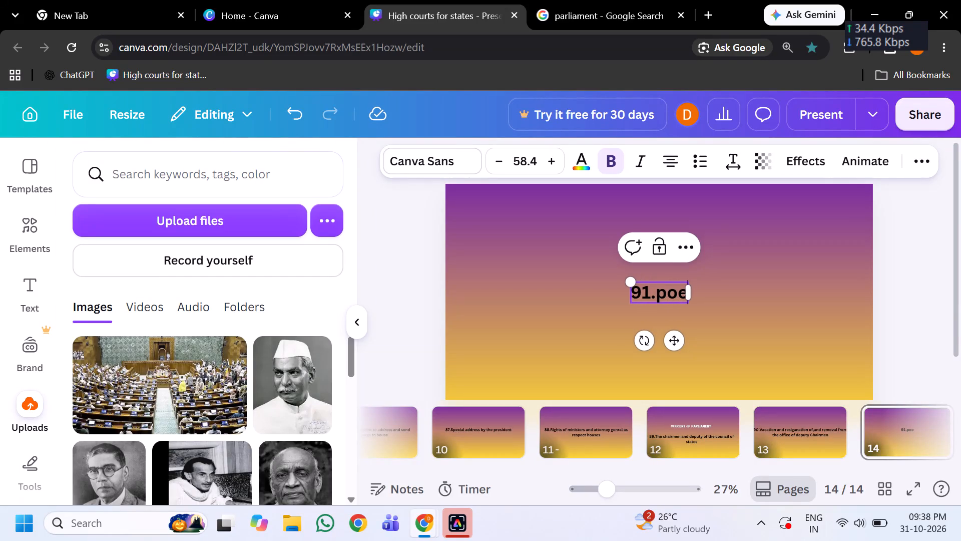
{"action": "type", "text": "wer"}
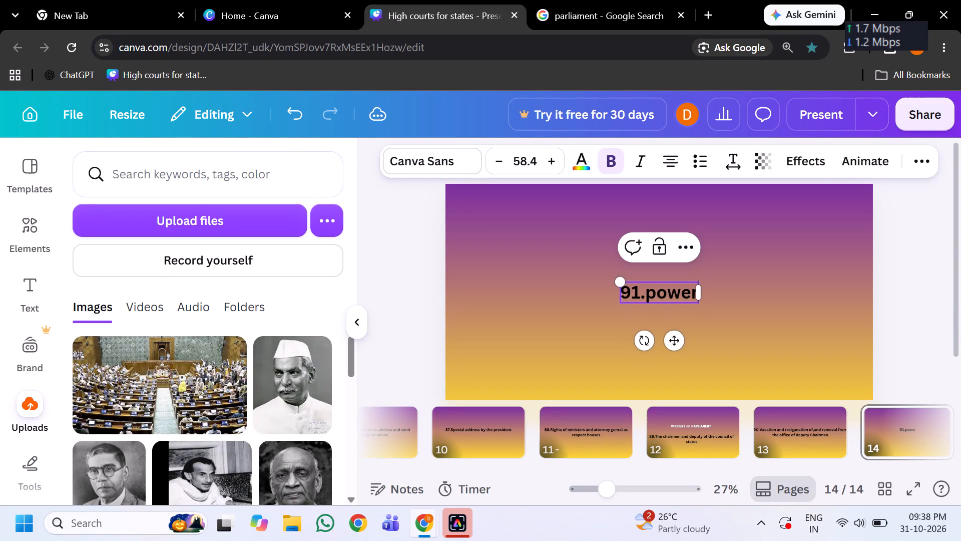
{"action": "key", "text": "space"}
{"action": "type", "text": "of the"}
{"action": "key", "text": "space"}
{"action": "type", "text": "de"}
{"action": "type", "text": "puty"}
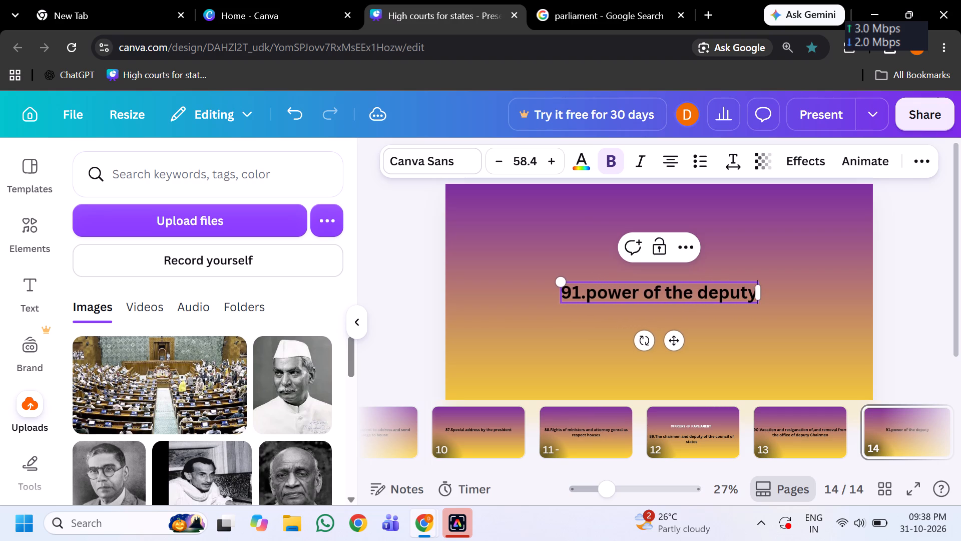
{"action": "key", "text": "space"}
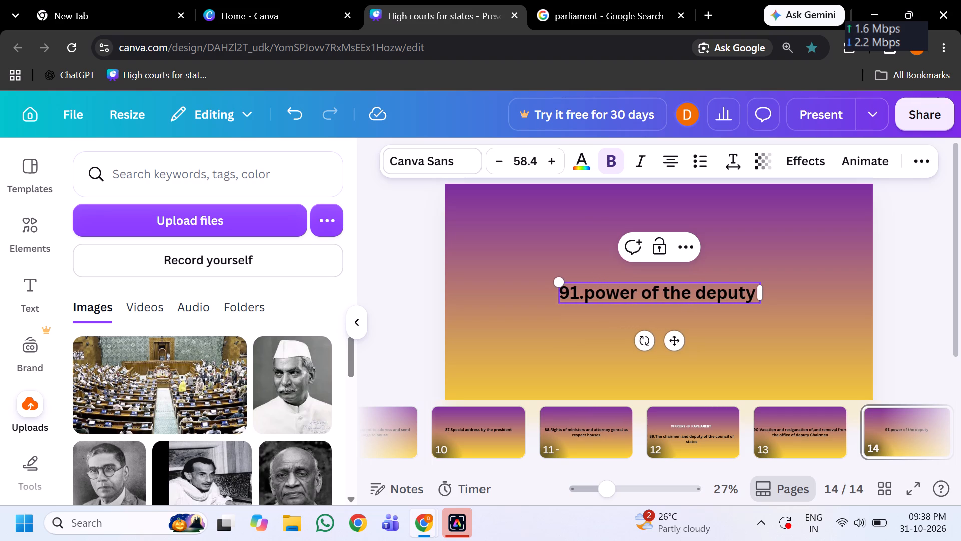
{"action": "key", "text": "v"}
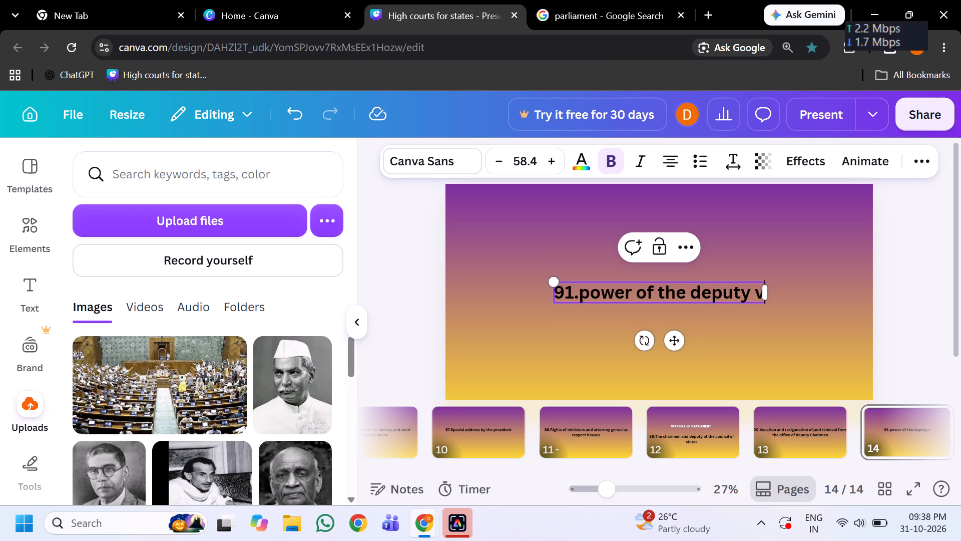
{"action": "key", "text": "BackSpace"}
{"action": "key", "text": "c"}
{"action": "type", "text": "hairmen"}
{"action": "key", "text": "space"}
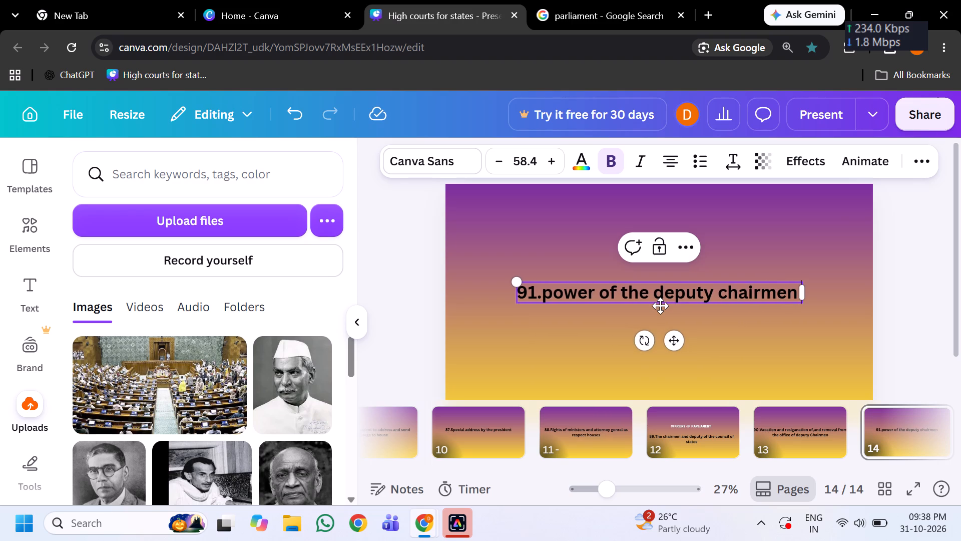
{"action": "type", "text": "or"}
{"action": "key", "text": "space"}
{"action": "type", "text": "other"}
{"action": "key", "text": "space"}
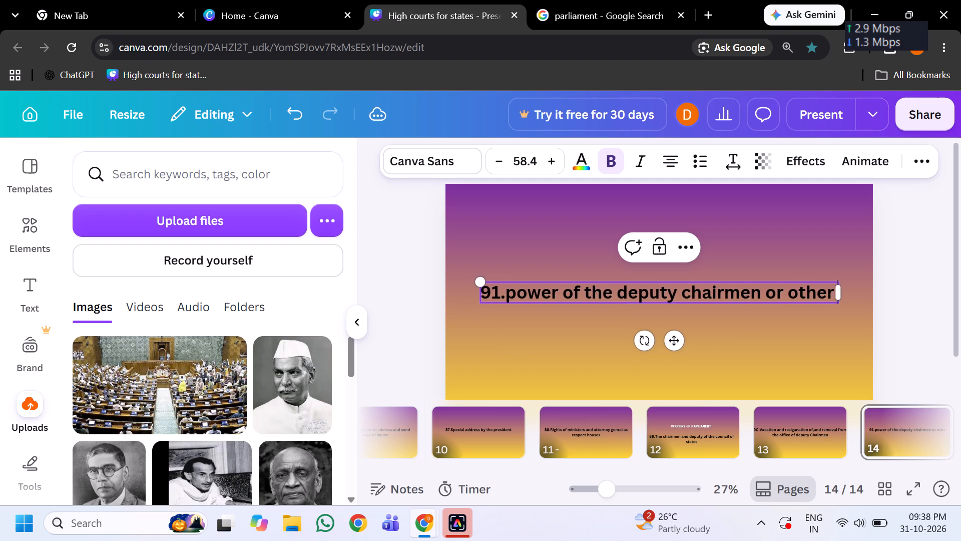
{"action": "type", "text": "person"}
{"action": "key", "text": "space"}
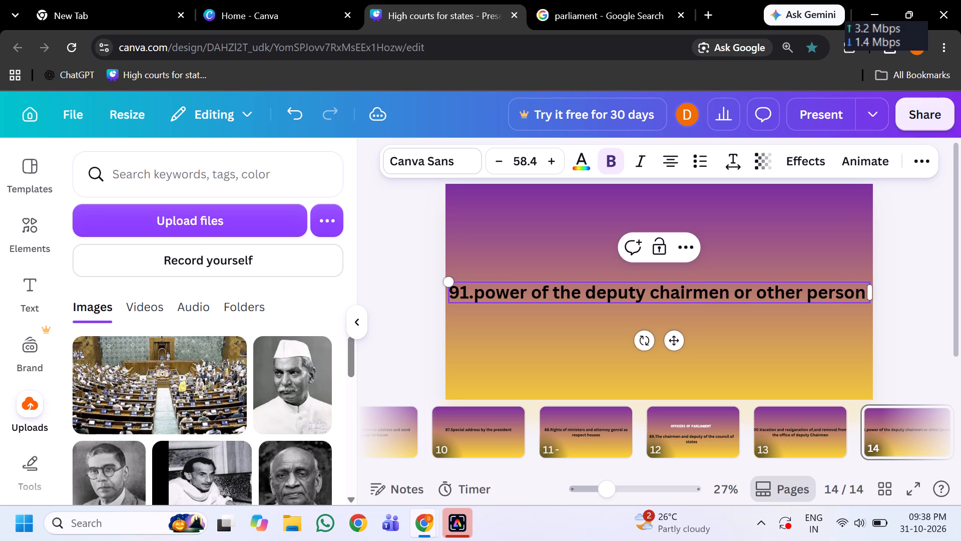
{"action": "type", "text": "to"}
{"action": "key", "text": "space"}
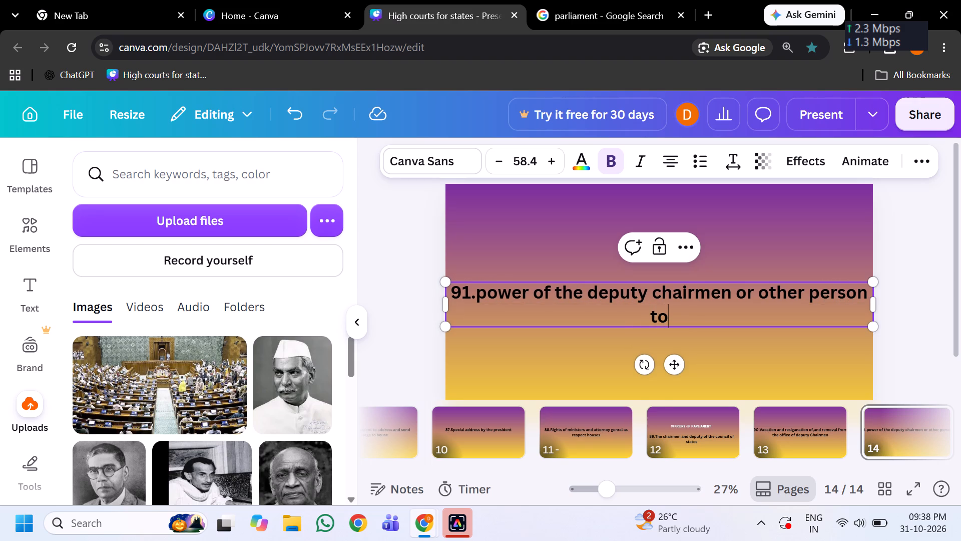
{"action": "type", "text": "perfor"}
{"action": "type", "text": "m"}
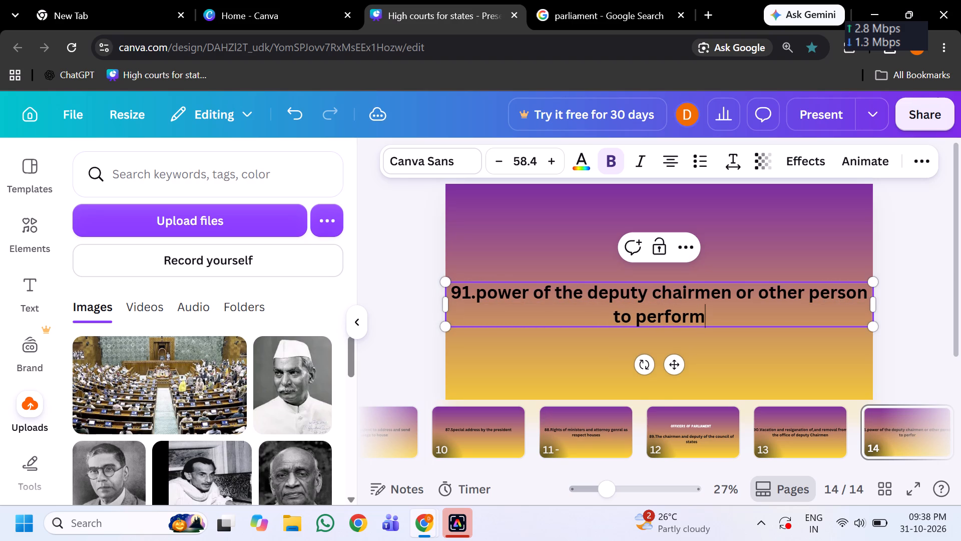
{"action": "key", "text": "space"}
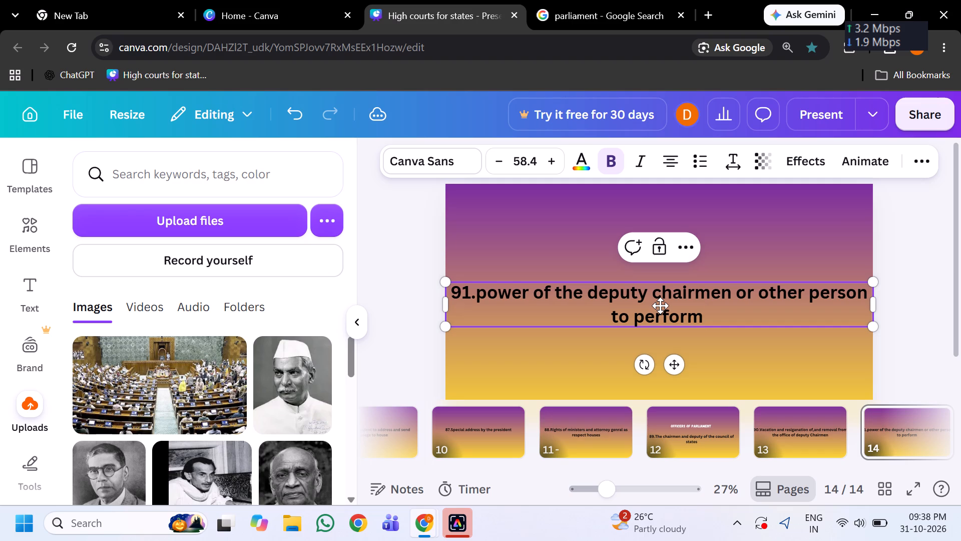
{"action": "type", "text": "thr"}
{"action": "key", "text": "space"}
{"action": "key", "text": "BackSpace"}
{"action": "key", "text": "BackSpace"}
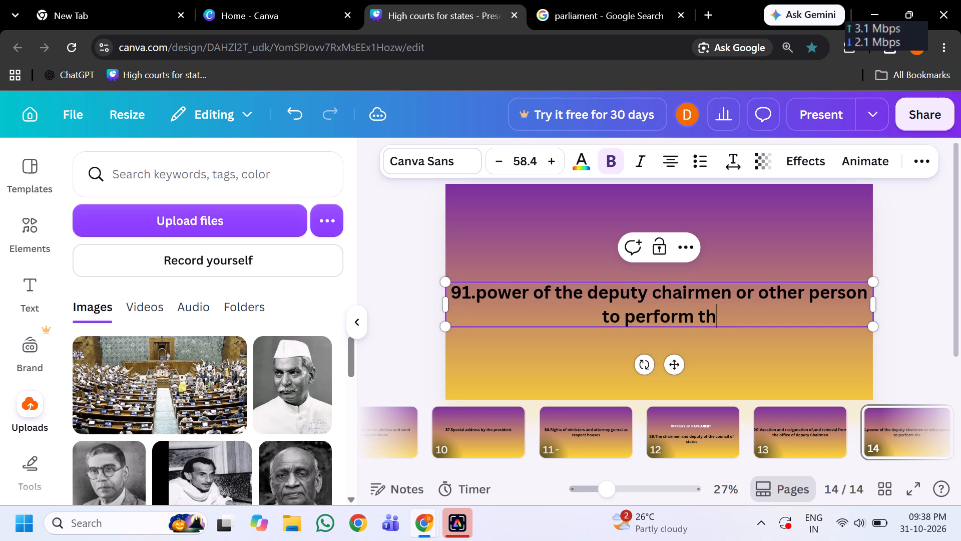
{"action": "type", "text": "e dutied"}
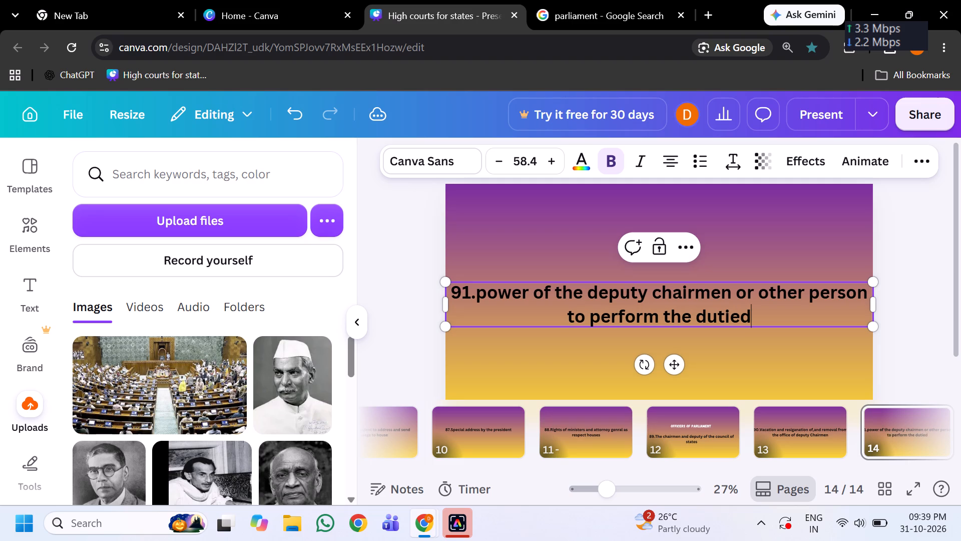
{"action": "key", "text": "s"}
{"action": "key", "text": "BackSpace"}
{"action": "key", "text": "BackSpace"}
{"action": "key", "text": "s"}
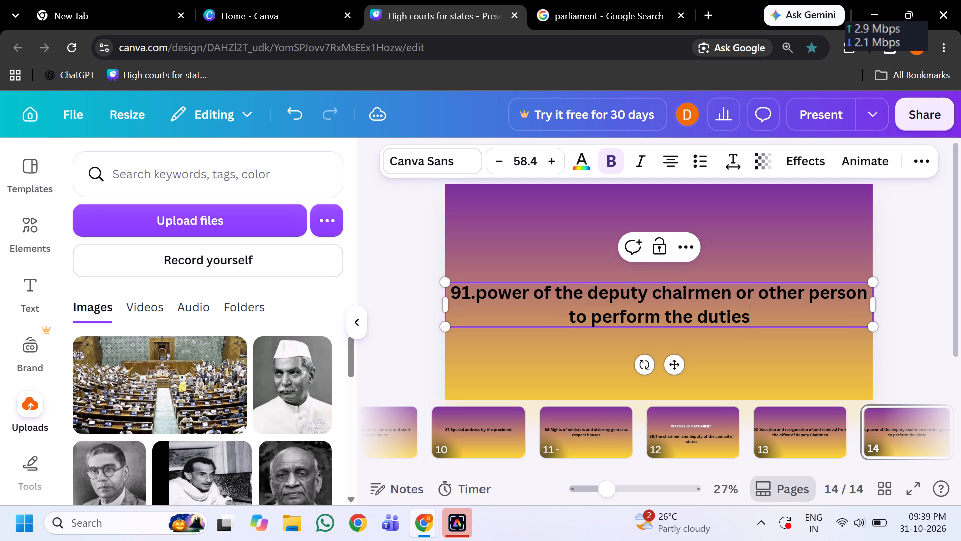
{"action": "key", "text": "space"}
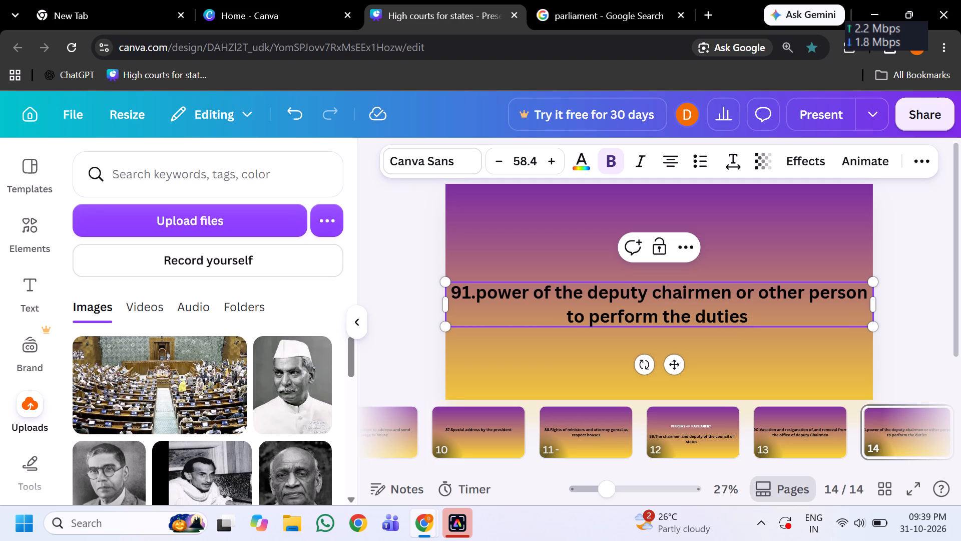
{"action": "type", "text": "of thr"}
{"action": "key", "text": "space"}
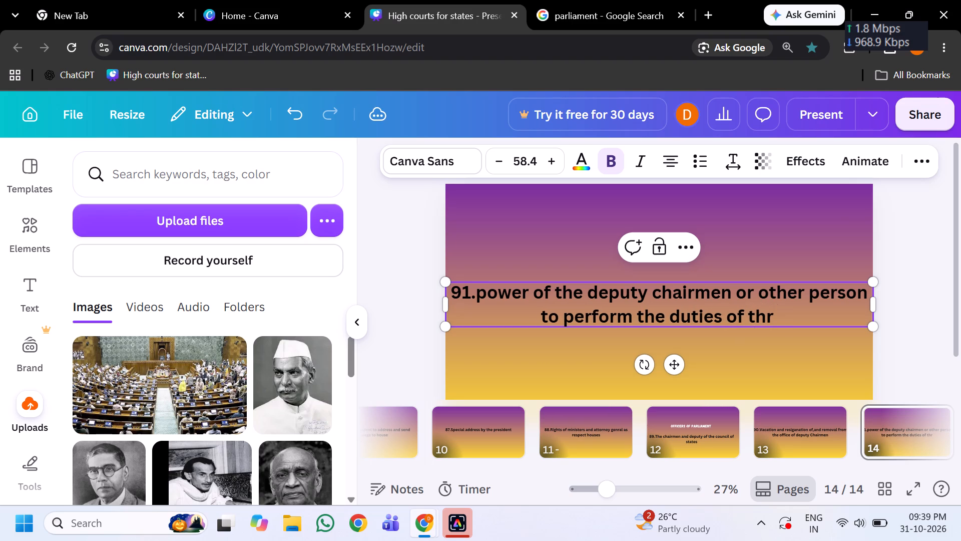
{"action": "key", "text": "BackSpace"}
{"action": "key", "text": "BackSpace"}
{"action": "type", "text": "e"}
{"action": "key", "text": "space"}
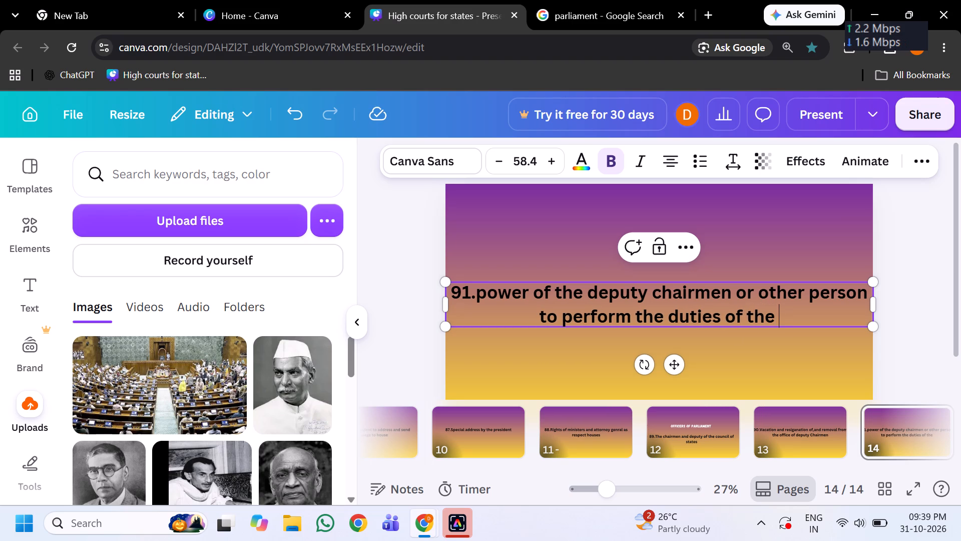
{"action": "type", "text": "offic"}
{"action": "type", "text": "e"}
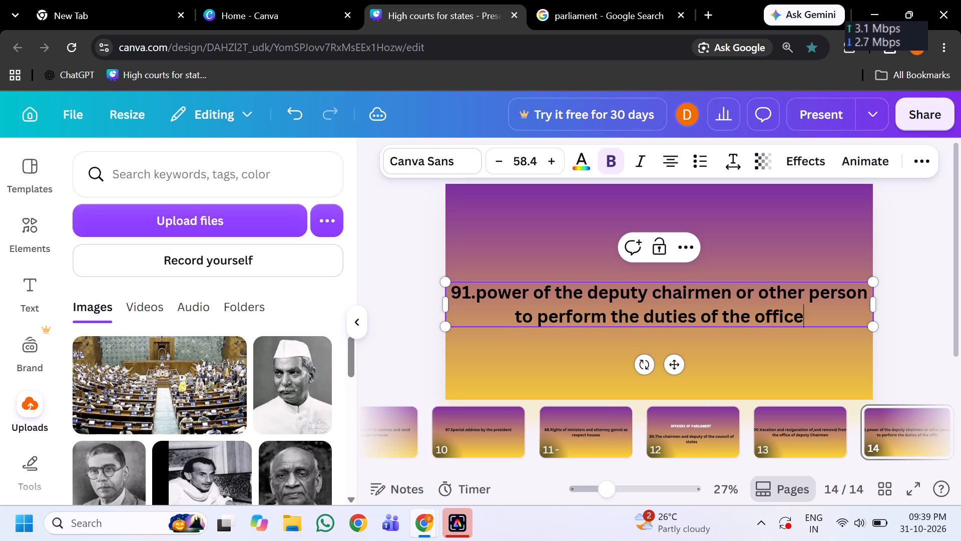
{"action": "key", "text": "space"}
{"action": "type", "text": "of"}
{"action": "key", "text": "space"}
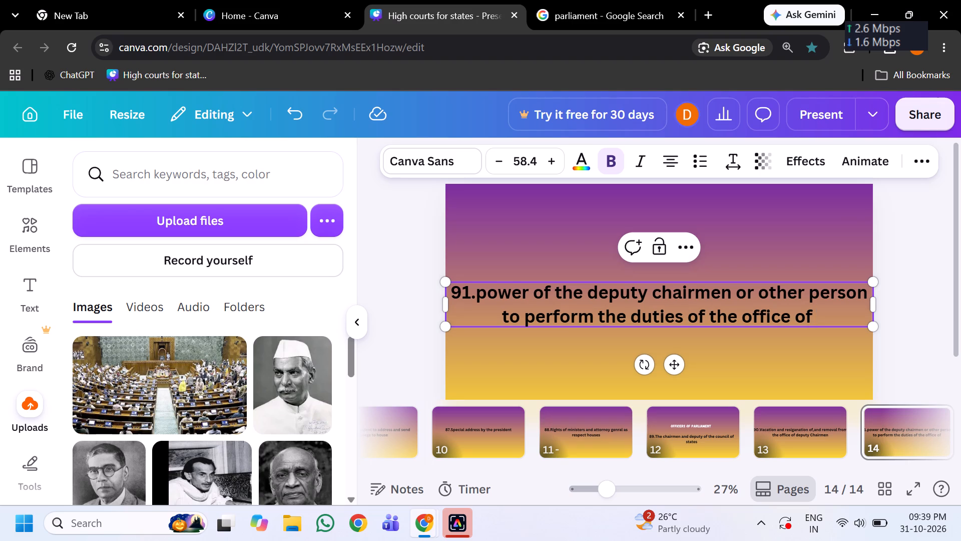
{"action": "type", "text": "'or"}
{"action": "key", "text": "space"}
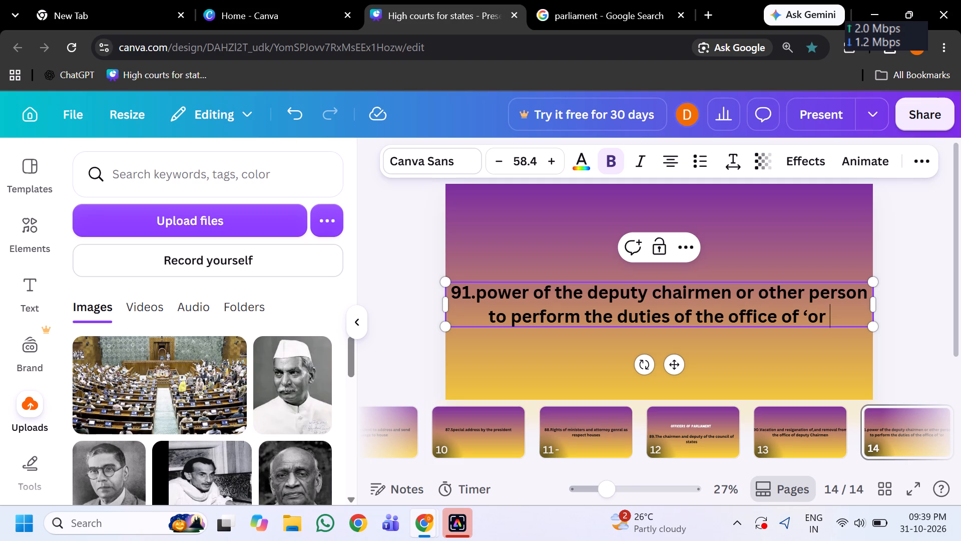
{"action": "type", "text": "at"}
{"action": "key", "text": "space"}
{"action": "key", "text": "BackSpace"}
{"action": "key", "text": "BackSpace"}
{"action": "key", "text": "BackSpace"}
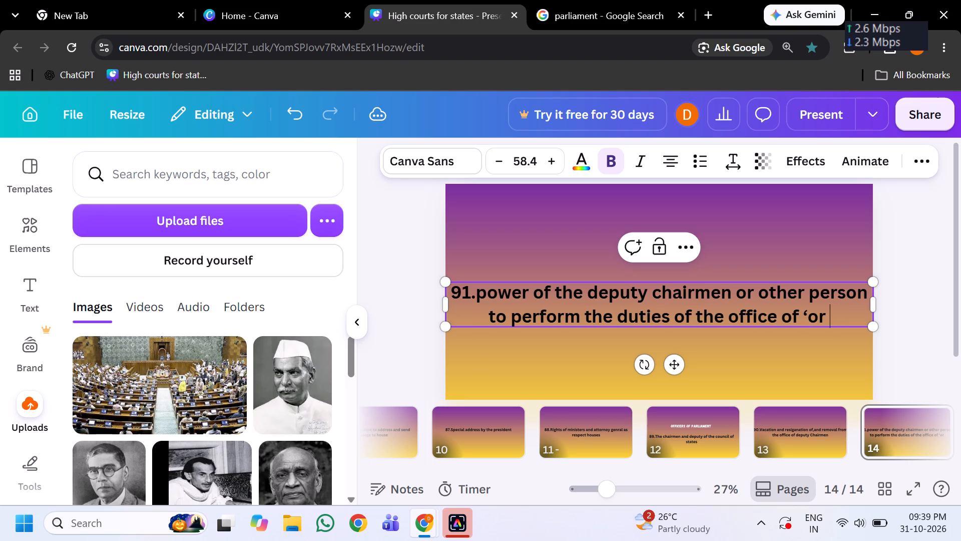
{"action": "type", "text": "to"}
{"action": "key", "text": "space"}
{"action": "type", "text": "act"}
{"action": "key", "text": "space"}
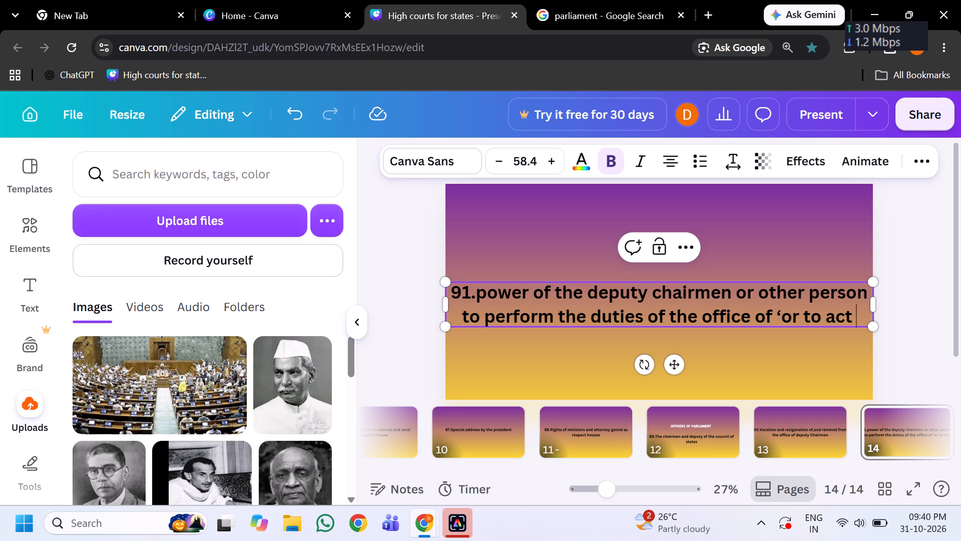
{"action": "type", "text": "as"}
{"action": "key", "text": "space"}
{"action": "type", "text": "chairma"}
{"action": "key", "text": "BackSpace"}
{"action": "type", "text": "en"}
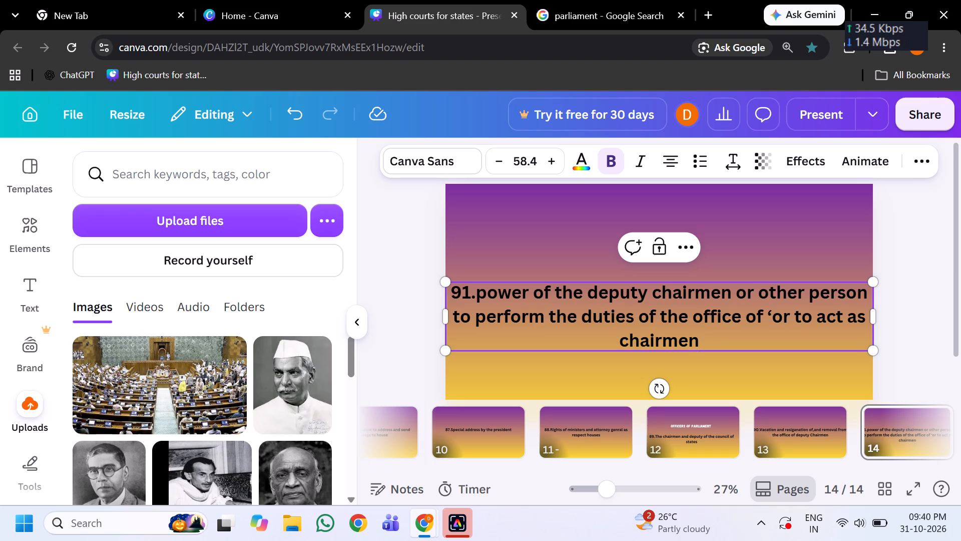
Duplicate page 14 with the article 91 heading as page 15.
{"action": "left_click_drag", "start_coordinate": [757, 466], "coordinate": [809, 477]}
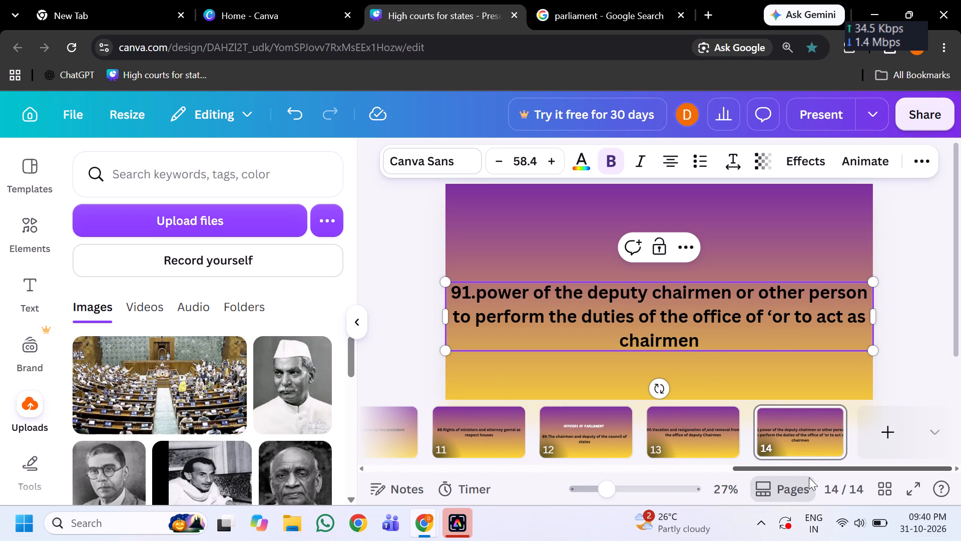
{"action": "left_click_drag", "start_coordinate": [809, 477], "coordinate": [813, 478]}
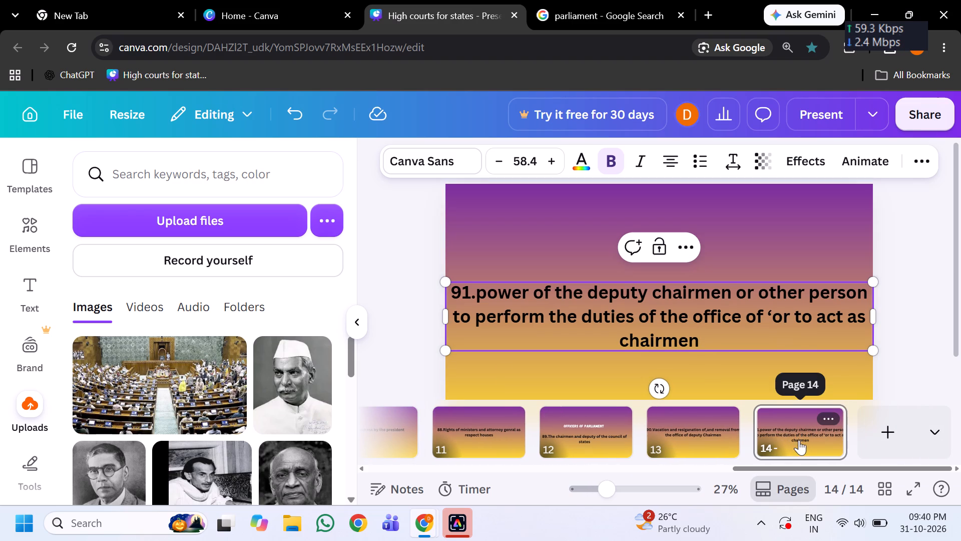
{"action": "left_click", "coordinate": [831, 413]}
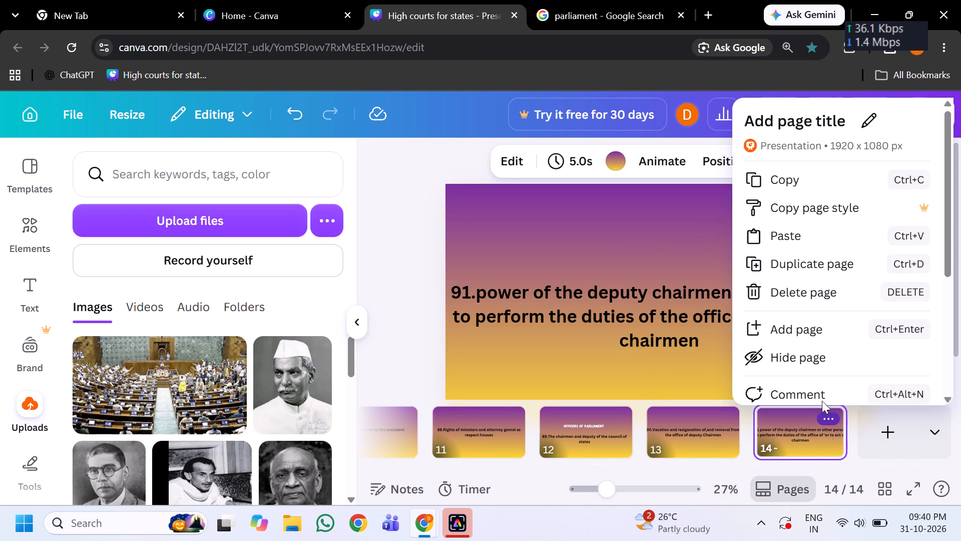
{"action": "left_click", "coordinate": [813, 268]}
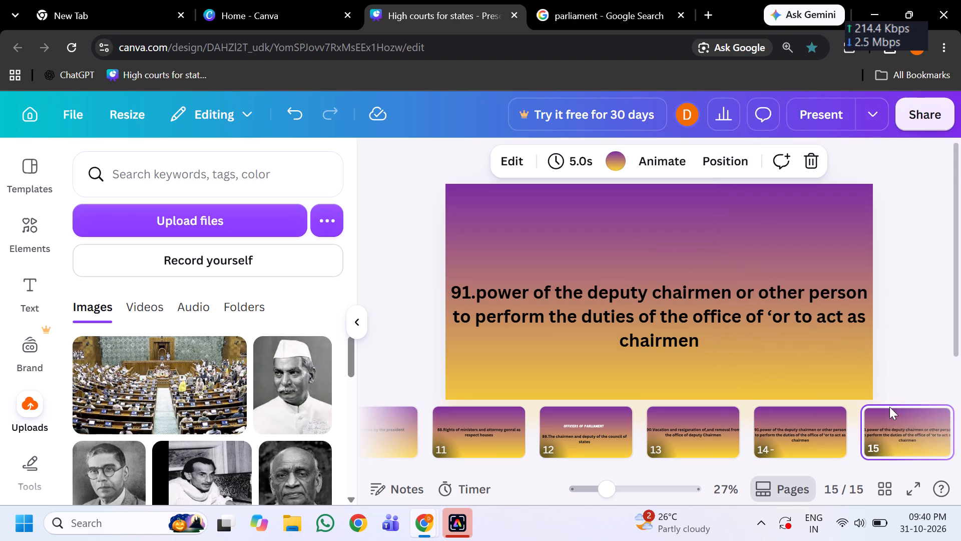
Replace page 15's heading with "92.The chairman or the deputy chairman not to preside while a resoulution for his removal from office is under consideration".
{"action": "left_click", "coordinate": [785, 441]}
{"action": "left_click", "coordinate": [901, 433]}
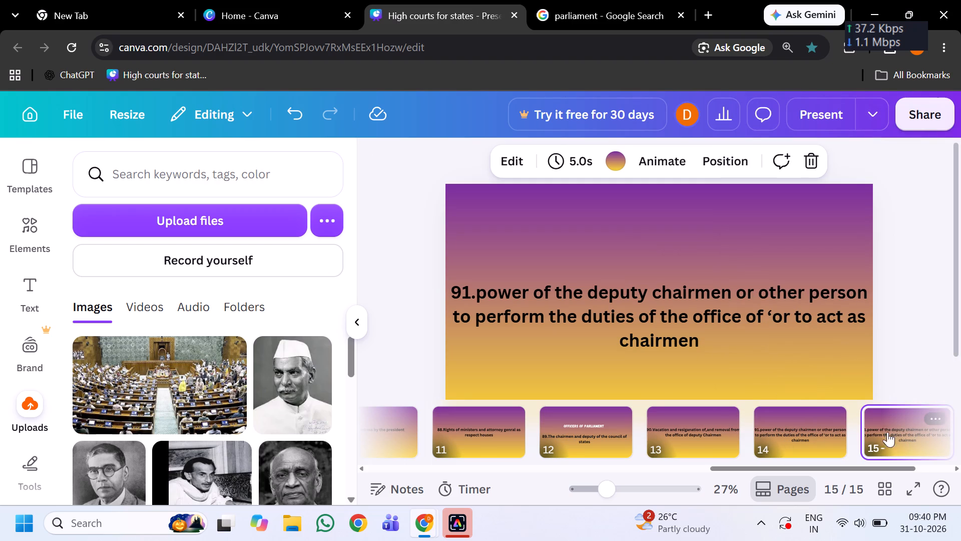
{"action": "double_click", "coordinate": [681, 327]}
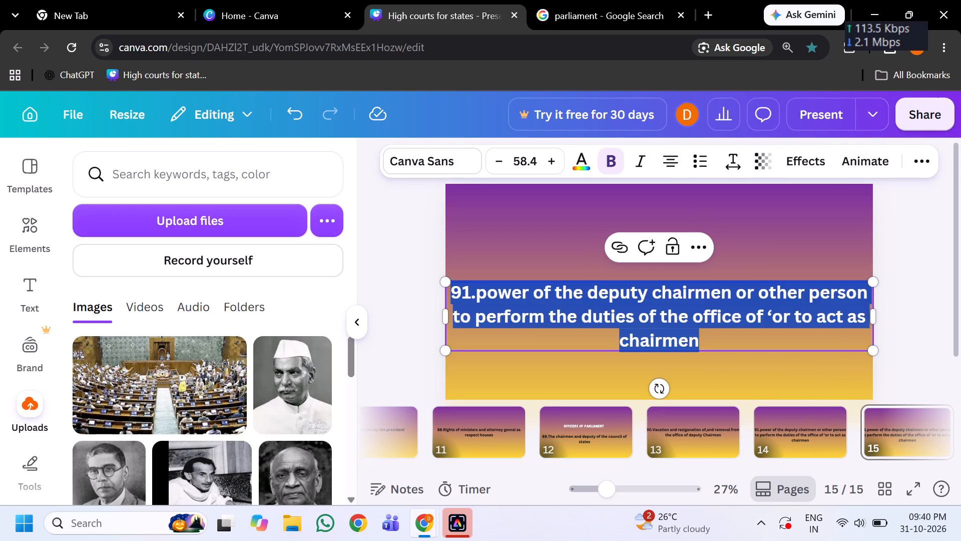
{"action": "type", "text": "92"}
{"action": "key", "text": "period"}
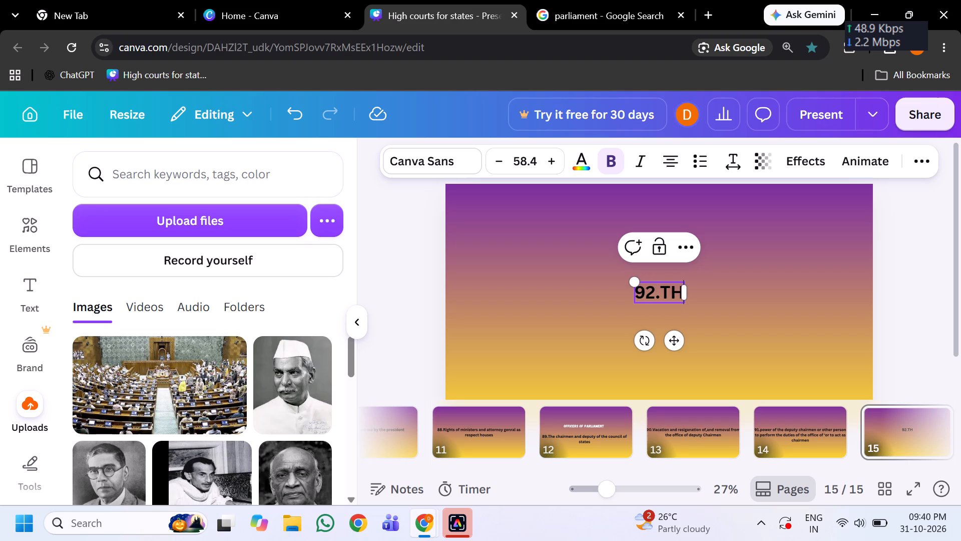
{"action": "key", "text": "BackSpace"}
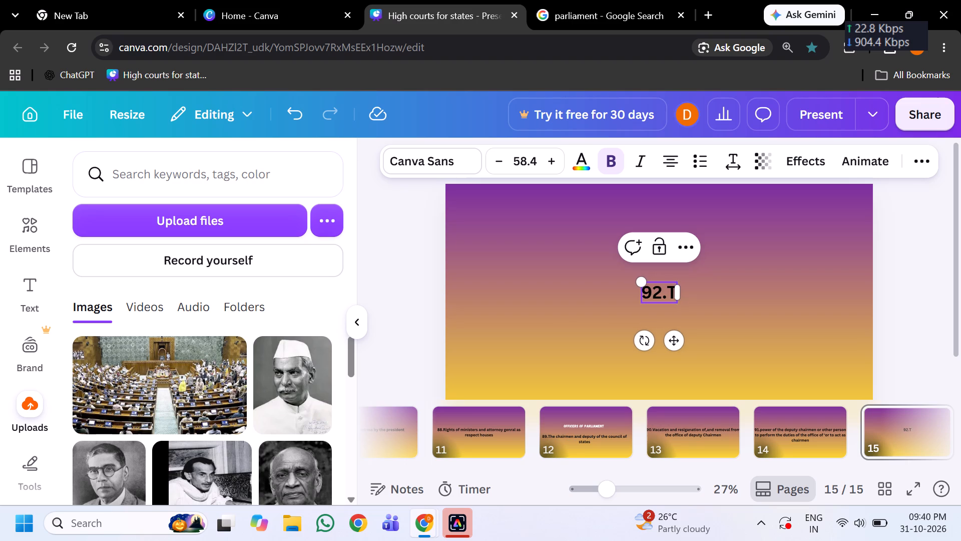
{"action": "type", "text": "he"}
{"action": "key", "text": "space"}
{"action": "type", "text": "chsi"}
{"action": "key", "text": "BackSpace"}
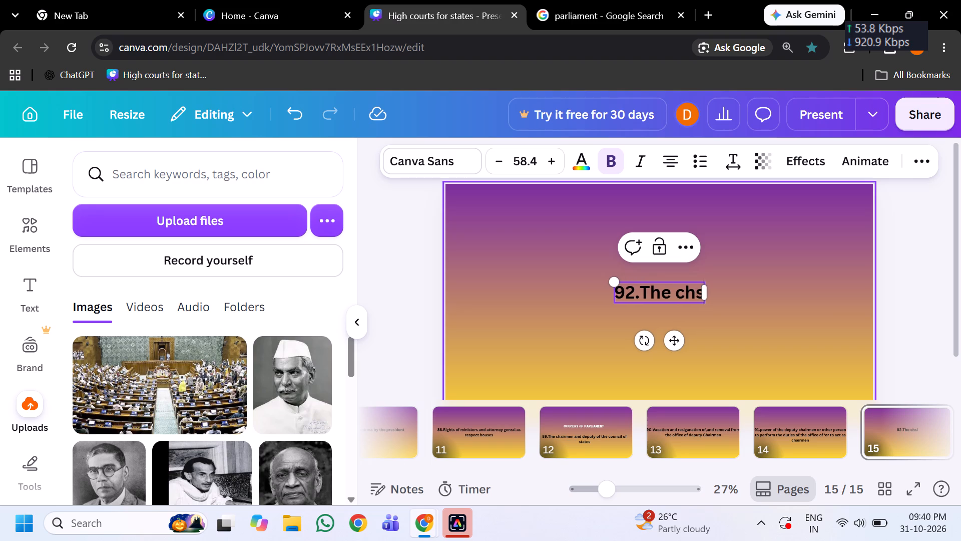
{"action": "key", "text": "BackSpace"}
{"action": "type", "text": "airmen"}
{"action": "key", "text": "space"}
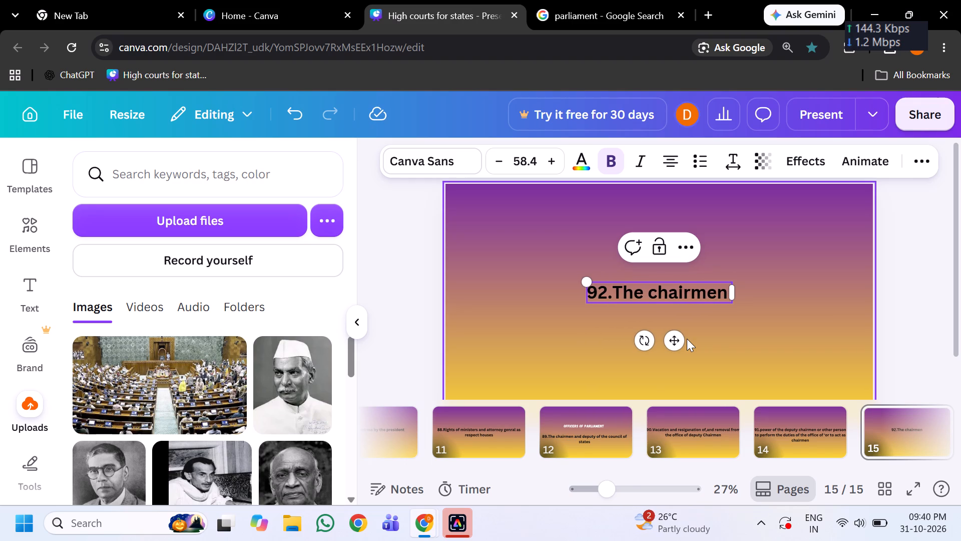
{"action": "key", "text": "BackSpace"}
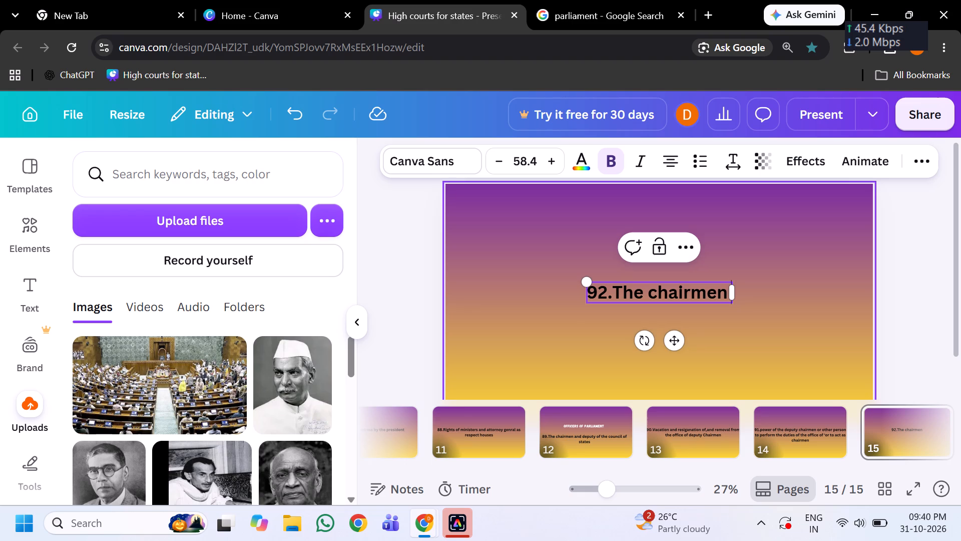
{"action": "key", "text": "BackSpace"}
{"action": "key", "text": "BackSpace"}
{"action": "type", "text": "an"}
{"action": "key", "text": "space"}
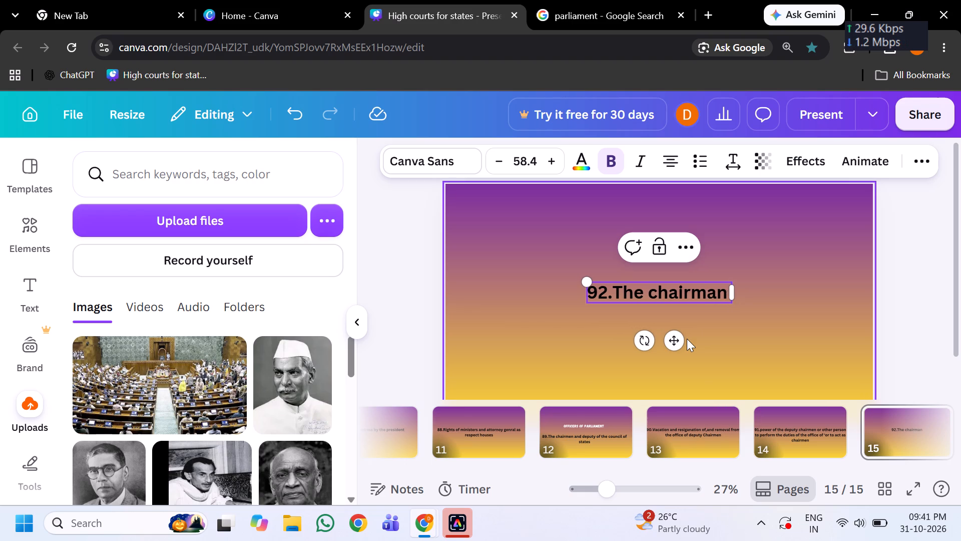
{"action": "type", "text": "or thr"}
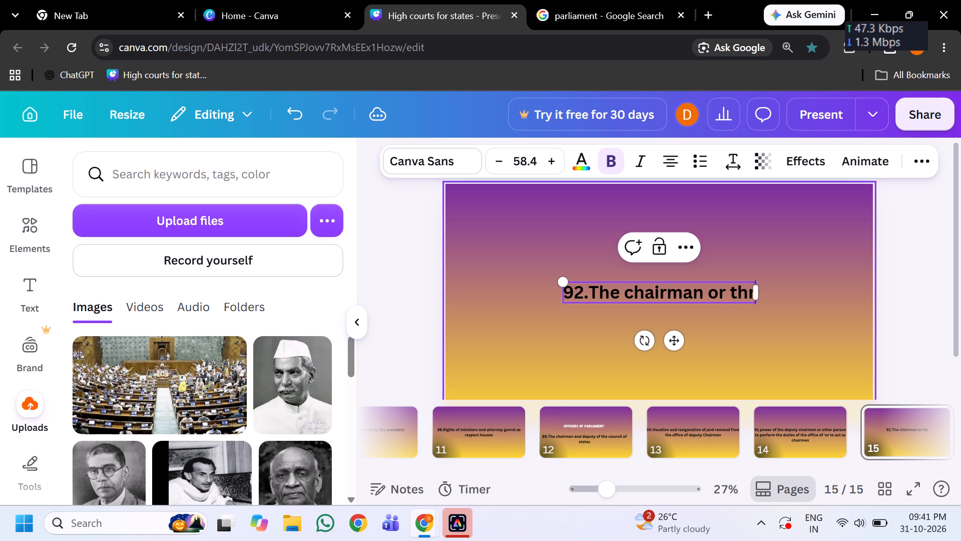
{"action": "key", "text": "BackSpace"}
{"action": "type", "text": "e"}
{"action": "key", "text": "space"}
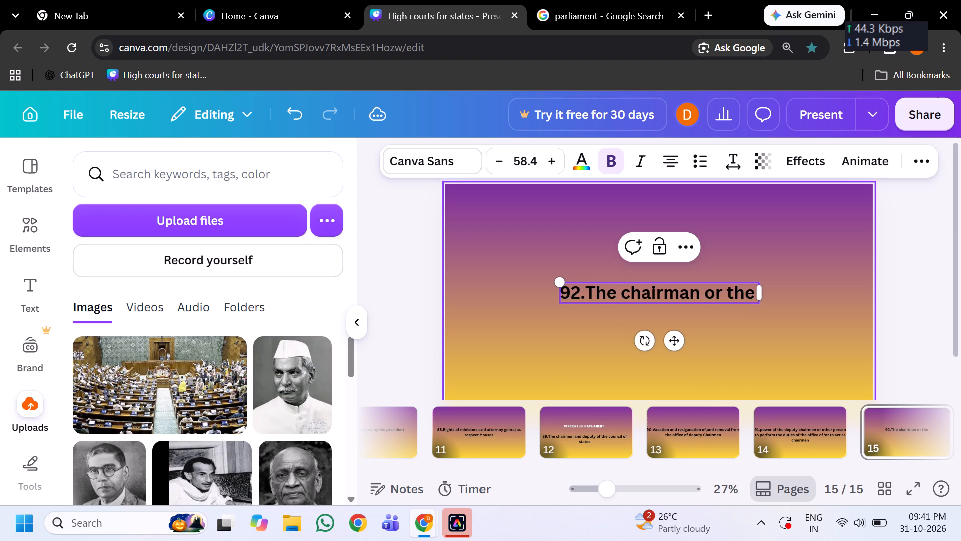
{"action": "type", "text": "deputy"}
{"action": "key", "text": "space"}
{"action": "type", "text": "chair"}
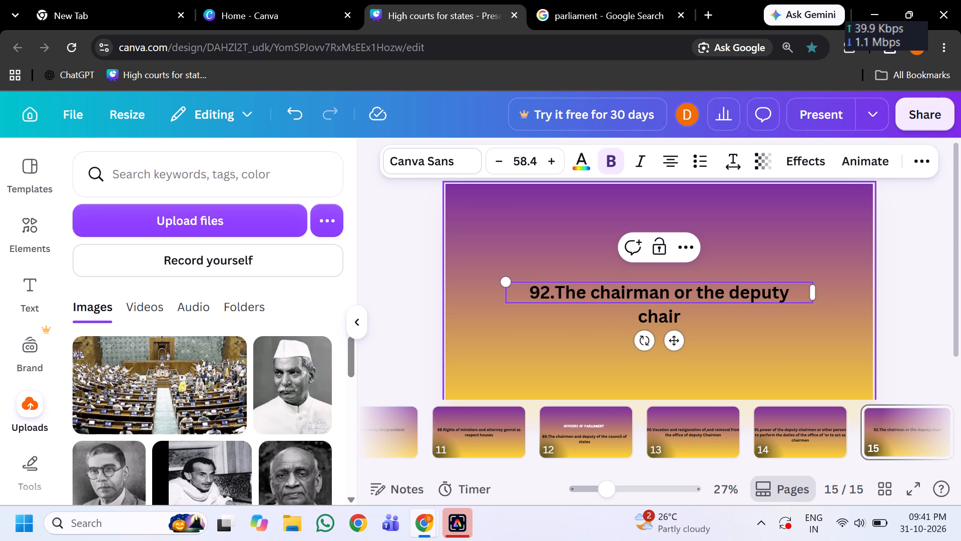
{"action": "type", "text": "man"}
{"action": "key", "text": "space"}
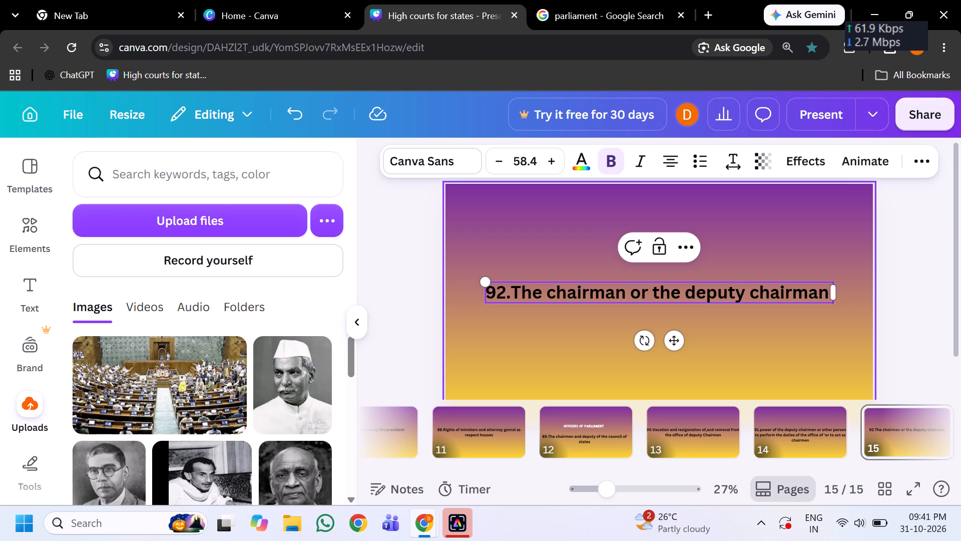
{"action": "type", "text": "not"}
{"action": "key", "text": "space"}
{"action": "type", "text": "to"}
{"action": "key", "text": "space"}
{"action": "type", "text": "preside"}
{"action": "key", "text": "space"}
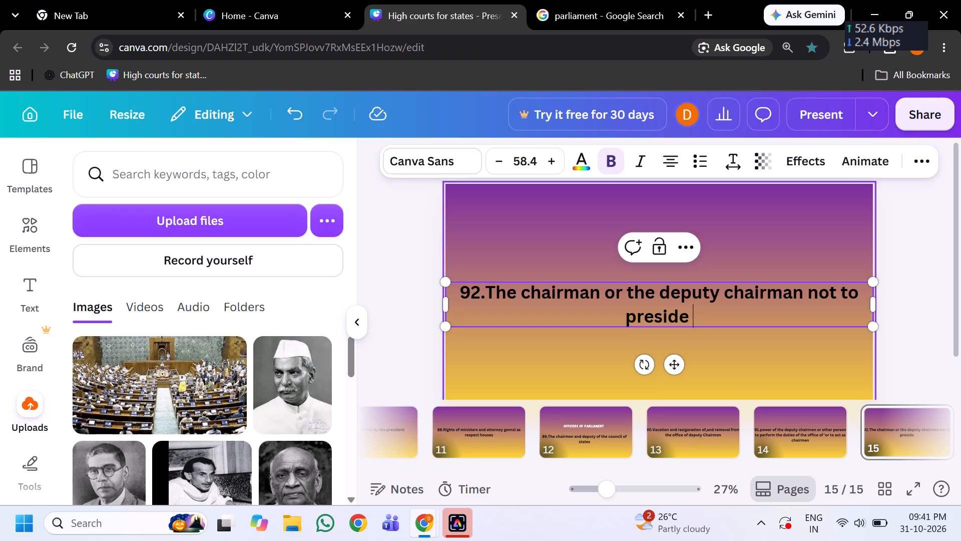
{"action": "type", "text": "while"}
{"action": "key", "text": "space"}
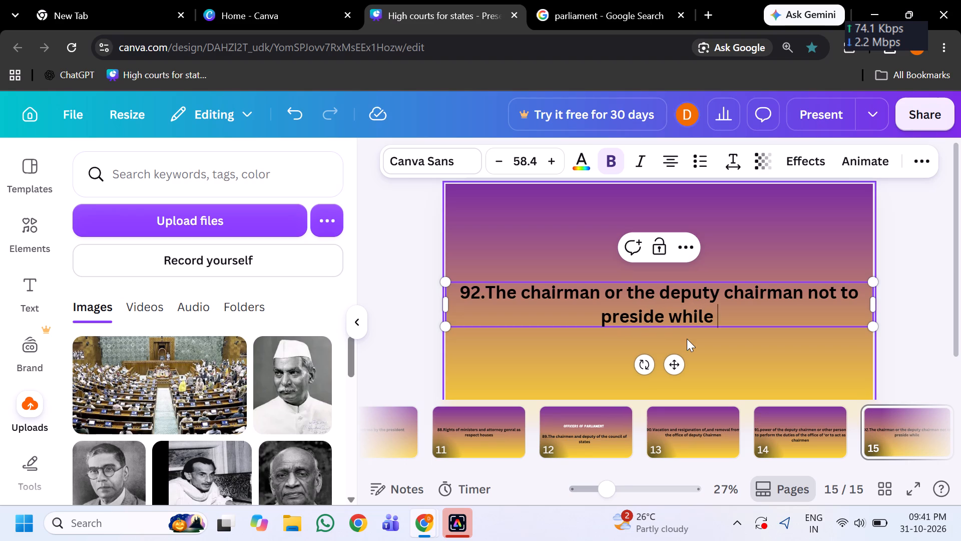
{"action": "type", "text": "a"}
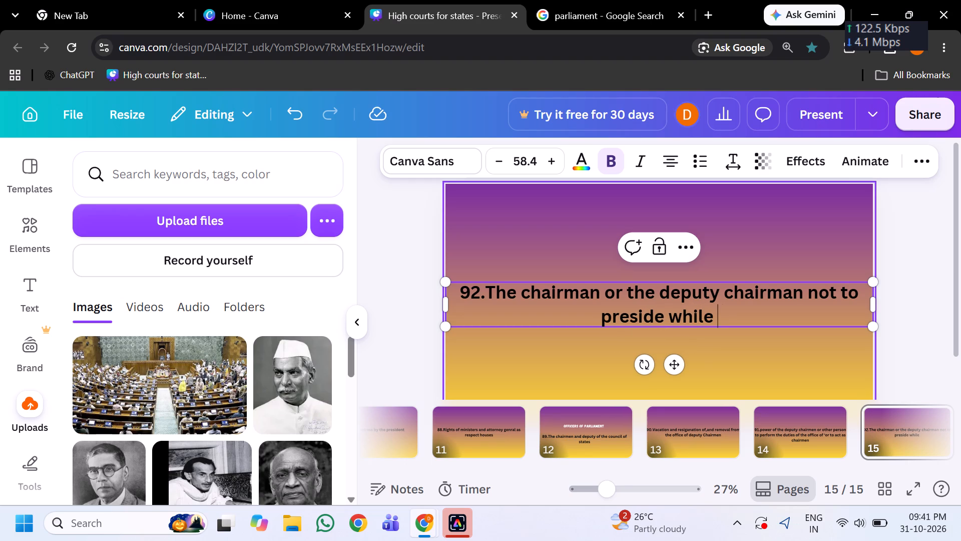
{"action": "key", "text": "space"}
{"action": "type", "text": "resoulut"}
{"action": "type", "text": "ion"}
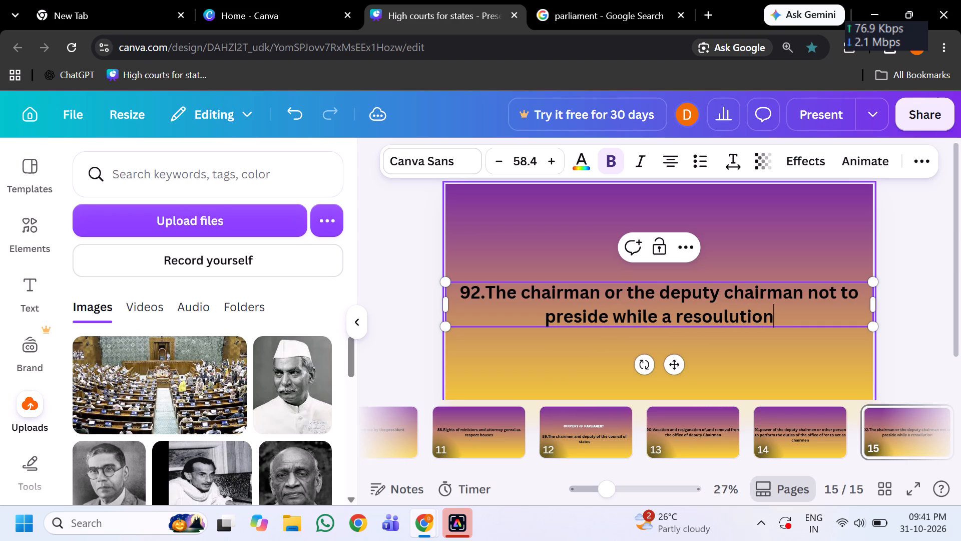
{"action": "key", "text": "space"}
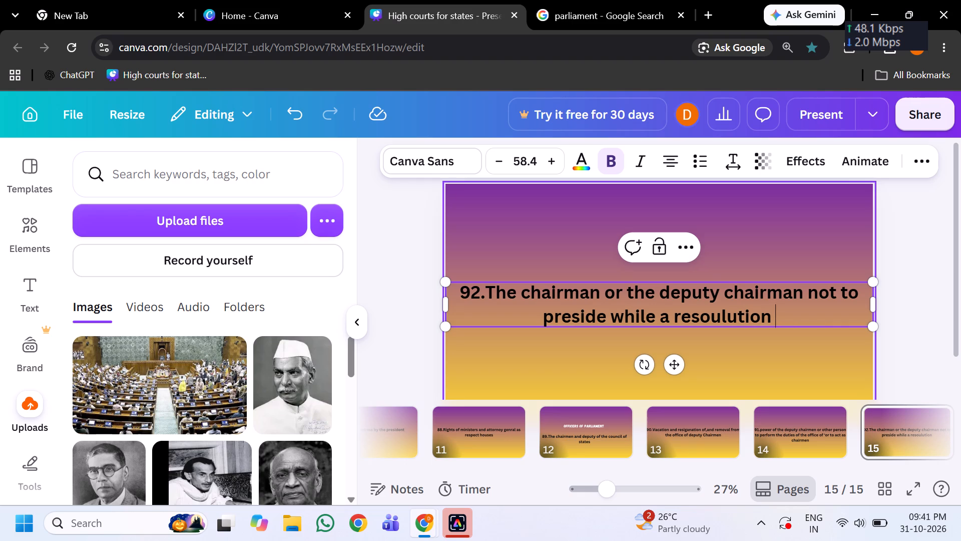
{"action": "type", "text": "for"}
{"action": "key", "text": "space"}
{"action": "type", "text": "hid"}
{"action": "key", "text": "space"}
{"action": "key", "text": "BackSpace"}
{"action": "key", "text": "BackSpace"}
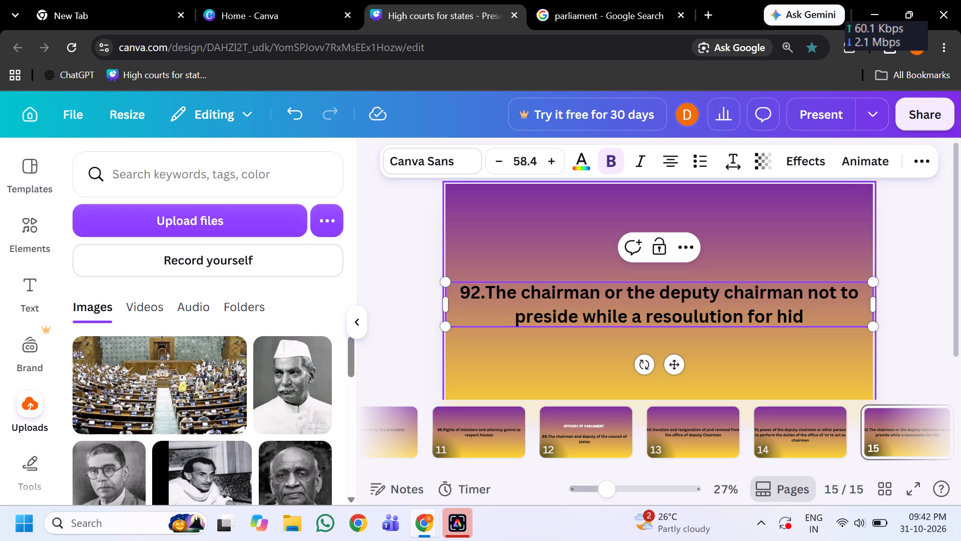
{"action": "type", "text": "s"}
{"action": "key", "text": "space"}
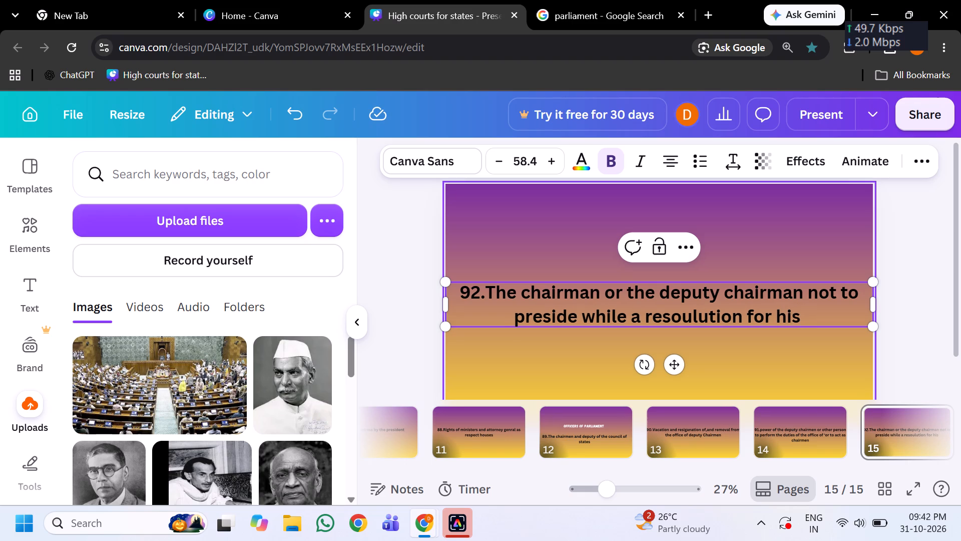
{"action": "type", "text": "removal"}
{"action": "key", "text": "space"}
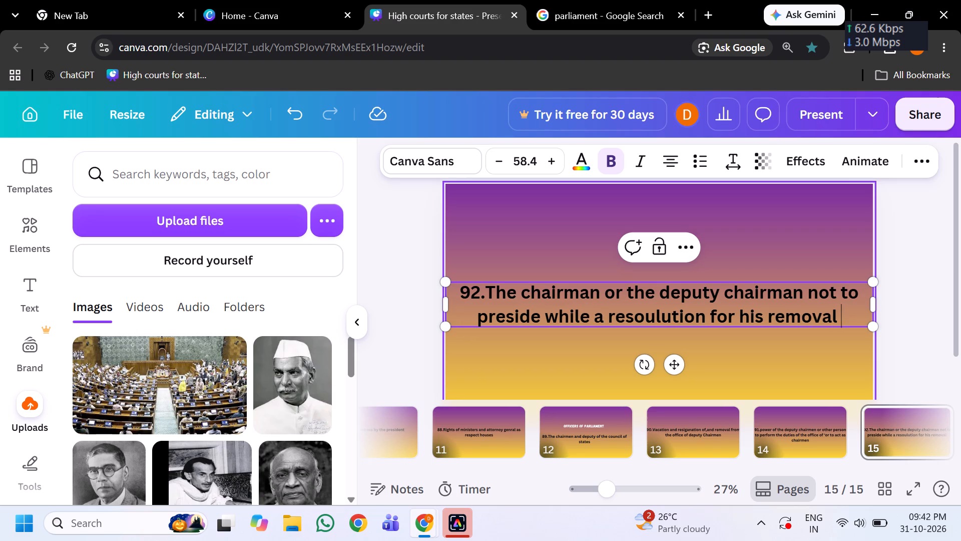
{"action": "type", "text": "from"}
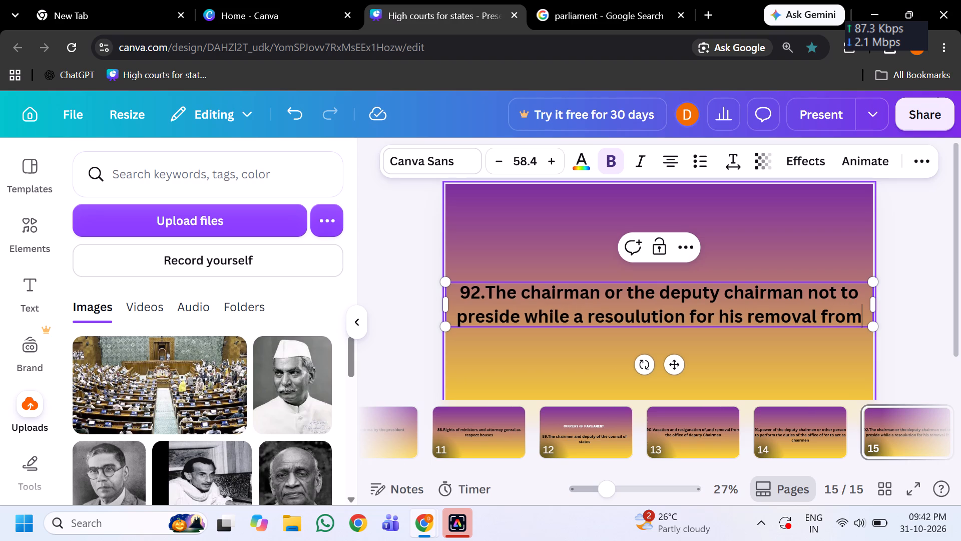
{"action": "key", "text": "space"}
{"action": "type", "text": "office"}
{"action": "key", "text": "space"}
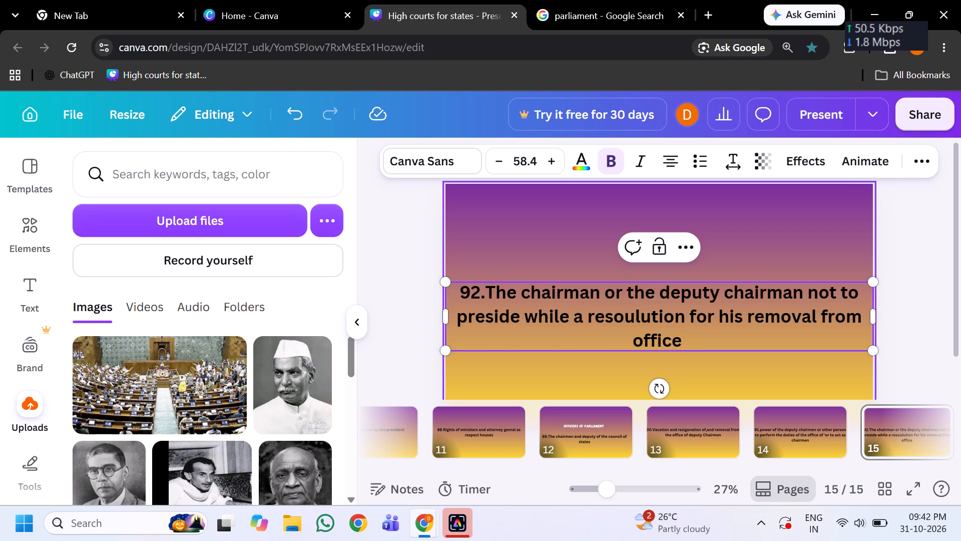
{"action": "type", "text": "is under"}
{"action": "key", "text": "space"}
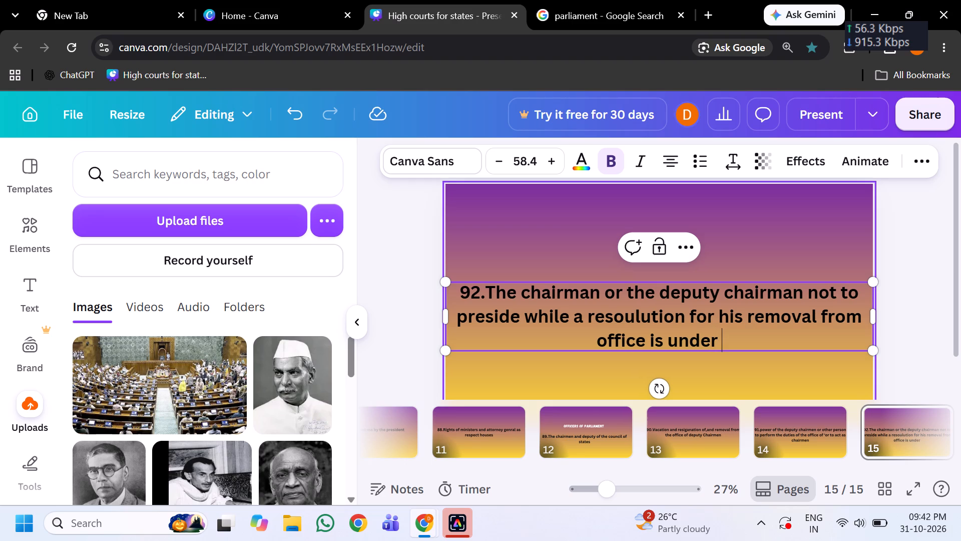
{"action": "type", "text": "consideration"}
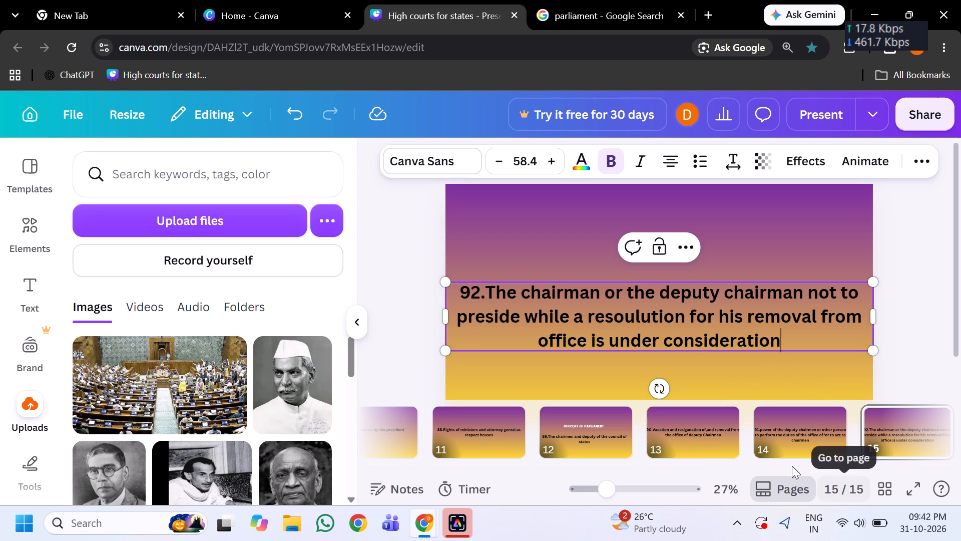
Duplicate page 15 with the article 92 heading as page 16.
{"action": "left_click_drag", "start_coordinate": [799, 469], "coordinate": [848, 466]}
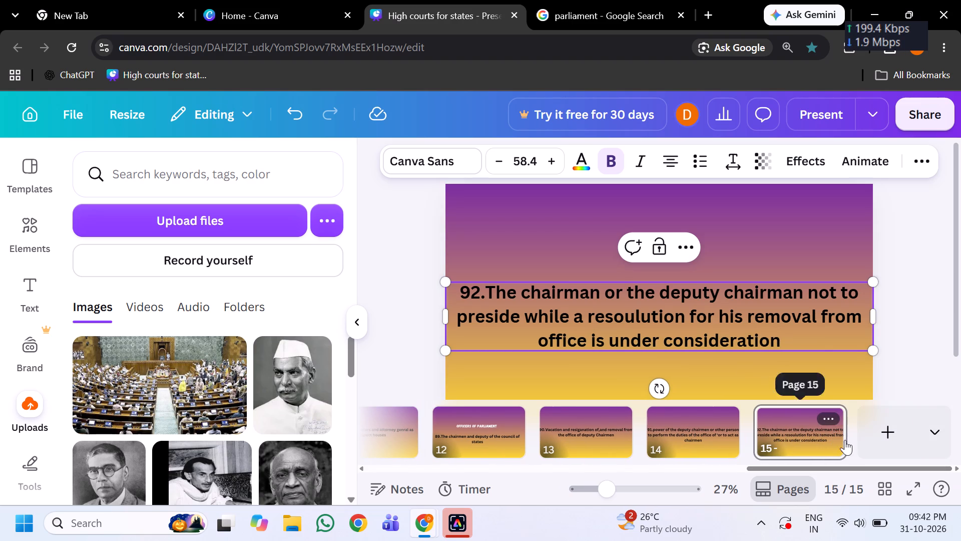
{"action": "left_click", "coordinate": [827, 417]}
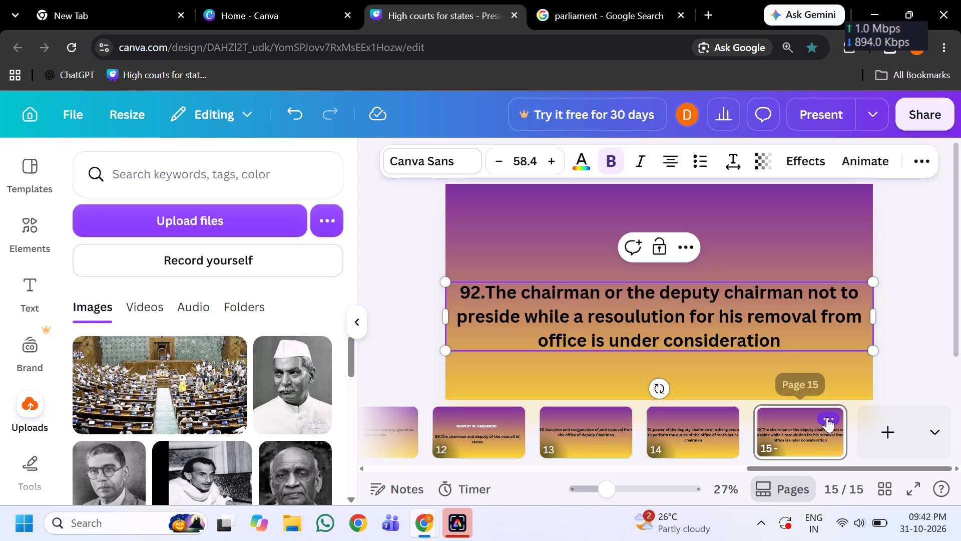
{"action": "left_click", "coordinate": [812, 271]}
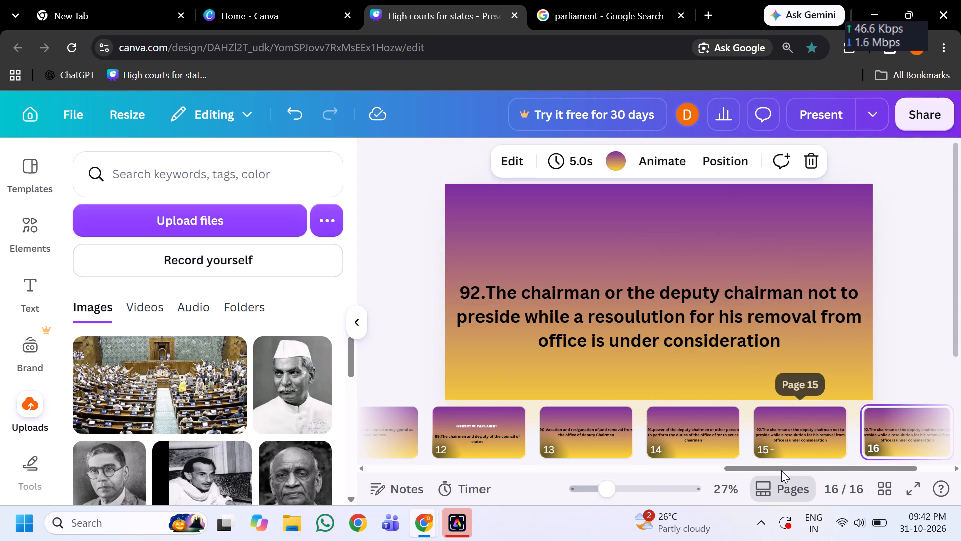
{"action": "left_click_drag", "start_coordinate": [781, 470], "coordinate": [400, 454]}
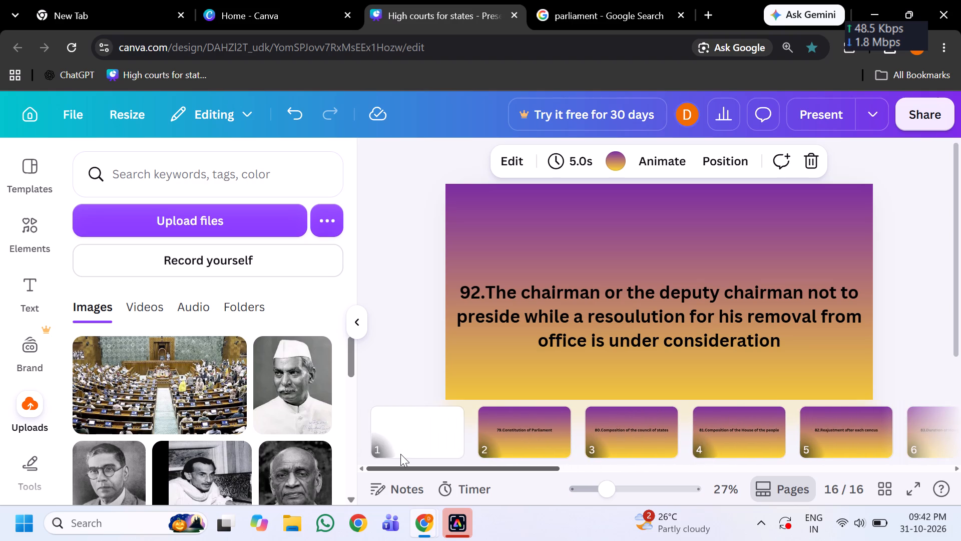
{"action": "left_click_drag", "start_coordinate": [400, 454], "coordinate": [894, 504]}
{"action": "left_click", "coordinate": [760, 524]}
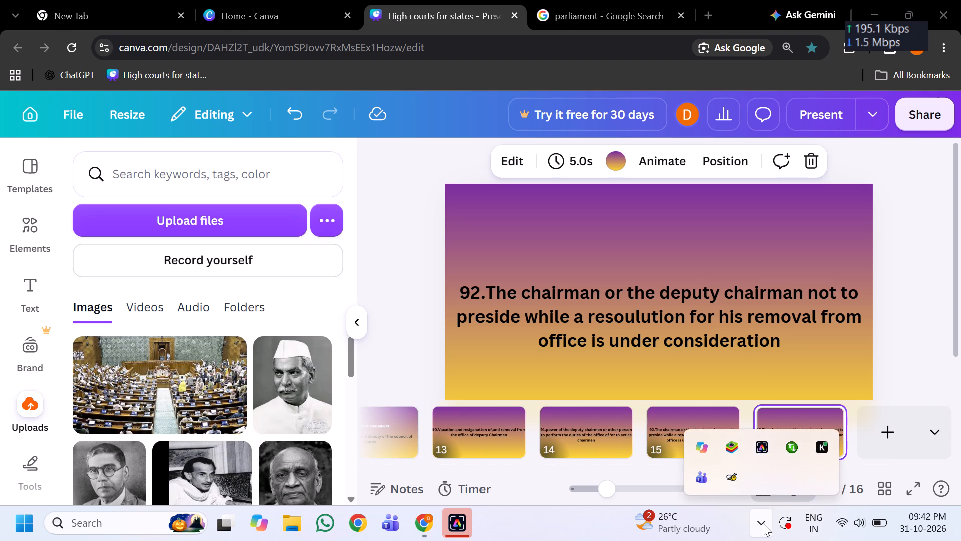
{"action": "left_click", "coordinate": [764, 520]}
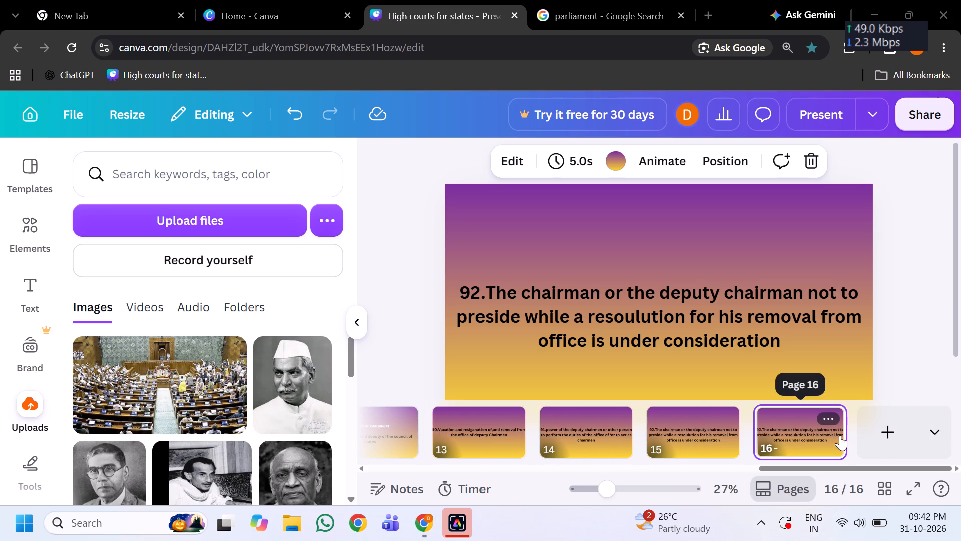
Duplicate page 16 with the article 92 heading as page 17, keeping the page order.
{"action": "left_click", "coordinate": [825, 421]}
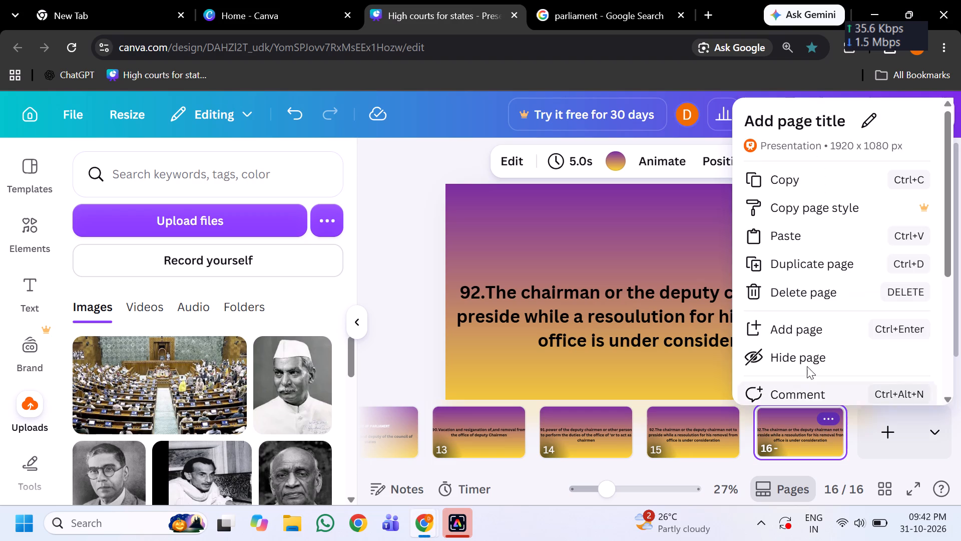
{"action": "left_click", "coordinate": [810, 266]}
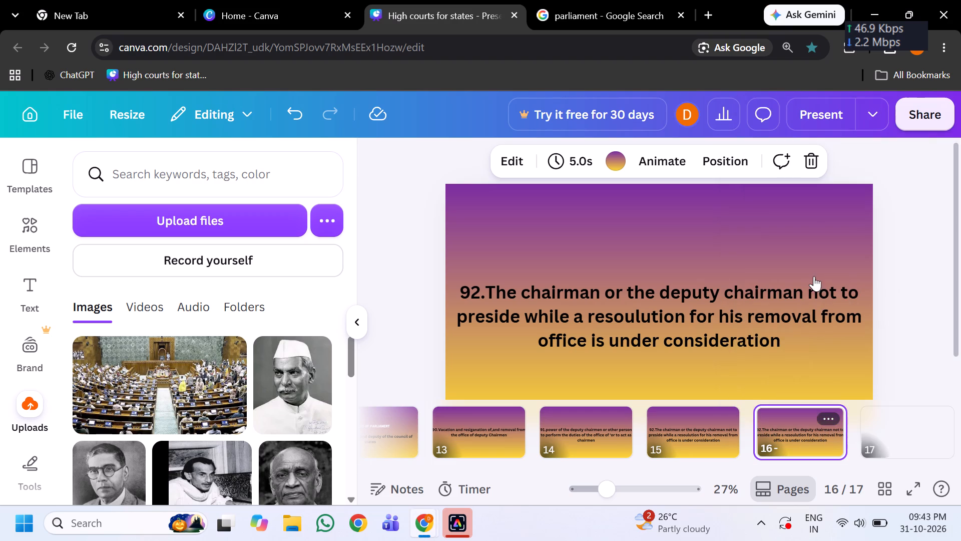
{"action": "left_click_drag", "start_coordinate": [788, 446], "coordinate": [716, 450]}
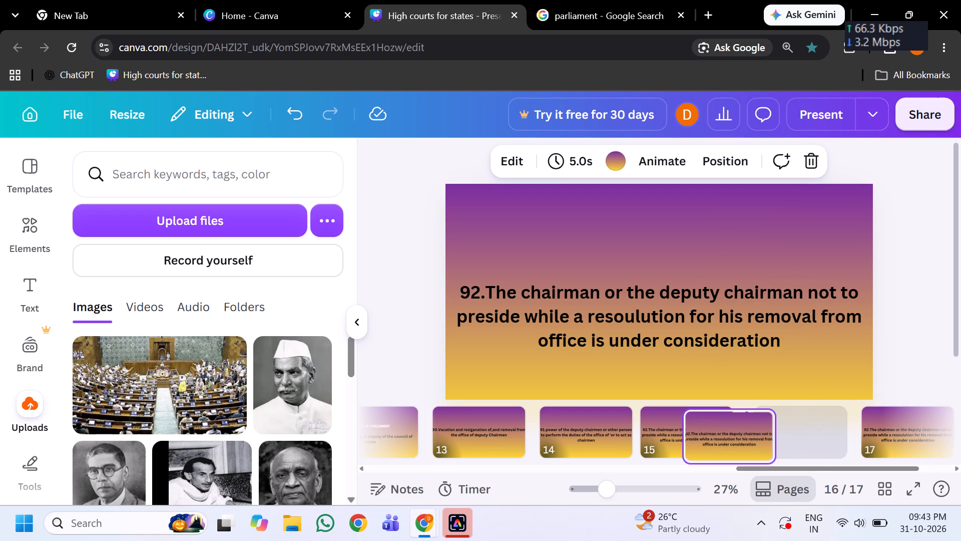
{"action": "left_click_drag", "start_coordinate": [716, 450], "coordinate": [780, 447]}
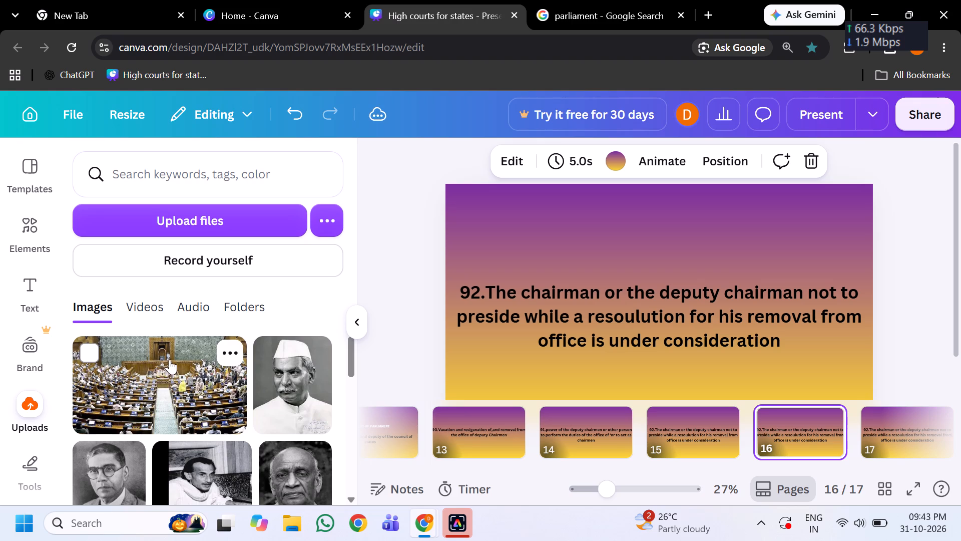
Move the uploaded parliament hall photo "images (5).jpg" to Trash.
{"action": "left_click", "coordinate": [227, 348]}
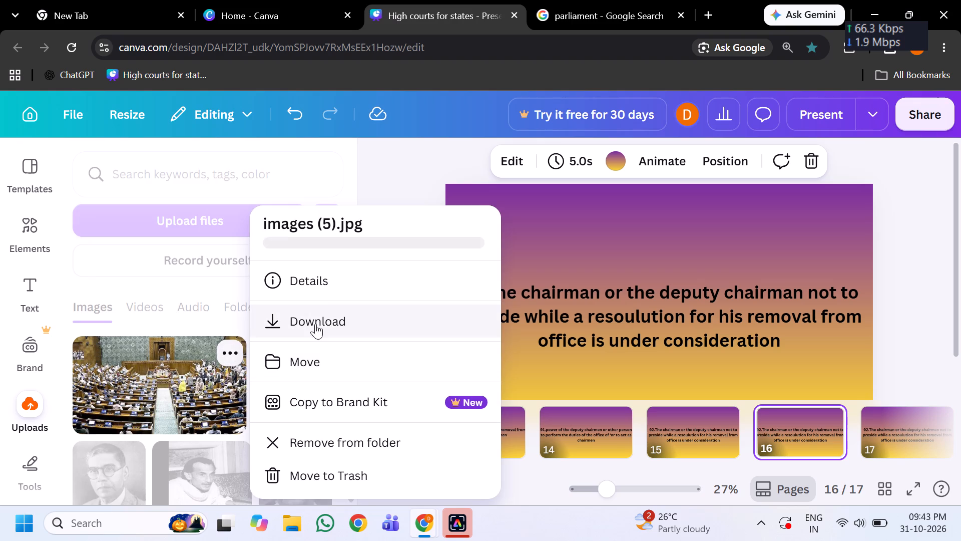
{"action": "left_click", "coordinate": [333, 465]}
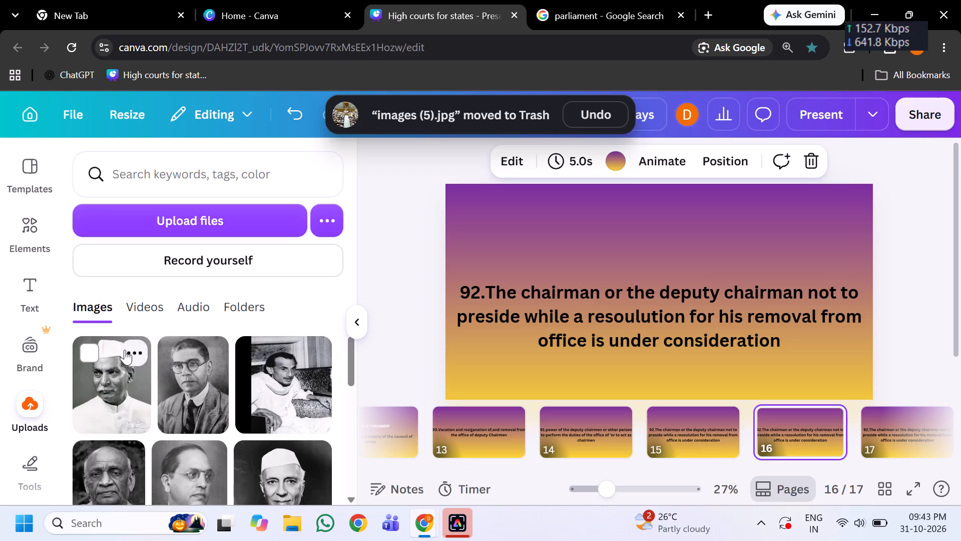
Move the remaining uploaded images to Trash together, keeping only the orange Ganesha and the seated black silhouette with the red caption.
{"action": "left_click", "coordinate": [95, 349]}
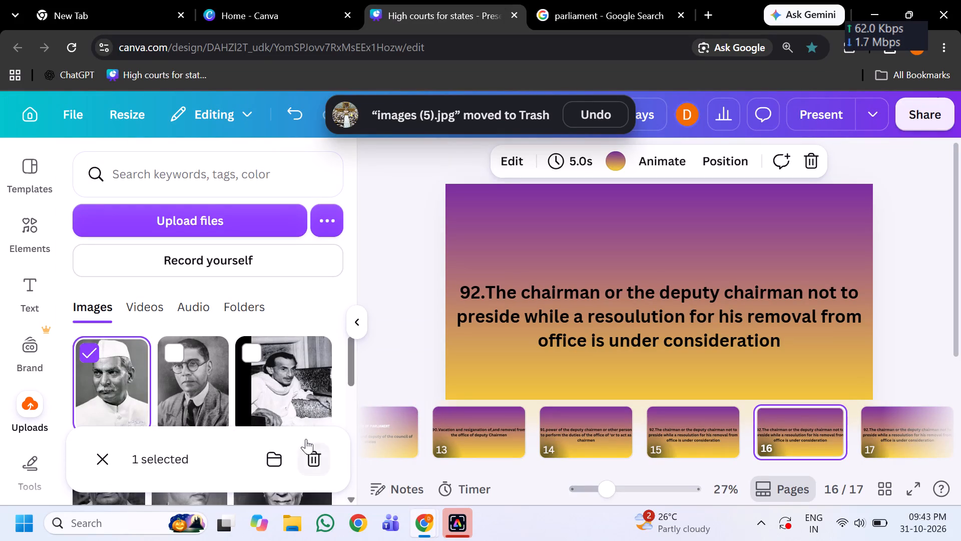
{"action": "left_click", "coordinate": [176, 355]}
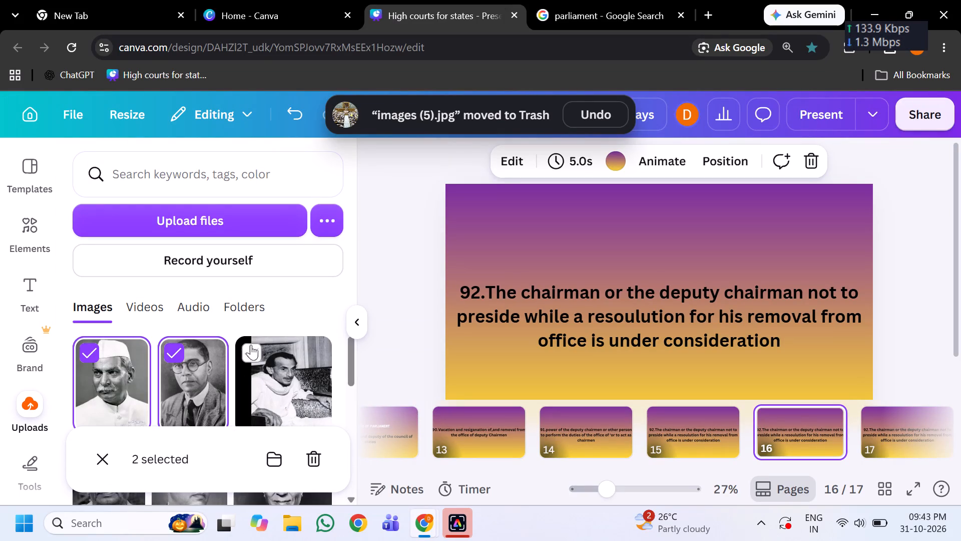
{"action": "left_click", "coordinate": [259, 352]}
{"action": "scroll", "coordinate": [254, 348], "scroll_direction": "down", "scroll_amount": 2}
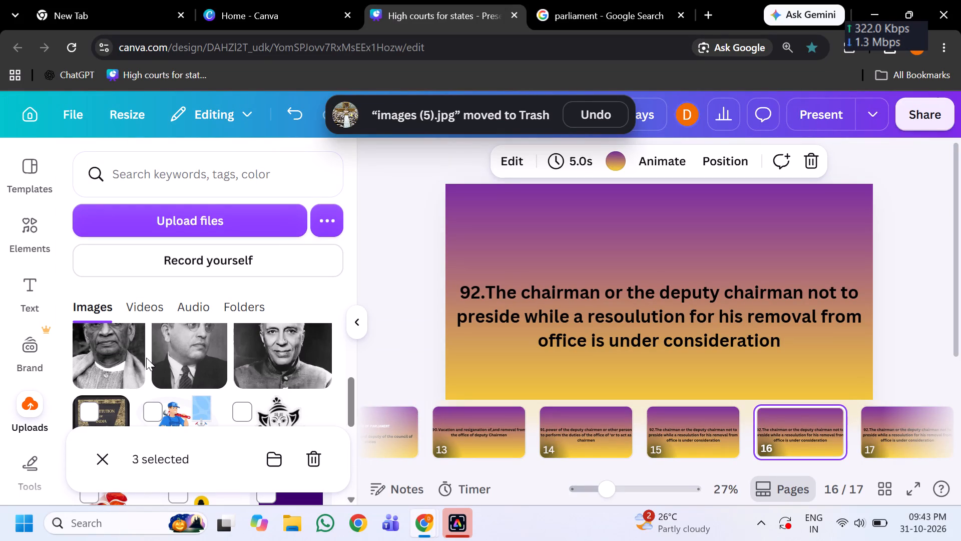
{"action": "scroll", "coordinate": [134, 356], "scroll_direction": "up", "scroll_amount": 1}
{"action": "left_click", "coordinate": [95, 377]}
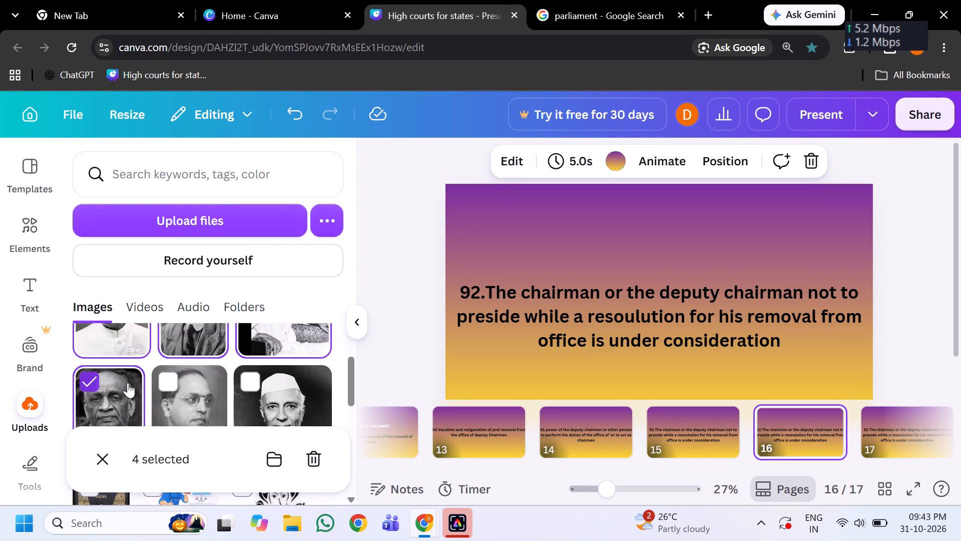
{"action": "left_click", "coordinate": [169, 377]}
{"action": "left_click", "coordinate": [253, 376]}
{"action": "scroll", "coordinate": [254, 371], "scroll_direction": "down", "scroll_amount": 2}
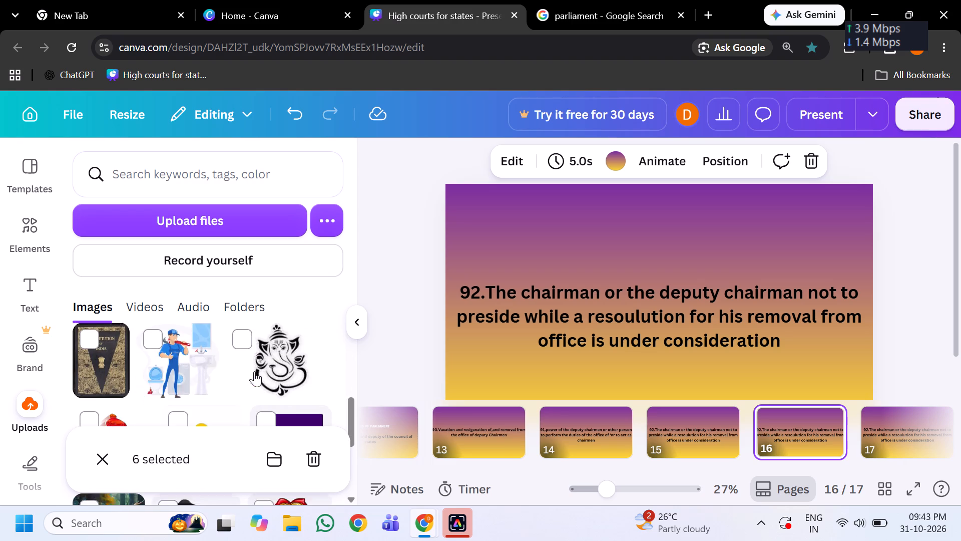
{"action": "left_click", "coordinate": [90, 337]}
{"action": "left_click", "coordinate": [156, 333]}
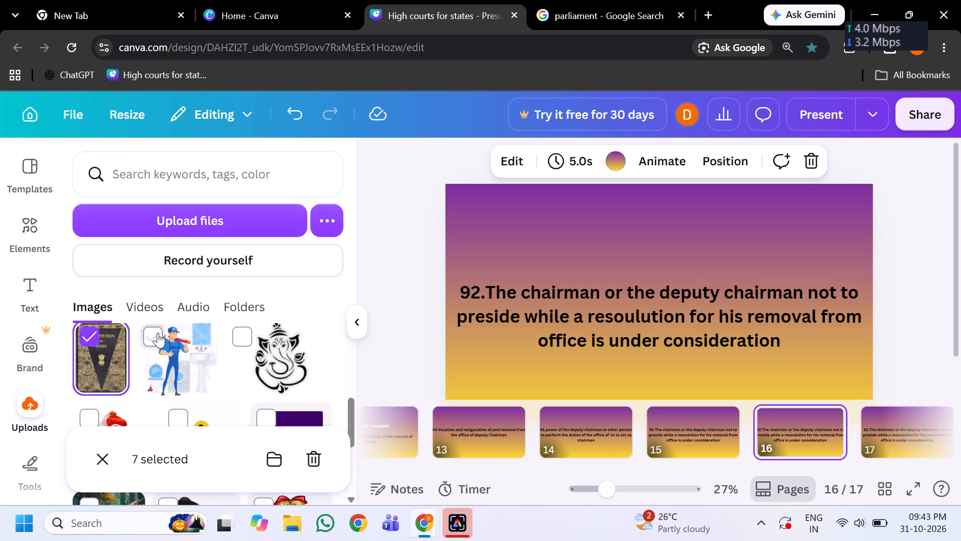
{"action": "left_click", "coordinate": [247, 341]}
{"action": "scroll", "coordinate": [216, 339], "scroll_direction": "down", "scroll_amount": 1}
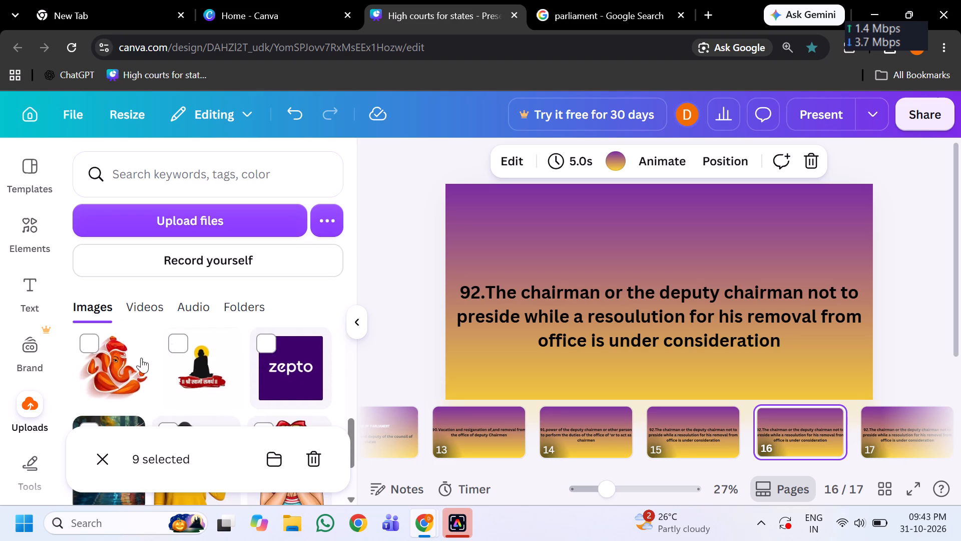
{"action": "scroll", "coordinate": [90, 347], "scroll_direction": "down", "scroll_amount": 1}
{"action": "left_click", "coordinate": [90, 346]}
{"action": "left_click", "coordinate": [94, 357]}
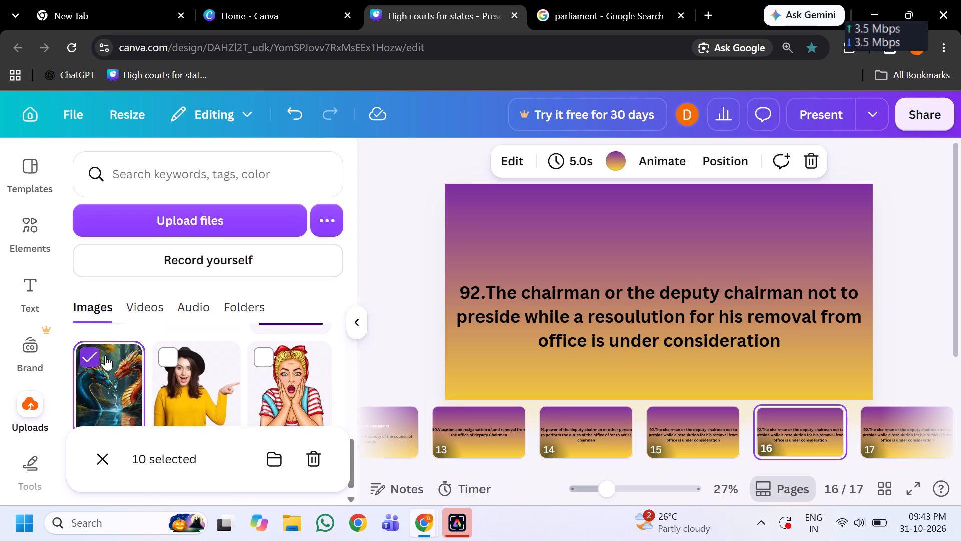
{"action": "left_click", "coordinate": [162, 353]}
{"action": "left_click", "coordinate": [255, 349]}
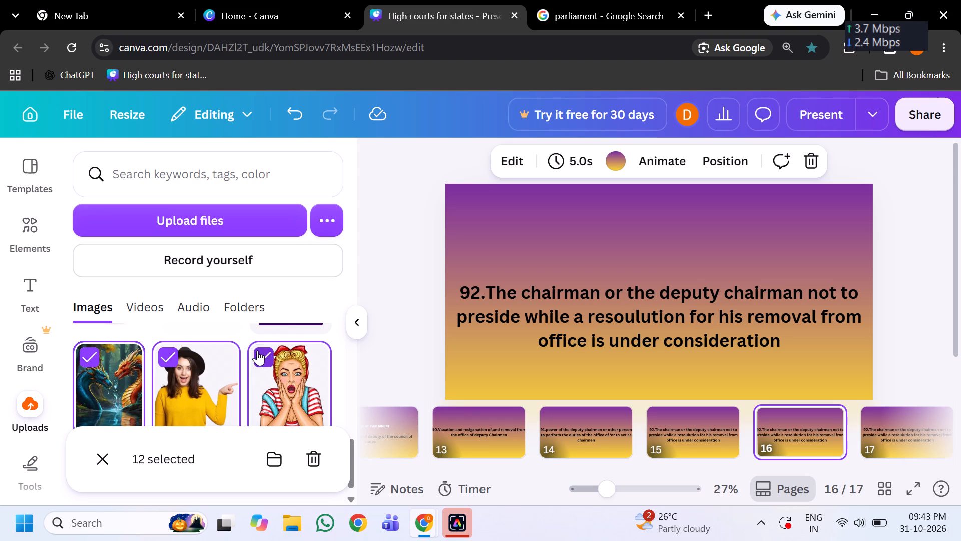
{"action": "scroll", "coordinate": [256, 351], "scroll_direction": "down", "scroll_amount": 1}
{"action": "scroll", "coordinate": [216, 351], "scroll_direction": "down", "scroll_amount": 2}
{"action": "scroll", "coordinate": [200, 341], "scroll_direction": "up", "scroll_amount": 1}
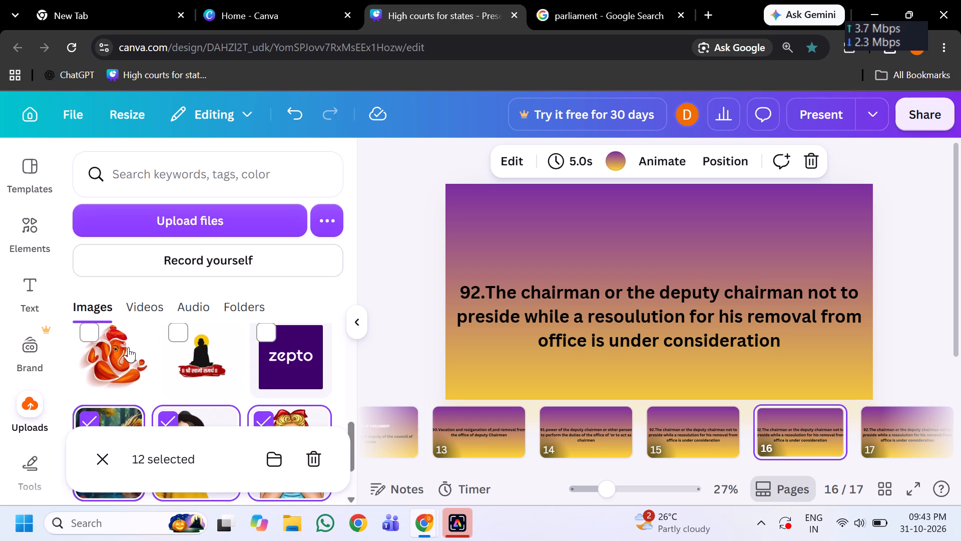
{"action": "left_click", "coordinate": [267, 330]}
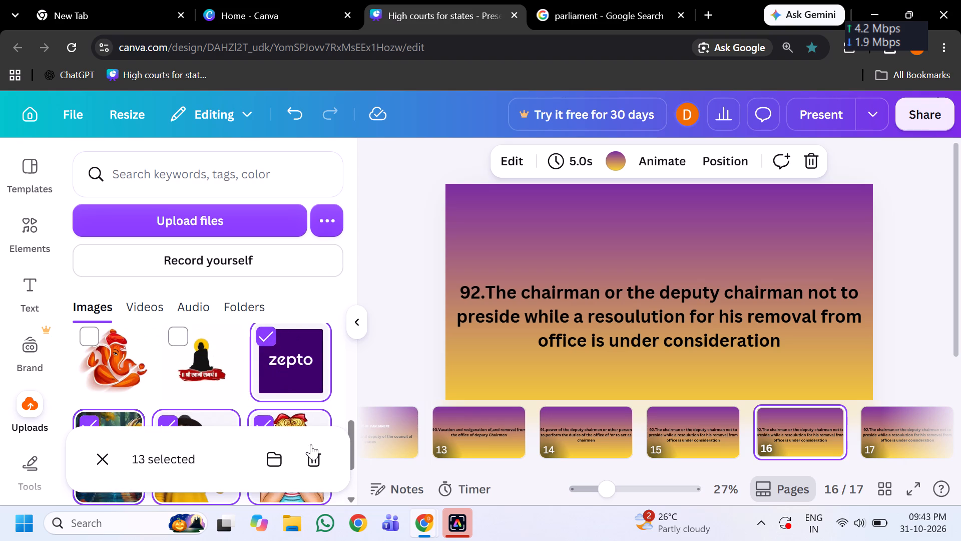
{"action": "left_click", "coordinate": [315, 450]}
{"action": "left_click", "coordinate": [536, 342]}
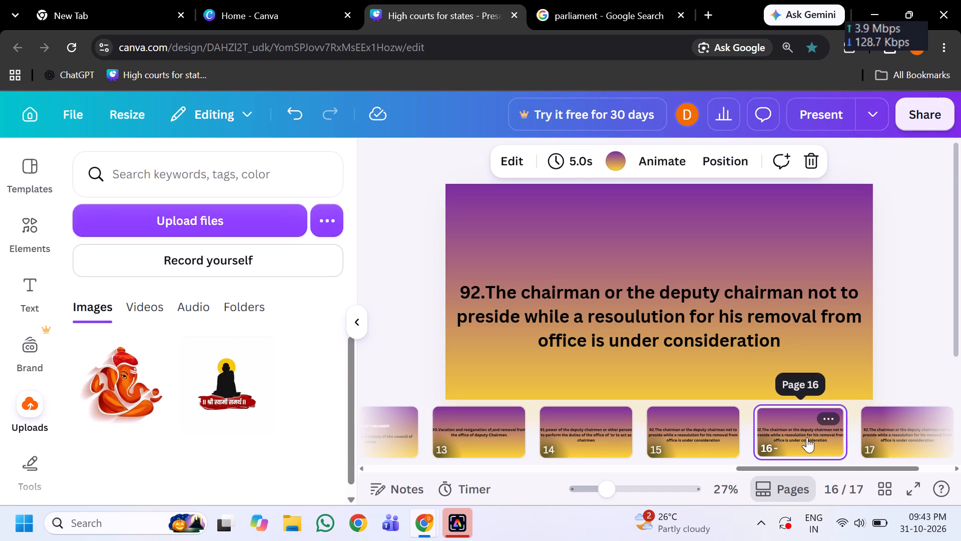
Duplicate page 17 with the article 92 heading as page 18.
{"action": "left_click", "coordinate": [690, 436]}
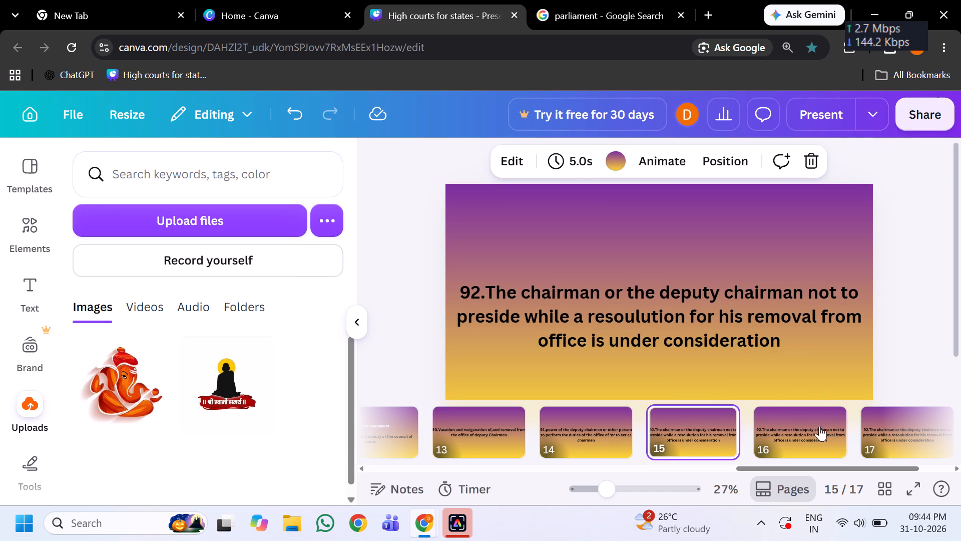
{"action": "left_click", "coordinate": [818, 434]}
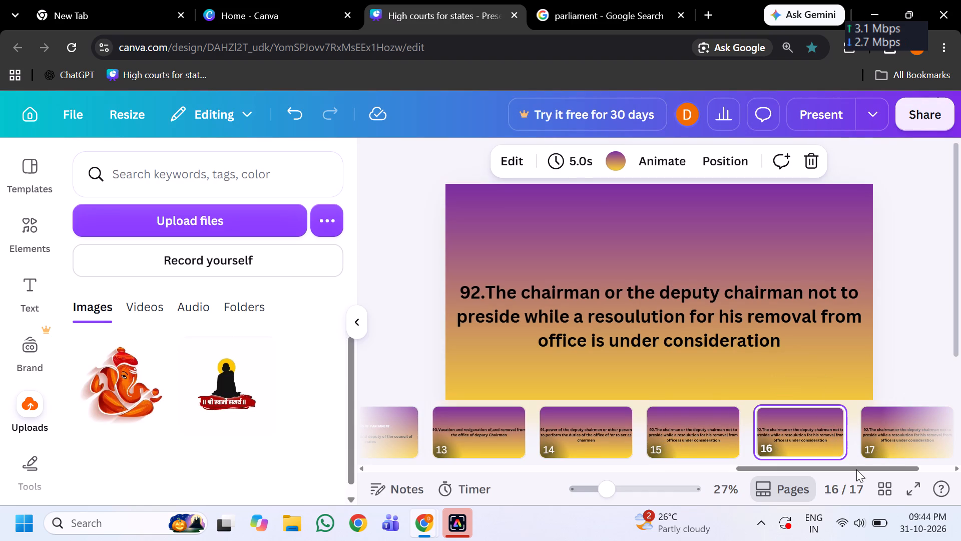
{"action": "left_click_drag", "start_coordinate": [858, 468], "coordinate": [938, 465]}
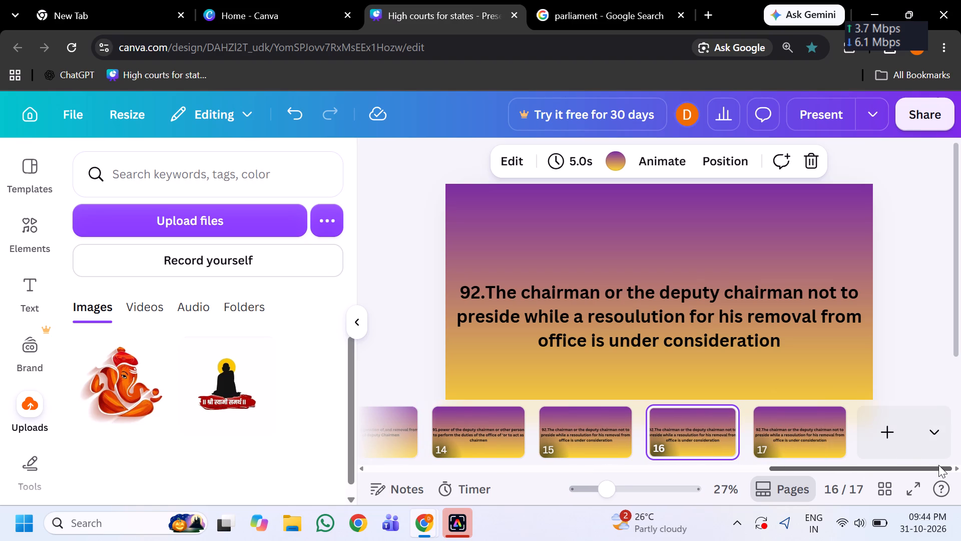
{"action": "left_click_drag", "start_coordinate": [938, 465], "coordinate": [939, 464]}
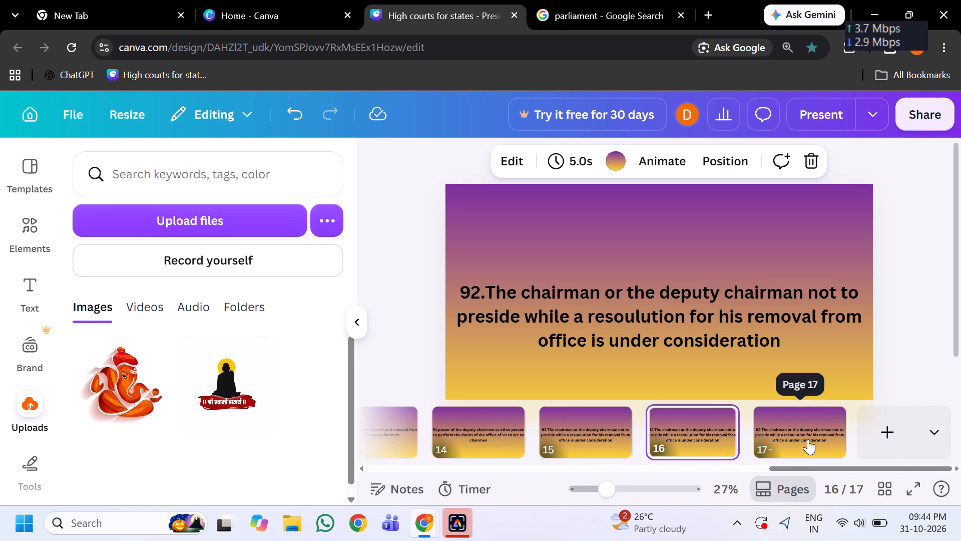
{"action": "left_click", "coordinate": [808, 439]}
{"action": "left_click", "coordinate": [826, 417]}
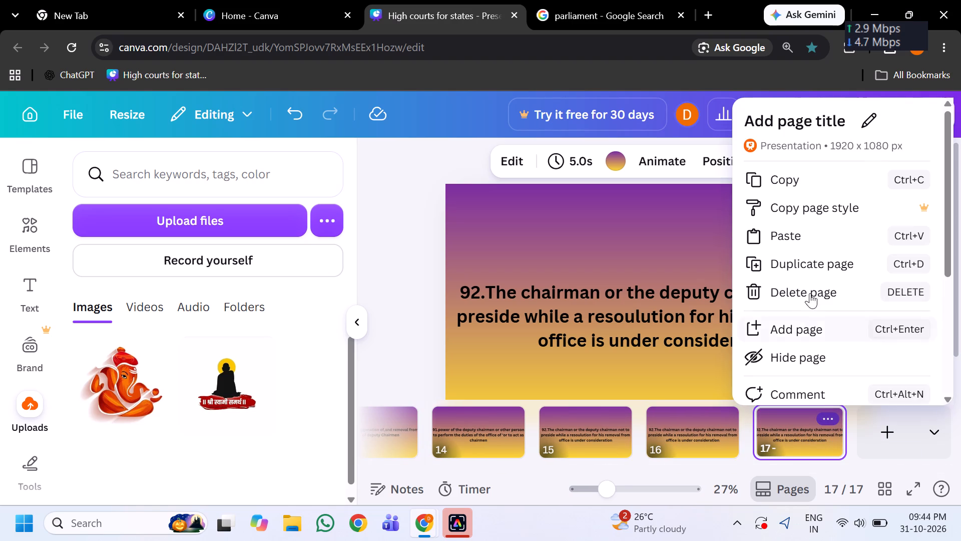
{"action": "left_click", "coordinate": [809, 267]}
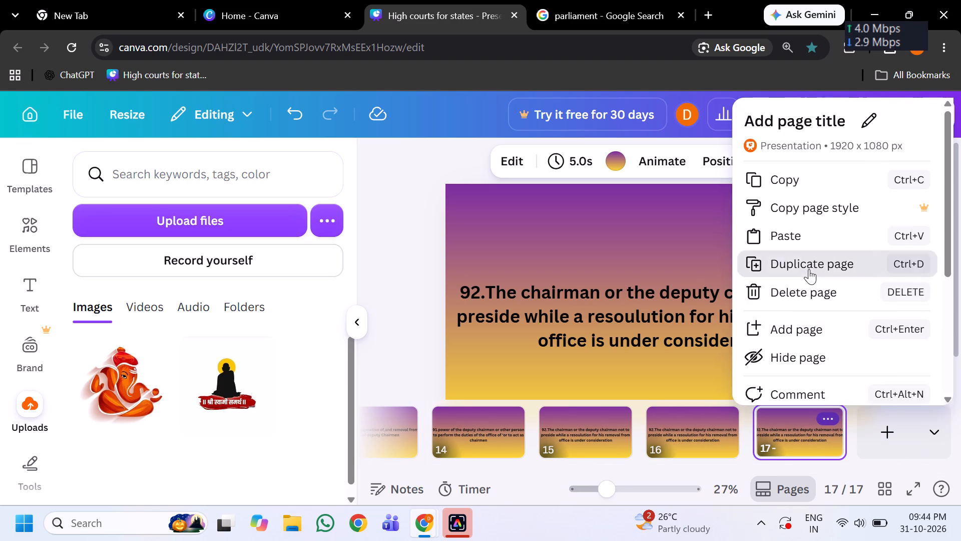
Replace the heading on page 18 with "93.The speacker and and deputy specker of the house of the people".
{"action": "left_click_drag", "start_coordinate": [815, 471], "coordinate": [840, 466]}
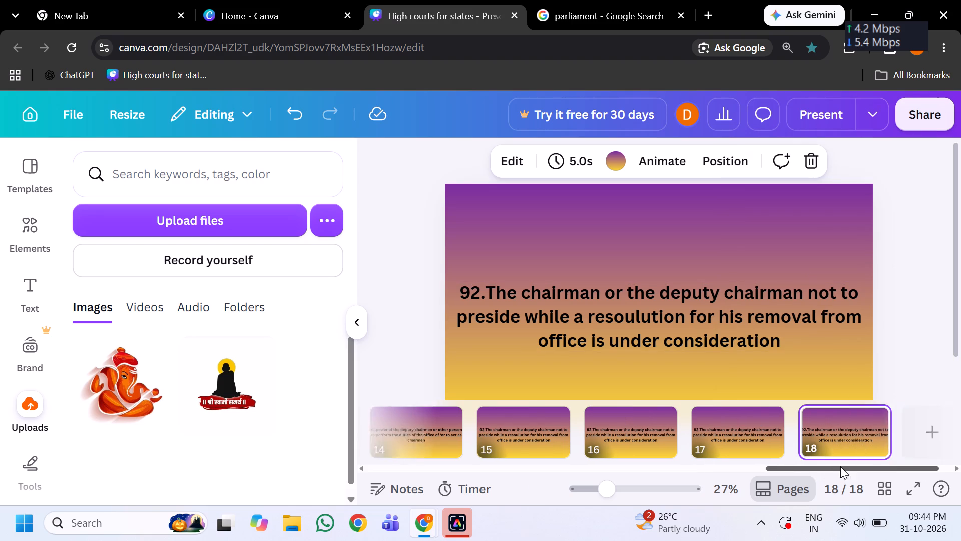
{"action": "left_click_drag", "start_coordinate": [840, 466], "coordinate": [872, 465]}
{"action": "left_click", "coordinate": [816, 436]}
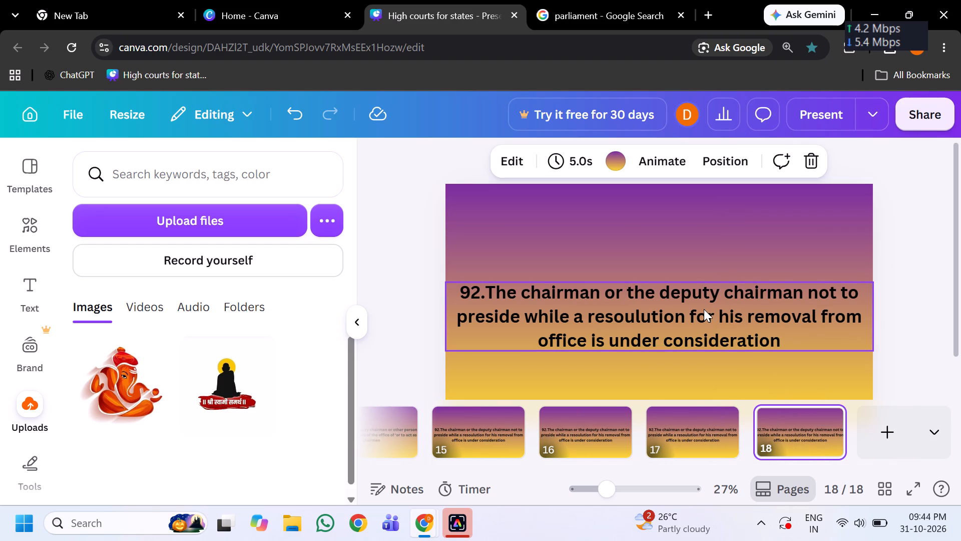
{"action": "left_click", "coordinate": [704, 309]}
{"action": "left_click_drag", "start_coordinate": [707, 310], "coordinate": [712, 318]}
{"action": "double_click", "coordinate": [721, 311]}
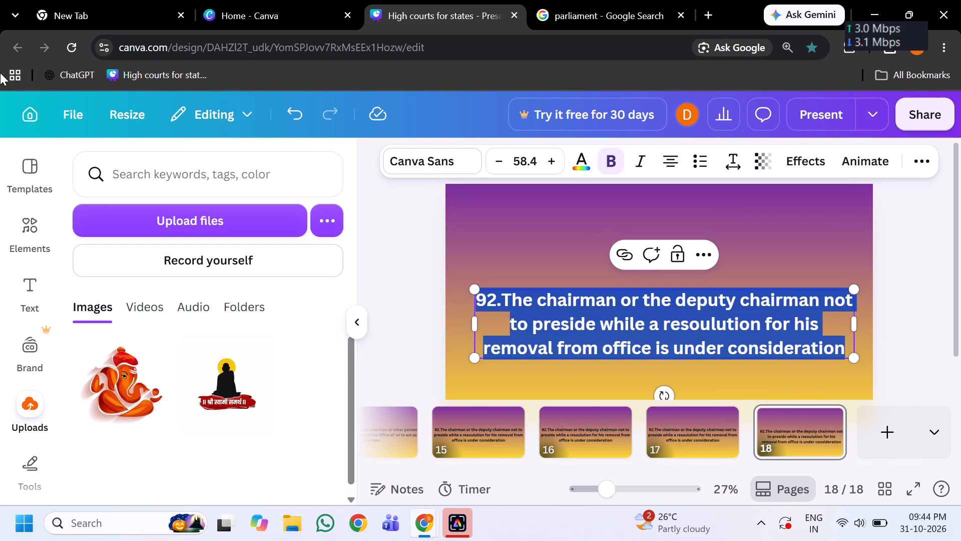
{"action": "type", "text": "93"}
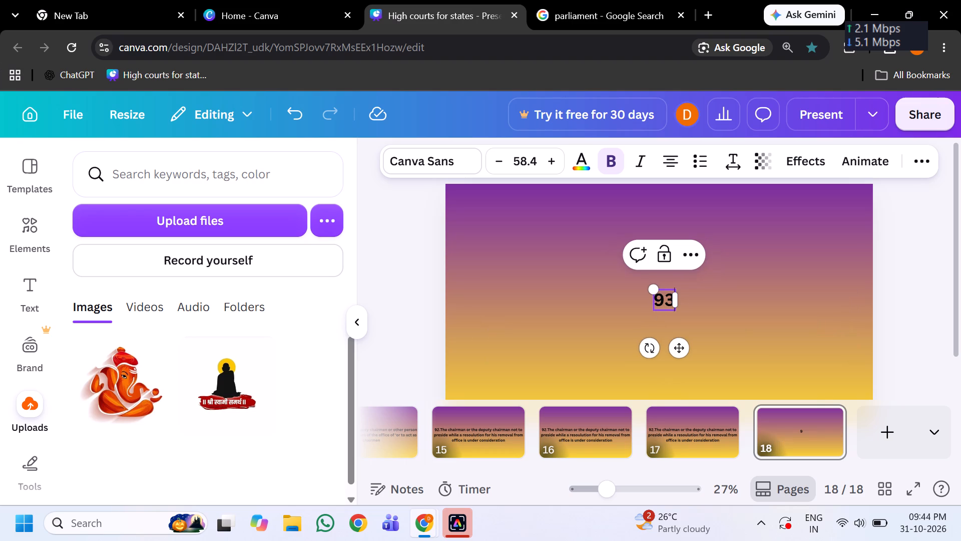
{"action": "key", "text": "period"}
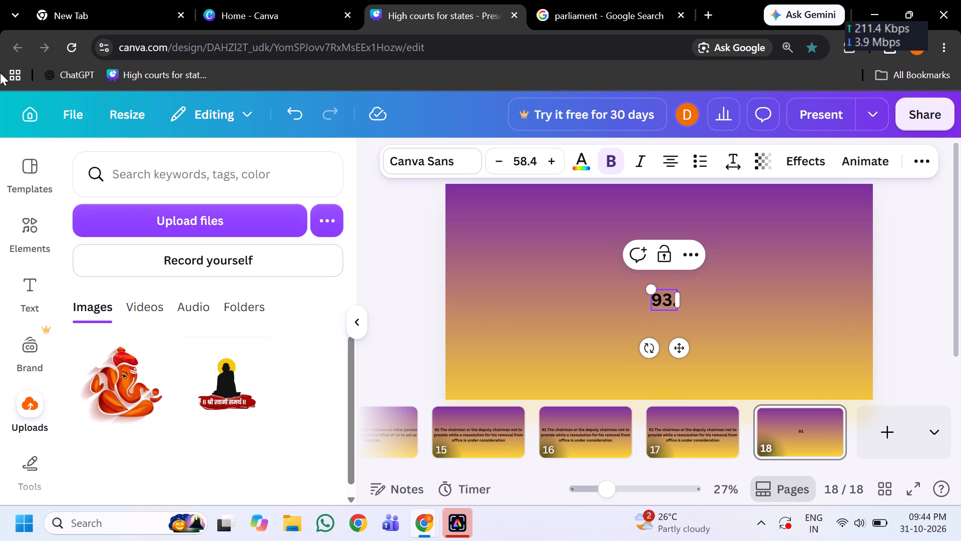
{"action": "type", "text": "The"}
{"action": "key", "text": "space"}
{"action": "type", "text": "speacke"}
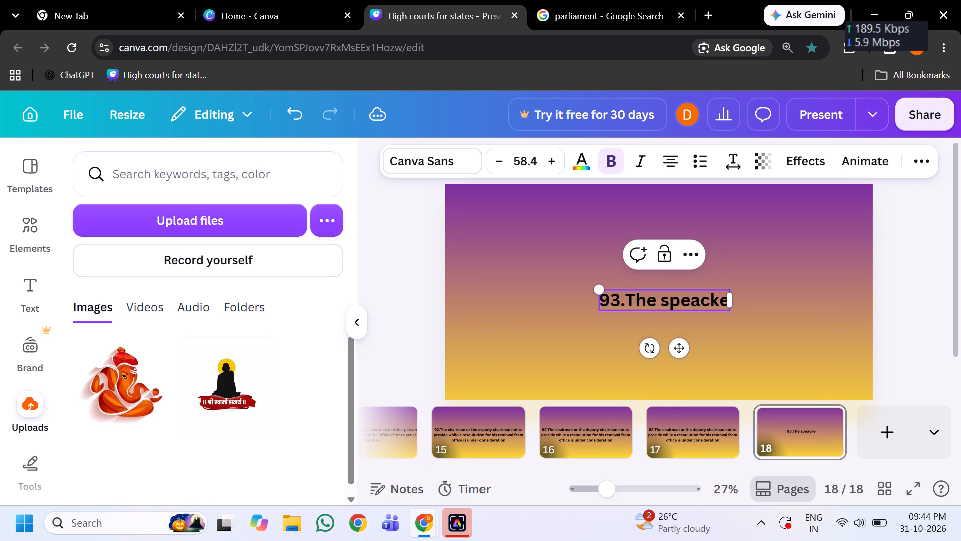
{"action": "key", "text": "space"}
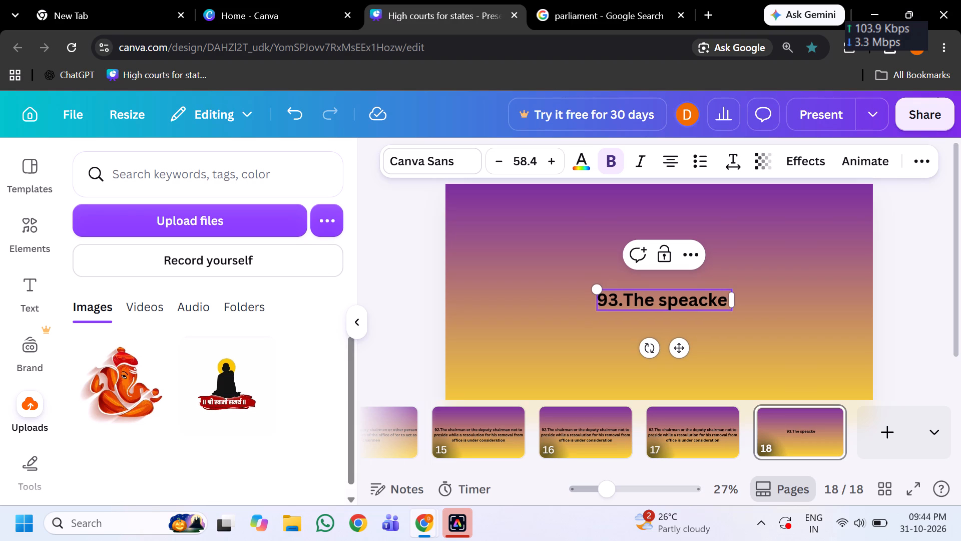
{"action": "key", "text": "BackSpace"}
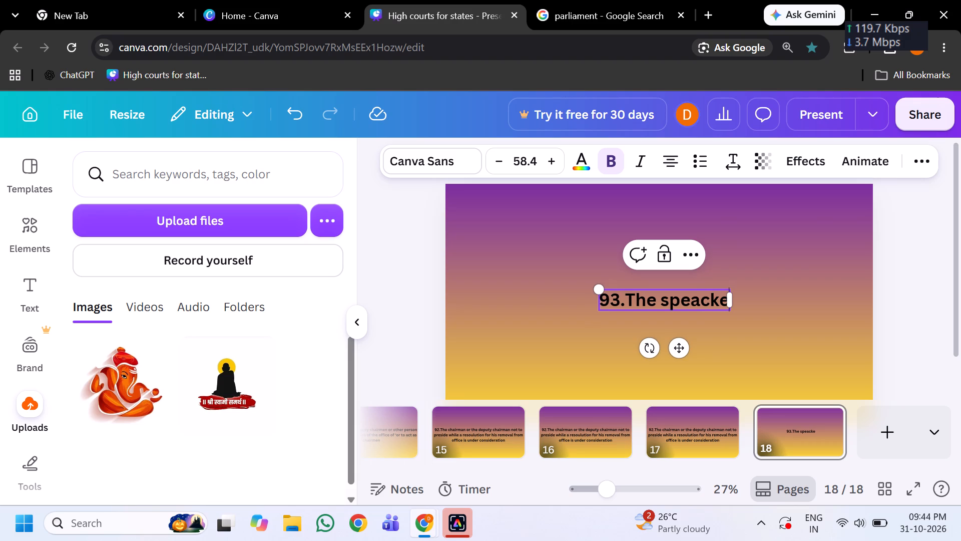
{"action": "type", "text": "r and"}
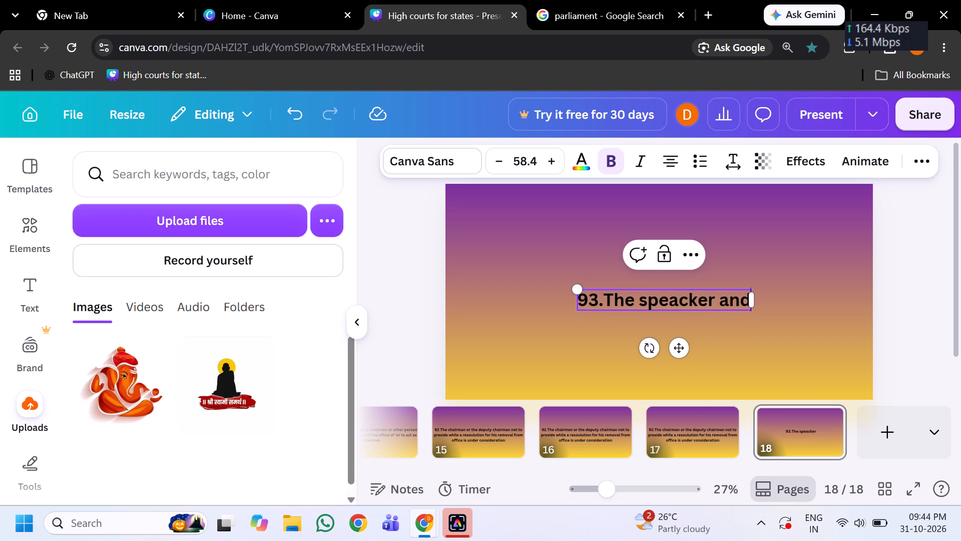
{"action": "key", "text": "space"}
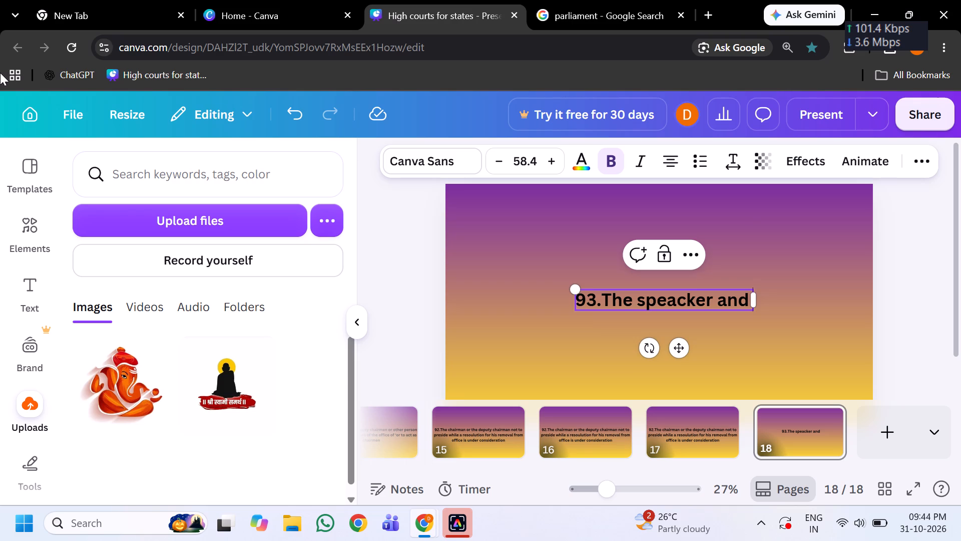
{"action": "type", "text": "and"}
{"action": "key", "text": "space"}
{"action": "type", "text": "deputy"}
{"action": "key", "text": "space"}
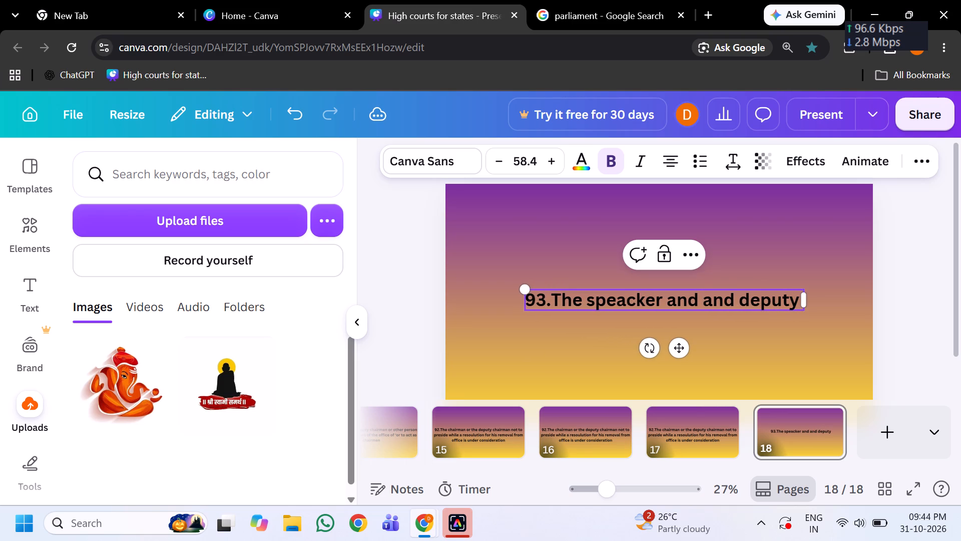
{"action": "type", "text": "speckerr"}
{"action": "key", "text": "space"}
{"action": "key", "text": "BackSpace"}
{"action": "key", "text": "BackSpace"}
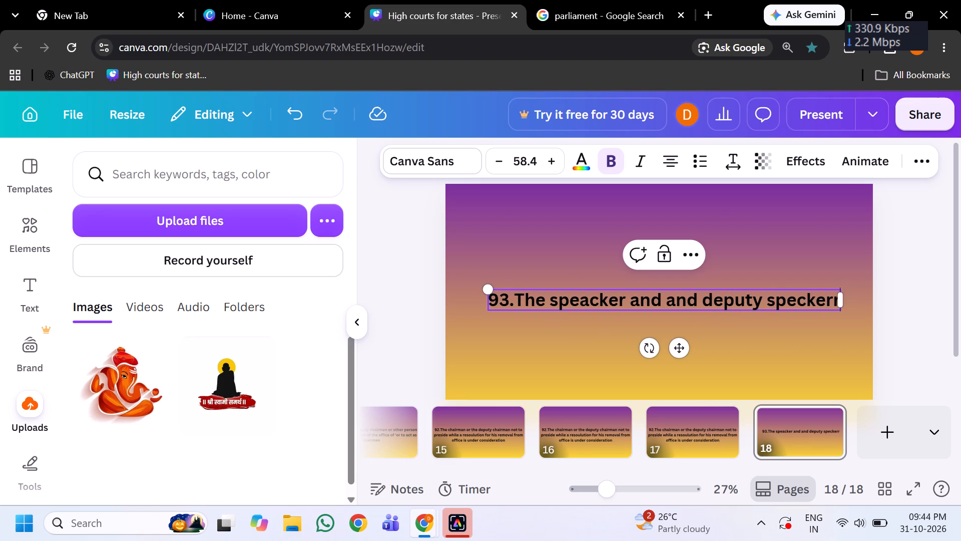
{"action": "key", "text": "space"}
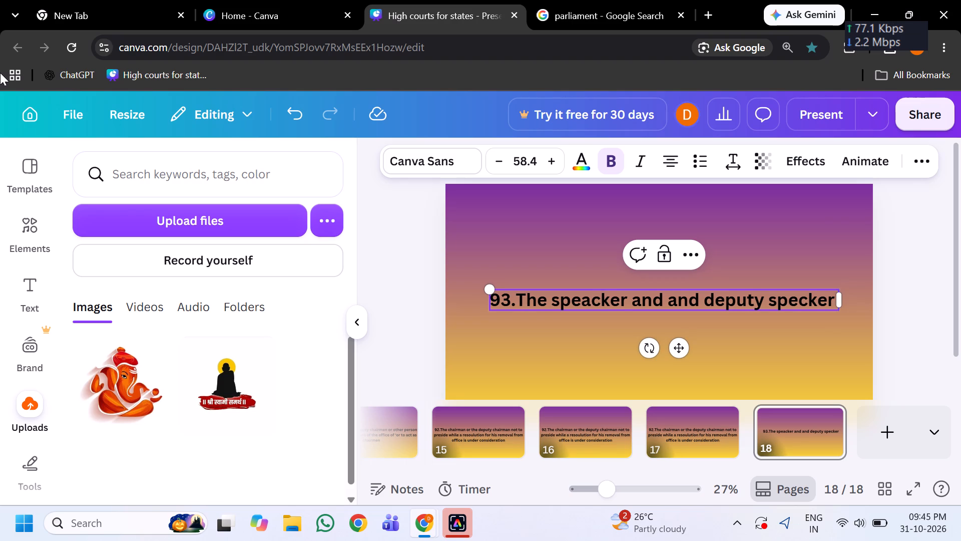
{"action": "type", "text": "pf the"}
{"action": "key", "text": "space"}
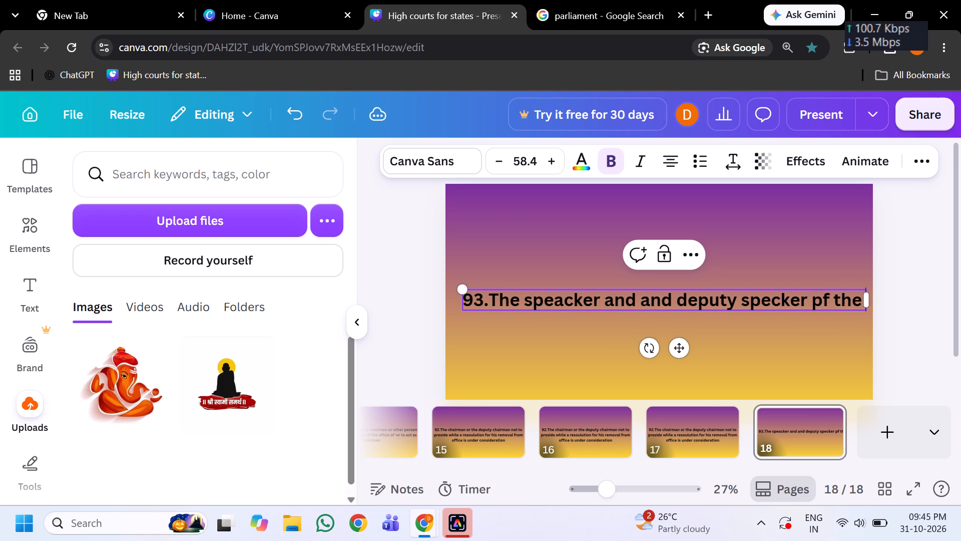
{"action": "key", "text": "BackSpace"}
{"action": "key", "text": "BackSpace"}
{"action": "key", "text": "BackSpace"}
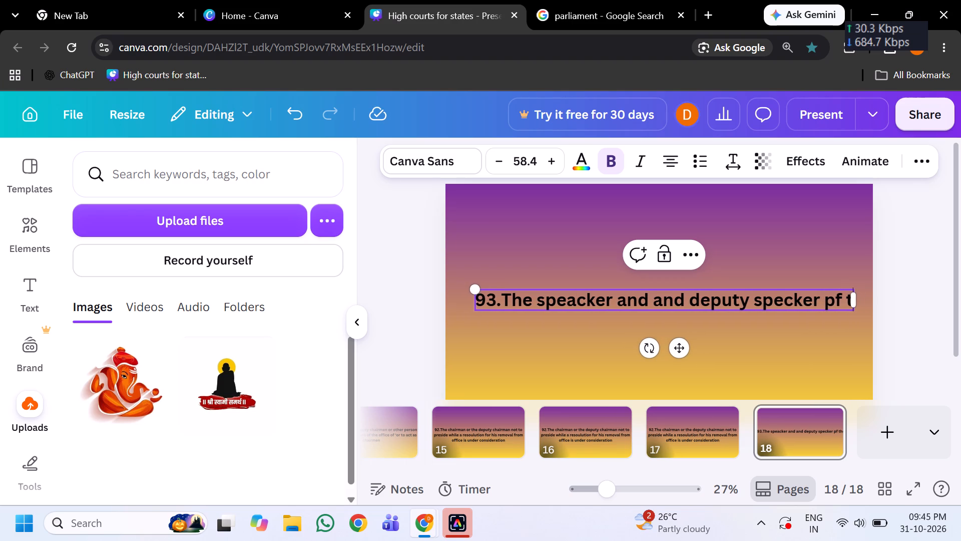
{"action": "key", "text": "BackSpace"}
{"action": "key", "text": "BackSpace"}
{"action": "key", "text": "BackSpace"}
{"action": "key", "text": "BackSpace"}
{"action": "key", "text": "BackSpace"}
{"action": "key", "text": "space"}
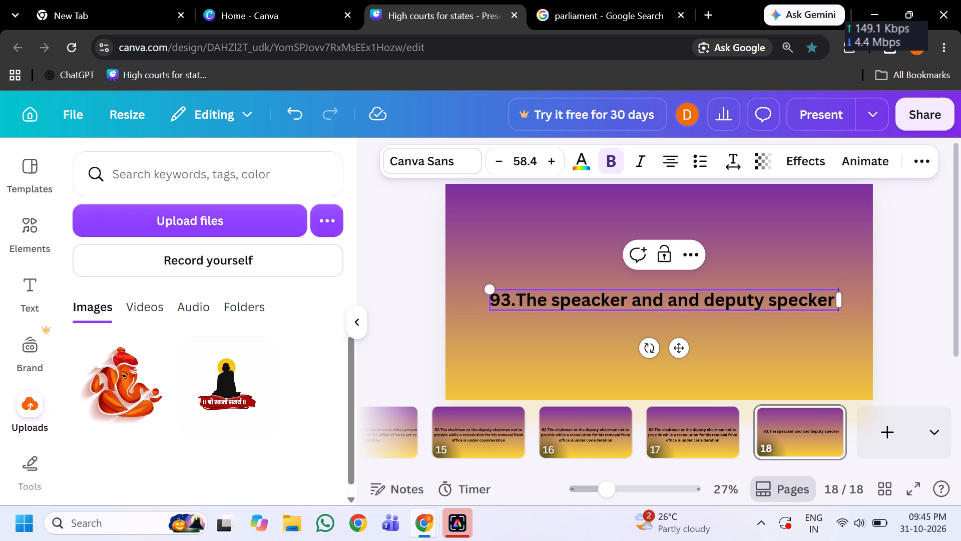
{"action": "type", "text": "of the"}
{"action": "key", "text": "space"}
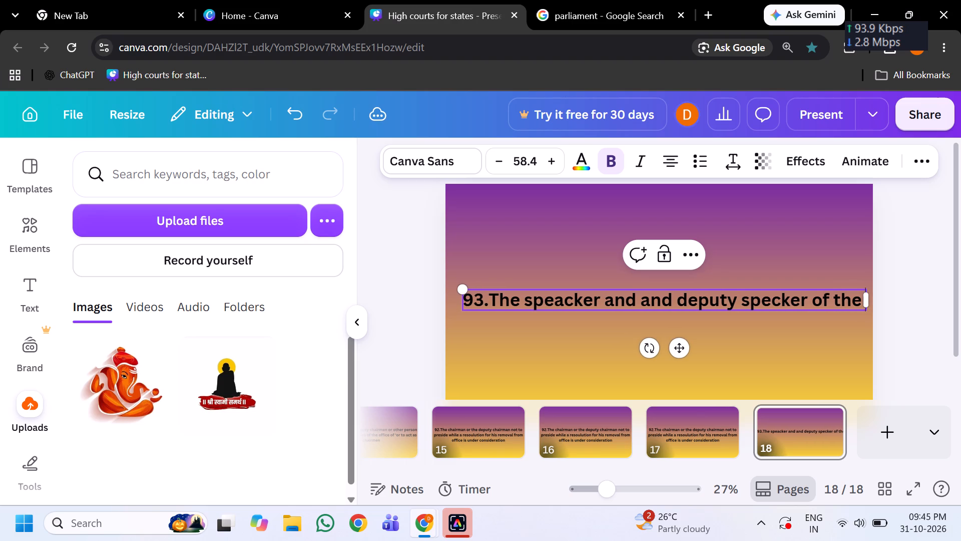
{"action": "type", "text": "zh"}
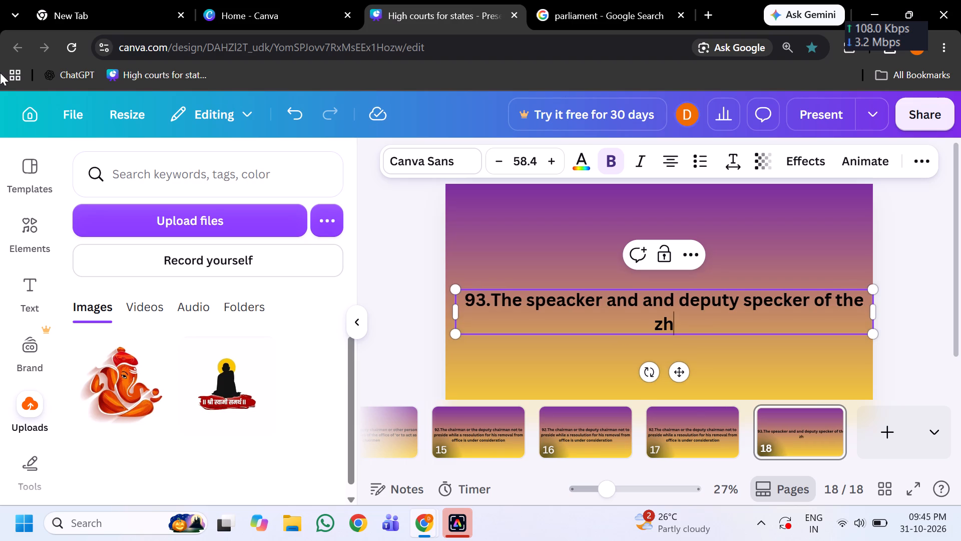
{"action": "key", "text": "BackSpace"}
{"action": "key", "text": "BackSpace"}
{"action": "type", "text": "house"}
{"action": "key", "text": "space"}
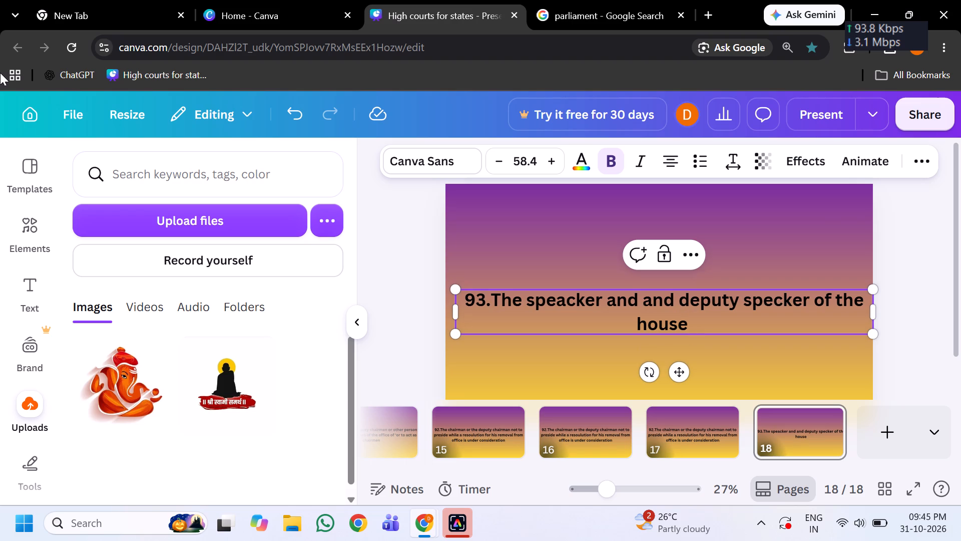
{"action": "type", "text": "of the"}
{"action": "key", "text": "space"}
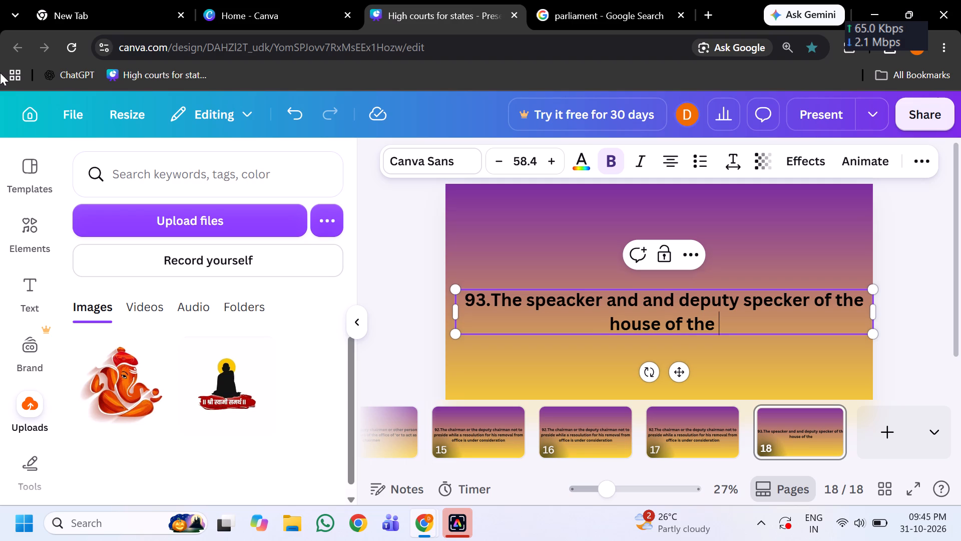
{"action": "type", "text": "people"}
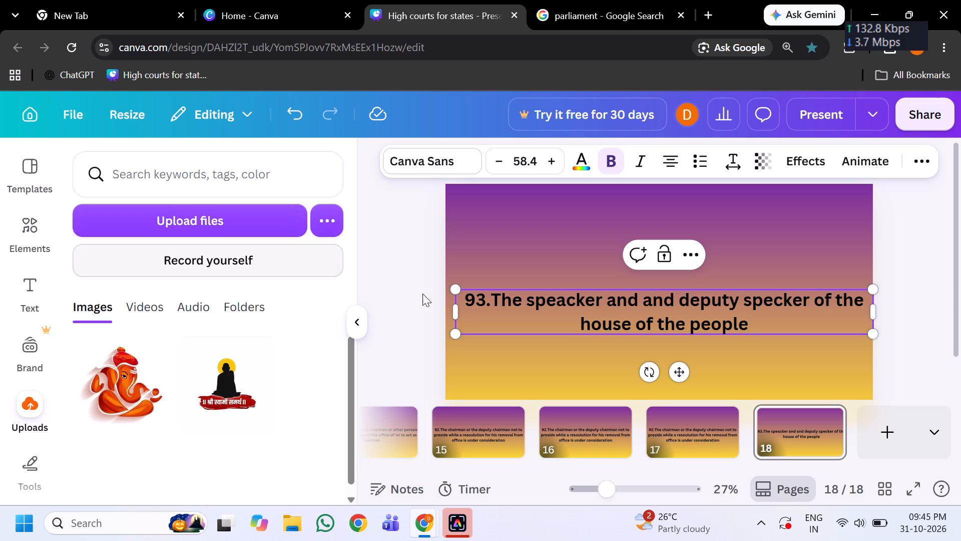
Duplicate page 18 with the article 93 heading as page 19.
{"action": "left_click", "coordinate": [830, 420]}
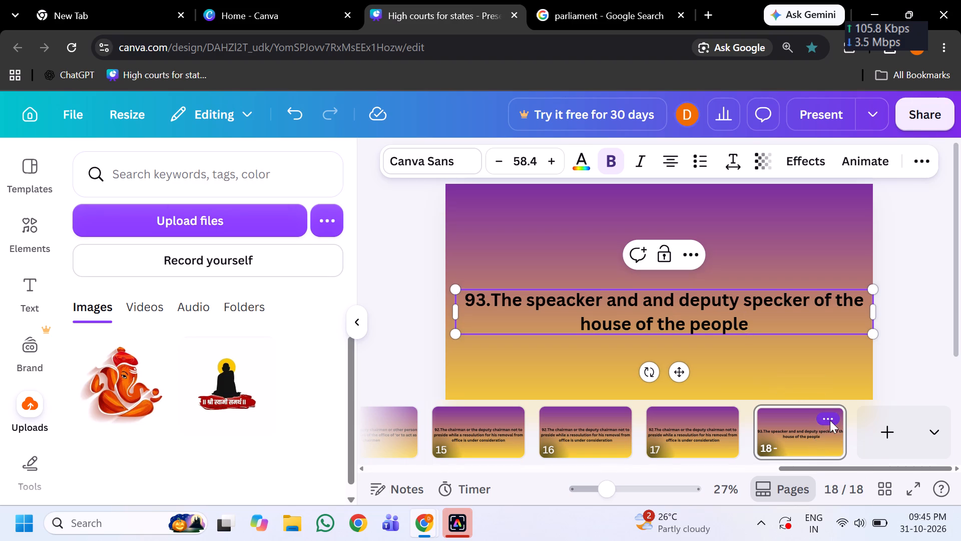
{"action": "left_click", "coordinate": [831, 263]}
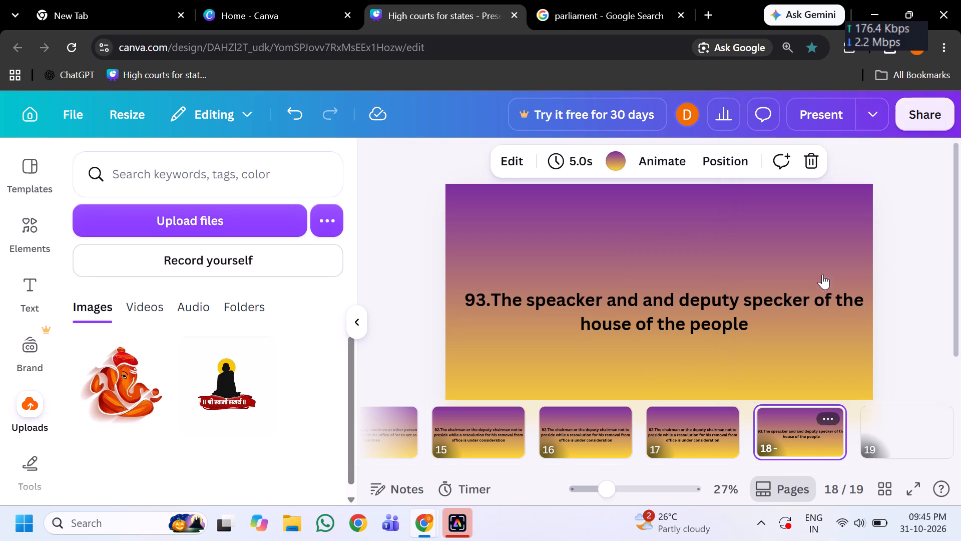
Replace the heading on page 19 with "94.Vacation and resignation of, and removal from the office of Specker and deputy specker".
{"action": "left_click", "coordinate": [894, 439]}
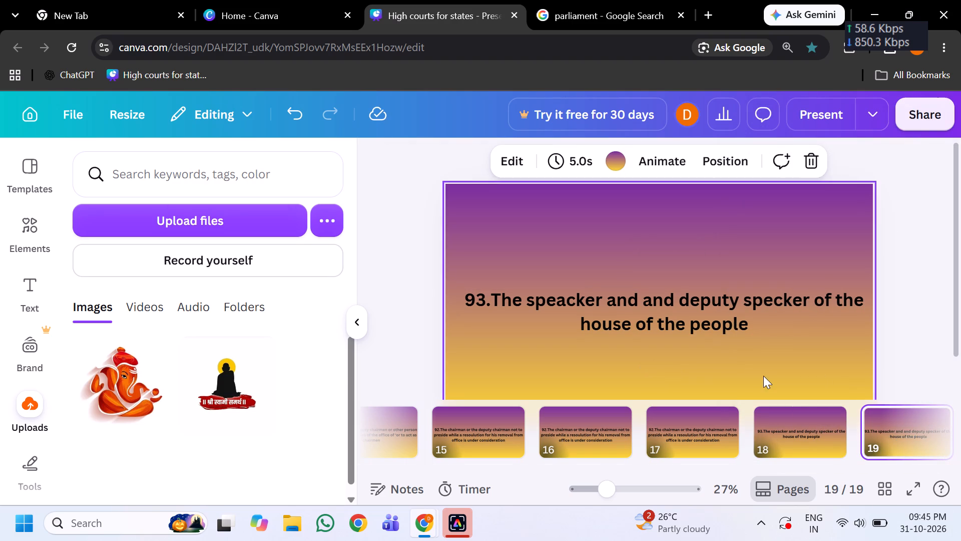
{"action": "left_click_drag", "start_coordinate": [783, 469], "coordinate": [846, 482]}
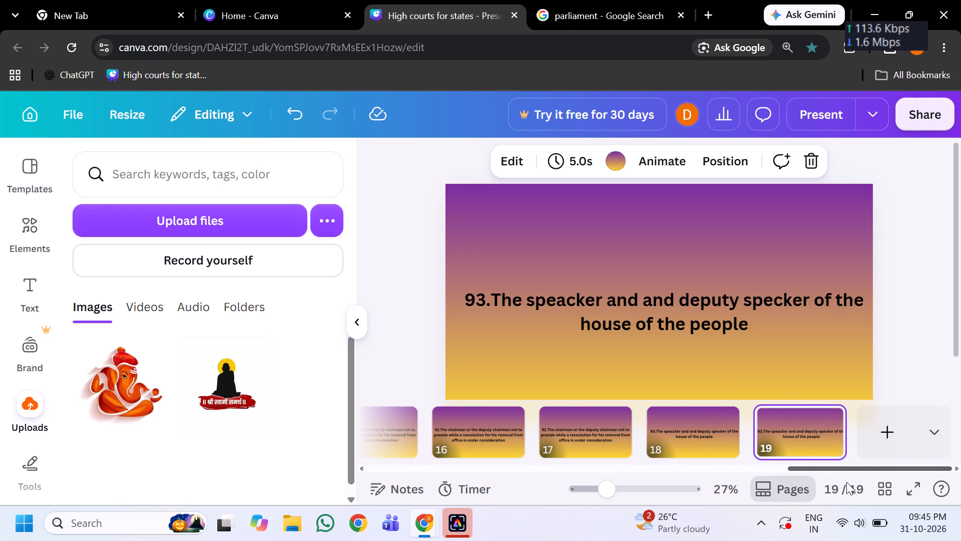
{"action": "left_click_drag", "start_coordinate": [846, 482], "coordinate": [840, 476]}
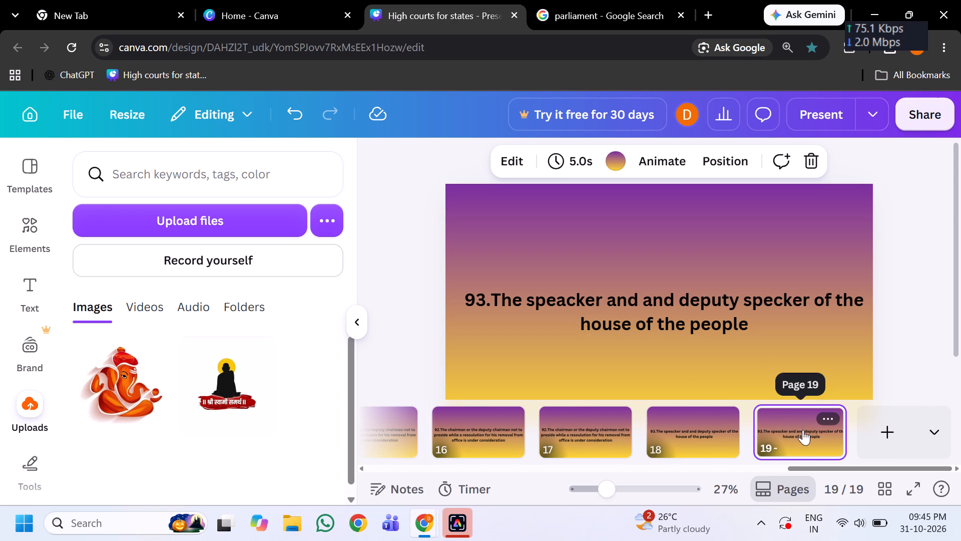
{"action": "left_click", "coordinate": [803, 430]}
{"action": "left_click_drag", "start_coordinate": [658, 324], "coordinate": [664, 325]}
{"action": "left_click_drag", "start_coordinate": [668, 325], "coordinate": [673, 325]}
{"action": "double_click", "coordinate": [681, 320]}
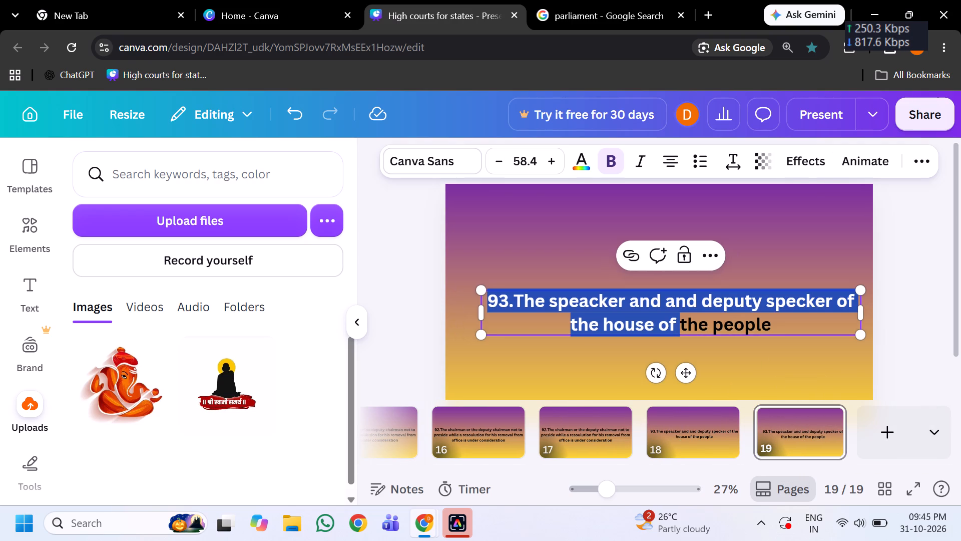
{"action": "left_click_drag", "start_coordinate": [726, 327], "coordinate": [731, 329]}
{"action": "left_click", "coordinate": [778, 334]}
{"action": "left_click", "coordinate": [775, 326]}
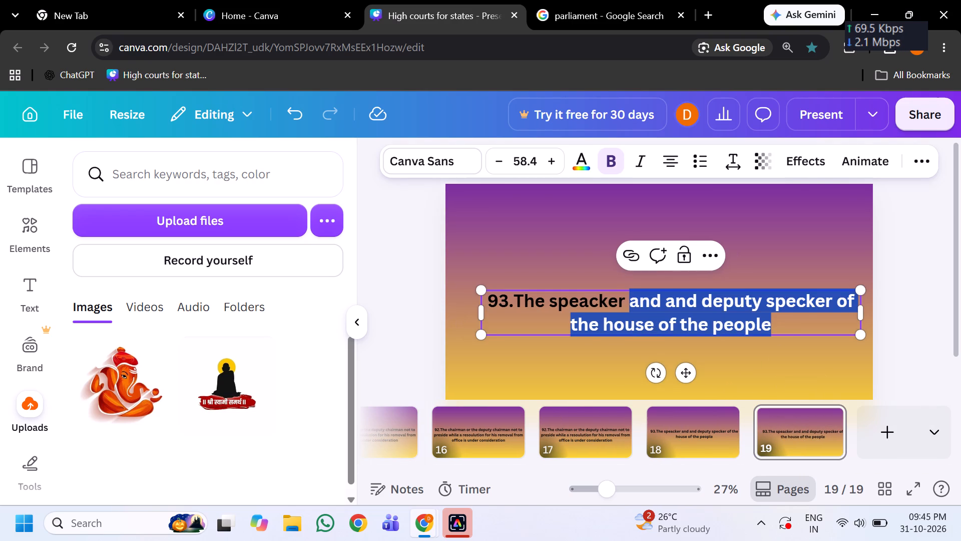
{"action": "left_click", "coordinate": [773, 326]}
{"action": "double_click", "coordinate": [752, 326]}
{"action": "double_click", "coordinate": [779, 326]}
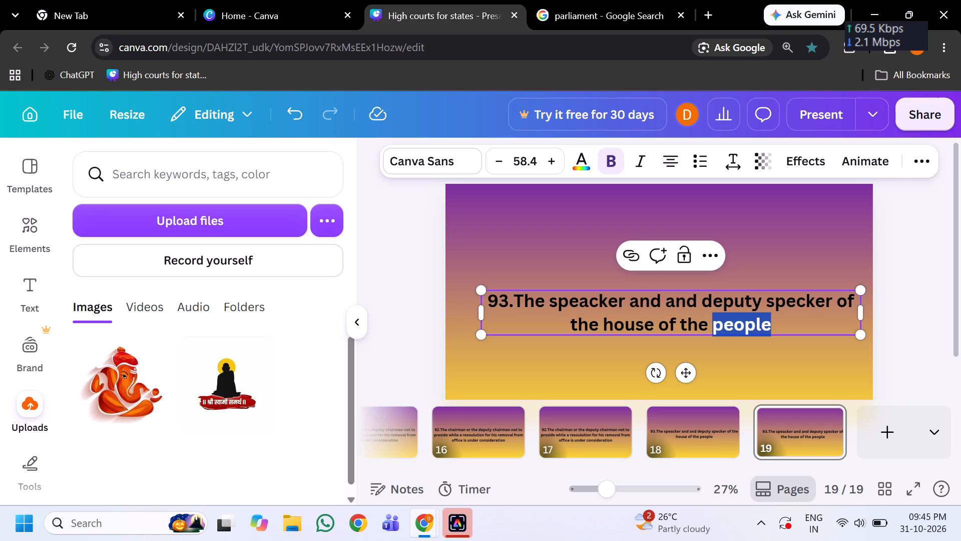
{"action": "triple_click", "coordinate": [774, 321]}
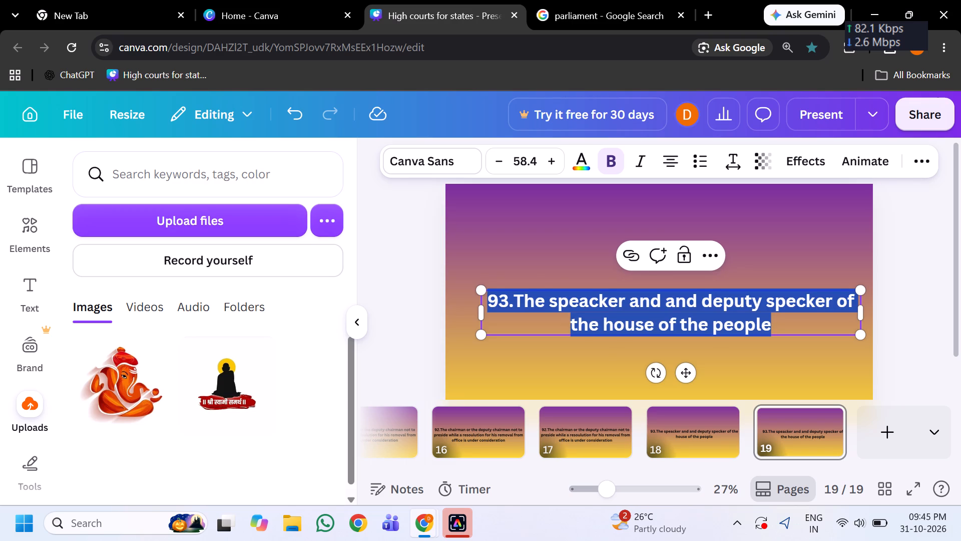
{"action": "type", "text": "94"}
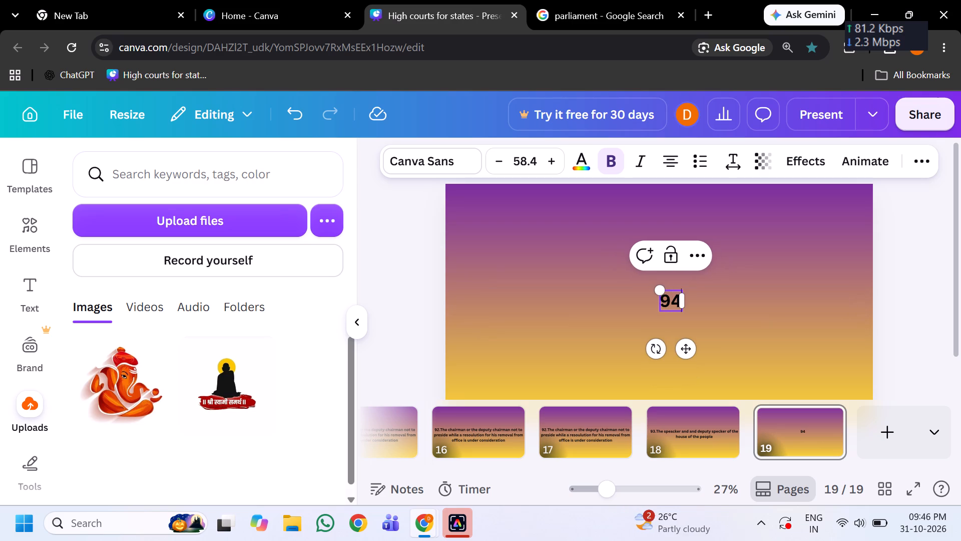
{"action": "key", "text": "period"}
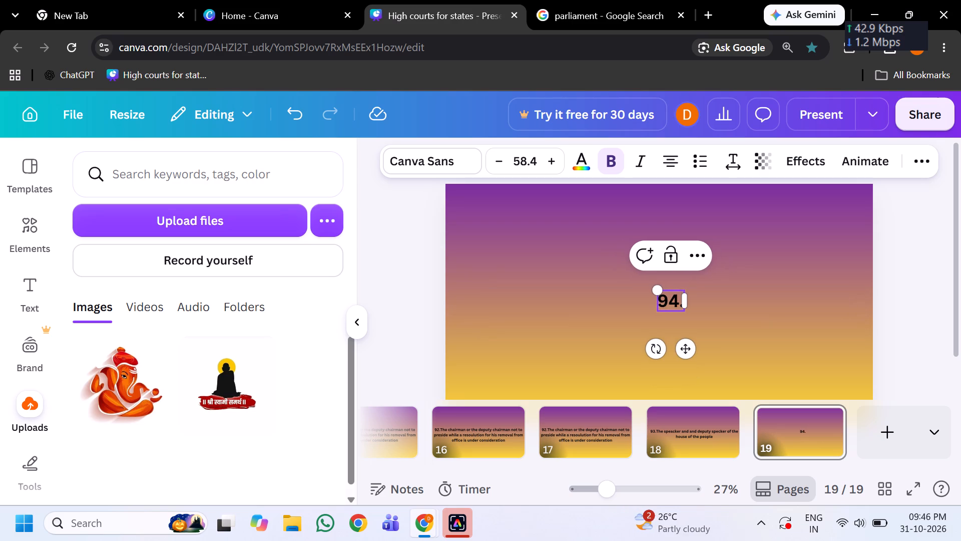
{"action": "key", "text": "shift+v"}
{"action": "type", "text": "acation"}
{"action": "key", "text": "space"}
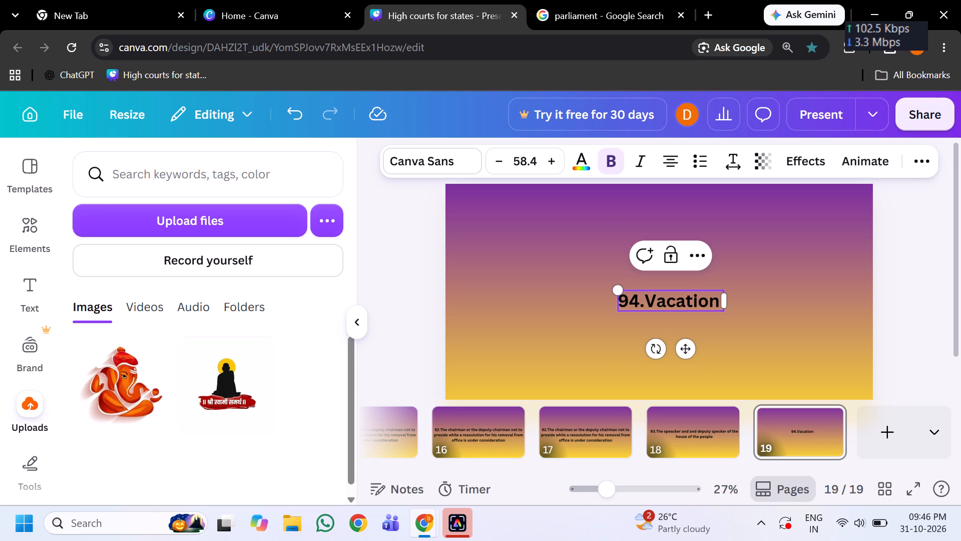
{"action": "type", "text": "and"}
{"action": "key", "text": "space"}
{"action": "type", "text": "re"}
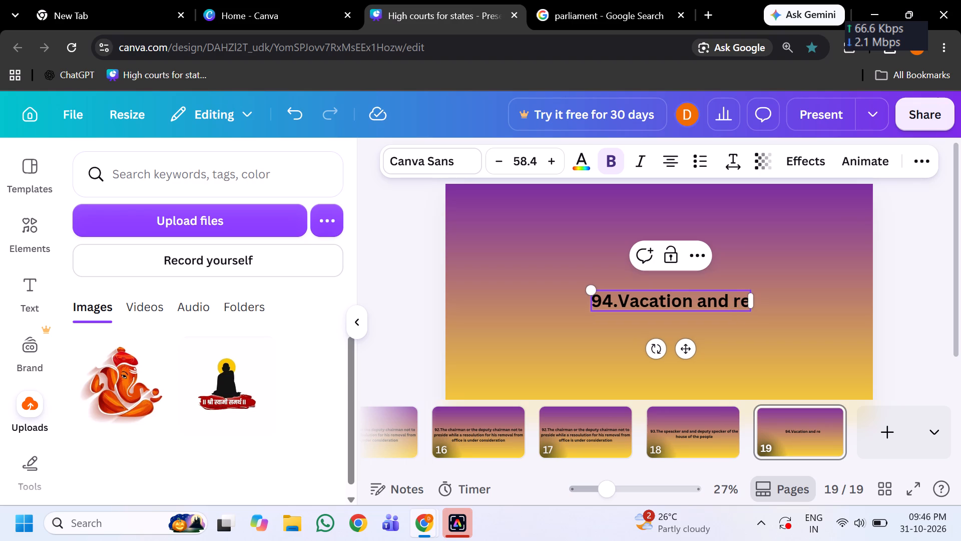
{"action": "type", "text": "signation"}
{"action": "key", "text": "space"}
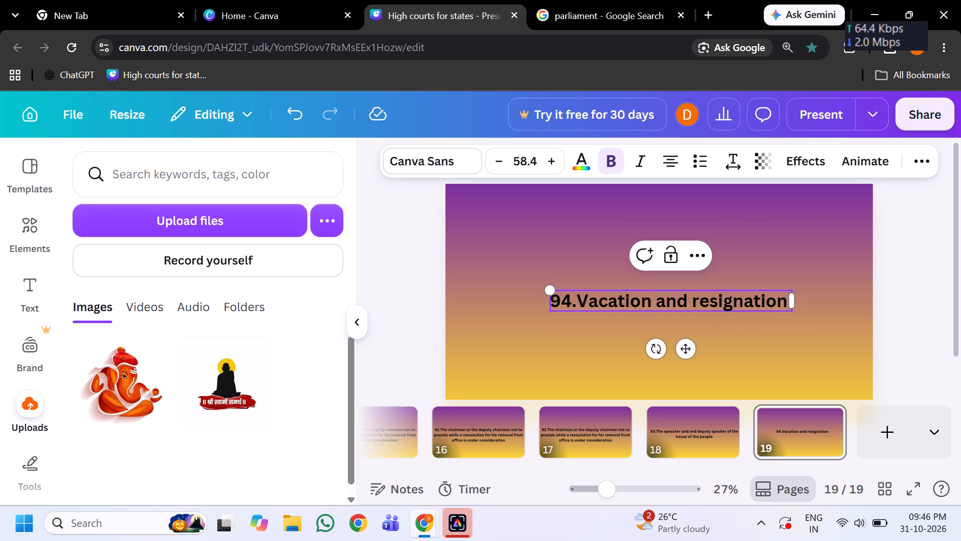
{"action": "key", "text": "o"}
{"action": "key", "text": "d"}
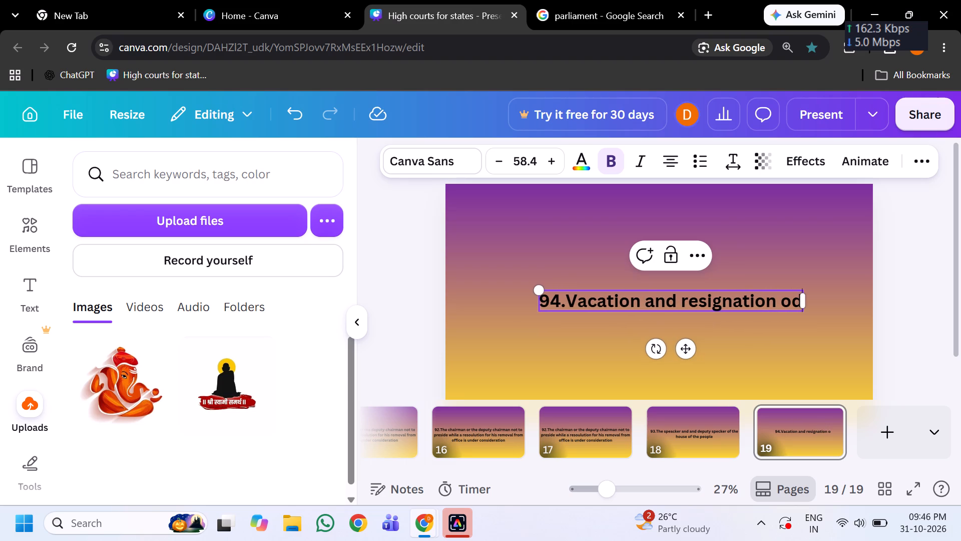
{"action": "key", "text": "slash"}
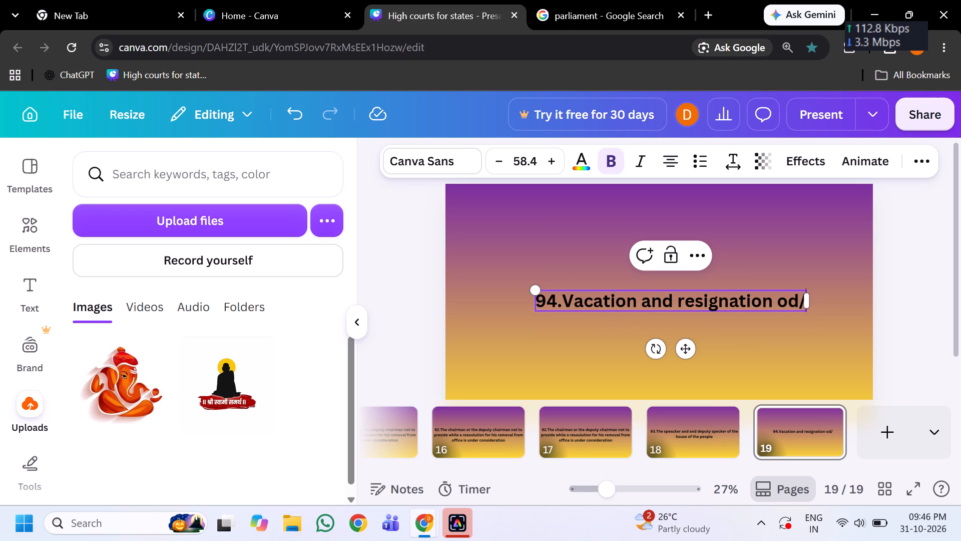
{"action": "key", "text": "BackSpace"}
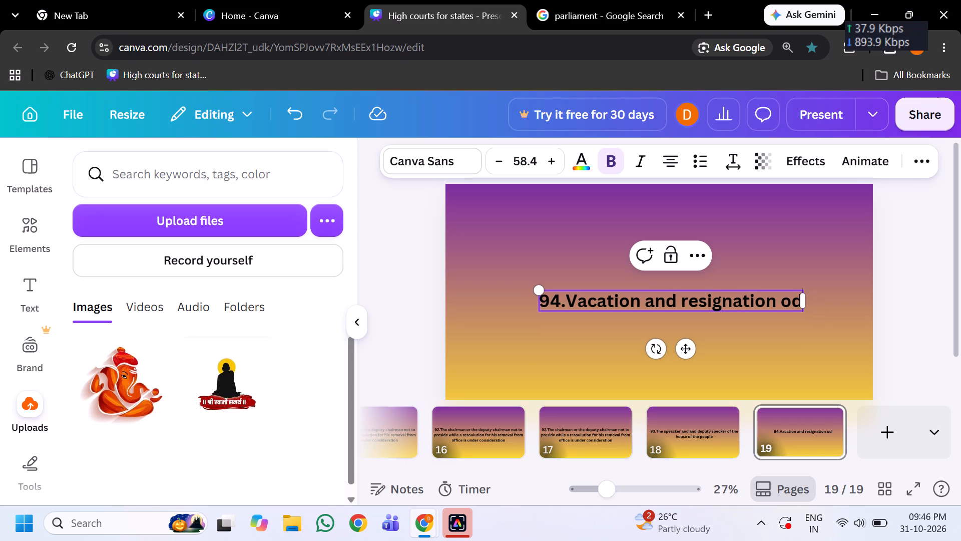
{"action": "key", "text": "BackSpace"}
{"action": "type", "text": "f/"}
{"action": "key", "text": "BackSpace"}
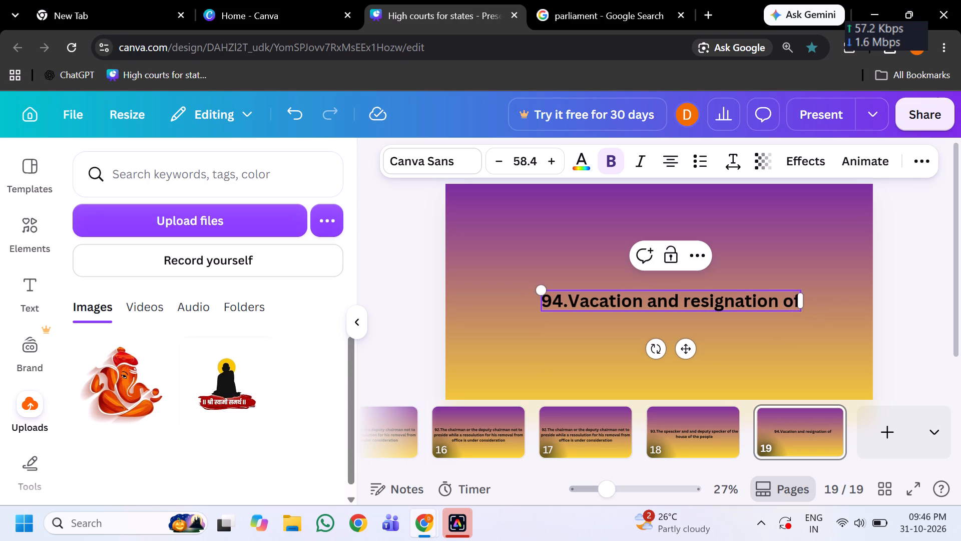
{"action": "type", "text": ","}
{"action": "key", "text": "space"}
{"action": "type", "text": "and"}
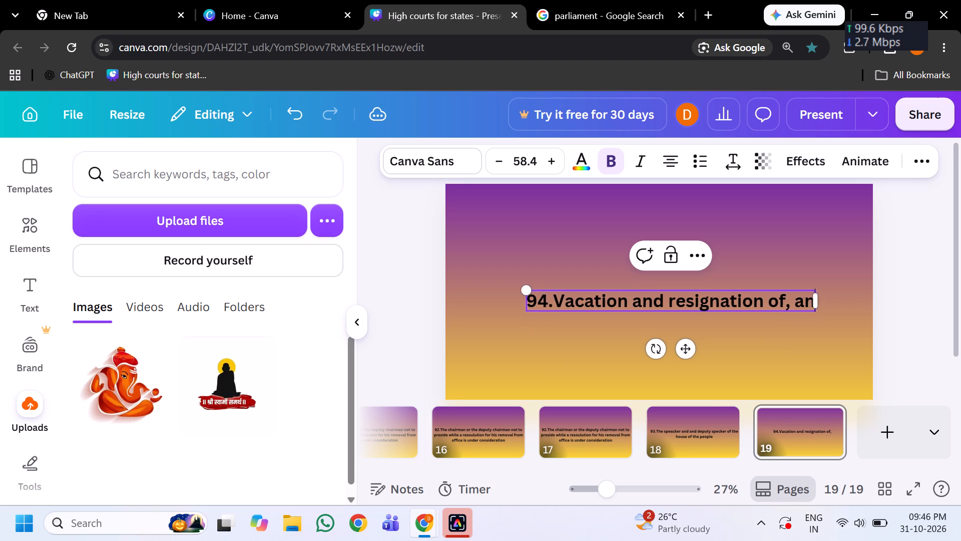
{"action": "key", "text": "space"}
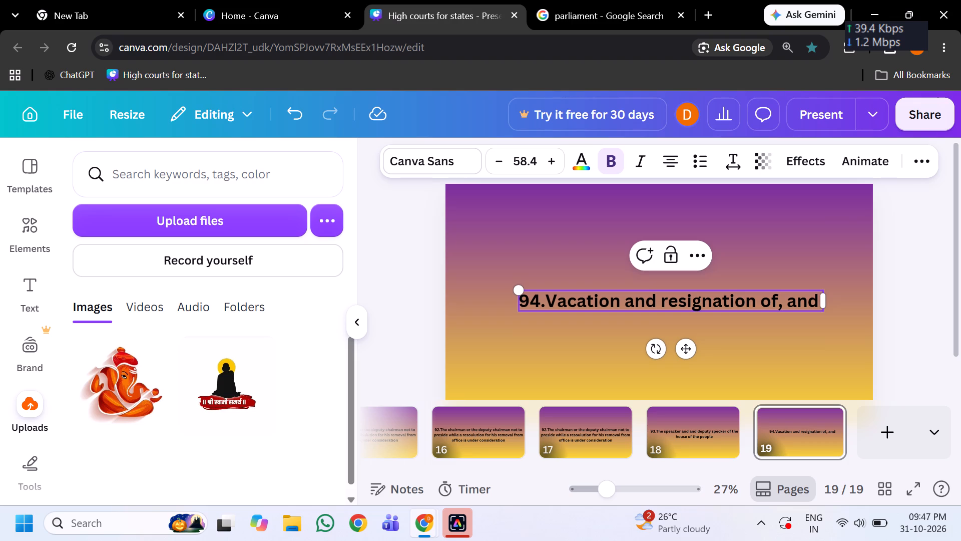
{"action": "key", "text": "space"}
{"action": "key", "text": "BackSpace"}
{"action": "type", "text": "remoo"}
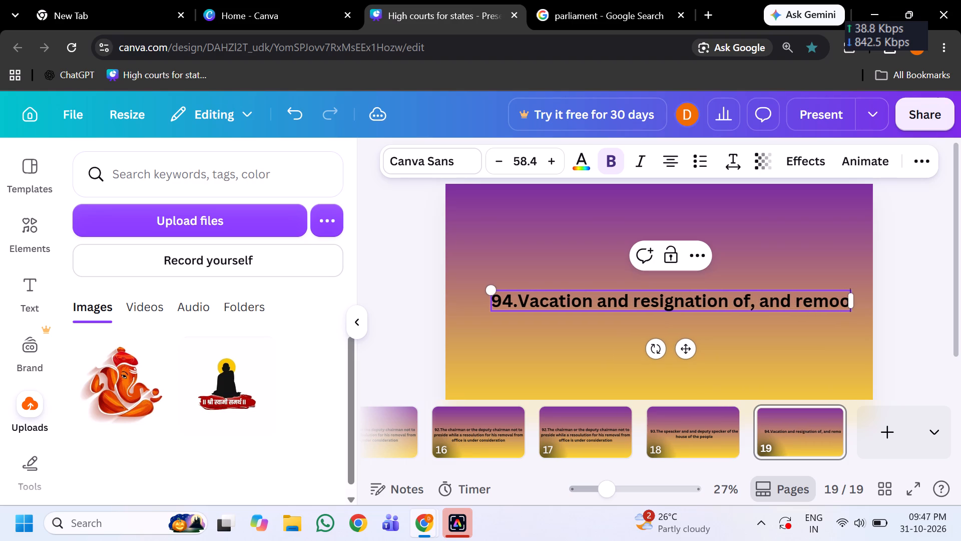
{"action": "type", "text": "val"}
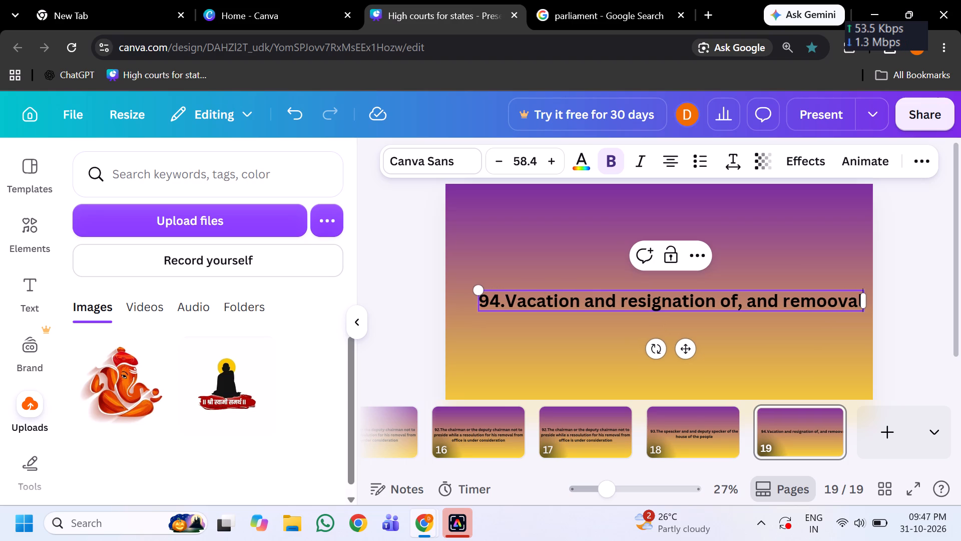
{"action": "key", "text": "space"}
{"action": "key", "text": "BackSpace"}
{"action": "key", "text": "BackSpace"}
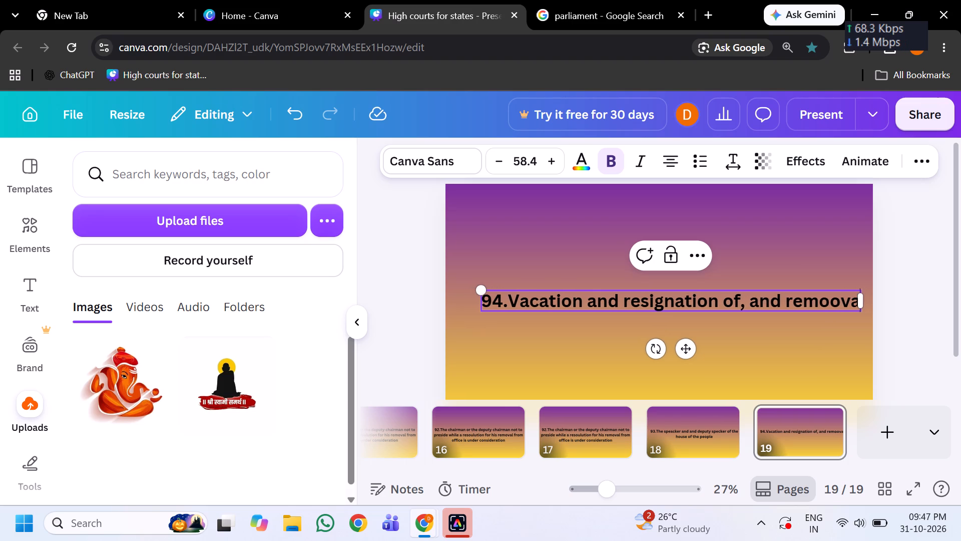
{"action": "key", "text": "BackSpace"}
{"action": "key", "text": "BackSpace"}
{"action": "key", "text": "BackSpace"}
{"action": "key", "text": "BackSpace"}
{"action": "type", "text": "oval"}
{"action": "key", "text": "space"}
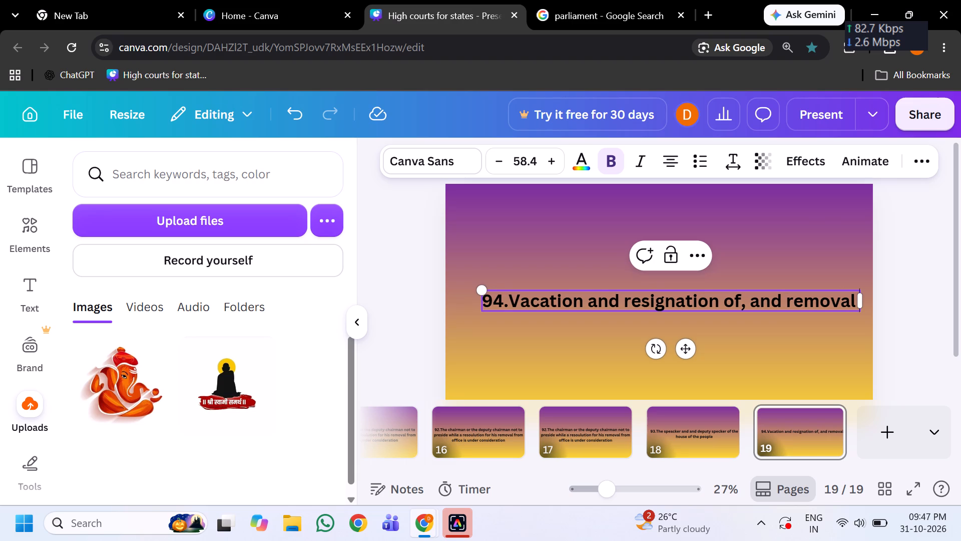
{"action": "type", "text": "from"}
{"action": "key", "text": "space"}
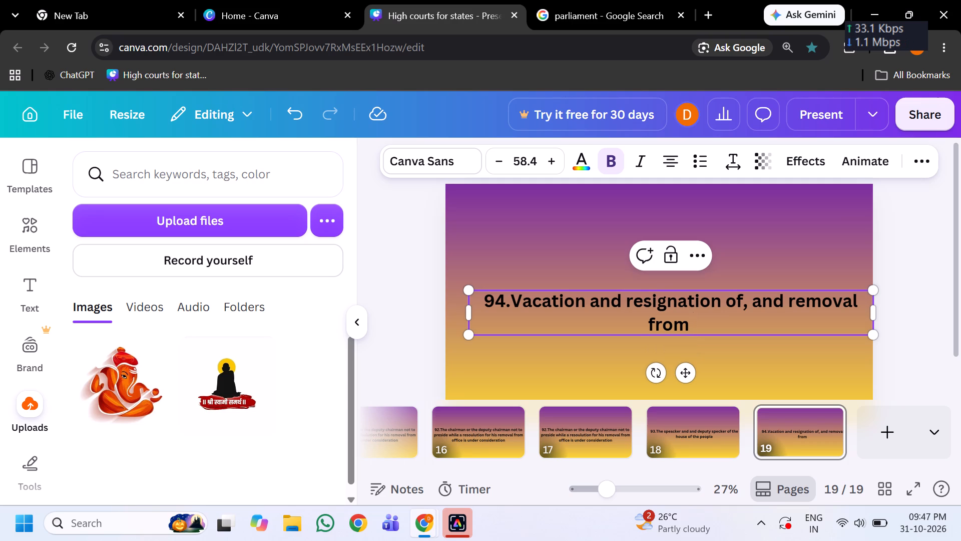
{"action": "type", "text": "thr"}
{"action": "key", "text": "space"}
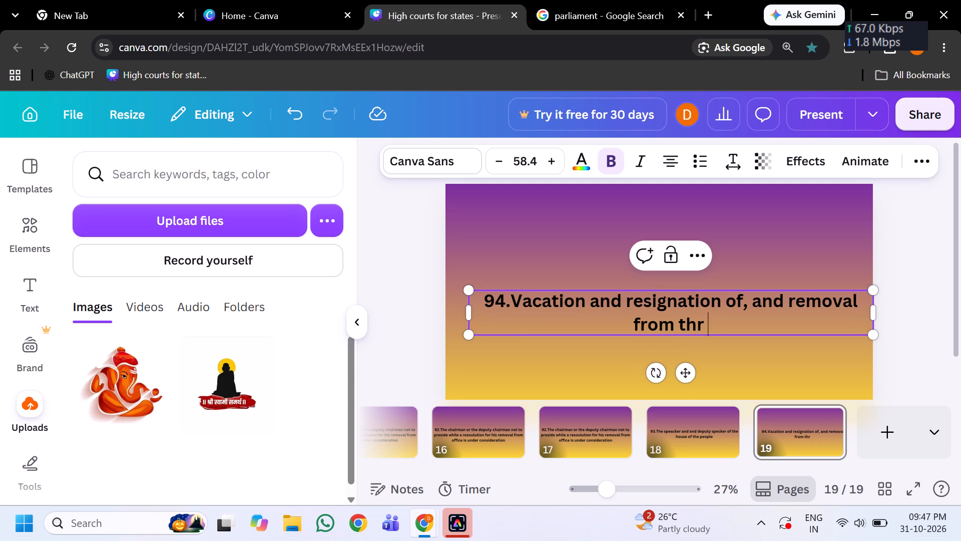
{"action": "key", "text": "BackSpace"}
{"action": "key", "text": "BackSpace"}
{"action": "type", "text": "e"}
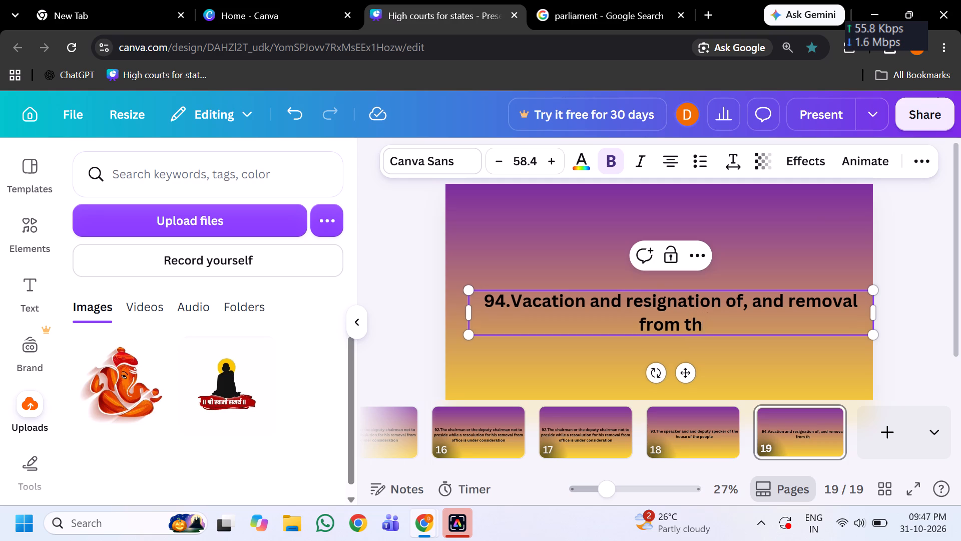
{"action": "key", "text": "space"}
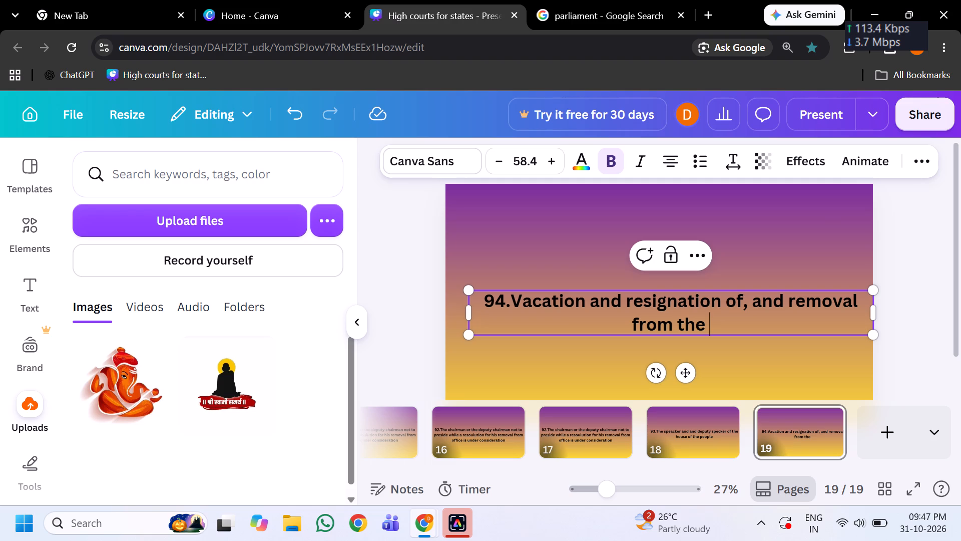
{"action": "type", "text": "office of"}
{"action": "key", "text": "space"}
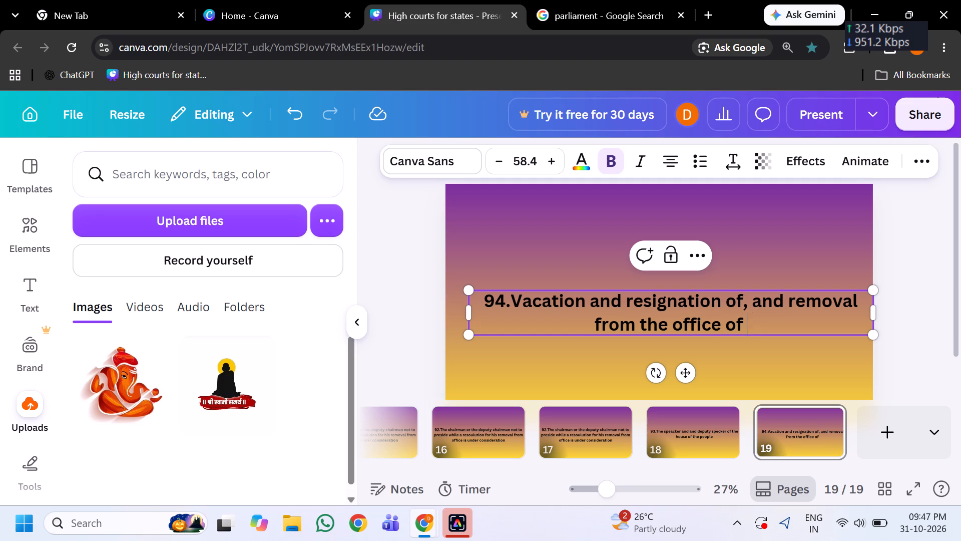
{"action": "type", "text": "Spe"}
{"action": "type", "text": "cker"}
{"action": "key", "text": "space"}
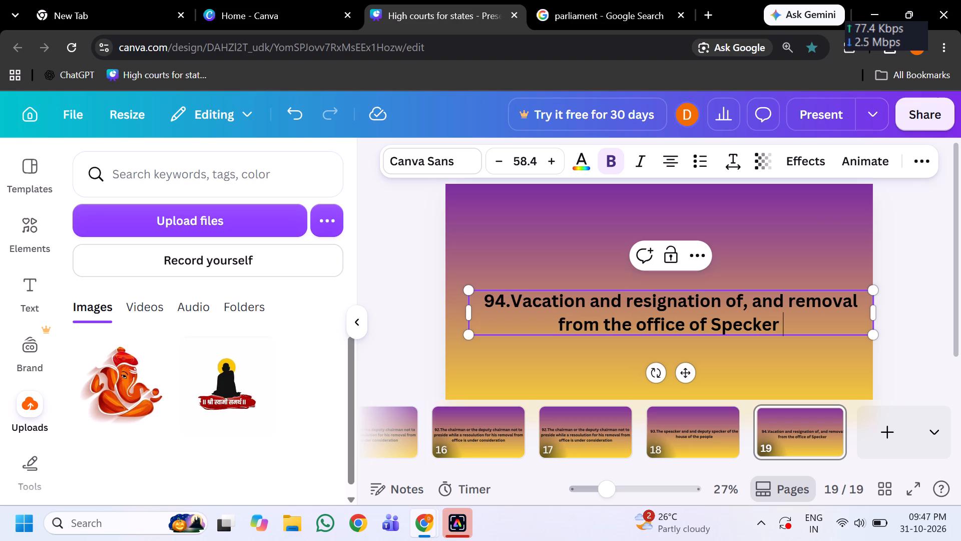
{"action": "type", "text": "and"}
{"action": "key", "text": "space"}
{"action": "type", "text": "deputy specker"}
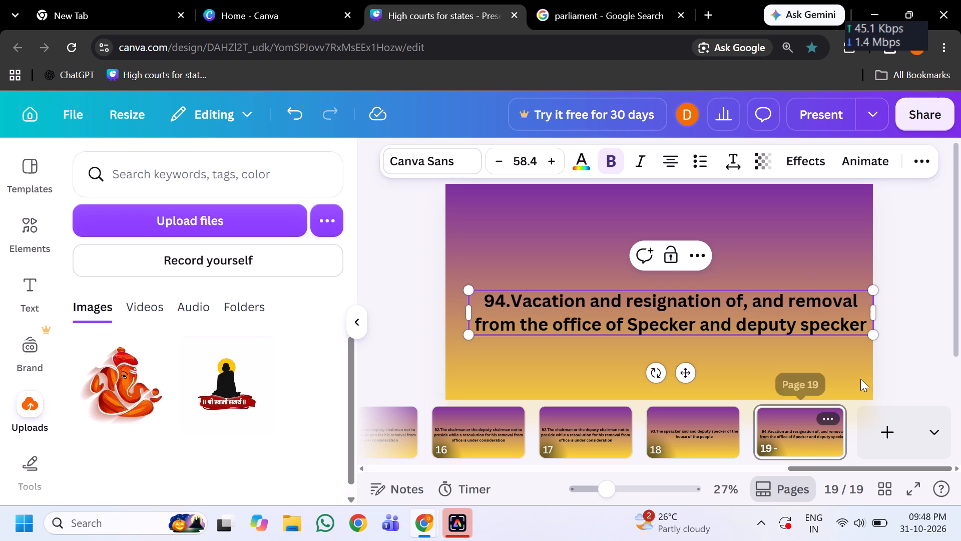
Duplicate page 19 with the article 94 heading as page 20.
{"action": "left_click", "coordinate": [832, 418]}
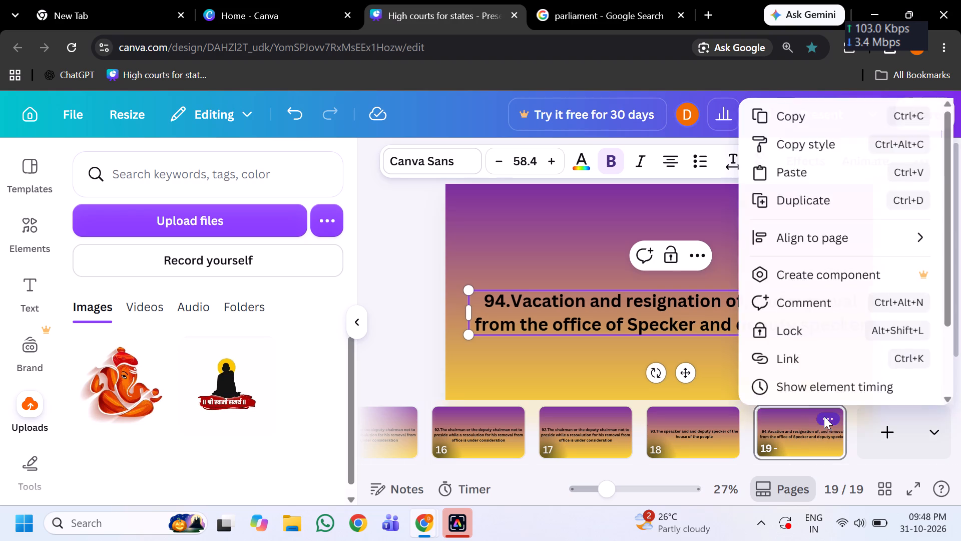
{"action": "left_click", "coordinate": [816, 264]}
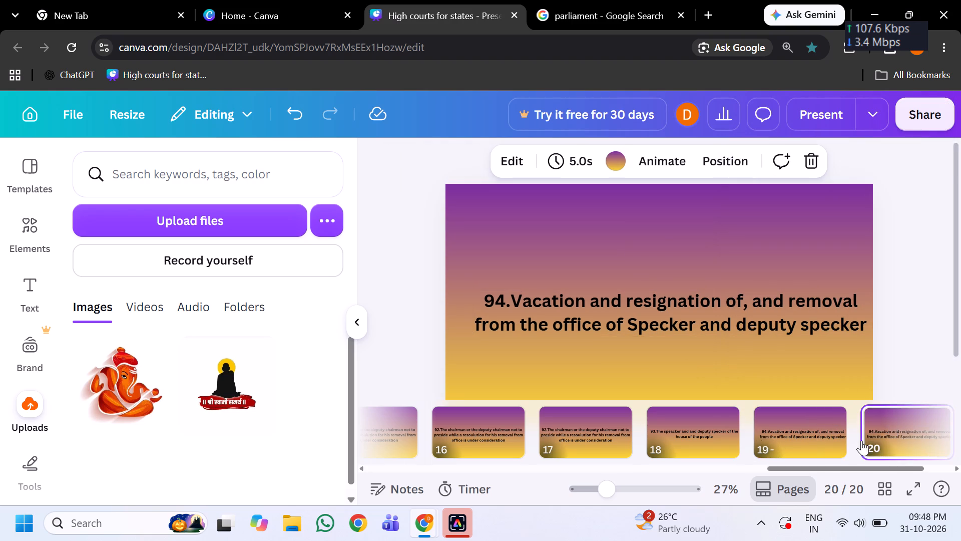
Duplicate page 20 with the article 94 heading as page 21.
{"action": "left_click_drag", "start_coordinate": [831, 467], "coordinate": [892, 446]}
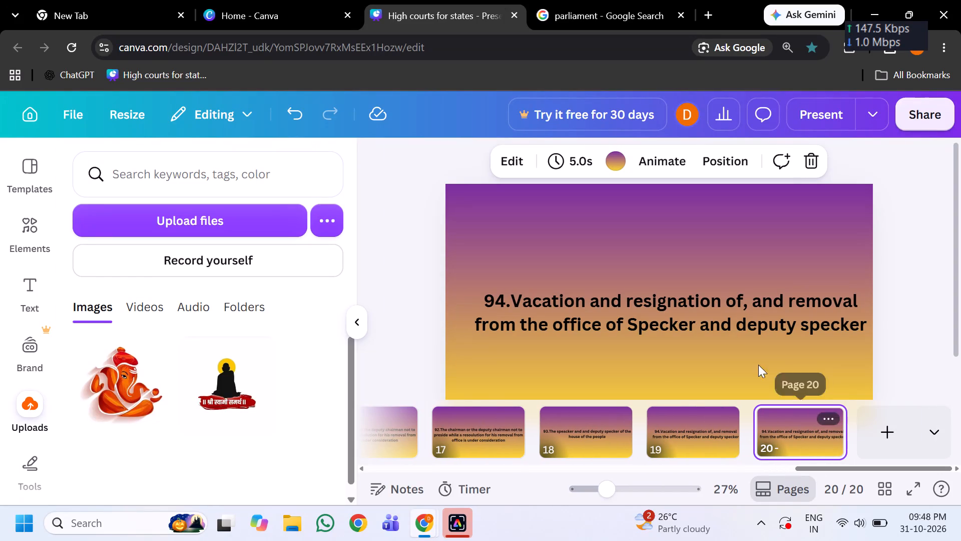
{"action": "left_click", "coordinate": [739, 318]}
{"action": "left_click", "coordinate": [742, 316]}
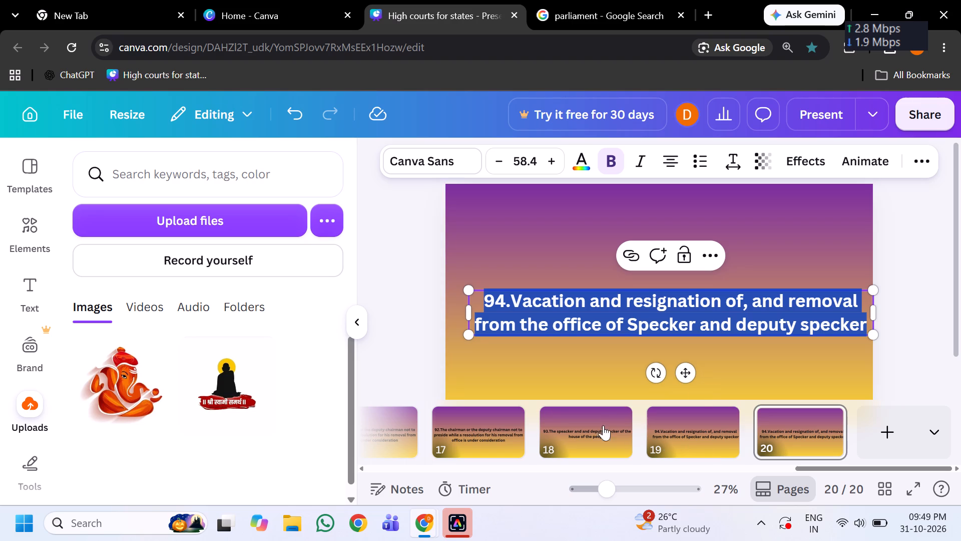
{"action": "left_click_drag", "start_coordinate": [616, 425], "coordinate": [634, 428]}
{"action": "left_click", "coordinate": [685, 442]}
{"action": "left_click", "coordinate": [804, 435]}
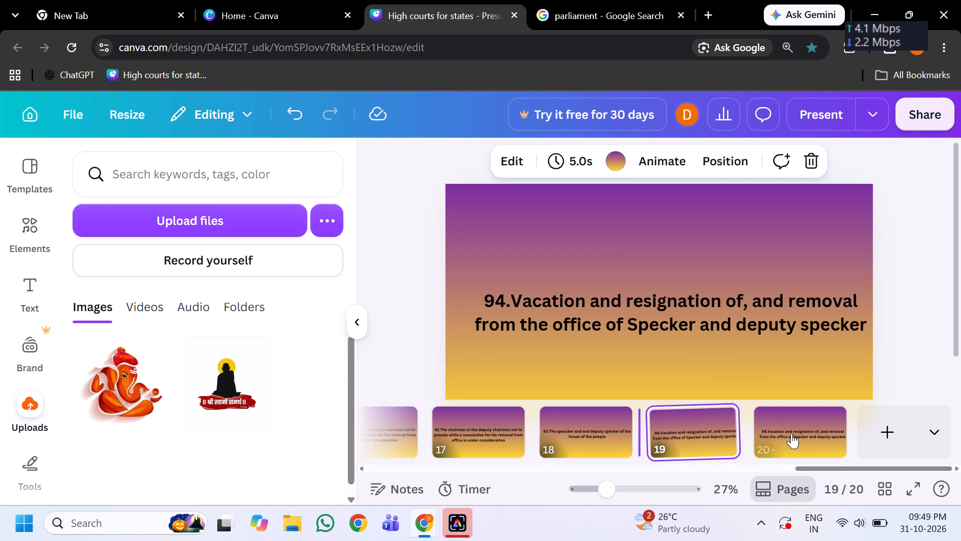
{"action": "left_click", "coordinate": [808, 442]}
{"action": "left_click", "coordinate": [832, 412]}
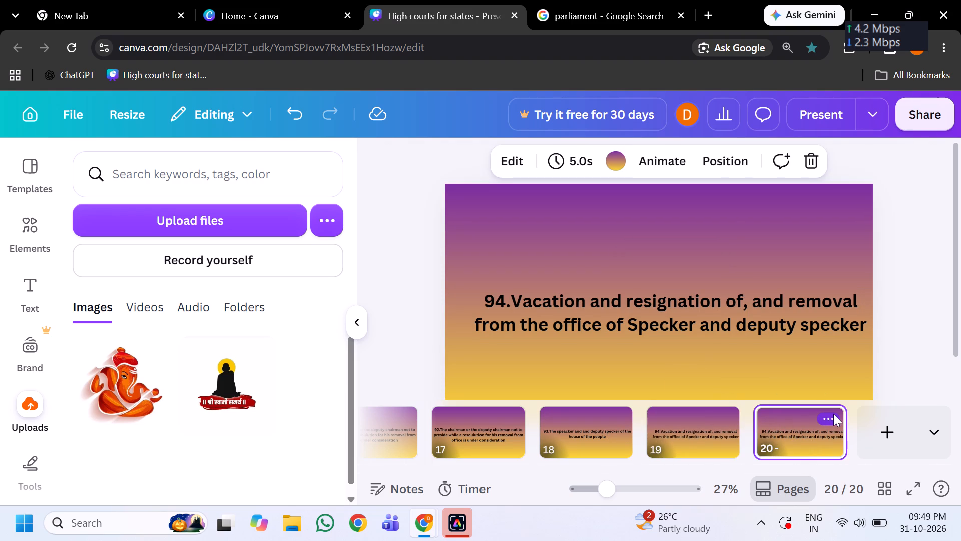
{"action": "left_click_drag", "start_coordinate": [835, 260], "coordinate": [843, 260]}
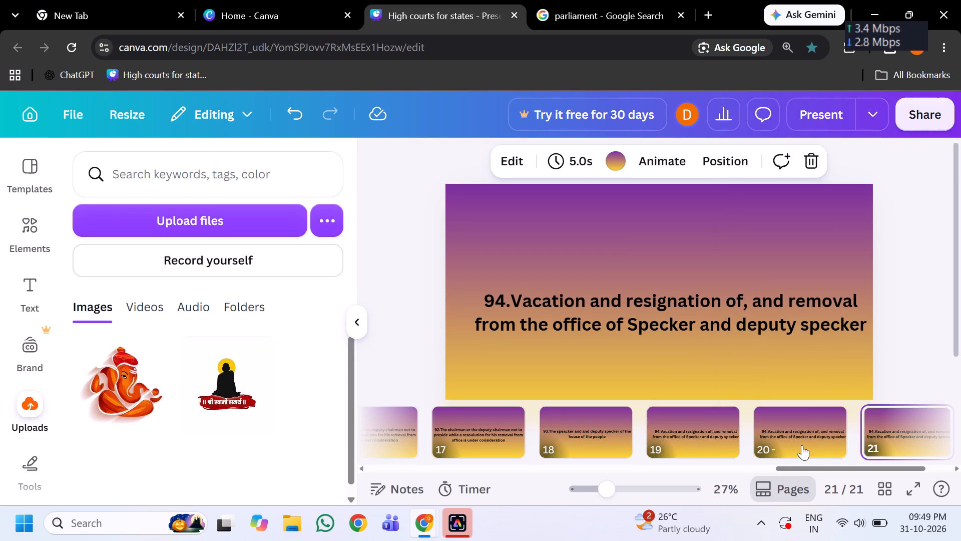
Replace the article 94 heading on page 21 with "95.".
{"action": "left_click_drag", "start_coordinate": [792, 465], "coordinate": [867, 465]}
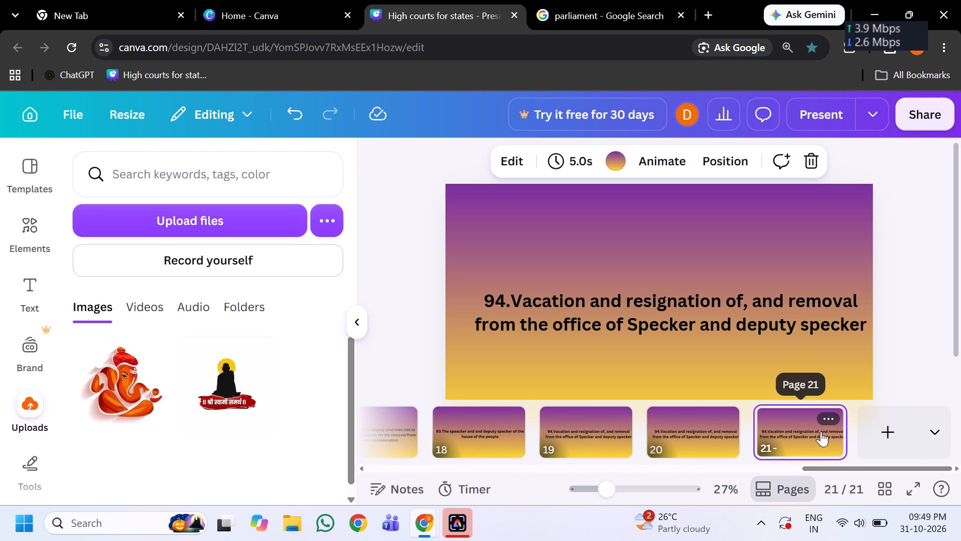
{"action": "left_click", "coordinate": [697, 437]}
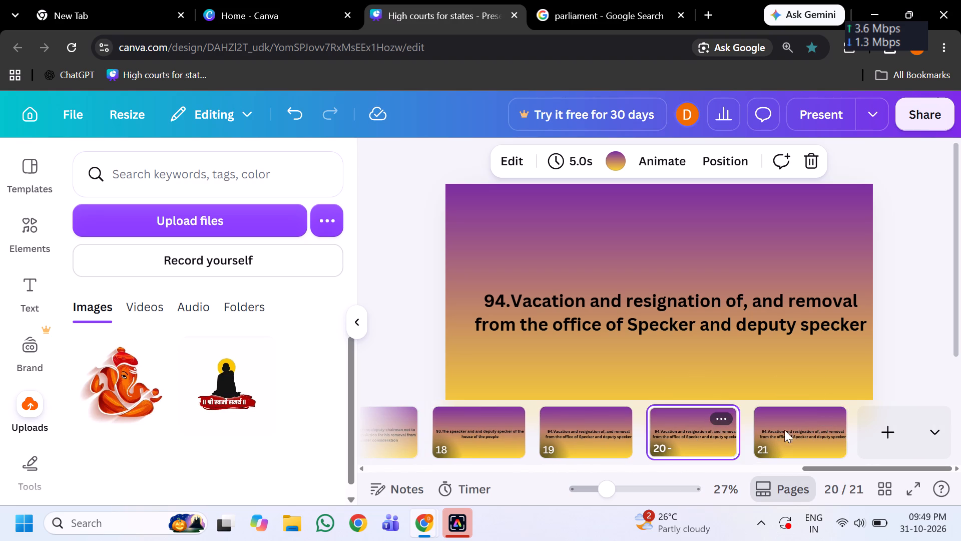
{"action": "left_click", "coordinate": [795, 429]}
{"action": "left_click_drag", "start_coordinate": [700, 322], "coordinate": [710, 325]}
{"action": "left_click", "coordinate": [715, 325]}
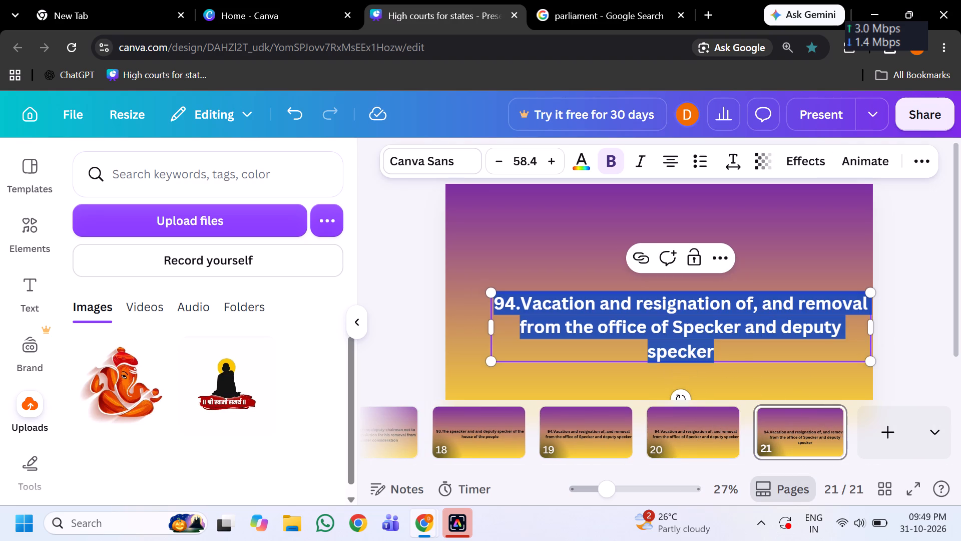
{"action": "key", "text": "BackSpace"}
{"action": "type", "text": "95"}
{"action": "key", "text": "period"}
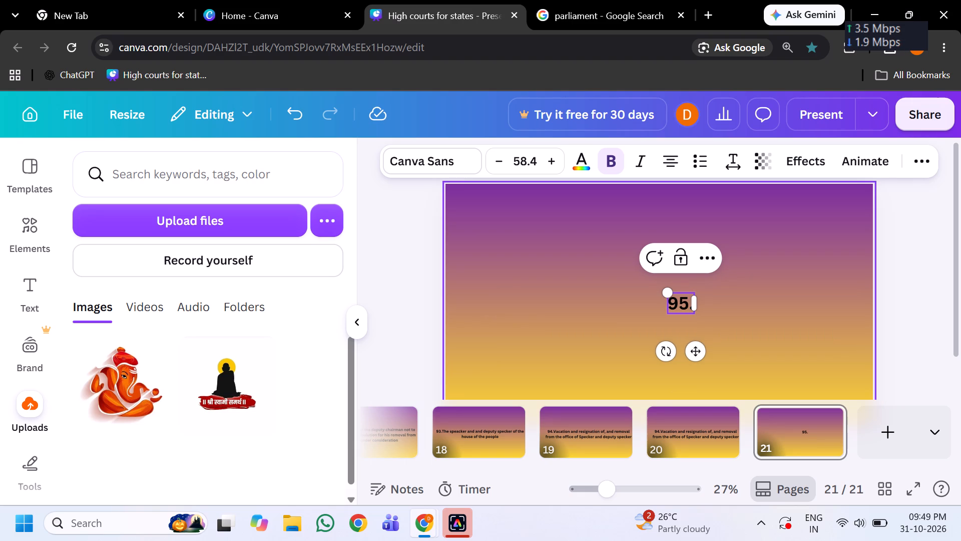
Replace the heading on page 20 with "95.Power of deputy specker or other person to perform the duties of the office of or to act as specker".
{"action": "left_click", "coordinate": [689, 429]}
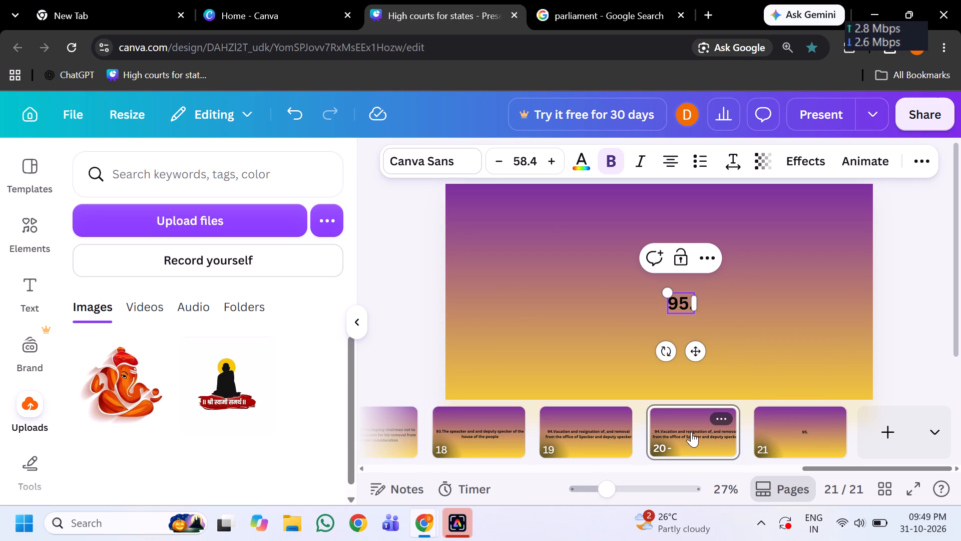
{"action": "left_click", "coordinate": [693, 432]}
{"action": "double_click", "coordinate": [662, 311]}
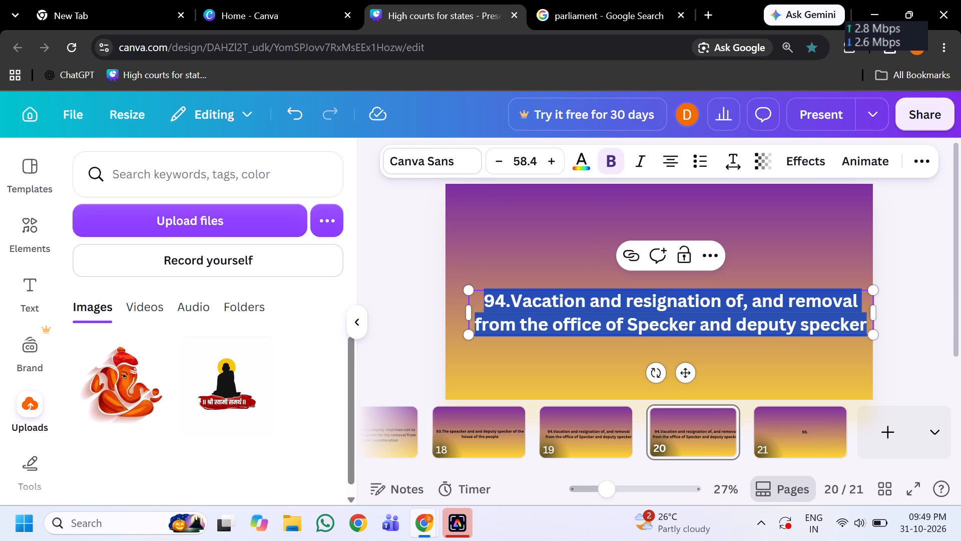
{"action": "type", "text": "95"}
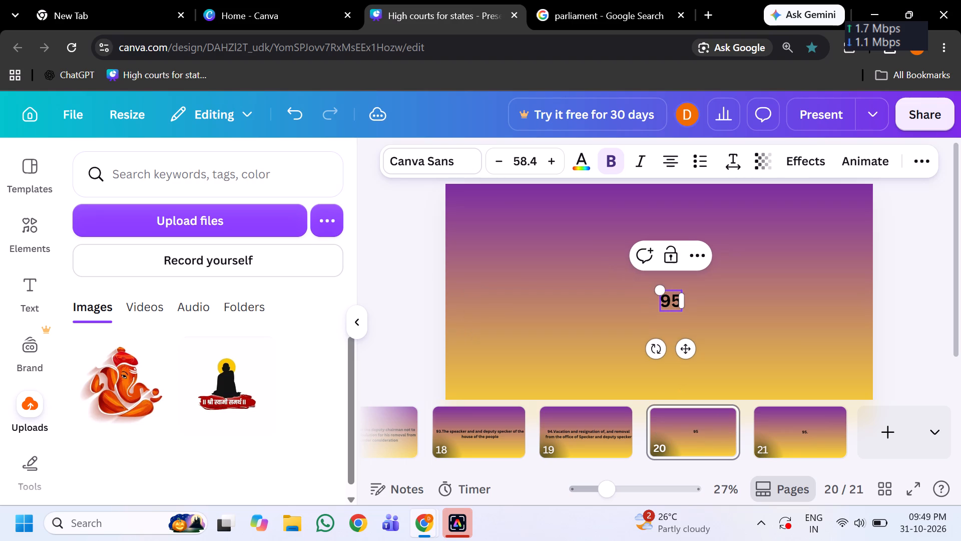
{"action": "key", "text": "period"}
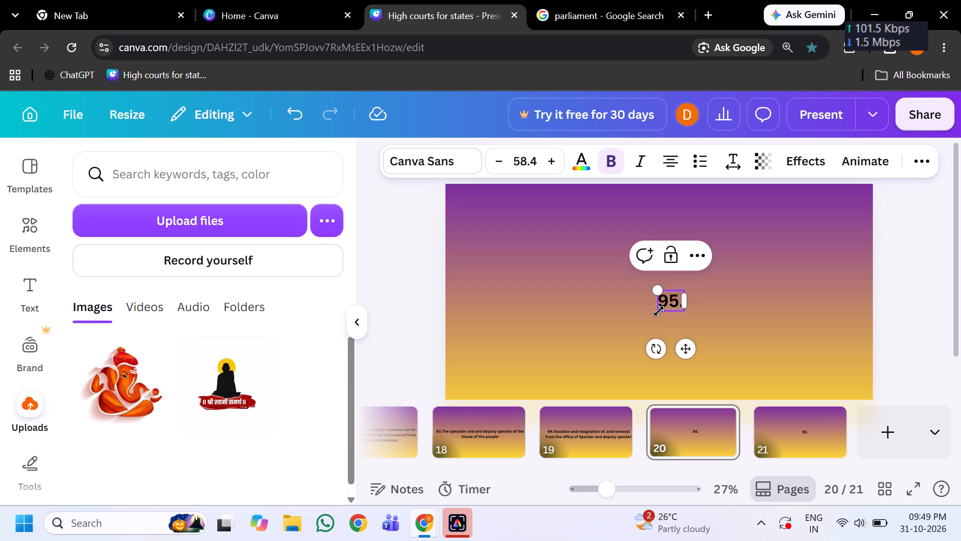
{"action": "type", "text": "Power"}
{"action": "key", "text": "space"}
{"action": "type", "text": "of deputy"}
{"action": "key", "text": "space"}
{"action": "type", "text": "specker"}
{"action": "key", "text": "space"}
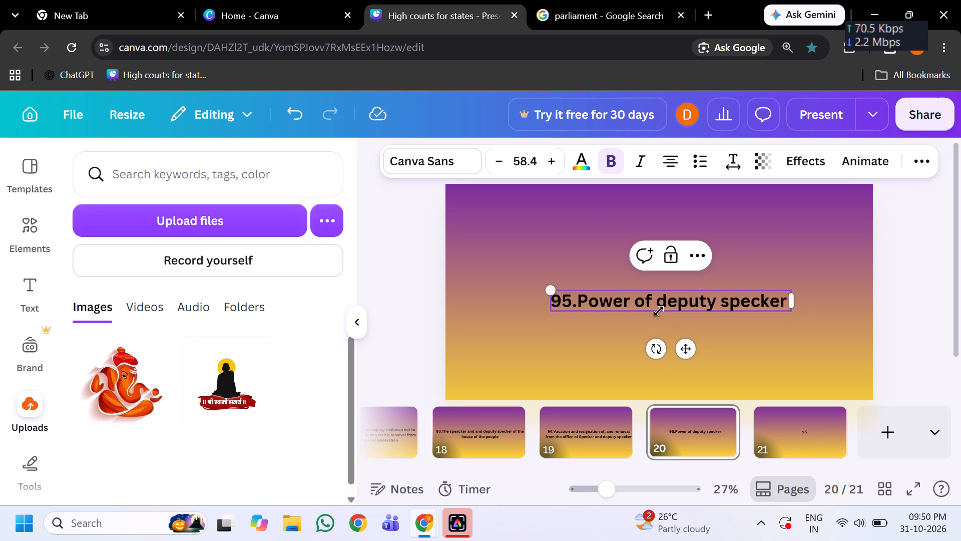
{"action": "type", "text": "or other"}
{"action": "key", "text": "space"}
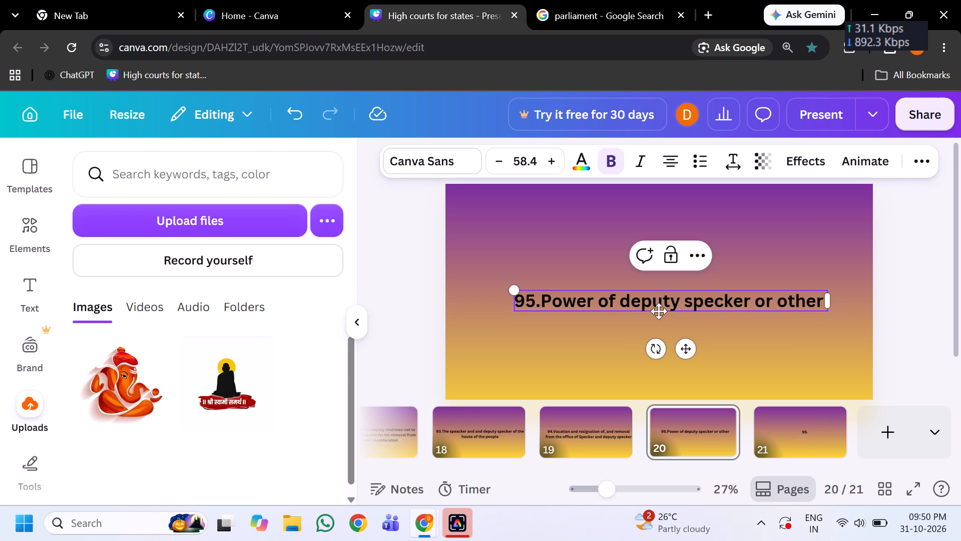
{"action": "type", "text": "person"}
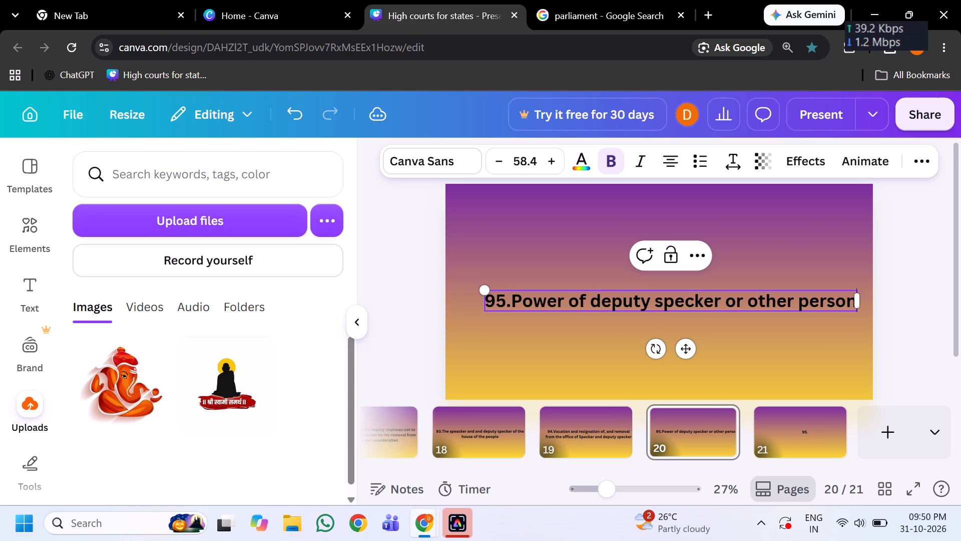
{"action": "key", "text": "space"}
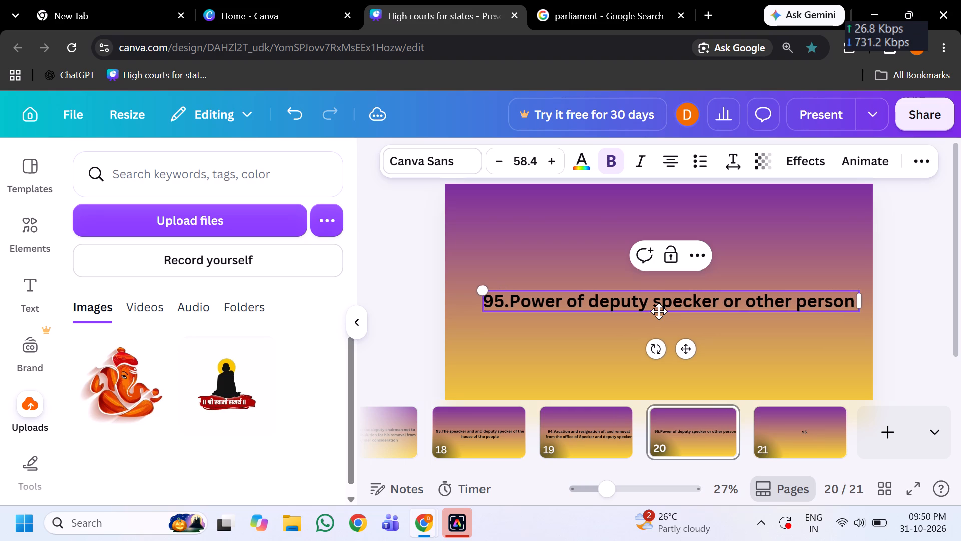
{"action": "type", "text": "to pr"}
{"action": "key", "text": "BackSpace"}
{"action": "type", "text": "er"}
{"action": "type", "text": "fo"}
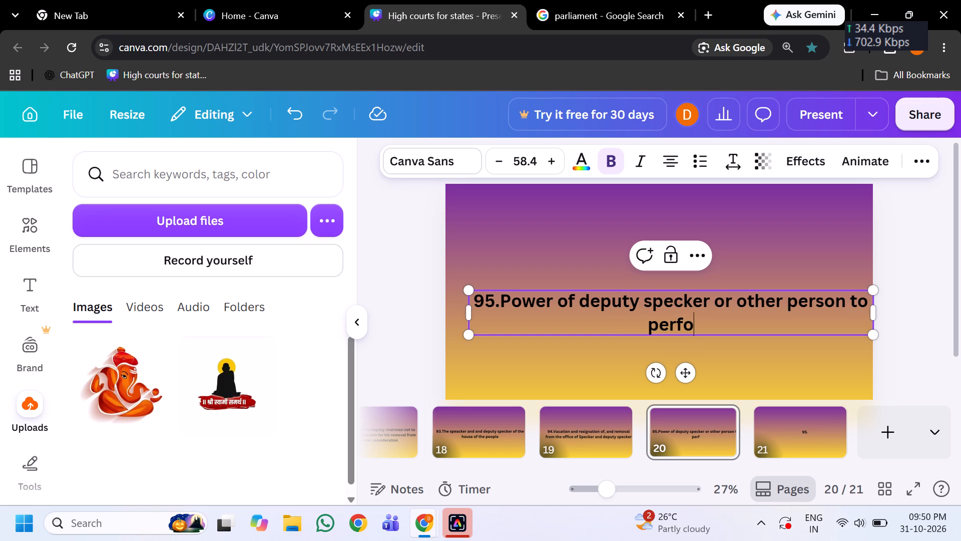
{"action": "type", "text": "rm"}
{"action": "key", "text": "space"}
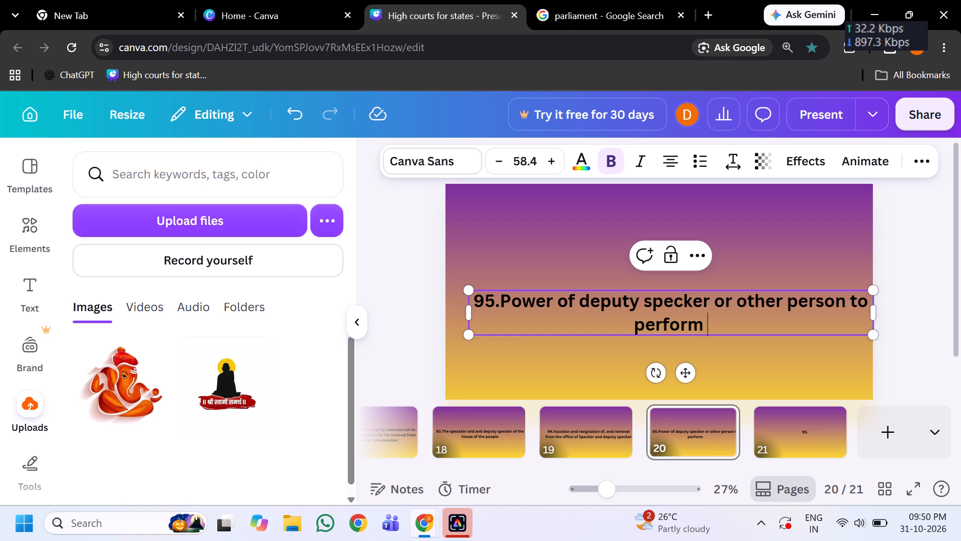
{"action": "type", "text": "the"}
{"action": "key", "text": "space"}
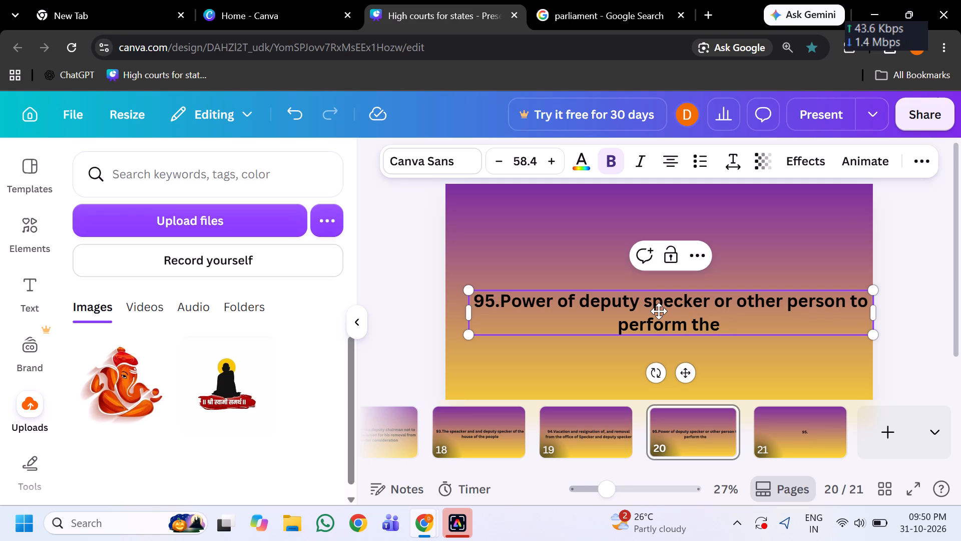
{"action": "type", "text": "duties"}
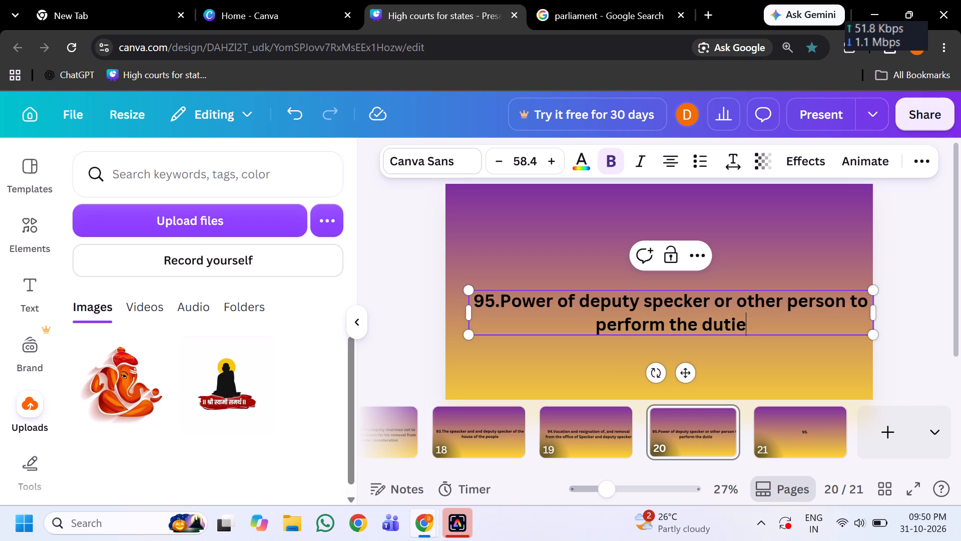
{"action": "key", "text": "space"}
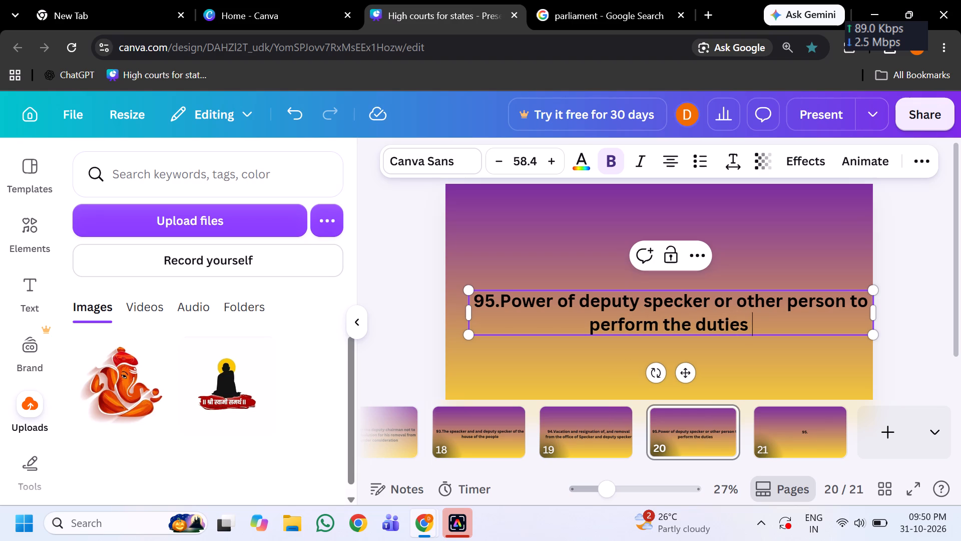
{"action": "type", "text": "of the"}
{"action": "key", "text": "space"}
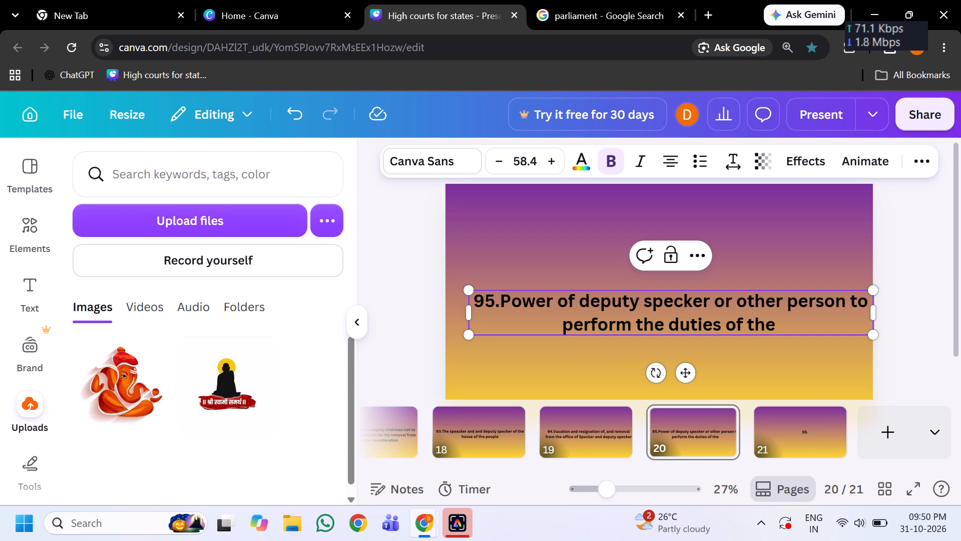
{"action": "type", "text": "office"}
{"action": "key", "text": "space"}
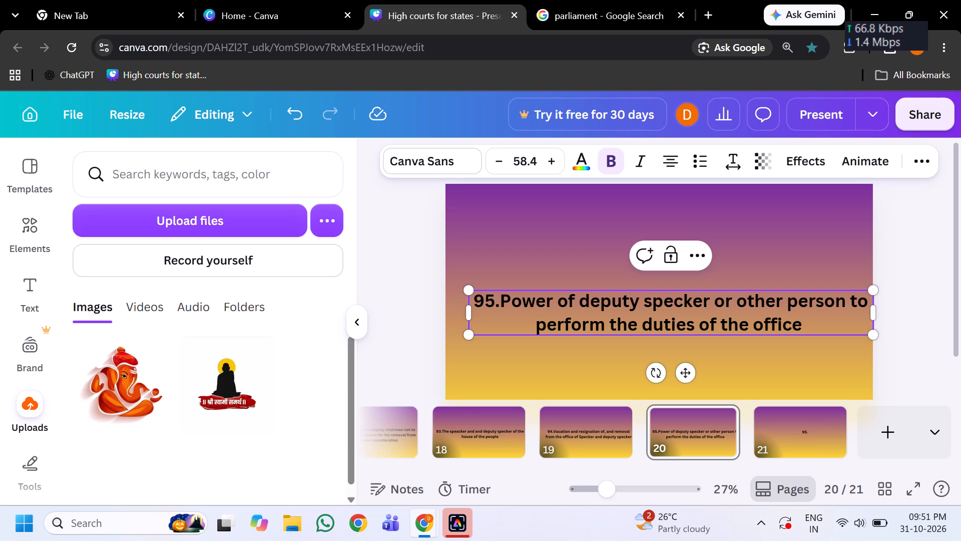
{"action": "type", "text": "of"}
{"action": "key", "text": "space"}
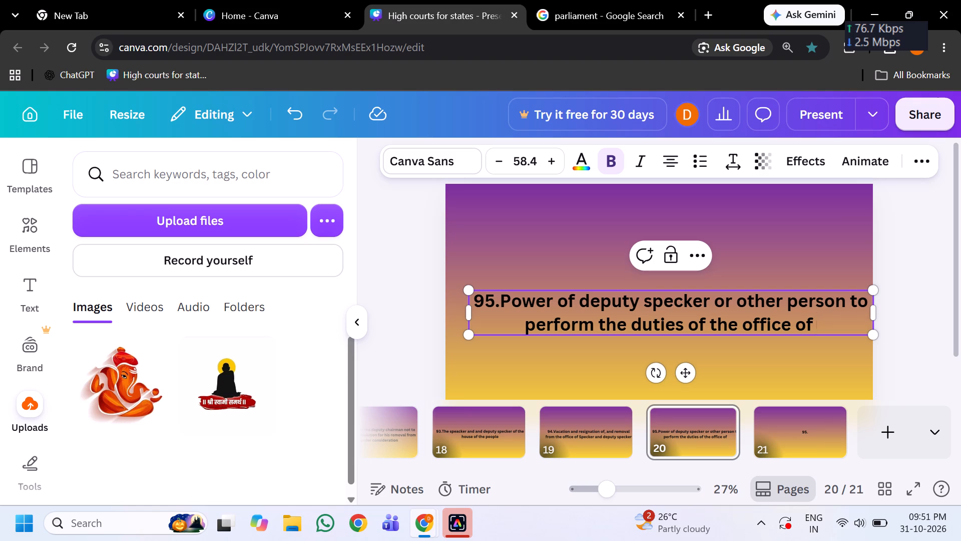
{"action": "type", "text": "or"}
{"action": "key", "text": "space"}
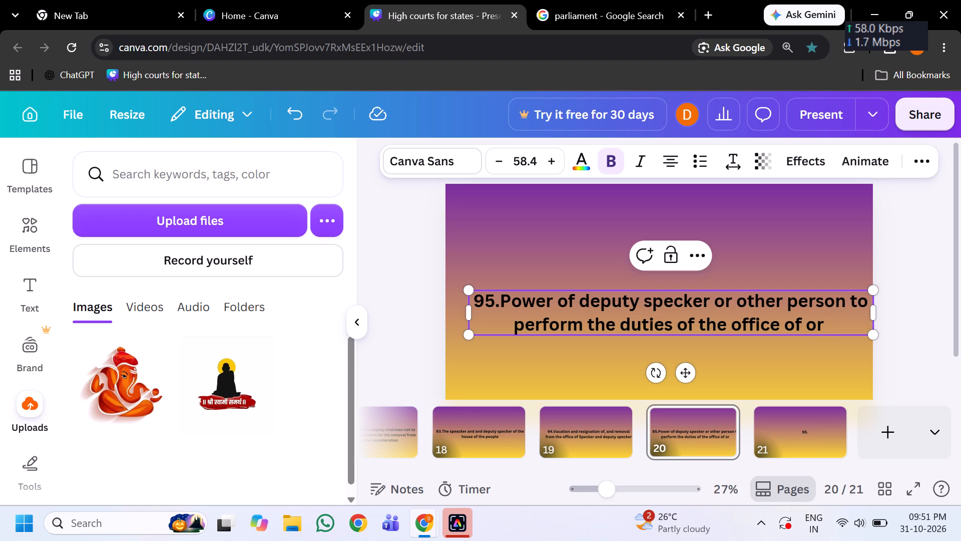
{"action": "type", "text": "to act as"}
{"action": "key", "text": "space"}
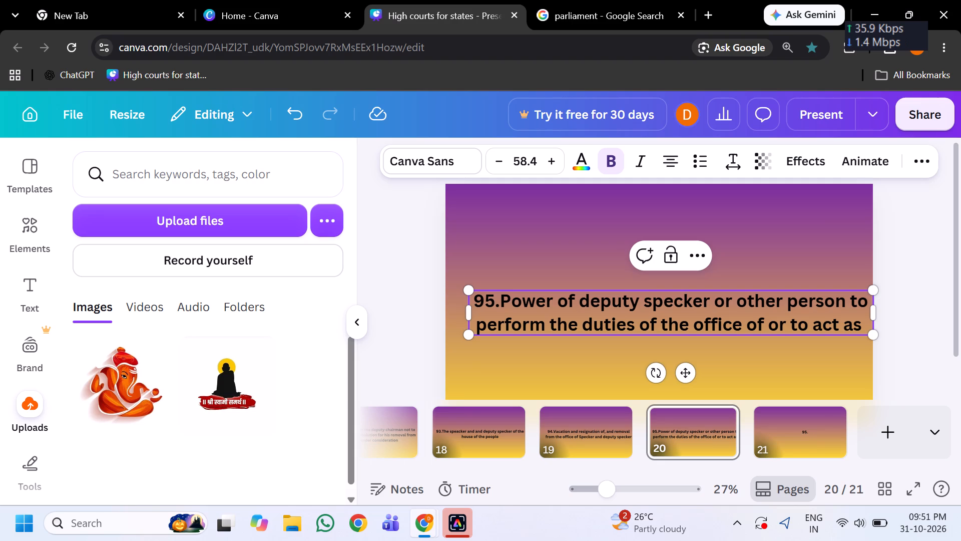
{"action": "type", "text": "specker"}
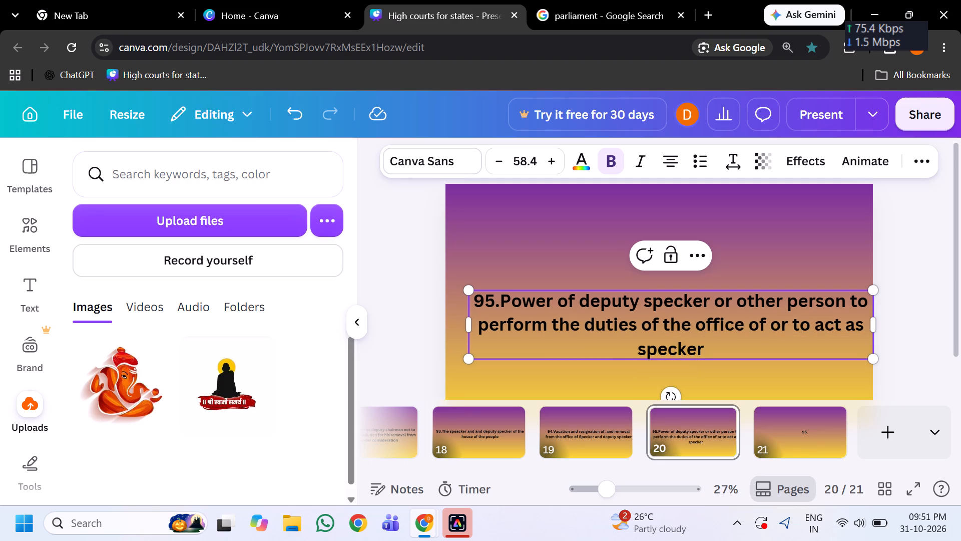
Change the heading number on page 21 to "96." and widen its text box slightly.
{"action": "left_click", "coordinate": [797, 437]}
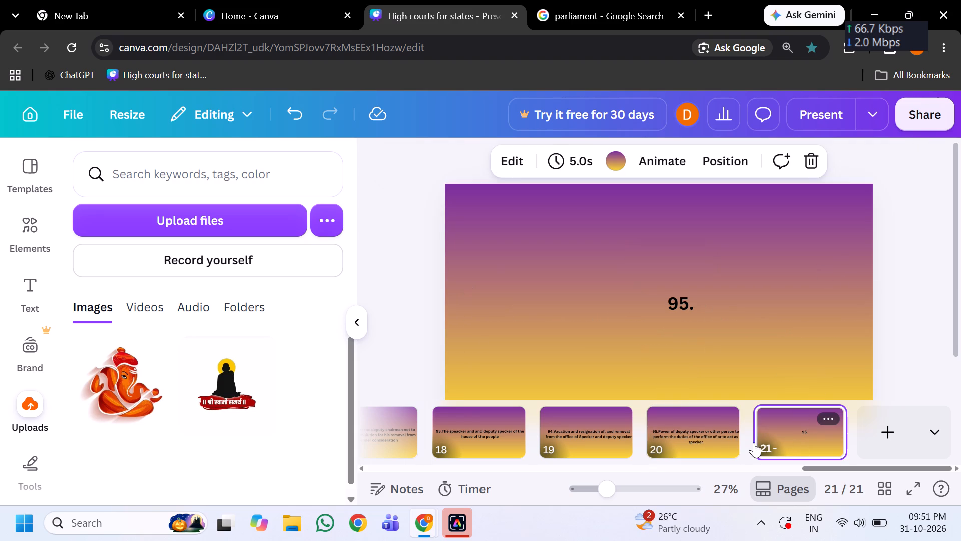
{"action": "left_click", "coordinate": [688, 295]}
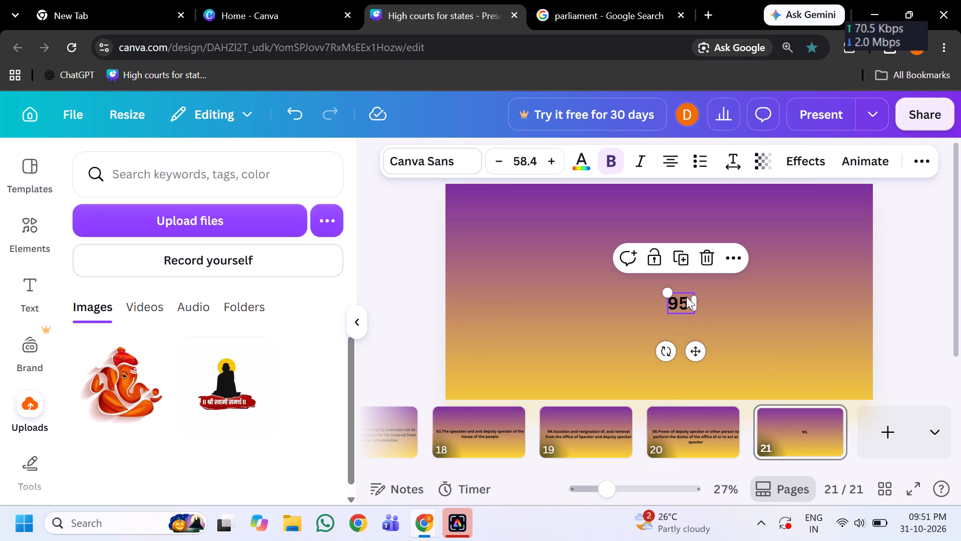
{"action": "double_click", "coordinate": [679, 298]}
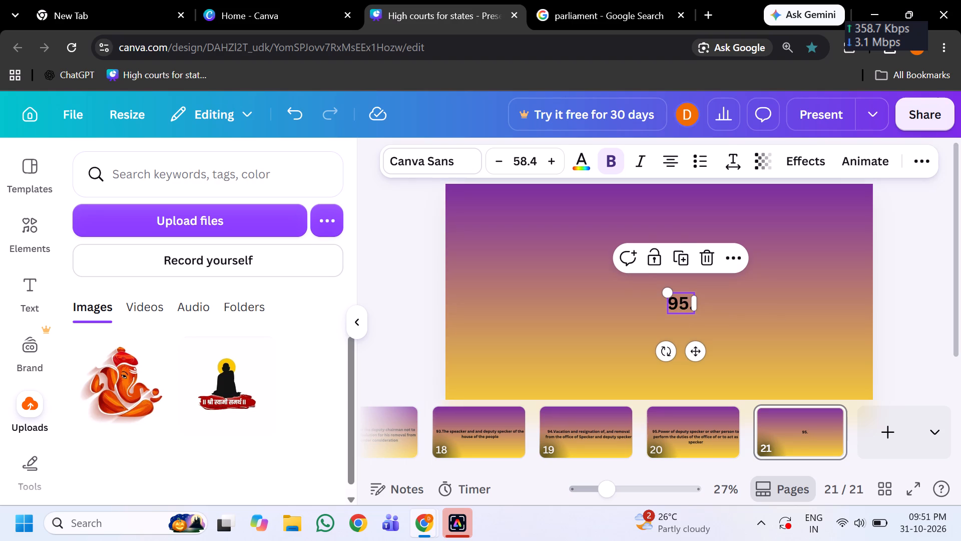
{"action": "left_click_drag", "start_coordinate": [693, 302], "coordinate": [697, 304]}
{"action": "left_click", "coordinate": [733, 294]}
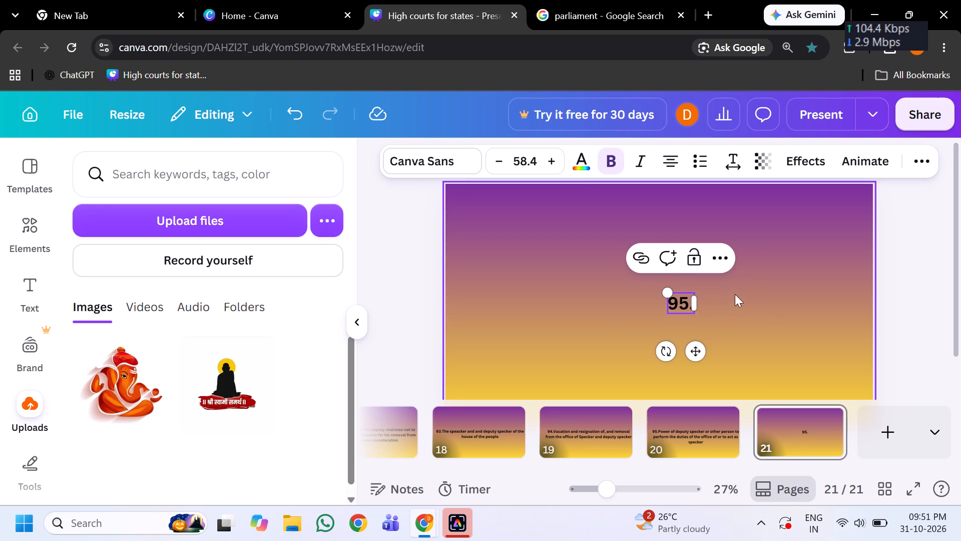
{"action": "left_click", "coordinate": [686, 302]}
{"action": "double_click", "coordinate": [686, 302]}
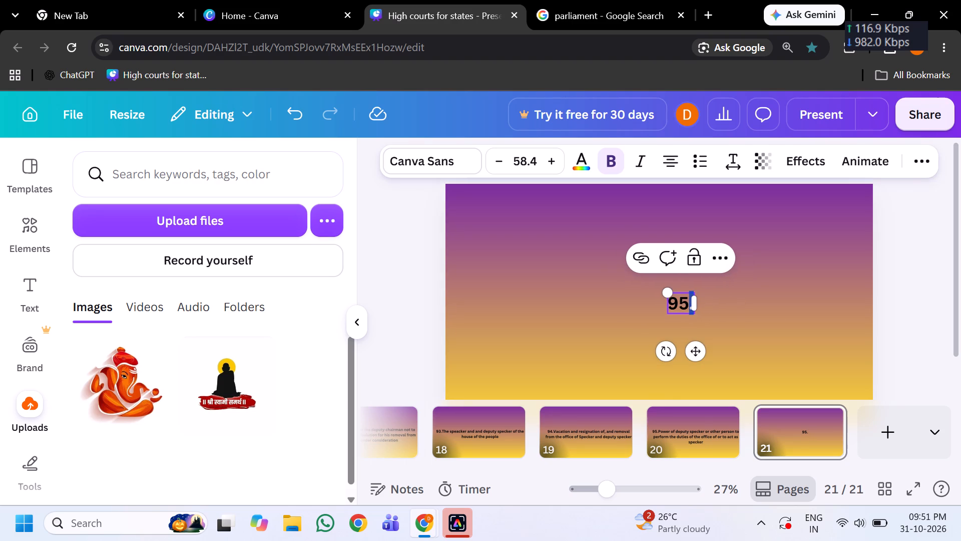
{"action": "left_click", "coordinate": [686, 302]}
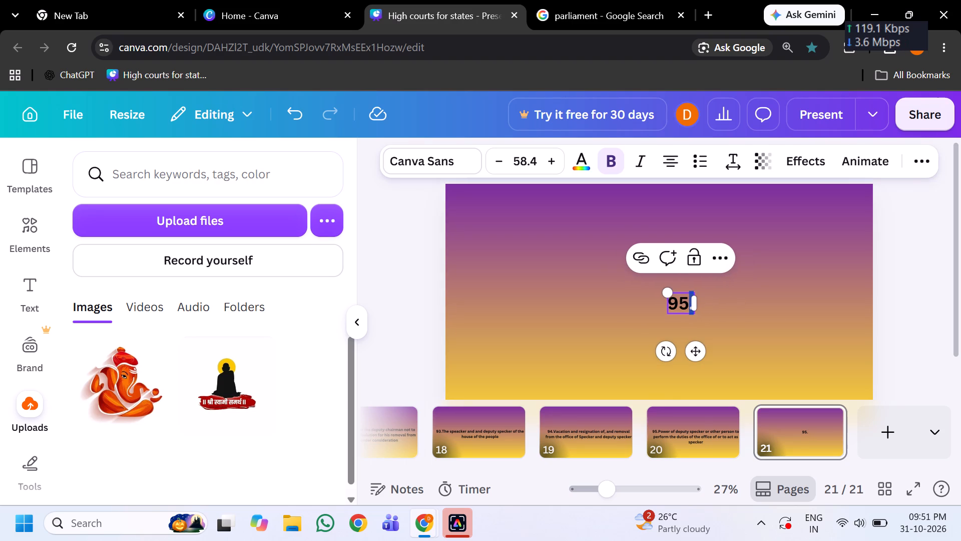
{"action": "left_click", "coordinate": [740, 303]}
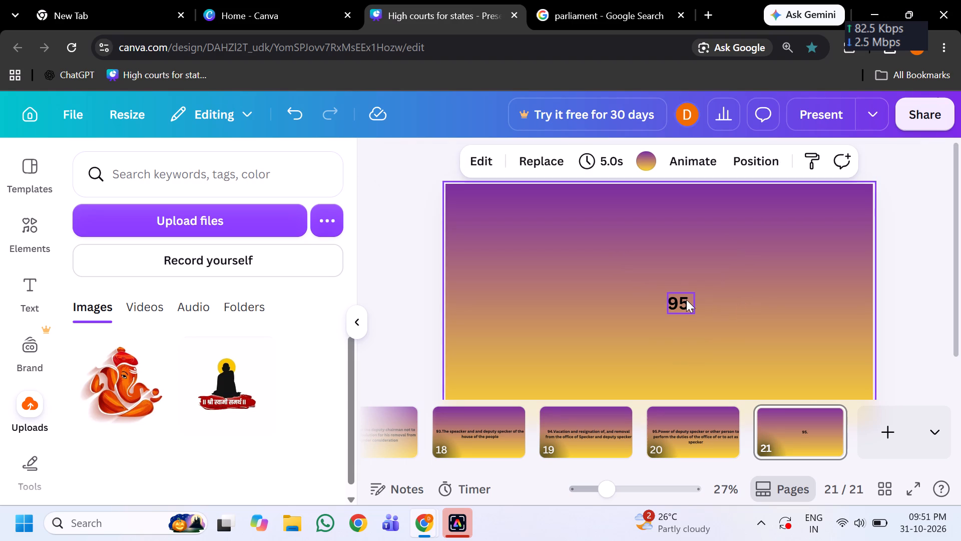
{"action": "double_click", "coordinate": [686, 298]}
{"action": "left_click_drag", "start_coordinate": [689, 298], "coordinate": [682, 302]}
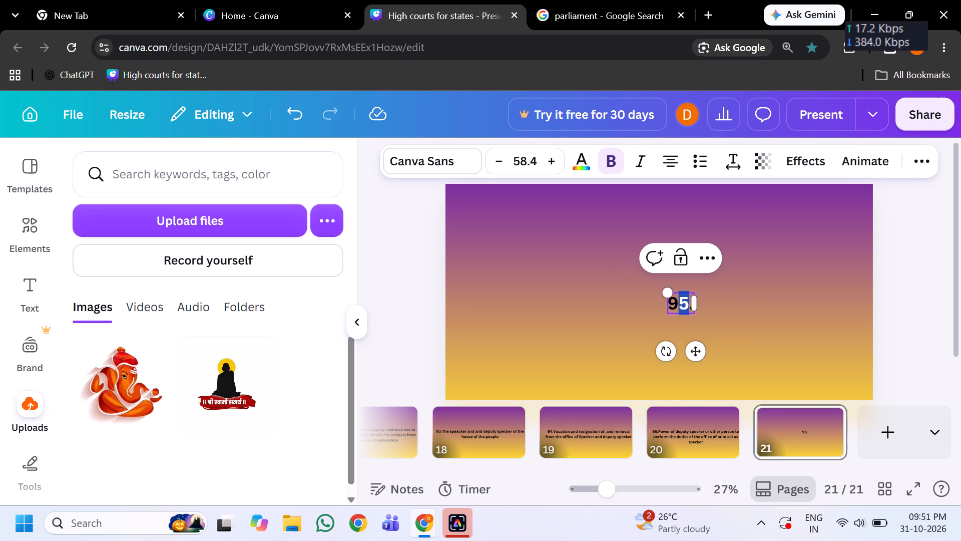
{"action": "left_click_drag", "start_coordinate": [682, 302], "coordinate": [671, 304]}
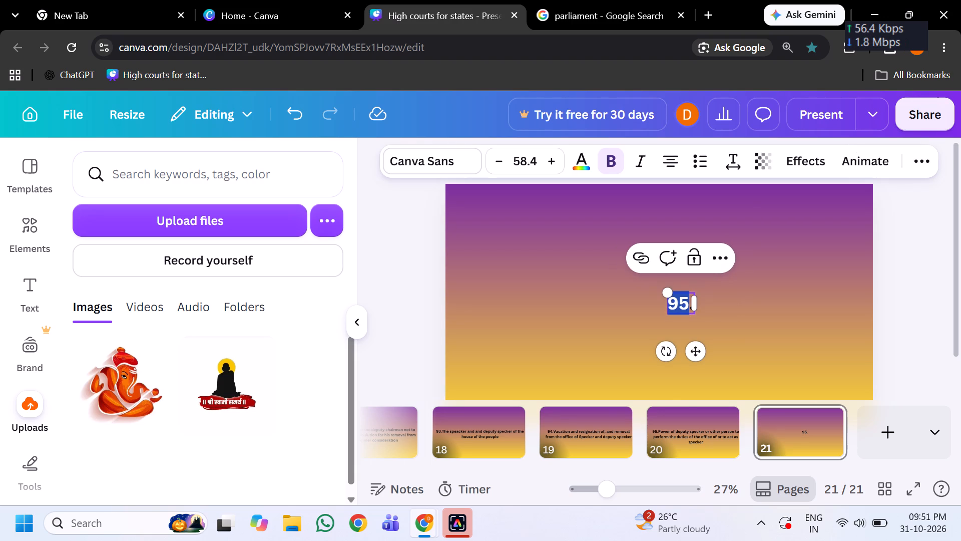
{"action": "key", "text": "9"}
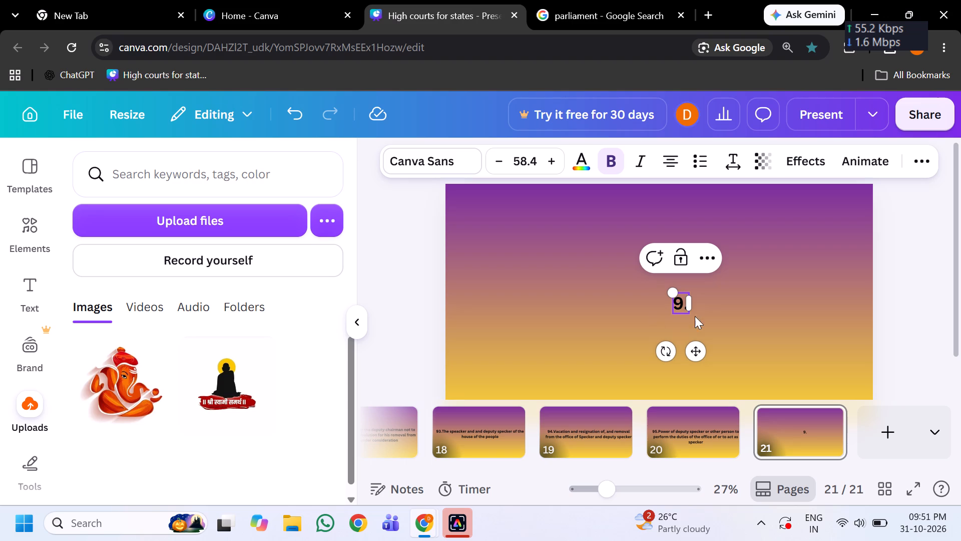
{"action": "left_click", "coordinate": [689, 297]}
{"action": "left_click_drag", "start_coordinate": [689, 301], "coordinate": [689, 301]}
{"action": "left_click_drag", "start_coordinate": [689, 301], "coordinate": [735, 304]}
{"action": "left_click", "coordinate": [708, 302]}
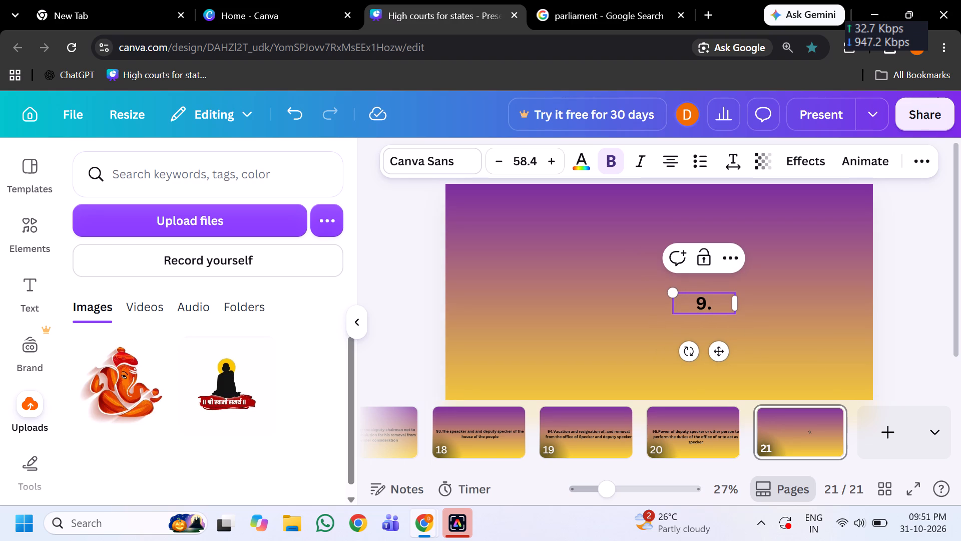
{"action": "key", "text": "5"}
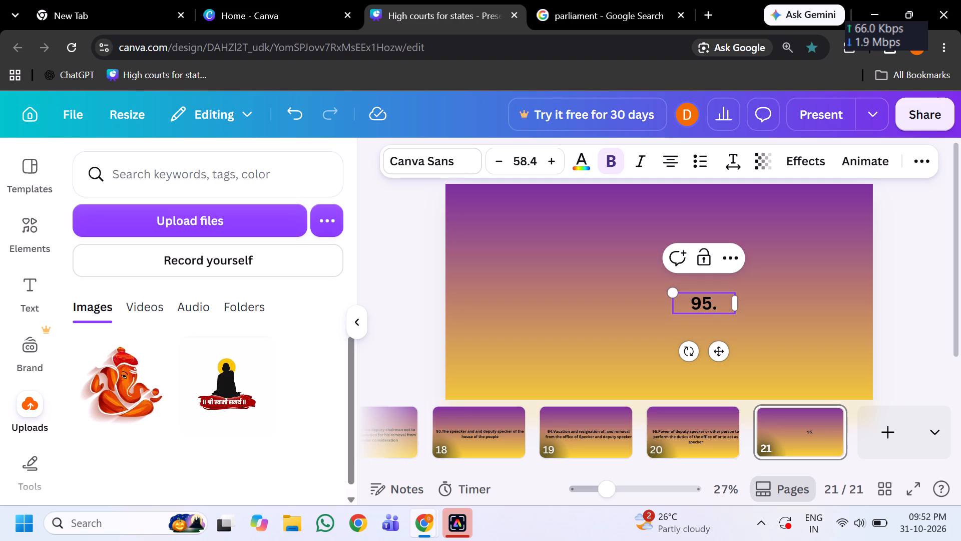
{"action": "key", "text": "BackSpace"}
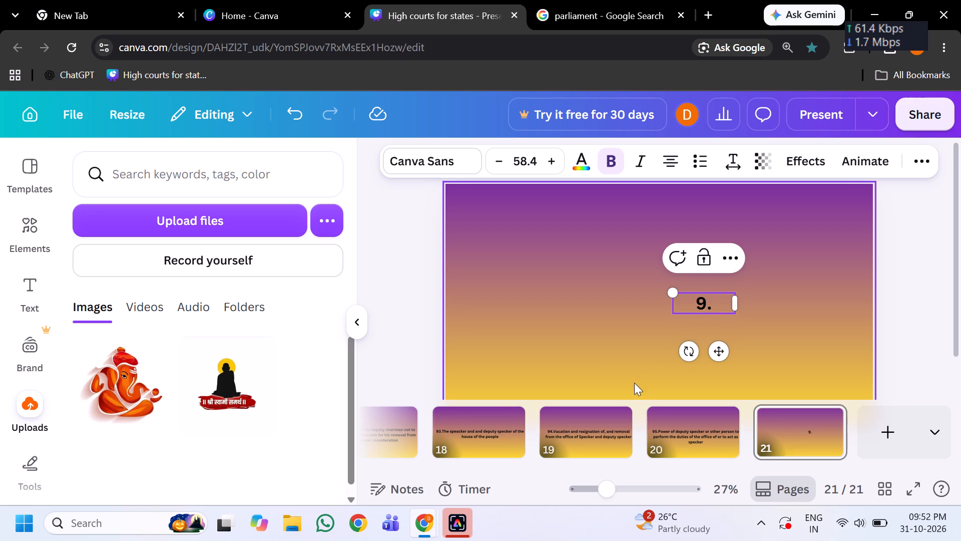
{"action": "key", "text": "6"}
{"action": "left_click", "coordinate": [715, 306]}
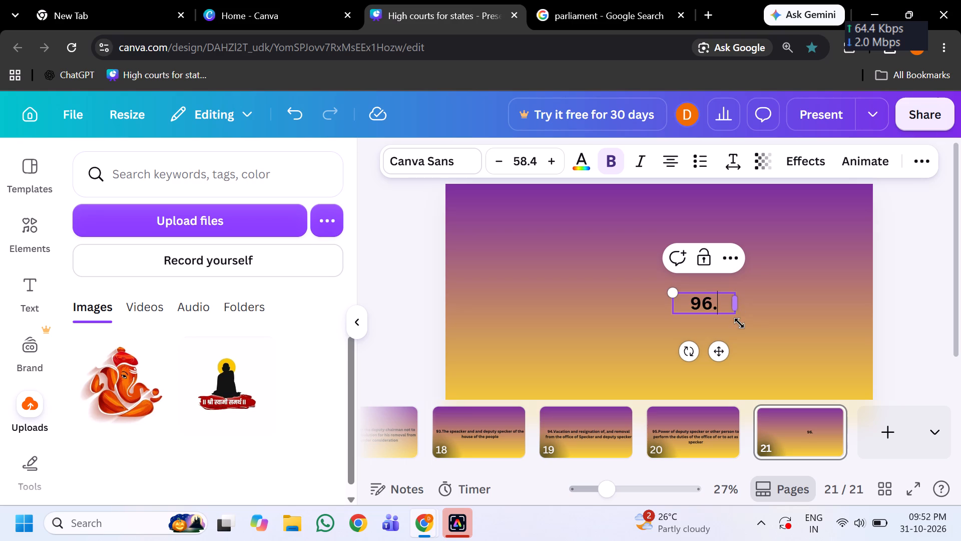
Move the "96." heading to the horizontal centre of page 21, slightly higher up.
{"action": "left_click_drag", "start_coordinate": [716, 355], "coordinate": [669, 349]}
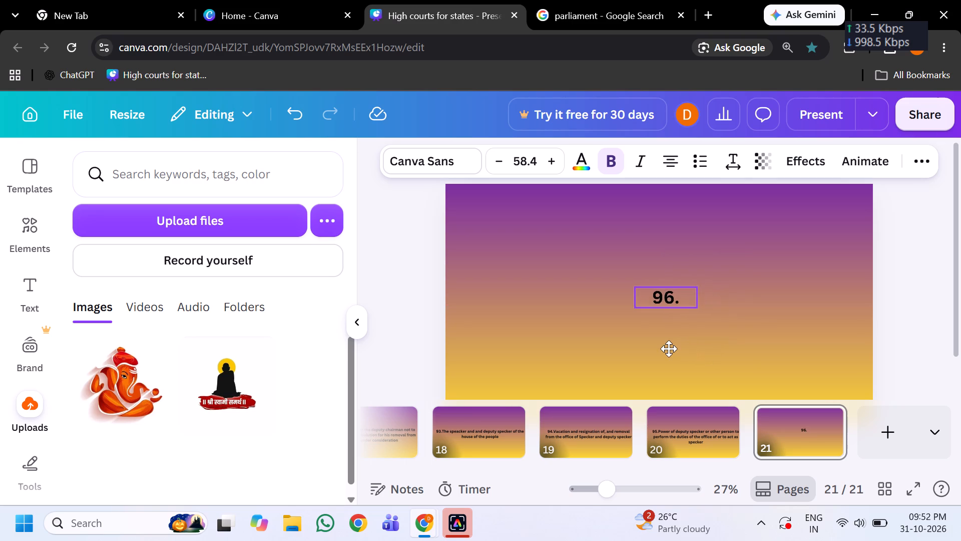
{"action": "left_click_drag", "start_coordinate": [669, 349], "coordinate": [669, 348]}
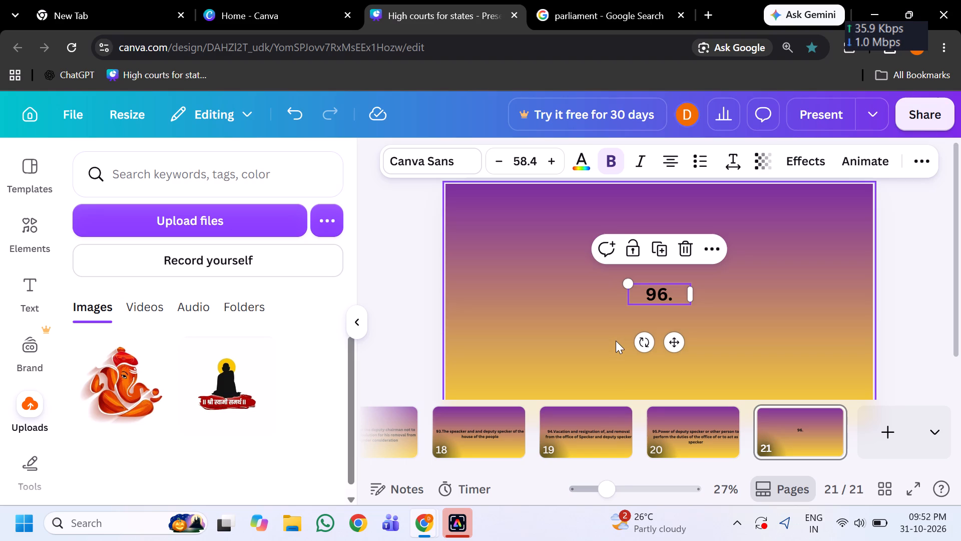
Add "The speacker" after "96." on page 21 and widen the text box so the heading fits on one line.
{"action": "type", "text": "Th"}
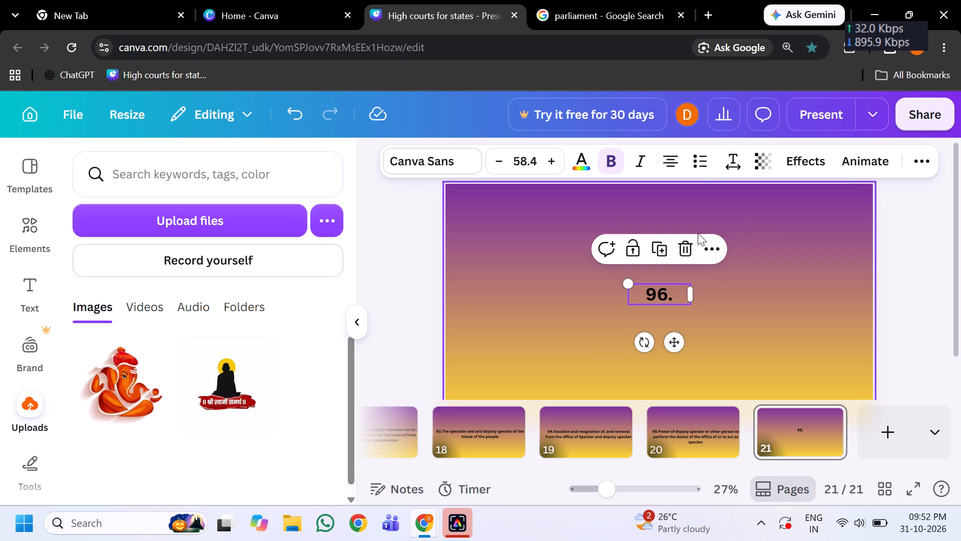
{"action": "left_click", "coordinate": [669, 292]}
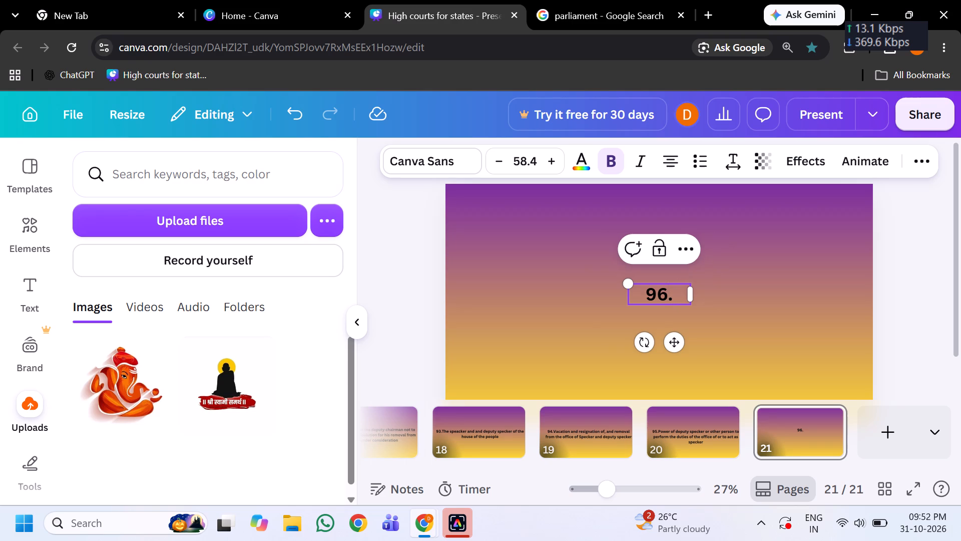
{"action": "left_click", "coordinate": [673, 291]}
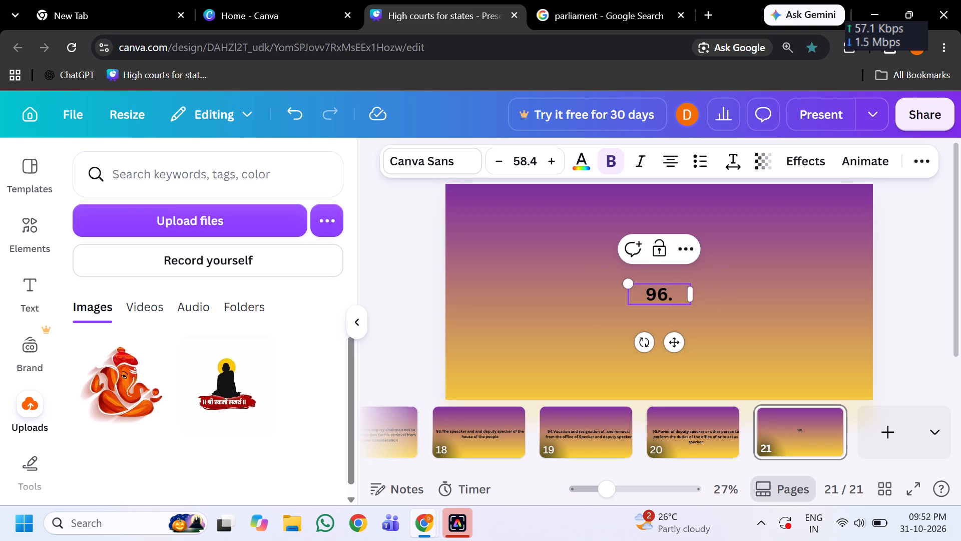
{"action": "type", "text": "The"}
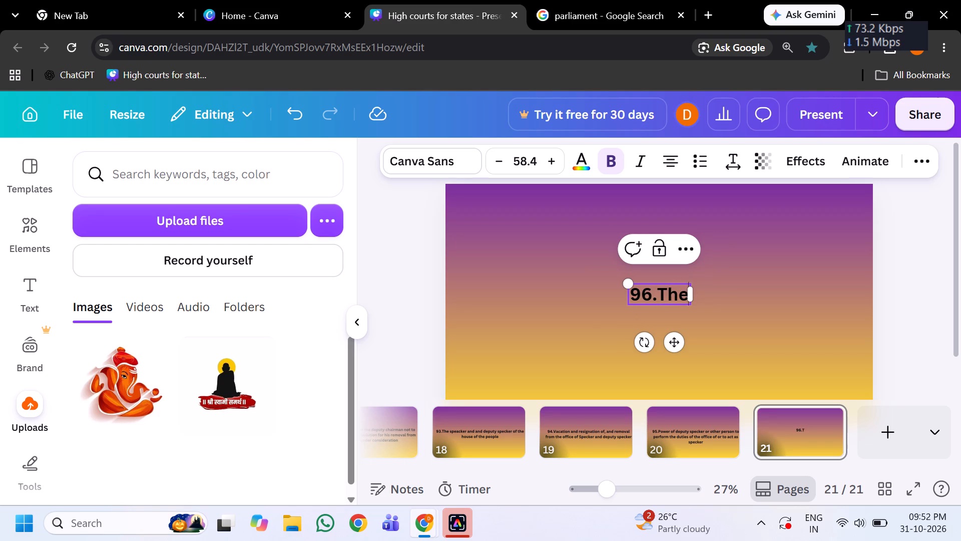
{"action": "key", "text": "space"}
{"action": "type", "text": "speacker"}
{"action": "key", "text": "space"}
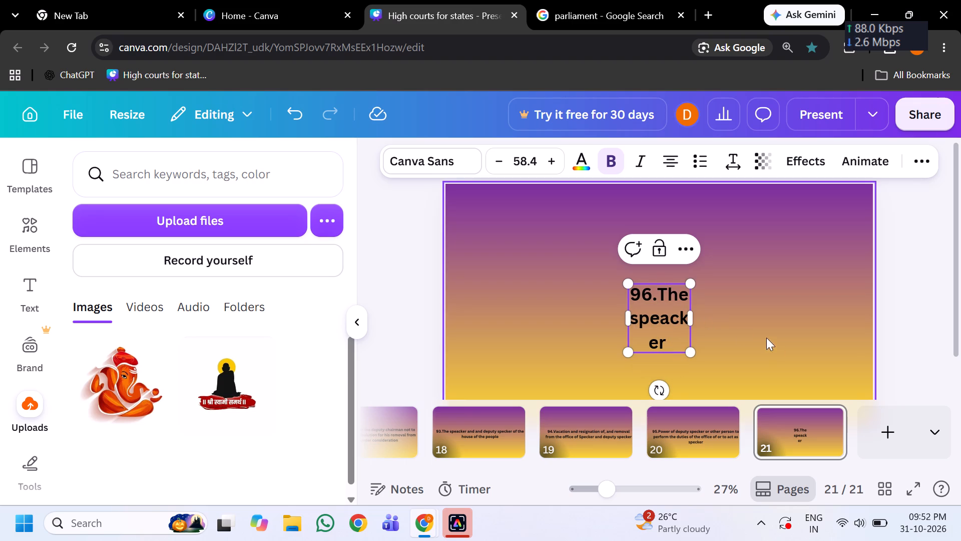
{"action": "left_click_drag", "start_coordinate": [692, 321], "coordinate": [834, 332]}
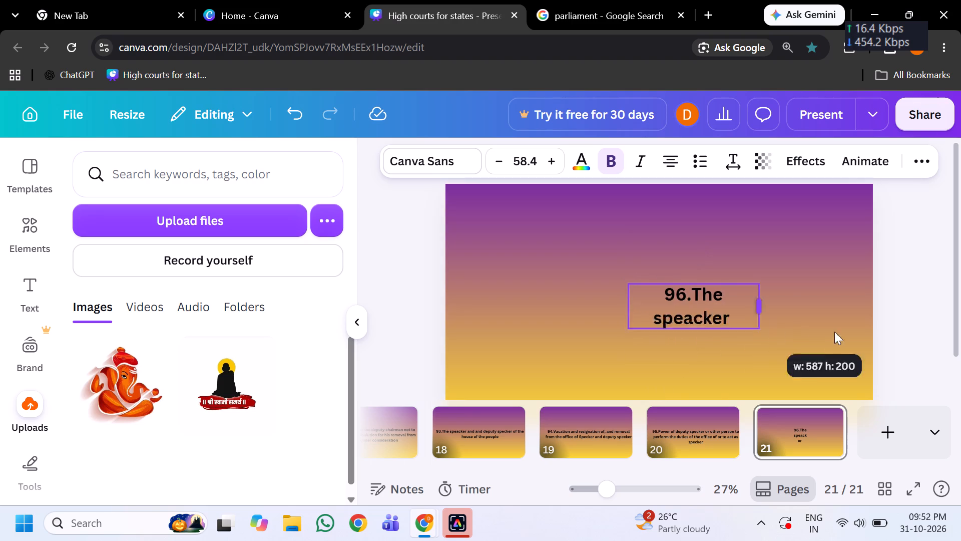
{"action": "left_click_drag", "start_coordinate": [834, 332], "coordinate": [855, 334]}
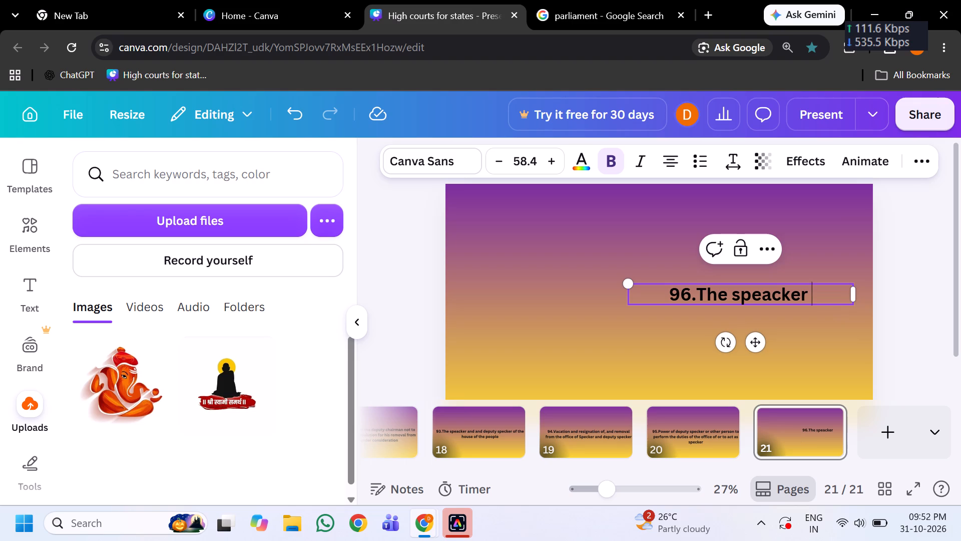
Continue the page 21 heading after "The speacker" with "or the Deputy Specker not to preside while a resolution for his".
{"action": "type", "text": "or"}
{"action": "key", "text": "space"}
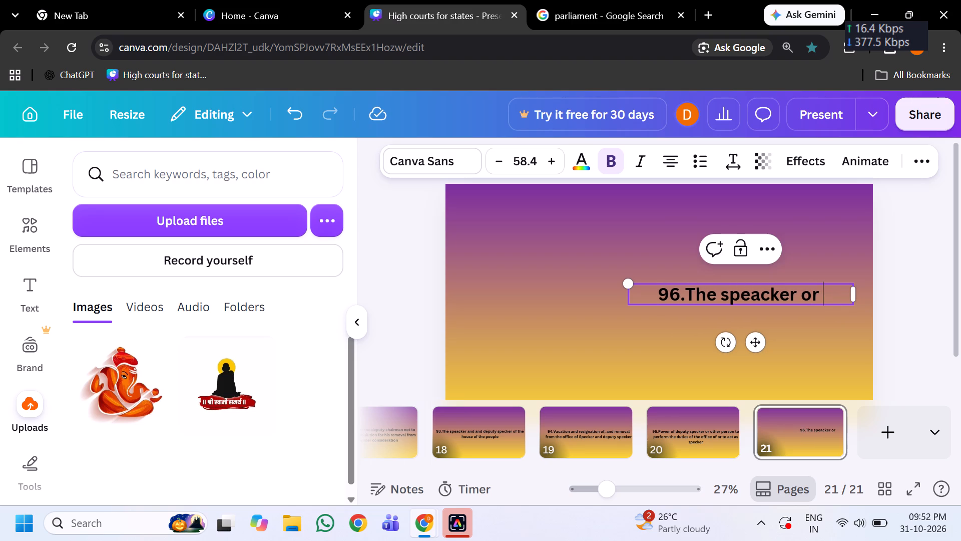
{"action": "type", "text": "the Deputy"}
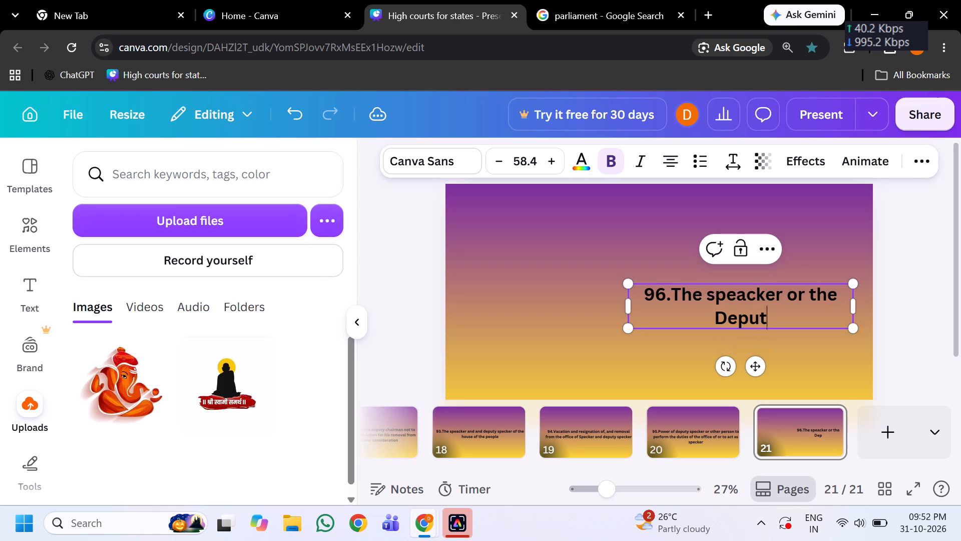
{"action": "key", "text": "space"}
{"action": "type", "text": "Specker"}
{"action": "key", "text": "space"}
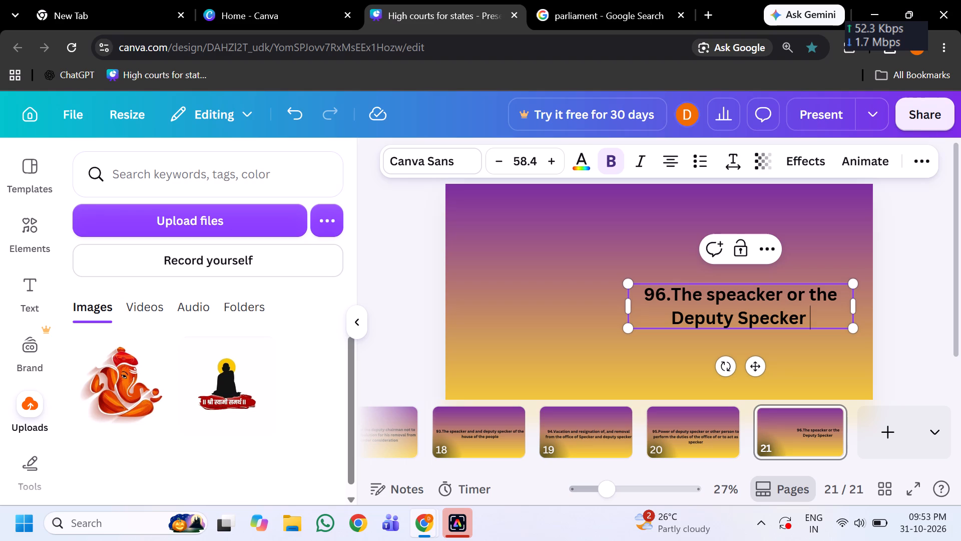
{"action": "type", "text": "not to"}
{"action": "key", "text": "space"}
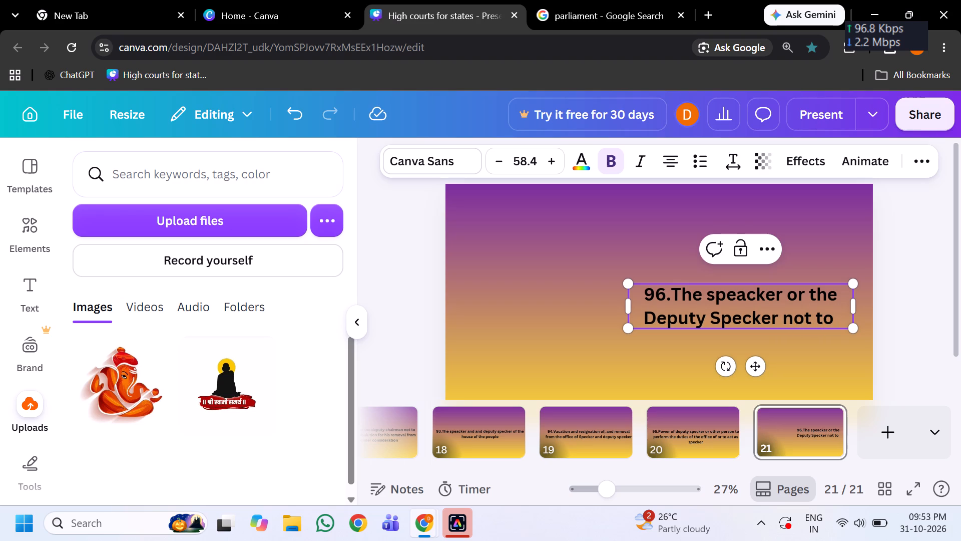
{"action": "type", "text": "preside"}
{"action": "key", "text": "space"}
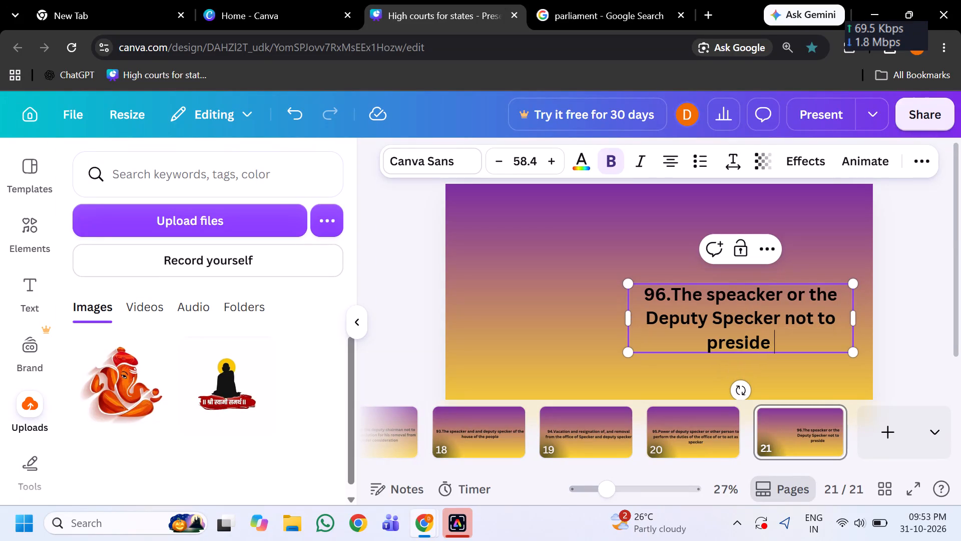
{"action": "type", "text": "while"}
{"action": "key", "text": "space"}
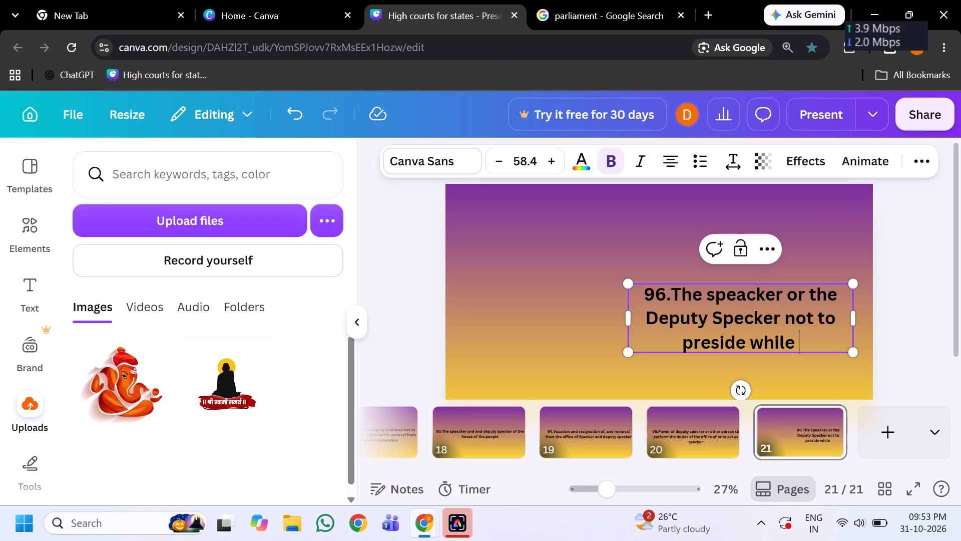
{"action": "type", "text": "a resou"}
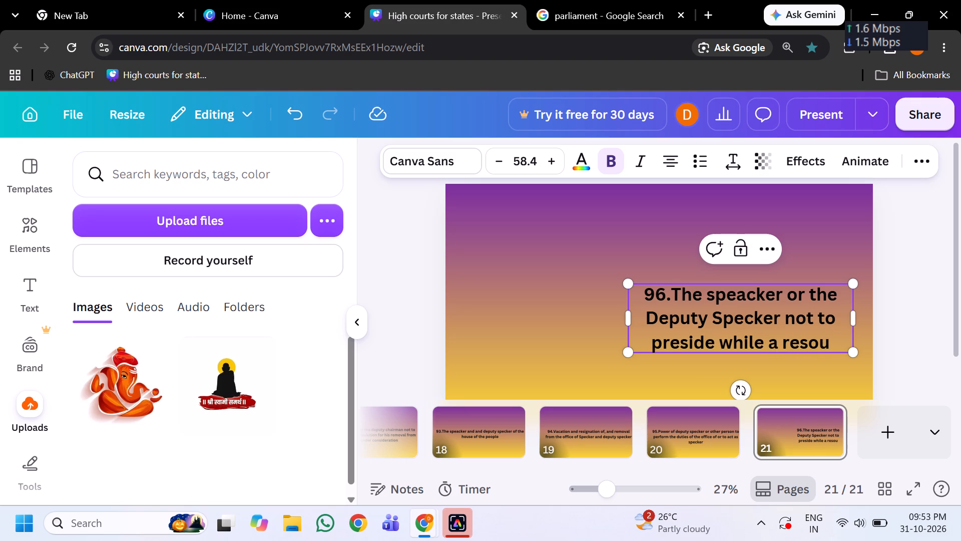
{"action": "key", "text": "BackSpace"}
{"action": "type", "text": "lution"}
{"action": "key", "text": "space"}
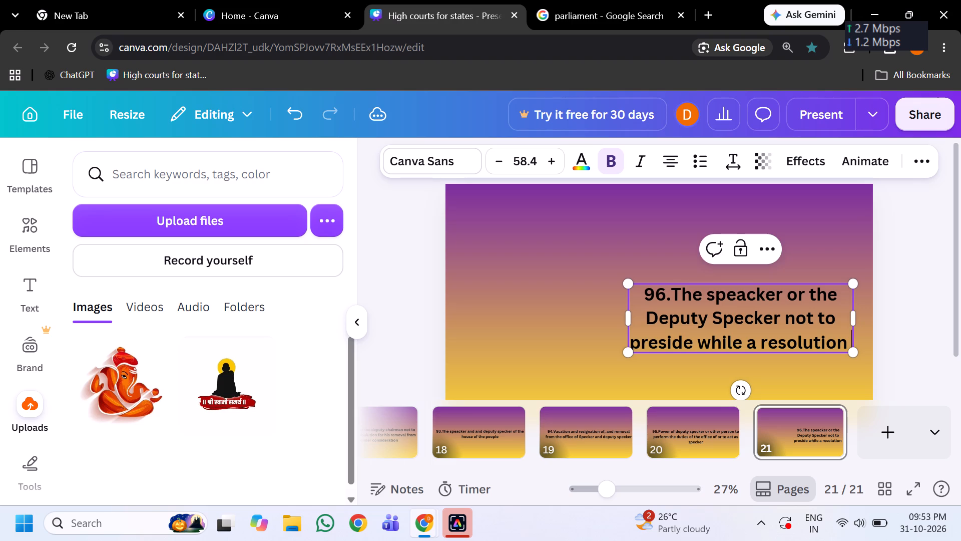
{"action": "key", "text": "space"}
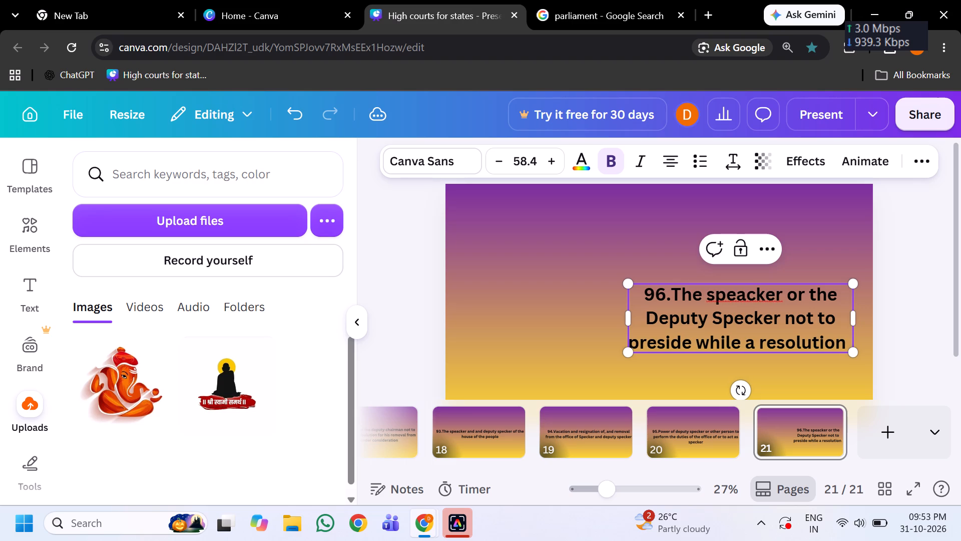
{"action": "type", "text": "for his"}
{"action": "key", "text": "space"}
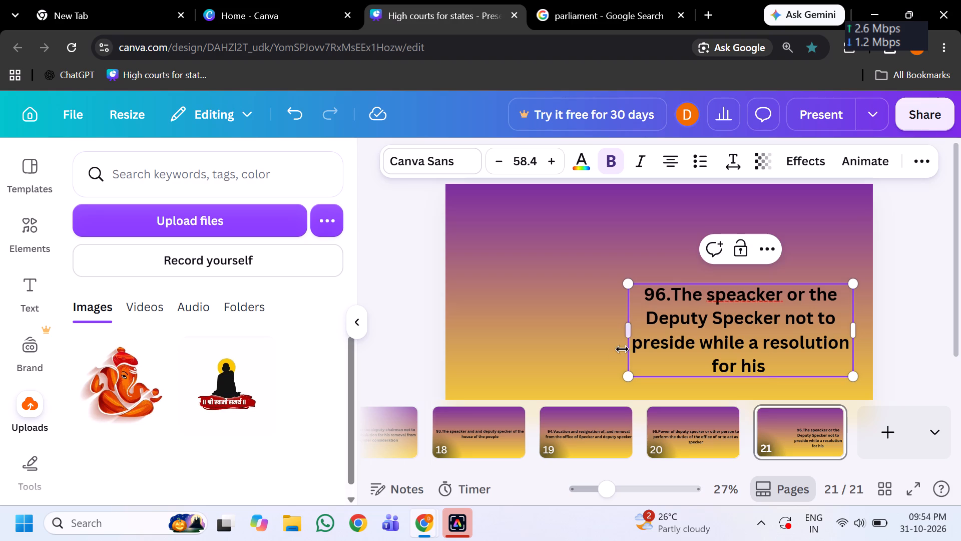
Widen the article 96 heading's text box until the text fits on two lines, and centre it horizontally on page 21.
{"action": "left_click_drag", "start_coordinate": [629, 328], "coordinate": [563, 321]}
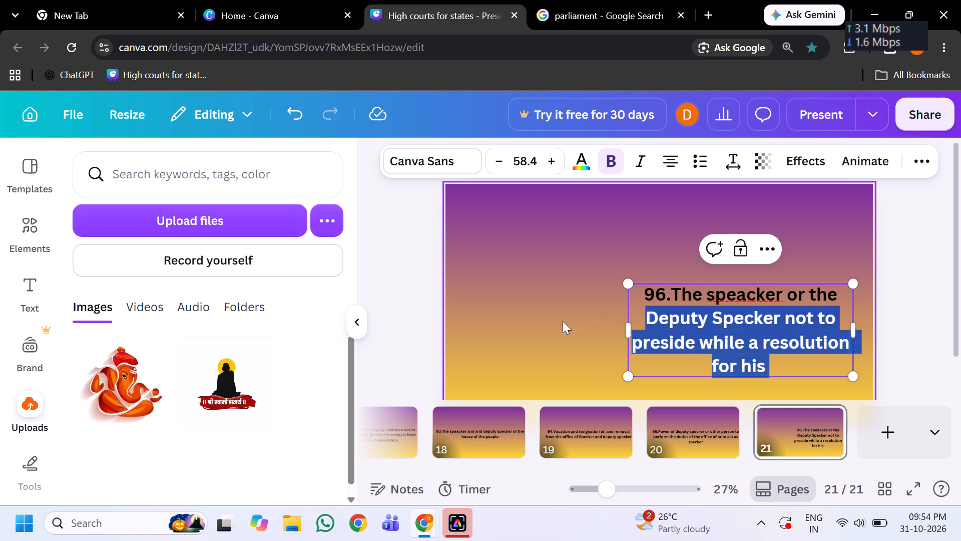
{"action": "left_click_drag", "start_coordinate": [563, 321], "coordinate": [569, 321]}
{"action": "left_click", "coordinate": [578, 319]}
{"action": "left_click", "coordinate": [639, 325]}
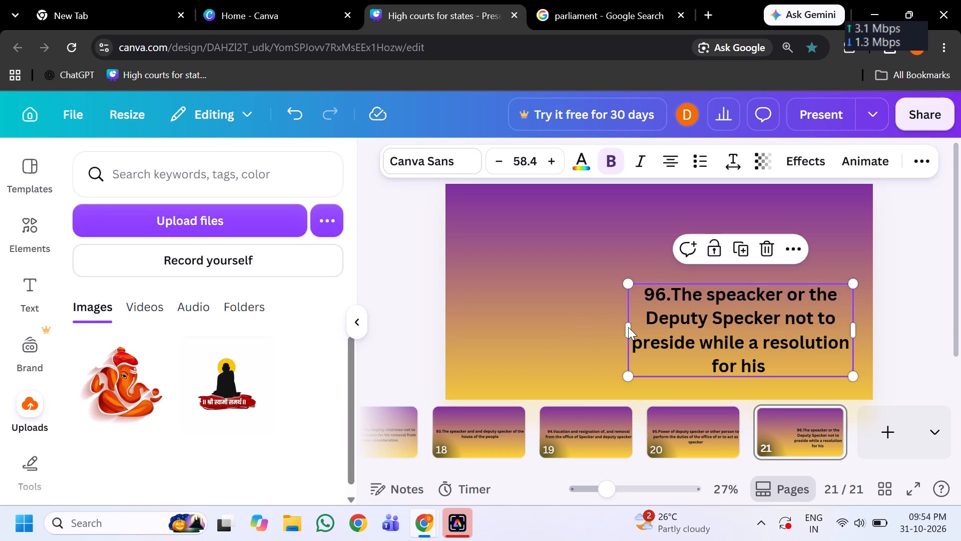
{"action": "left_click_drag", "start_coordinate": [627, 328], "coordinate": [536, 321]}
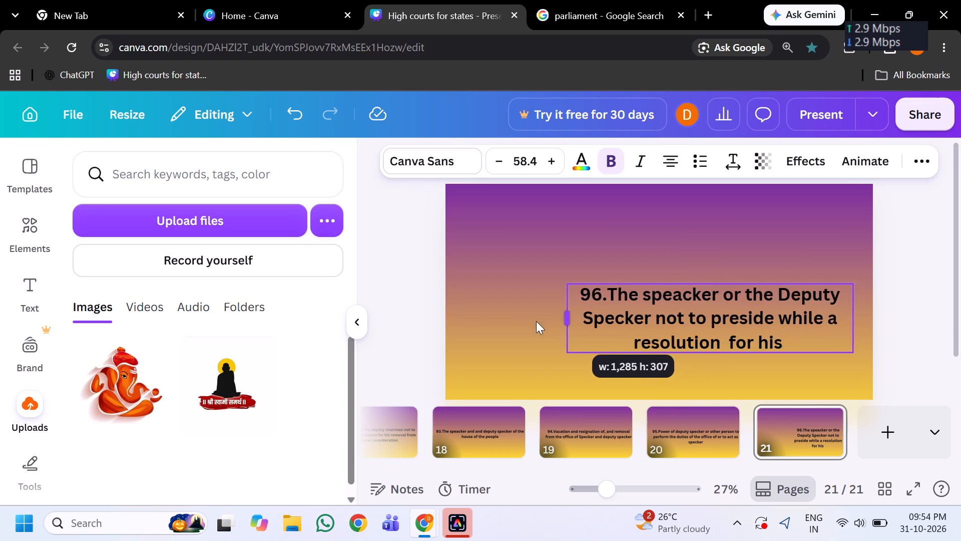
{"action": "left_click_drag", "start_coordinate": [536, 321], "coordinate": [484, 319]}
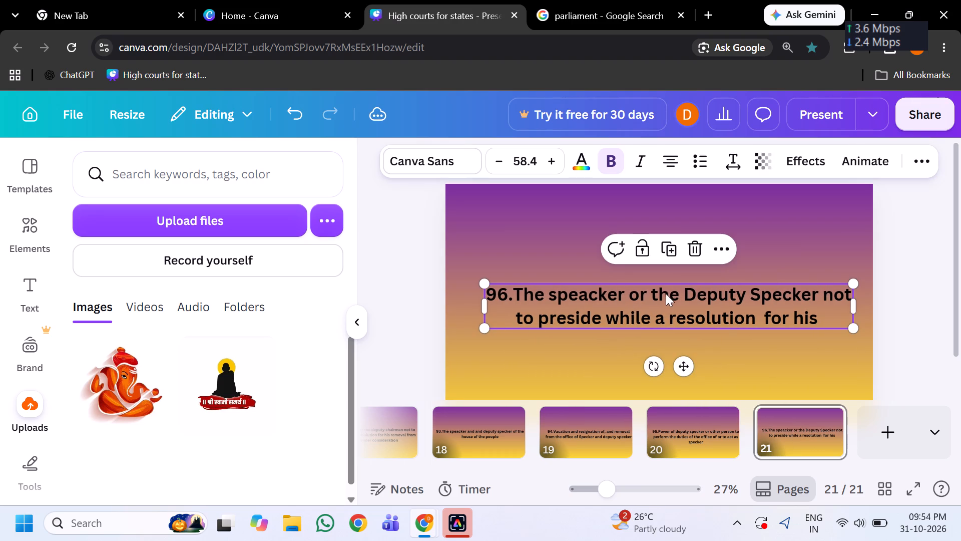
{"action": "left_click_drag", "start_coordinate": [680, 367], "coordinate": [663, 351]}
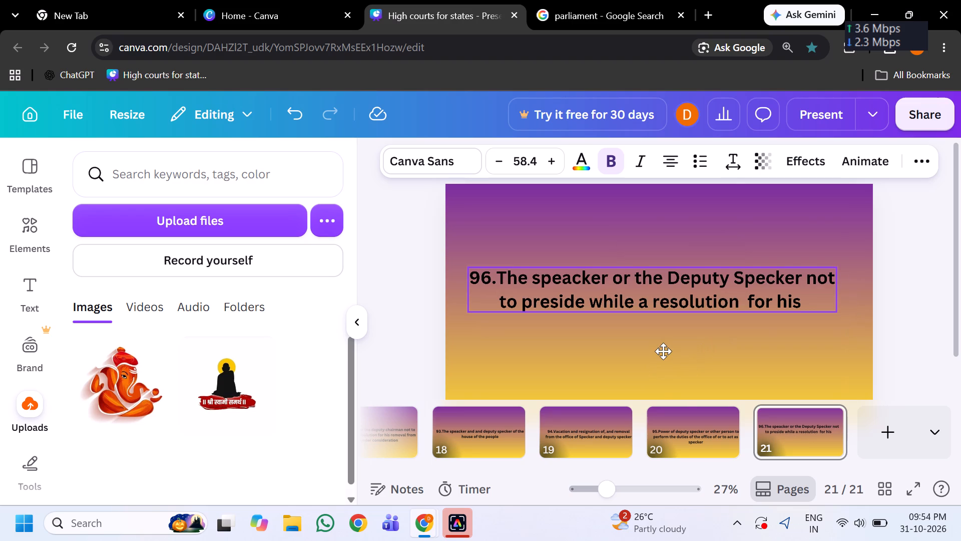
{"action": "left_click_drag", "start_coordinate": [663, 351], "coordinate": [672, 359]}
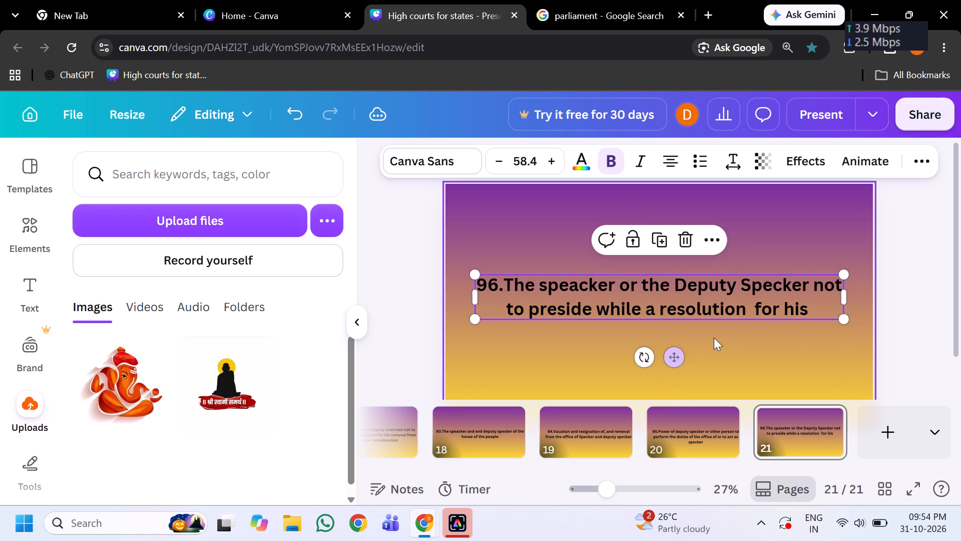
Duplicate page 21 with the article 96 heading.
{"action": "left_click", "coordinate": [702, 431]}
{"action": "left_click", "coordinate": [794, 428]}
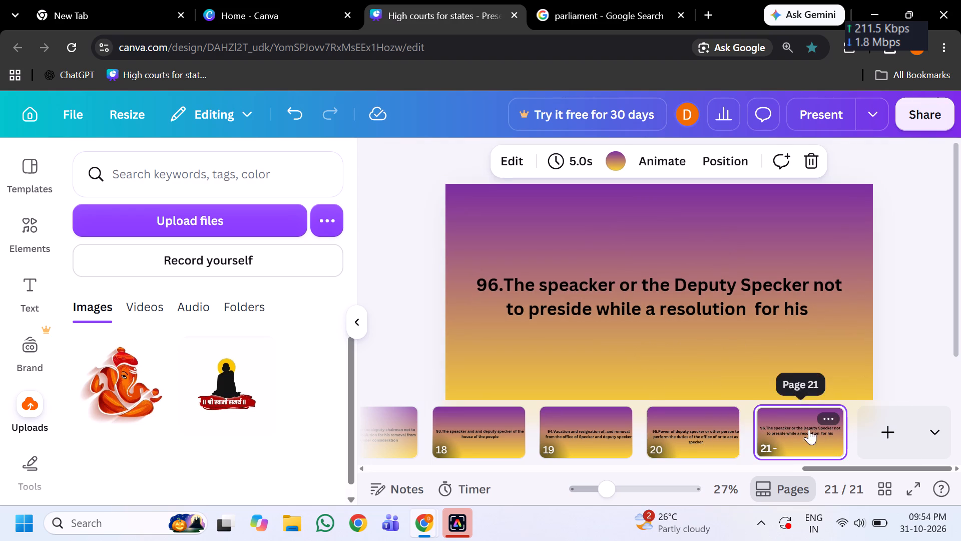
{"action": "left_click", "coordinate": [830, 417]}
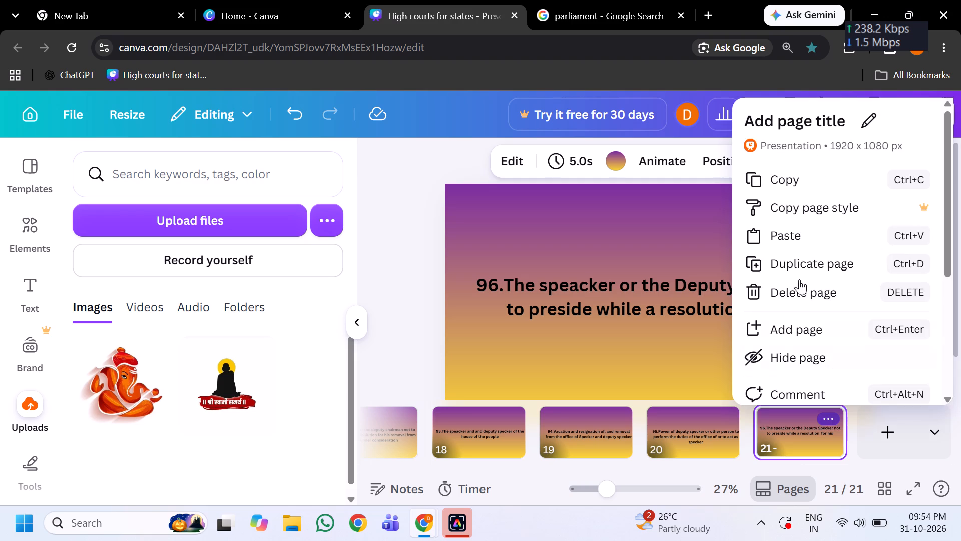
{"action": "left_click", "coordinate": [814, 261]}
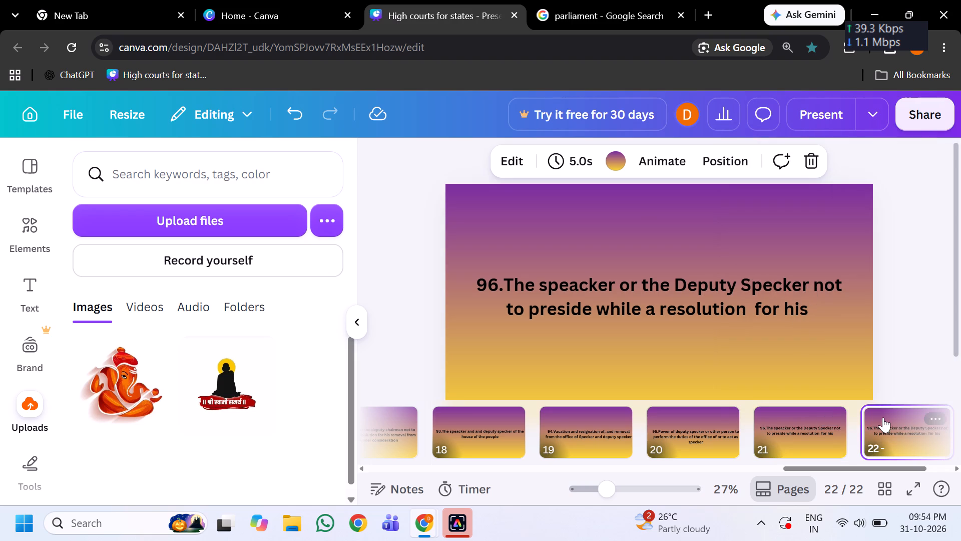
Replace the heading on page 22 with "97.Salaries and allowances of the chairman and deputy chairman and speacker and deputy speacker".
{"action": "left_click", "coordinate": [883, 419]}
{"action": "left_click_drag", "start_coordinate": [815, 468], "coordinate": [849, 471]}
{"action": "double_click", "coordinate": [733, 290]}
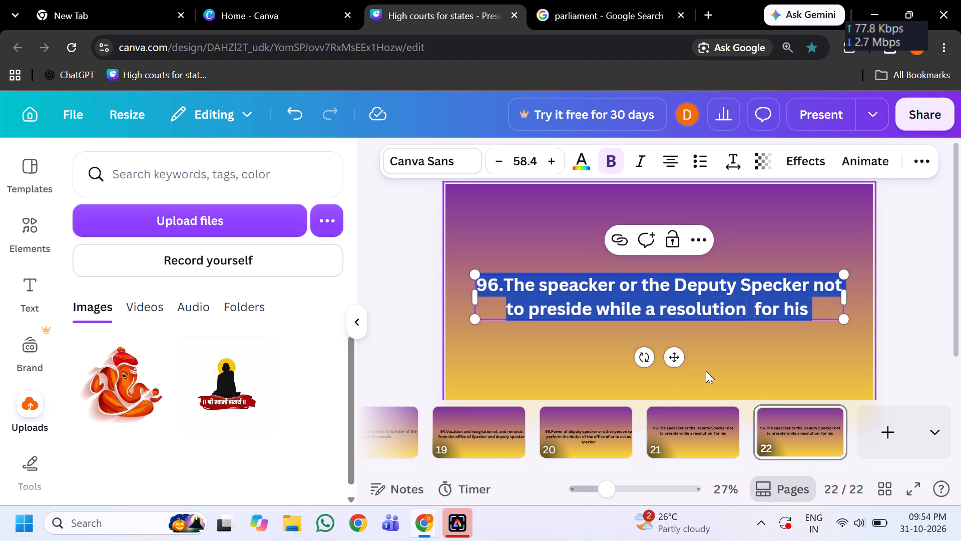
{"action": "type", "text": "97"}
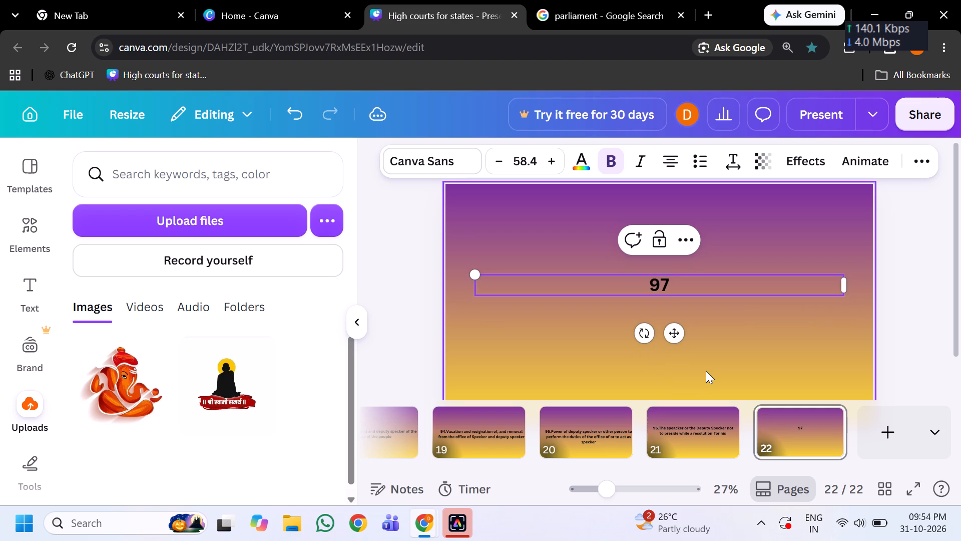
{"action": "key", "text": "period"}
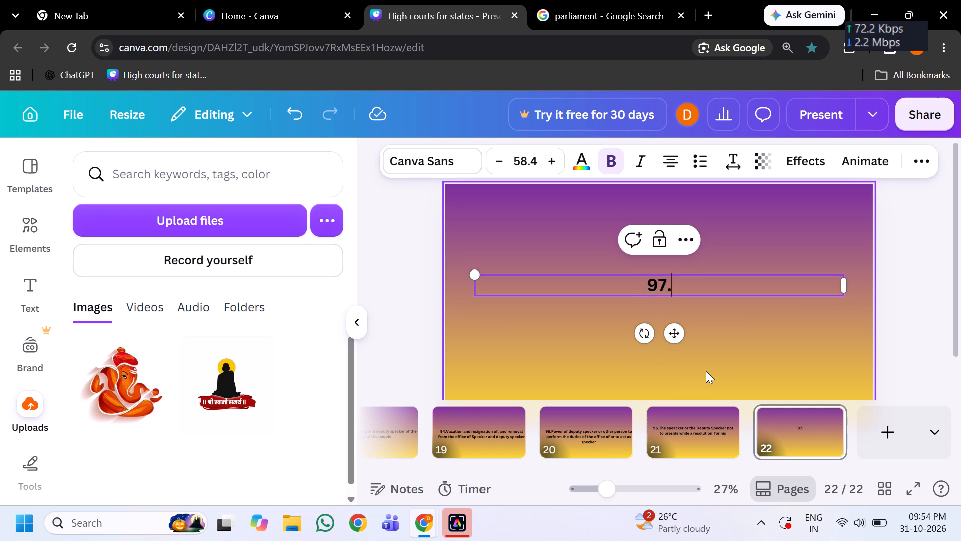
{"action": "type", "text": "Salari"}
{"action": "type", "text": "es and allow"}
{"action": "key", "text": "a"}
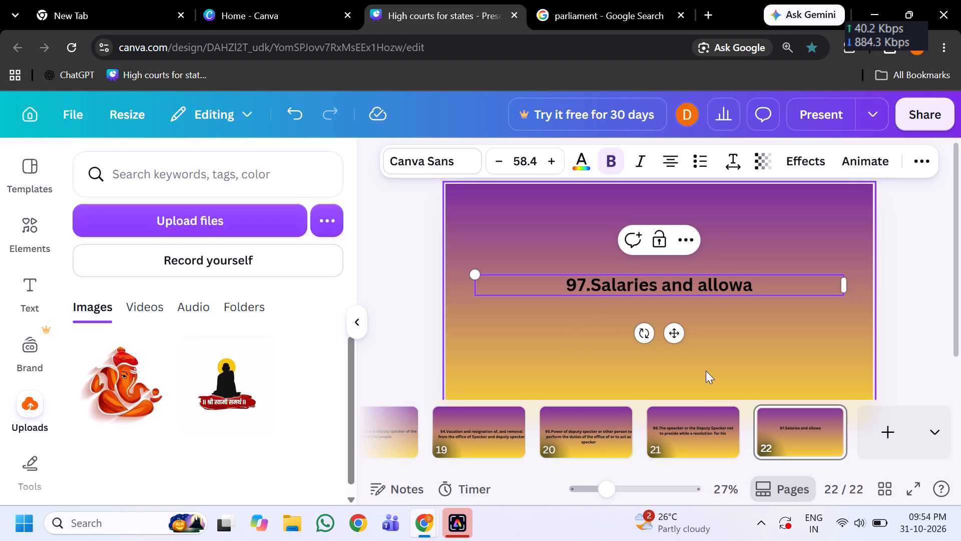
{"action": "type", "text": "nces"}
{"action": "key", "text": "space"}
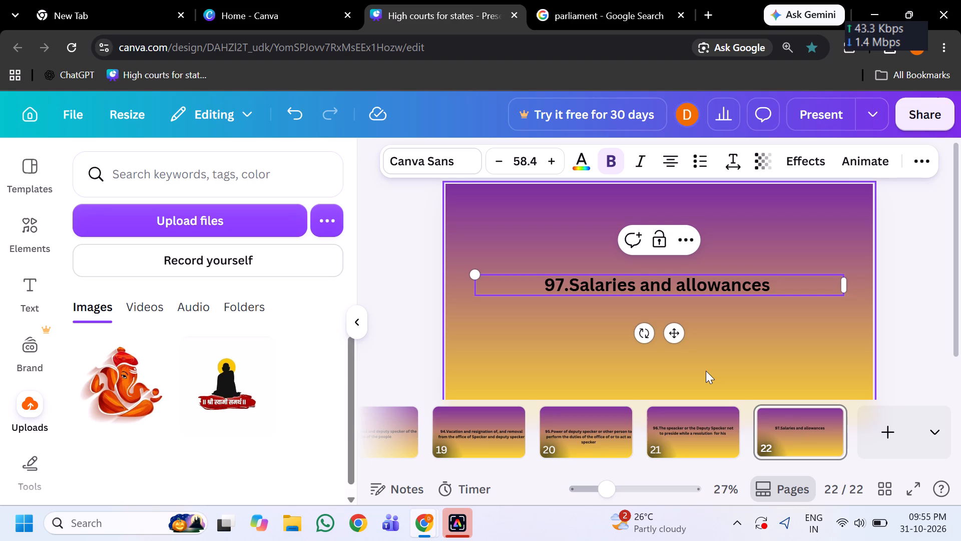
{"action": "type", "text": "of the"}
{"action": "key", "text": "space"}
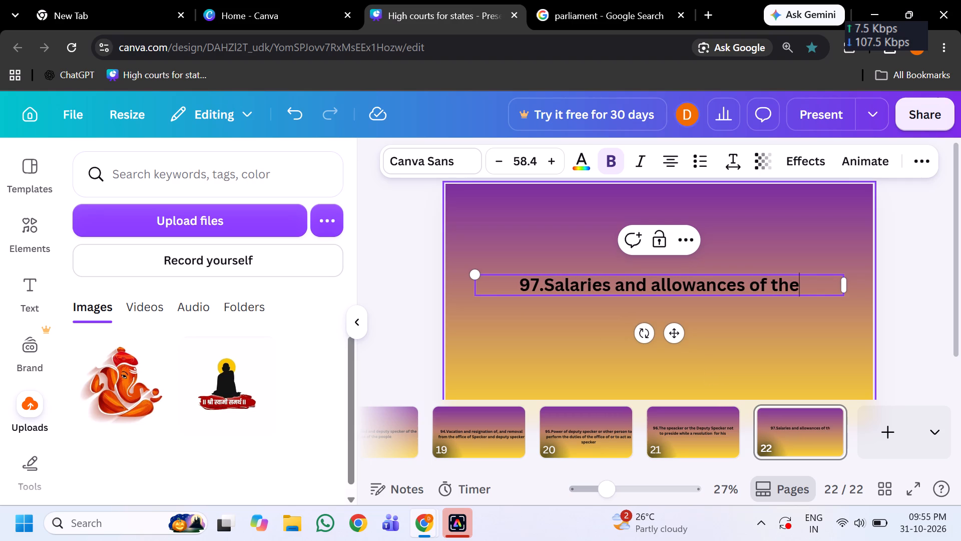
{"action": "type", "text": "chairman"}
{"action": "key", "text": "space"}
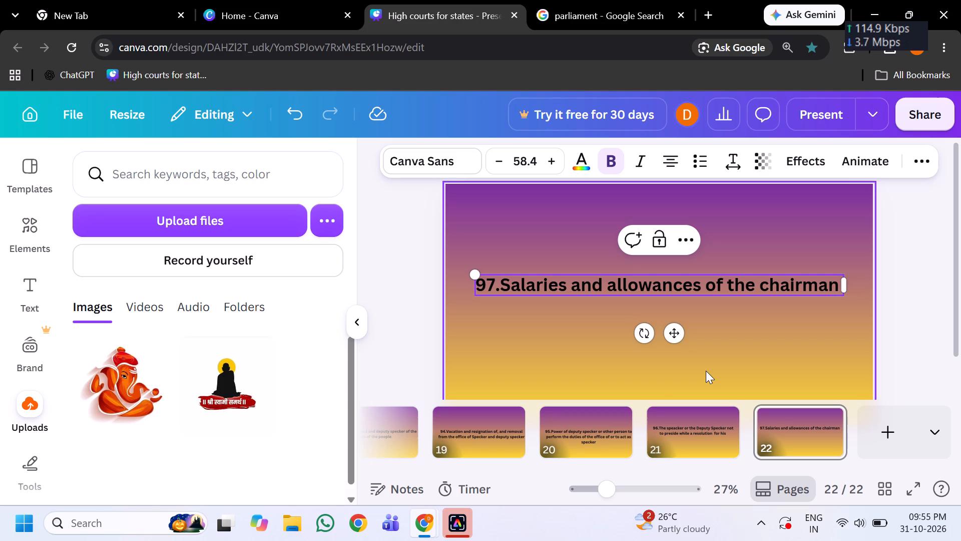
{"action": "type", "text": "and de"}
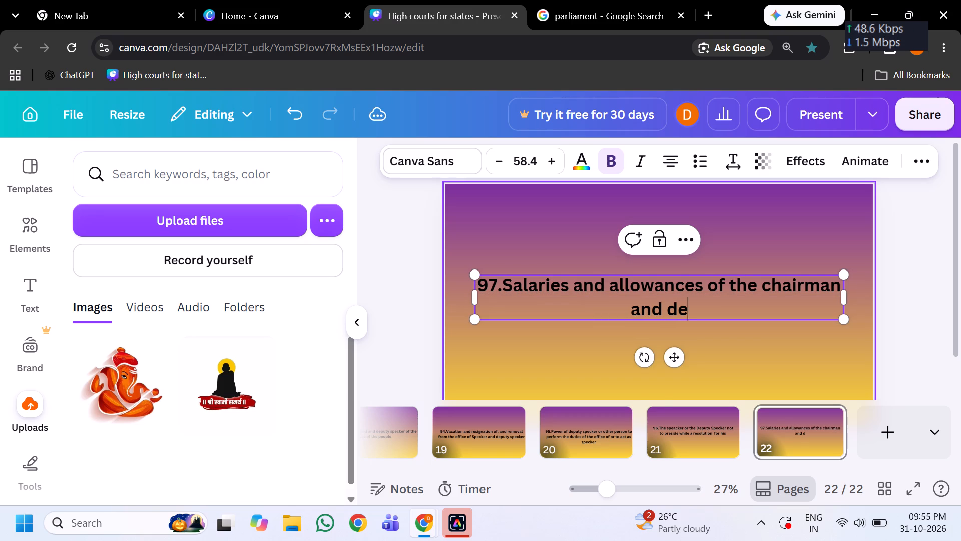
{"action": "type", "text": "puty chairman"}
{"action": "key", "text": "space"}
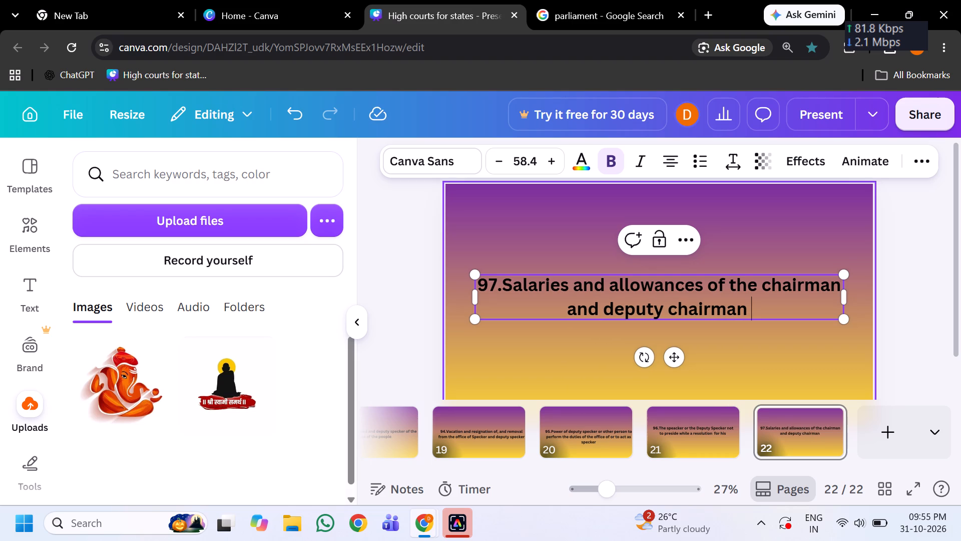
{"action": "type", "text": "and"}
{"action": "key", "text": "space"}
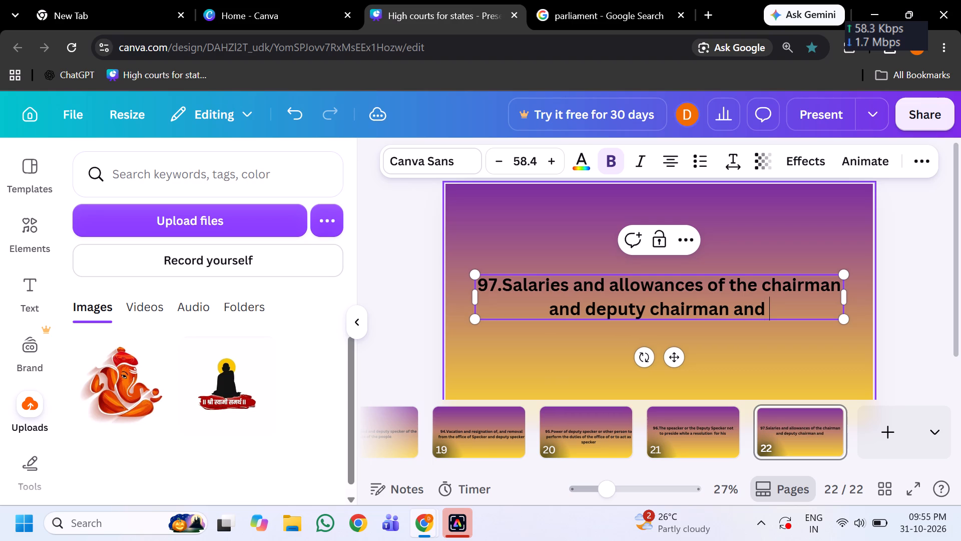
{"action": "type", "text": "speacker an"}
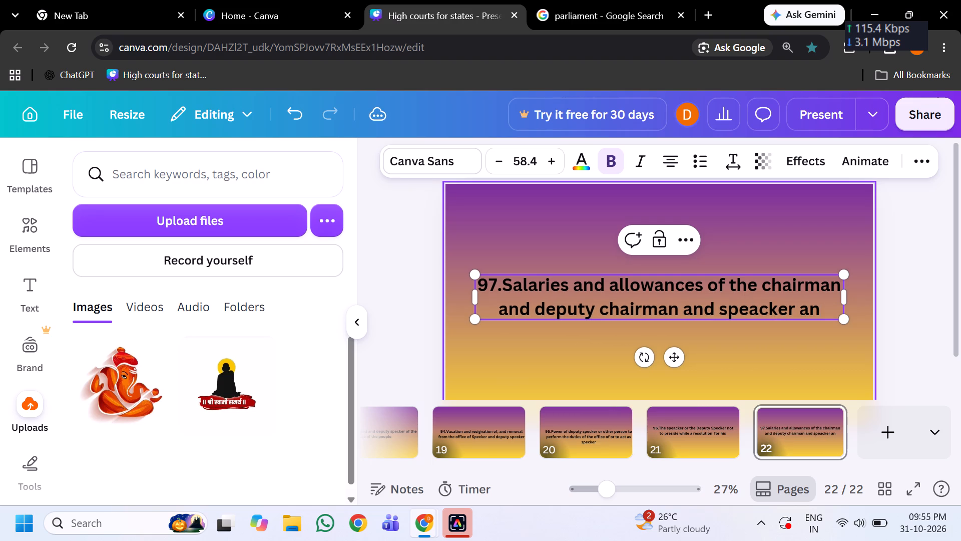
{"action": "type", "text": "d deputy"}
{"action": "key", "text": "space"}
{"action": "type", "text": "speacker"}
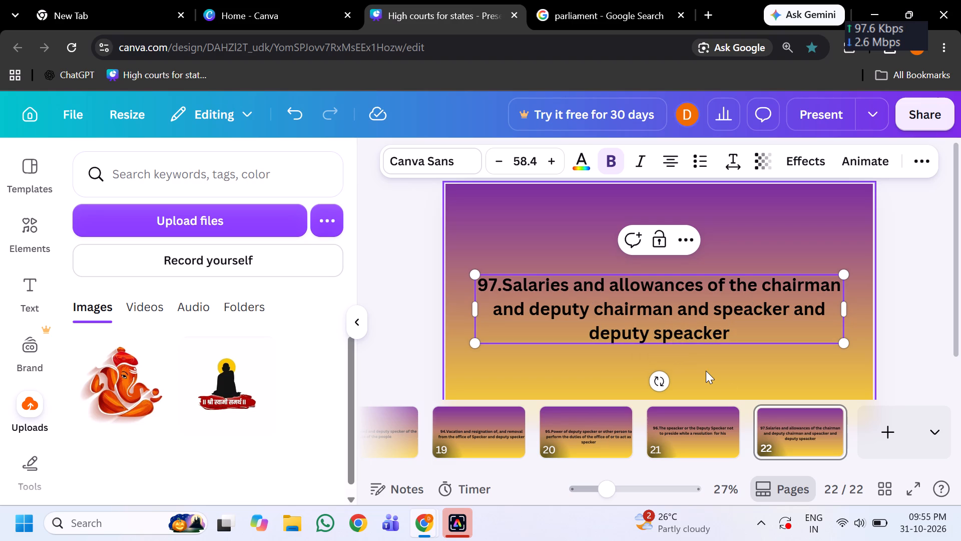
Duplicate page 22 with the article 97 heading.
{"action": "left_click", "coordinate": [831, 418]}
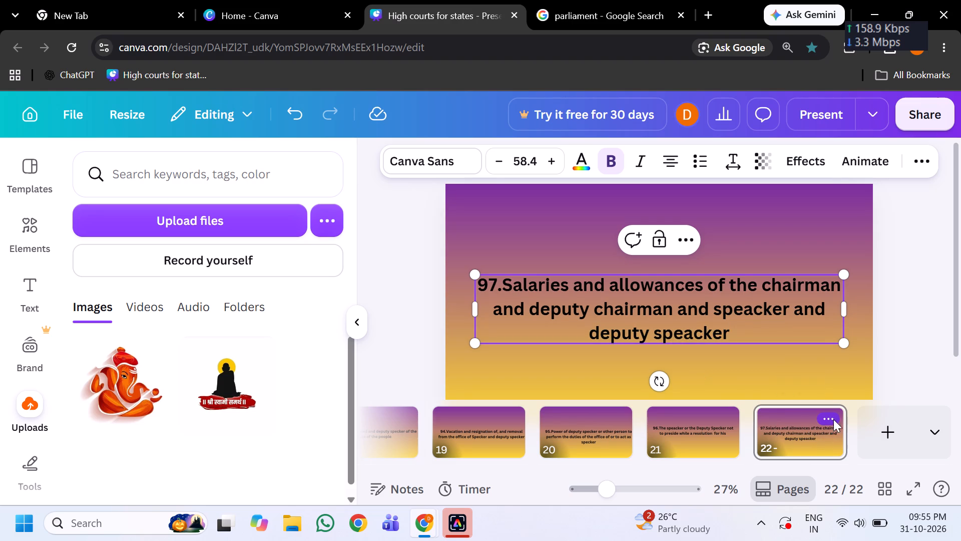
{"action": "left_click", "coordinate": [864, 267]}
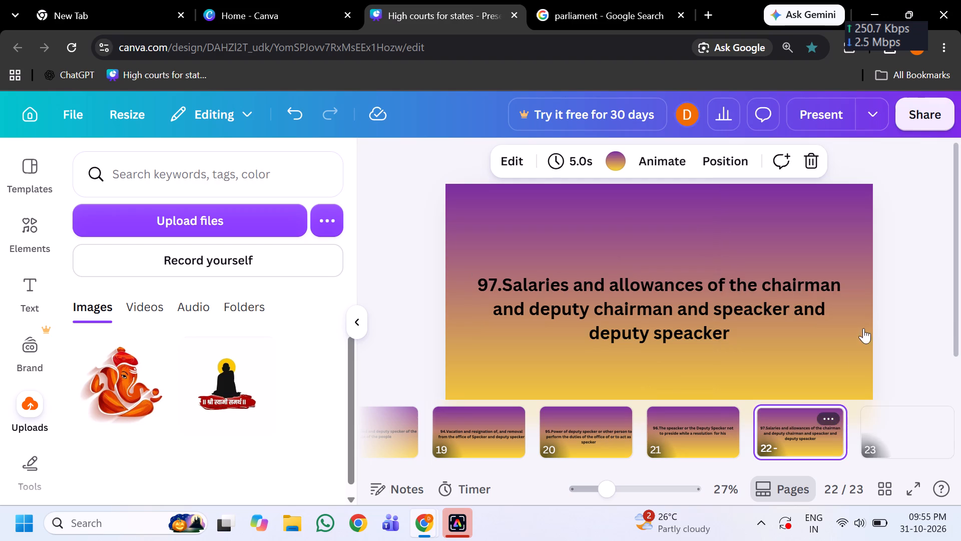
Replace the heading on page 23 with "98.Secretarial of Parliament".
{"action": "left_click_drag", "start_coordinate": [838, 468], "coordinate": [903, 481]}
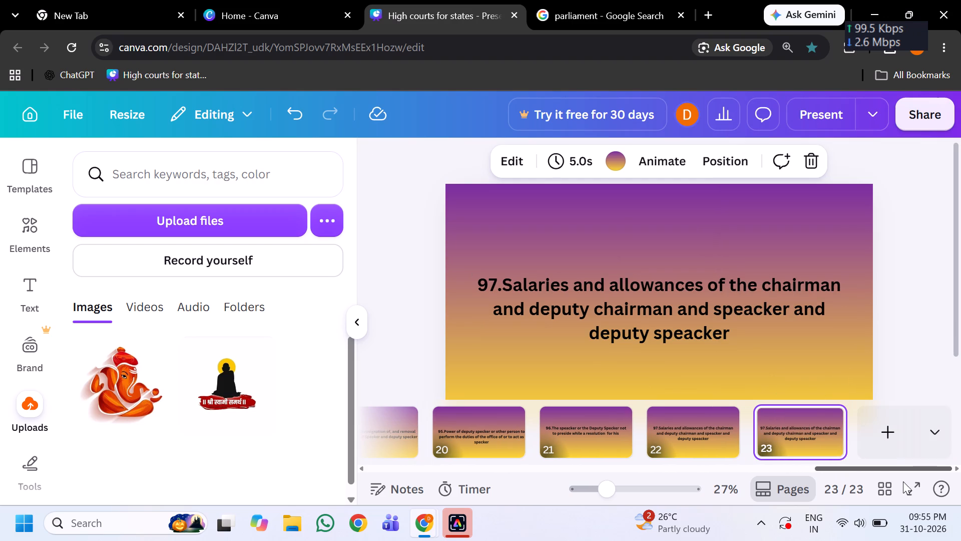
{"action": "left_click_drag", "start_coordinate": [903, 481], "coordinate": [897, 476]}
{"action": "left_click", "coordinate": [806, 434]}
{"action": "double_click", "coordinate": [716, 332]}
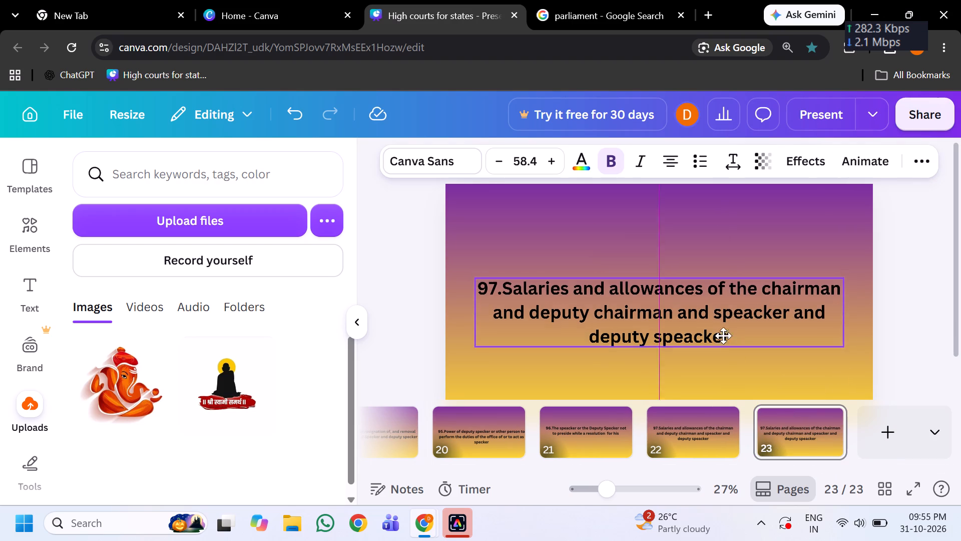
{"action": "left_click", "coordinate": [726, 330]}
{"action": "left_click", "coordinate": [725, 320]}
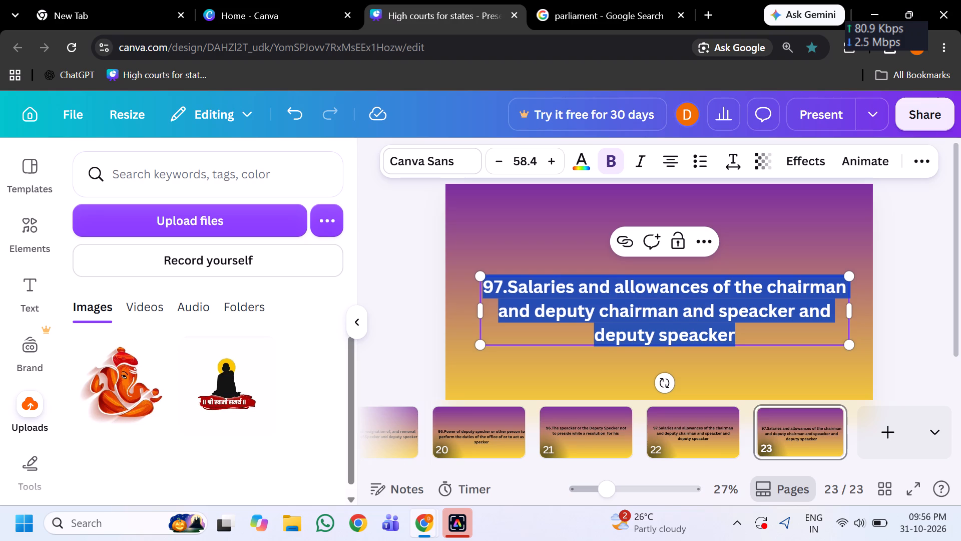
{"action": "type", "text": "98"}
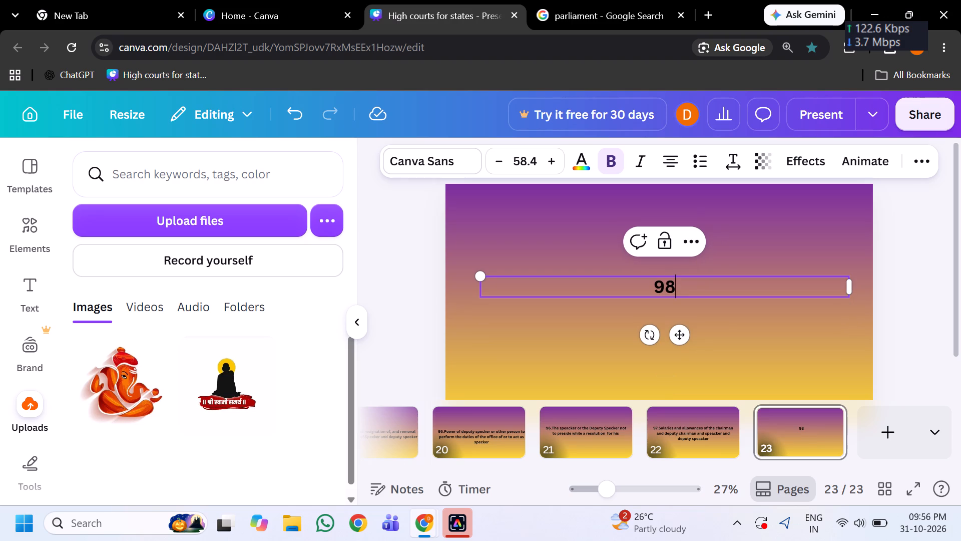
{"action": "key", "text": "period"}
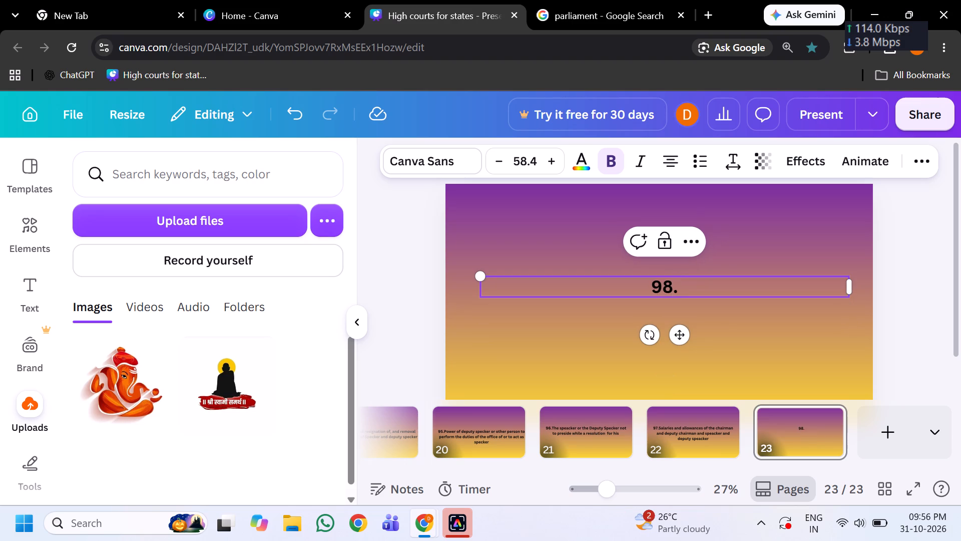
{"action": "type", "text": "Sec"}
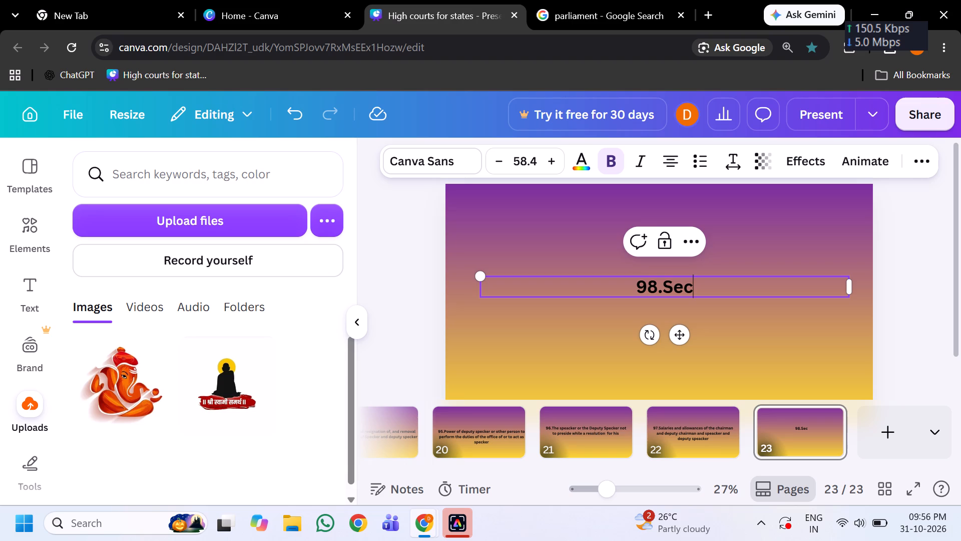
{"action": "type", "text": "retarial"}
{"action": "key", "text": "space"}
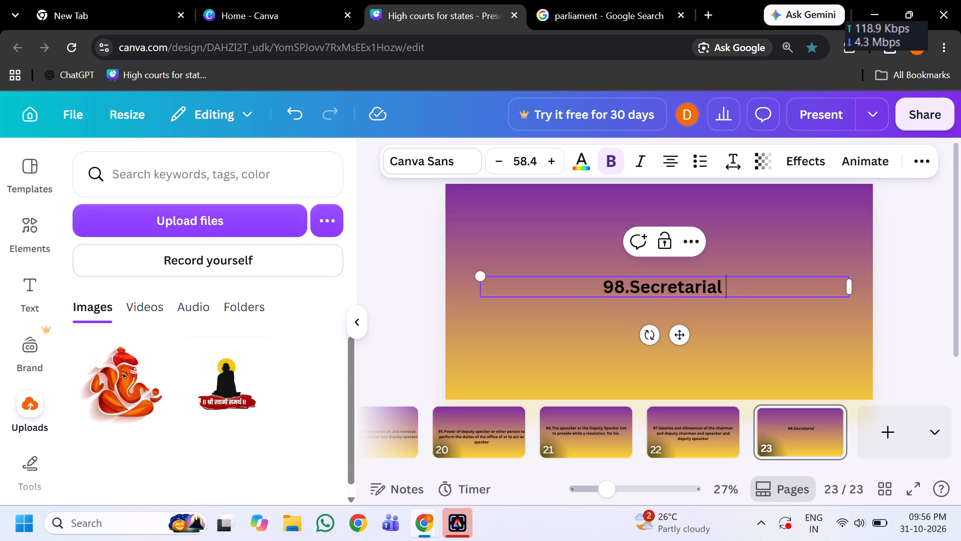
{"action": "type", "text": "of"}
{"action": "key", "text": "space"}
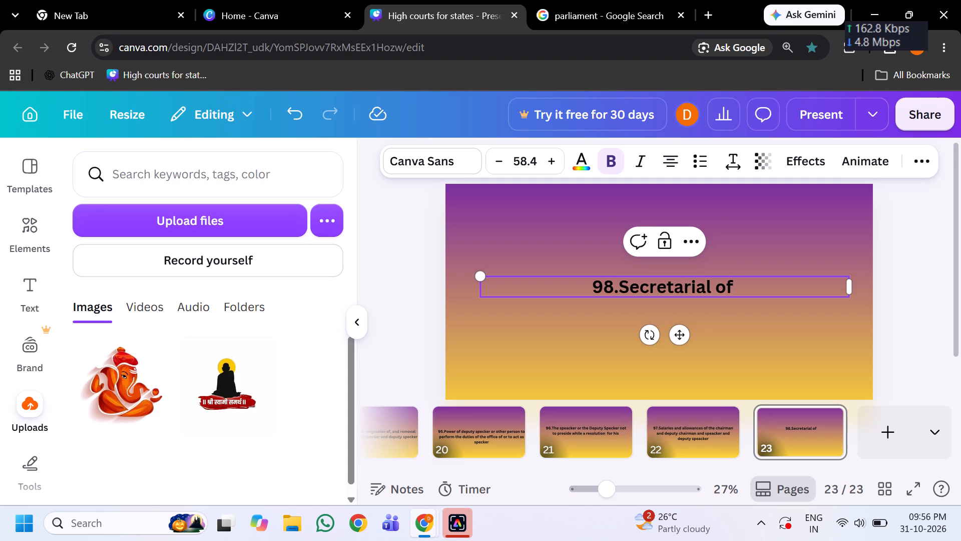
{"action": "type", "text": "PA"}
{"action": "key", "text": "BackSpace"}
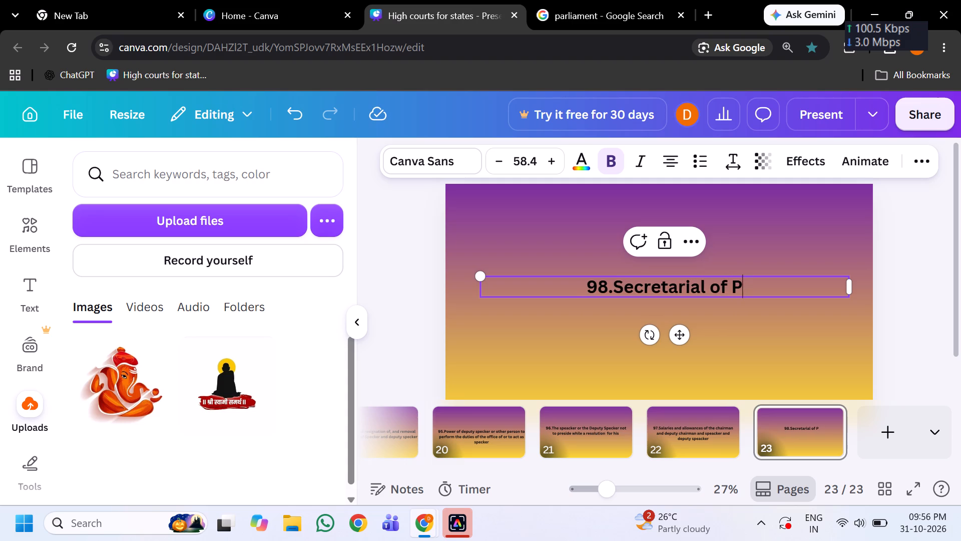
{"action": "key", "text": "a"}
{"action": "key", "text": "r"}
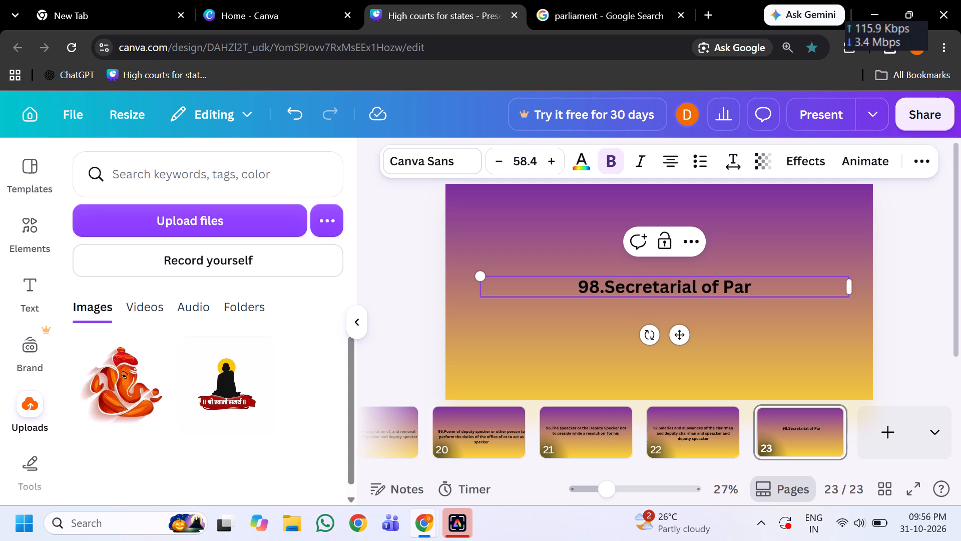
{"action": "type", "text": "liament"}
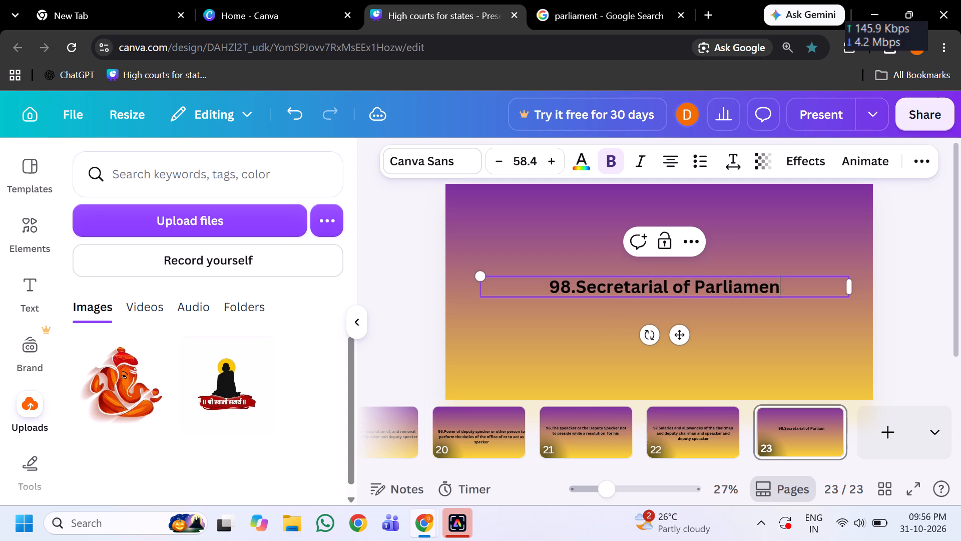
{"action": "key", "text": "space"}
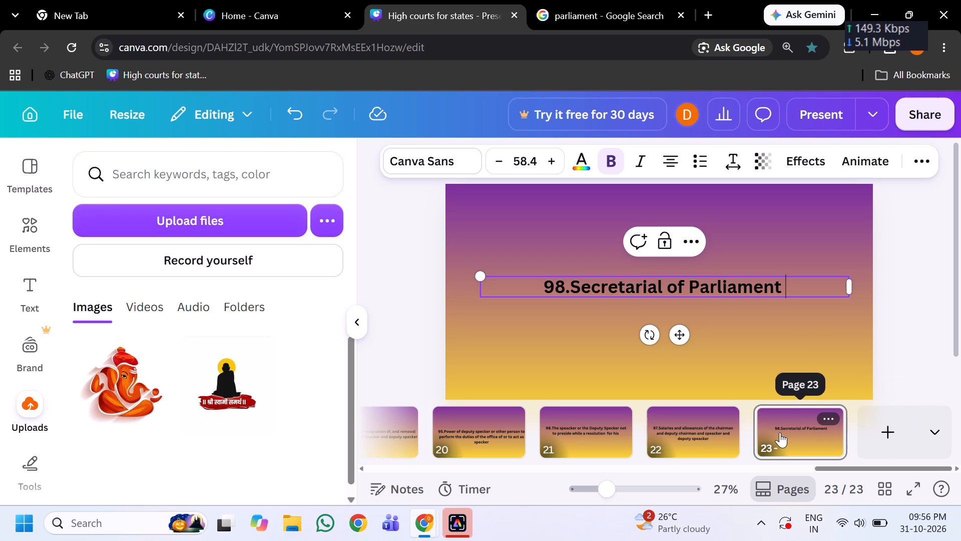
Duplicate page 23 with the article 98 heading.
{"action": "left_click", "coordinate": [829, 420]}
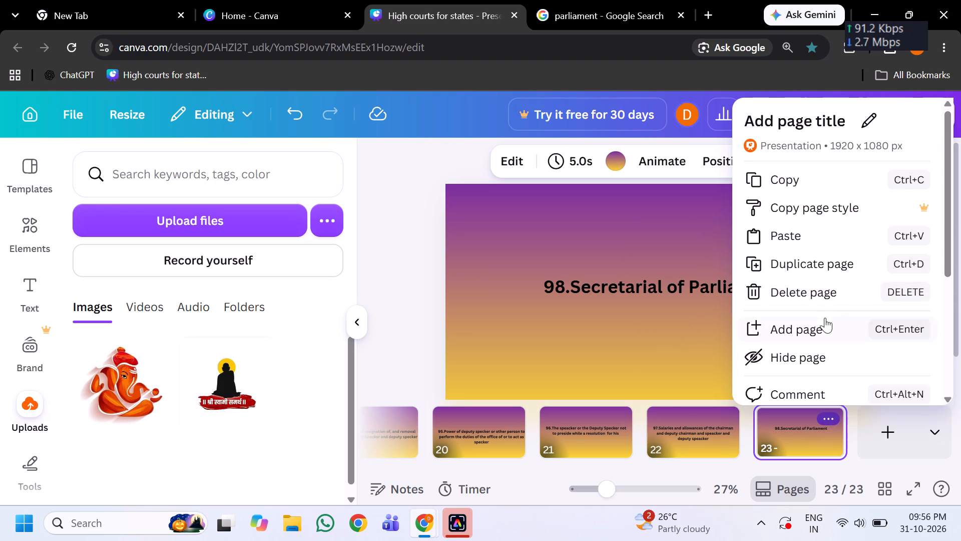
{"action": "left_click", "coordinate": [821, 265]}
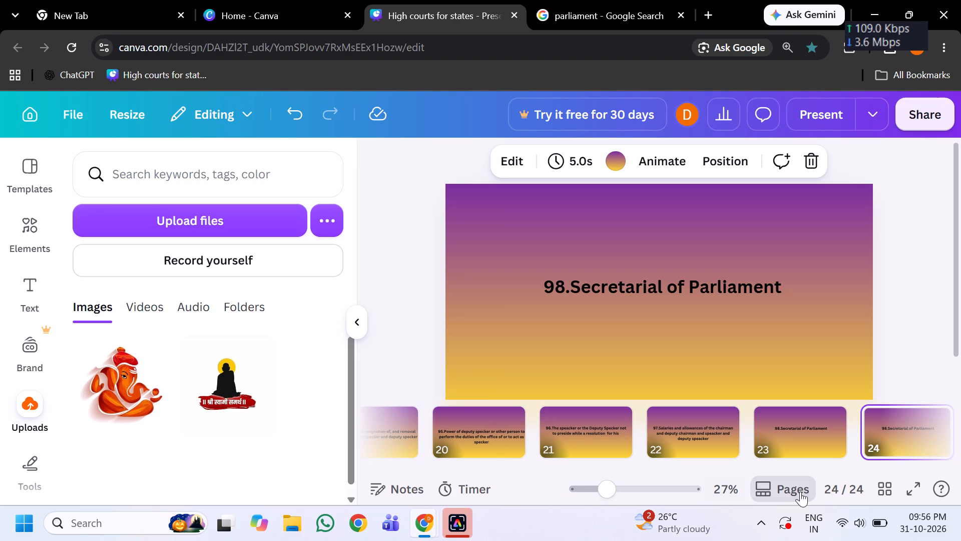
Replace the heading on page 24 with "Conduct of Business".
{"action": "left_click_drag", "start_coordinate": [812, 466], "coordinate": [649, 444]}
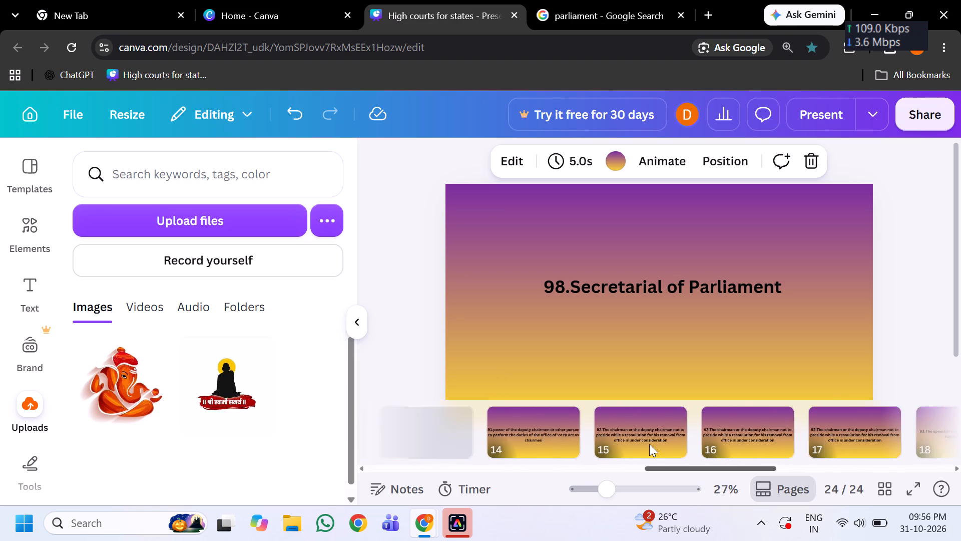
{"action": "left_click_drag", "start_coordinate": [649, 444], "coordinate": [960, 491]}
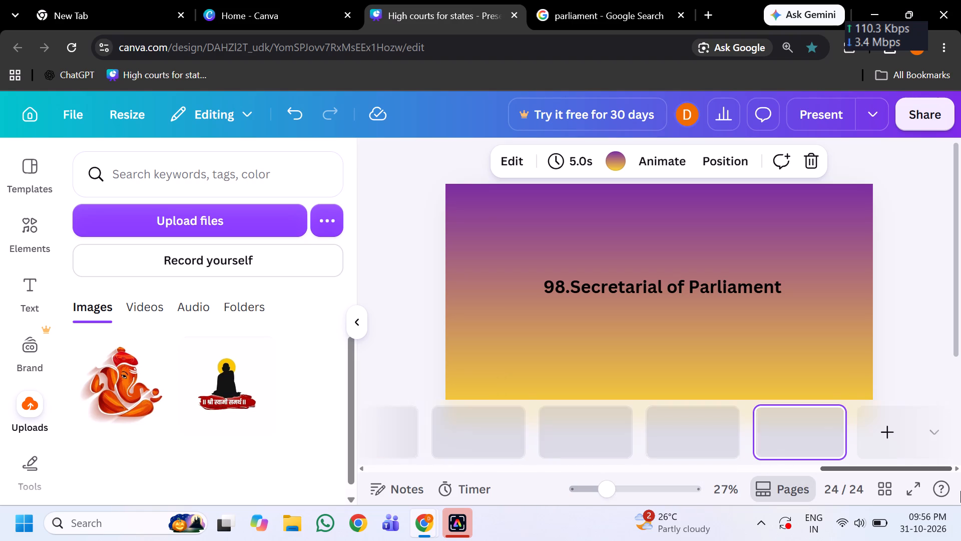
{"action": "left_click_drag", "start_coordinate": [960, 491], "coordinate": [960, 499]}
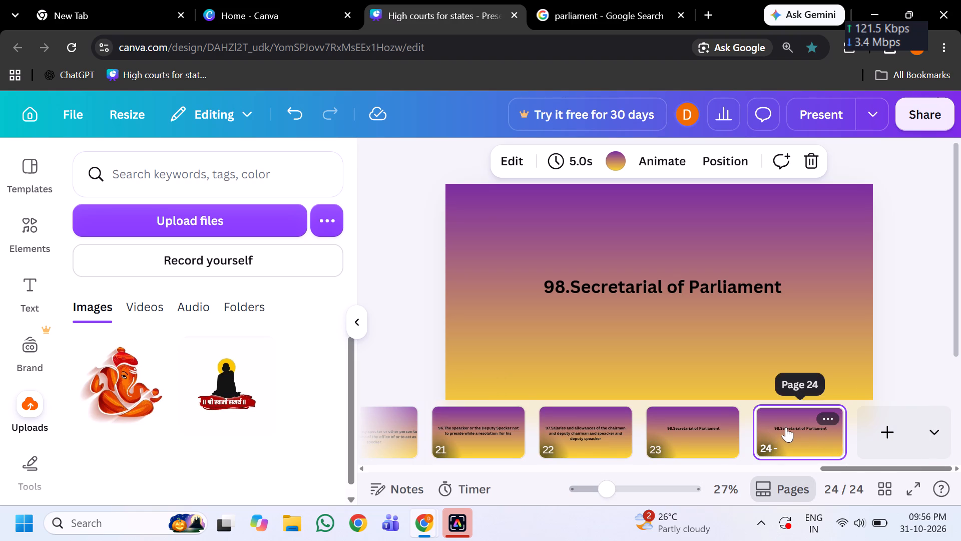
{"action": "double_click", "coordinate": [788, 426]}
{"action": "left_click", "coordinate": [700, 283]}
{"action": "left_click", "coordinate": [705, 282]}
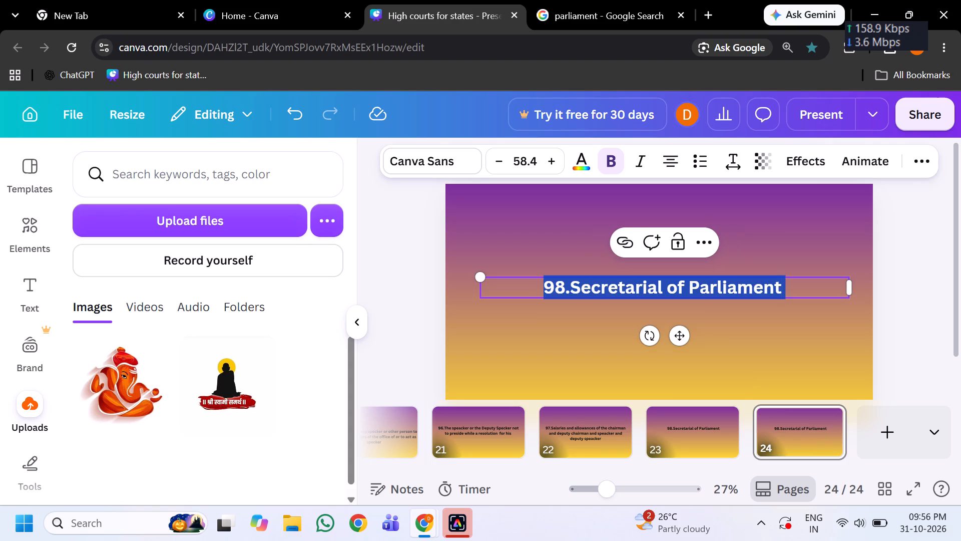
{"action": "key", "text": "BackSpace"}
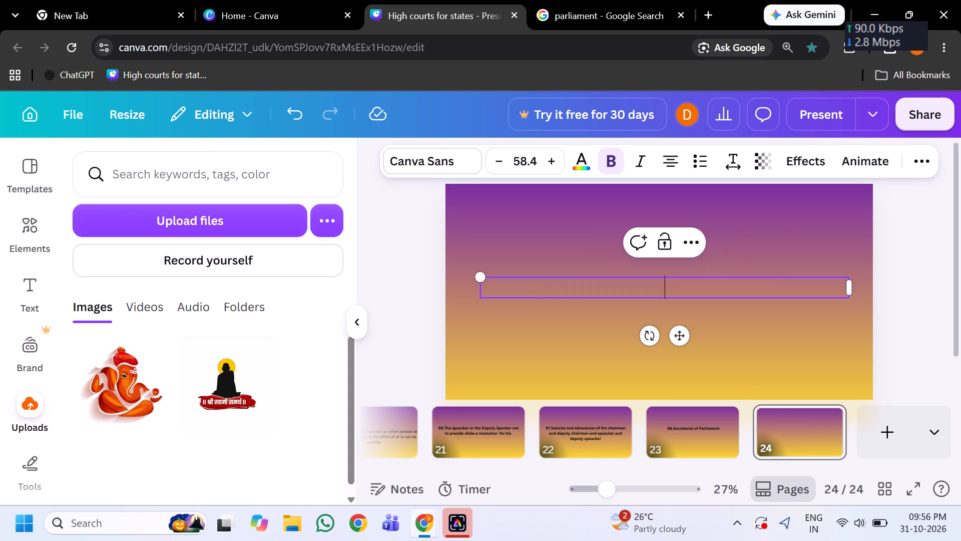
{"action": "type", "text": "Conduct"}
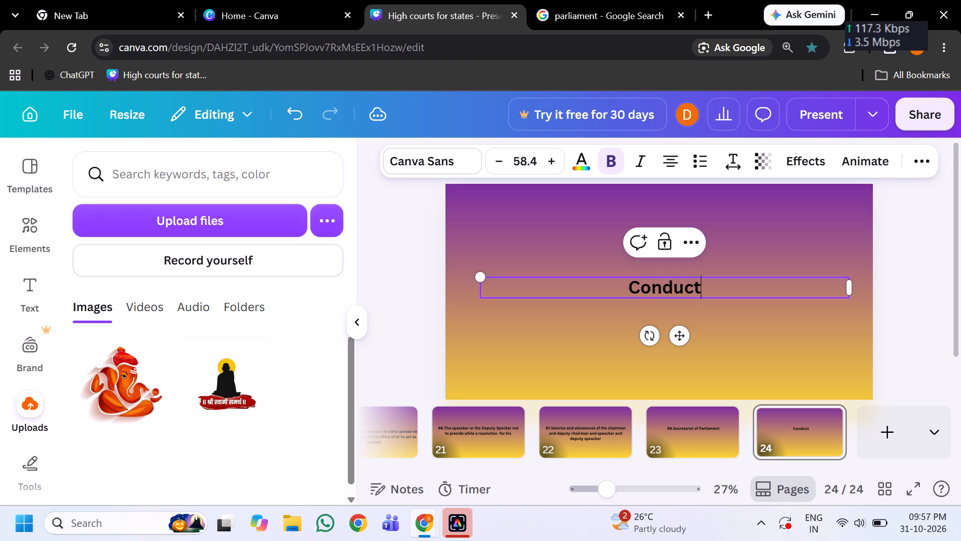
{"action": "key", "text": "space"}
{"action": "type", "text": "of"}
{"action": "key", "text": "space"}
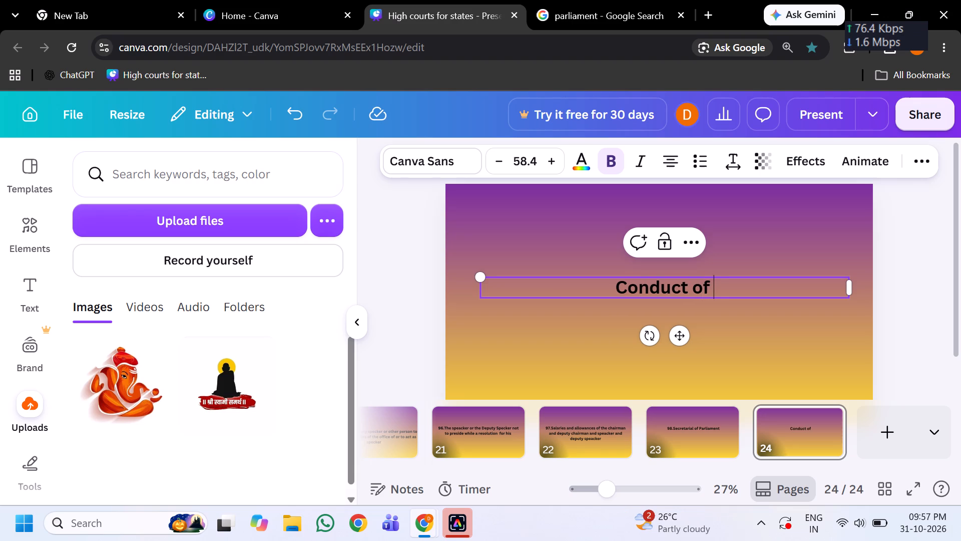
{"action": "type", "text": "Bu"}
{"action": "type", "text": "sinesss"}
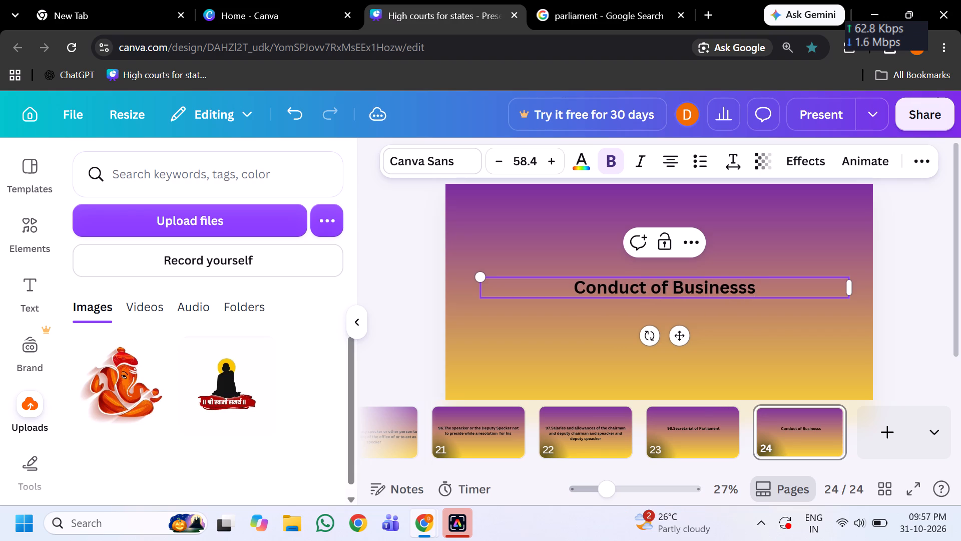
{"action": "key", "text": "BackSpace"}
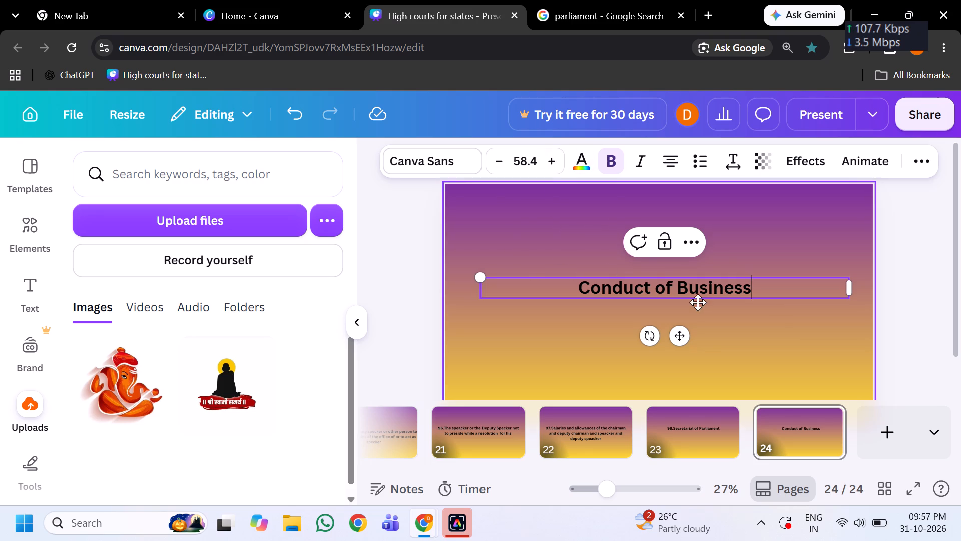
Duplicate the "Conduct of Business" text box on page 24, keep the copy just below mid-page, and move the original up, centred horizontally.
{"action": "left_click", "coordinate": [679, 336]}
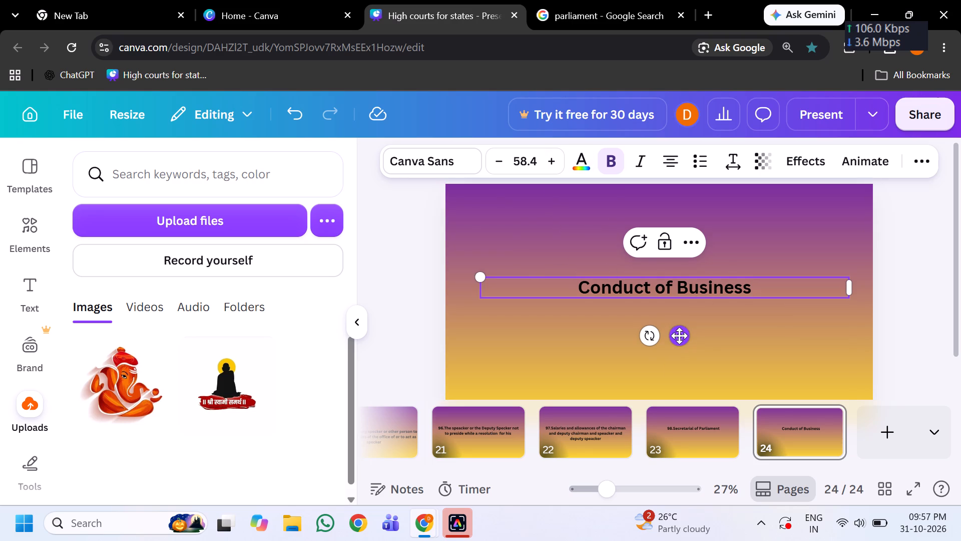
{"action": "right_click", "coordinate": [701, 286]}
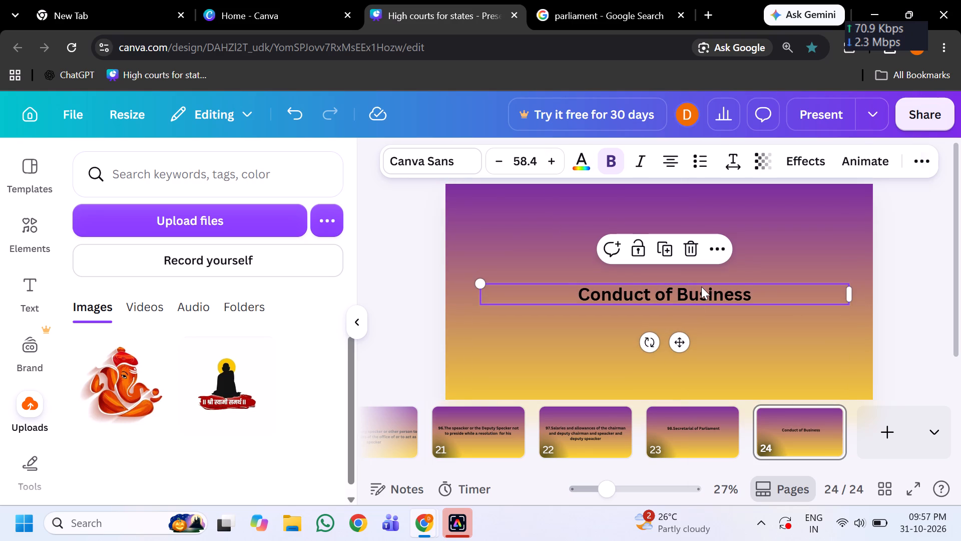
{"action": "left_click", "coordinate": [775, 207]}
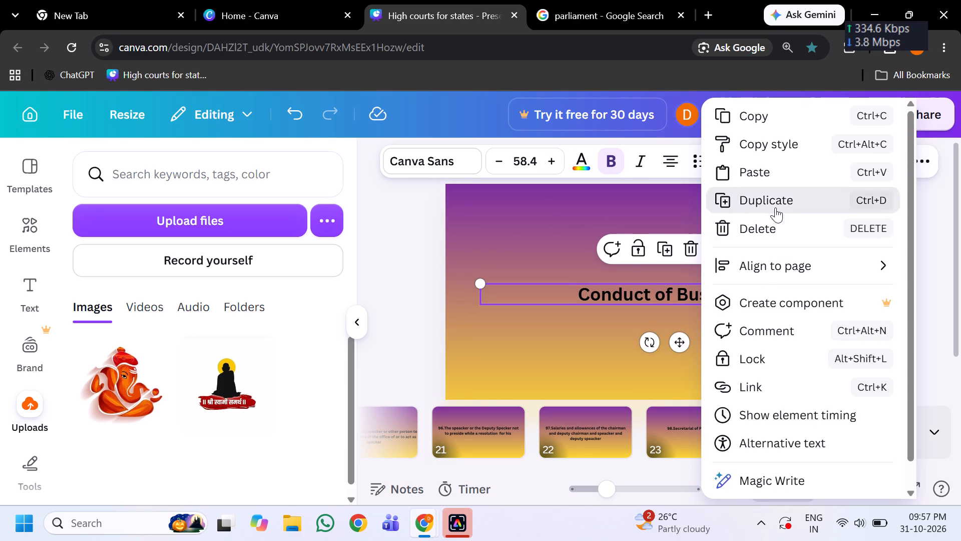
{"action": "left_click_drag", "start_coordinate": [683, 347], "coordinate": [684, 366]}
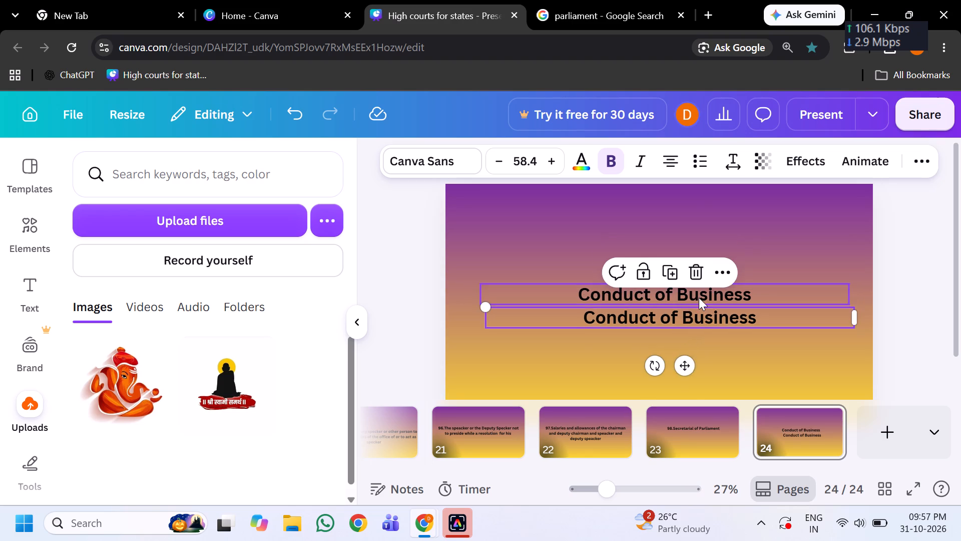
{"action": "left_click_drag", "start_coordinate": [700, 297], "coordinate": [691, 248]}
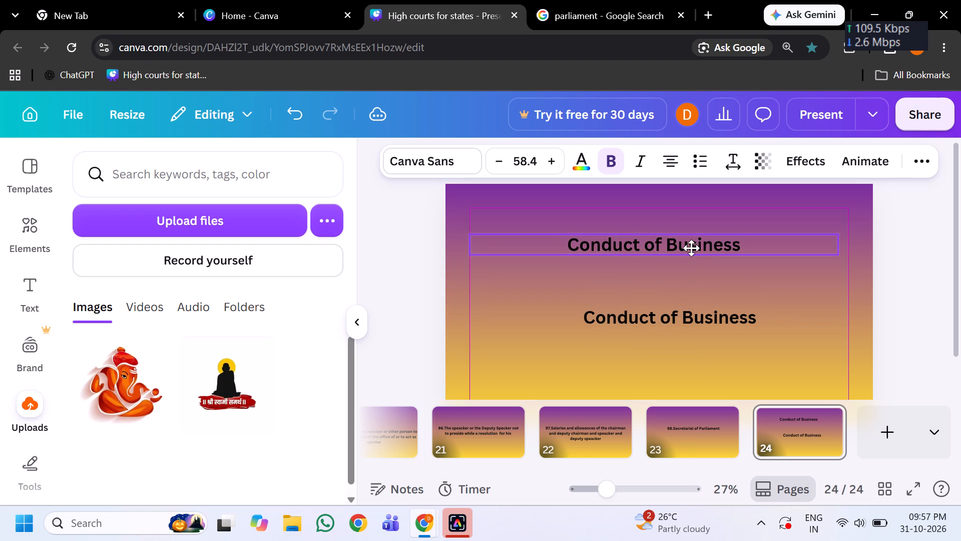
{"action": "left_click_drag", "start_coordinate": [691, 248], "coordinate": [692, 248]}
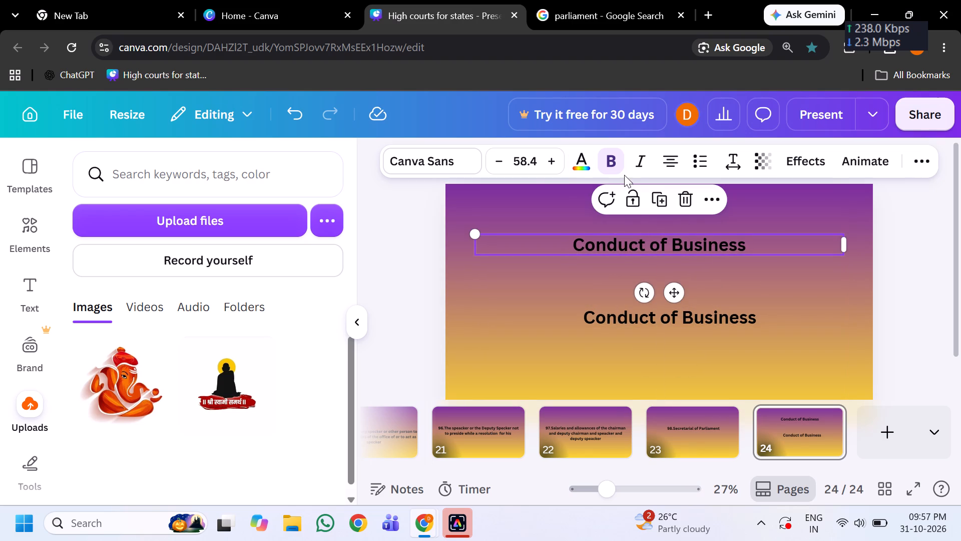
Style the upper "Conduct of Business" heading on page 24 with white text in the Leckerli One font.
{"action": "left_click", "coordinate": [586, 166]}
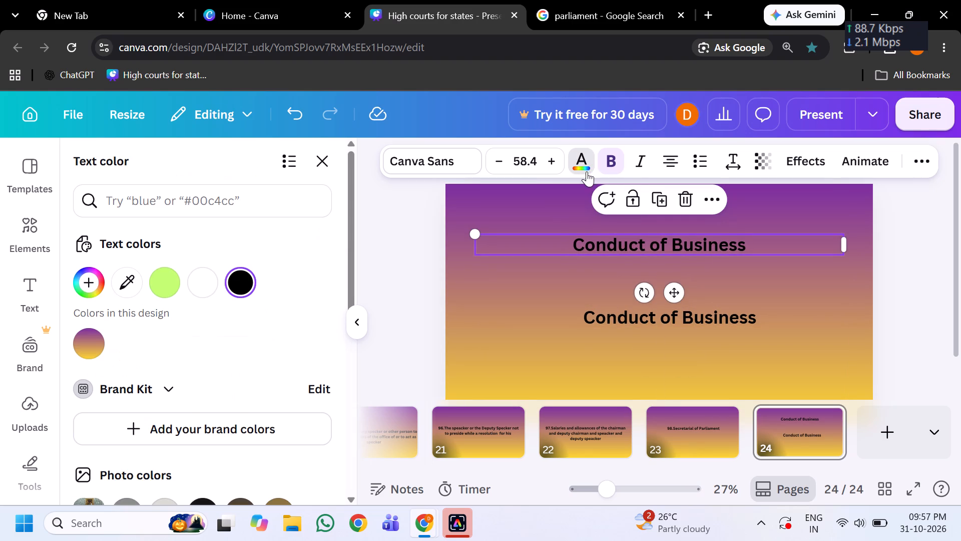
{"action": "left_click", "coordinate": [205, 291]}
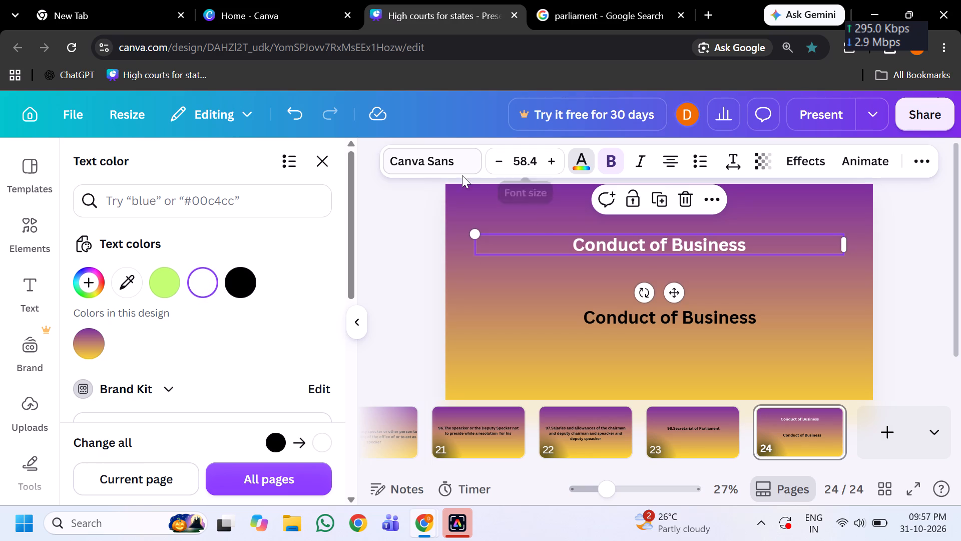
{"action": "left_click", "coordinate": [444, 170]}
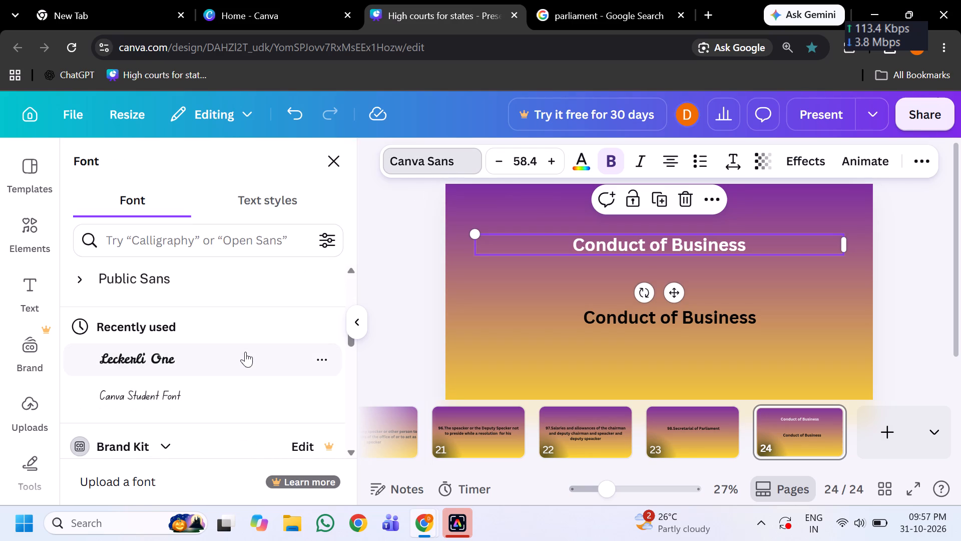
{"action": "scroll", "coordinate": [236, 367], "scroll_direction": "down", "scroll_amount": 1}
{"action": "scroll", "coordinate": [227, 363], "scroll_direction": "up", "scroll_amount": 2}
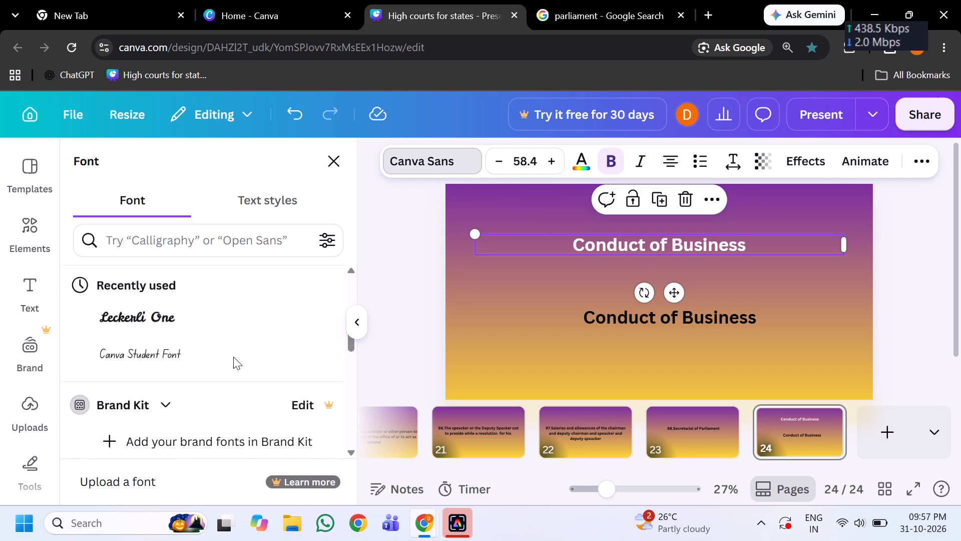
{"action": "scroll", "coordinate": [211, 285], "scroll_direction": "down", "scroll_amount": 2}
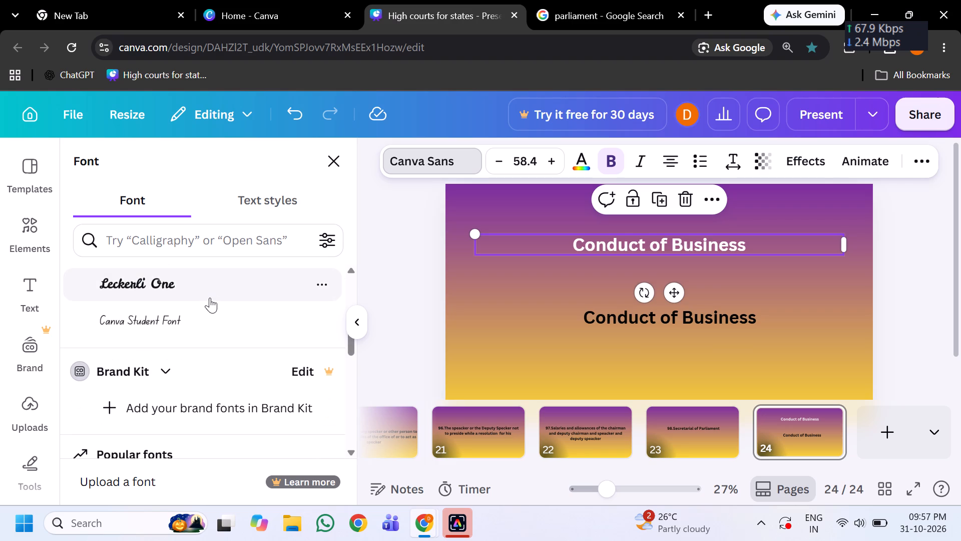
{"action": "left_click", "coordinate": [212, 285]}
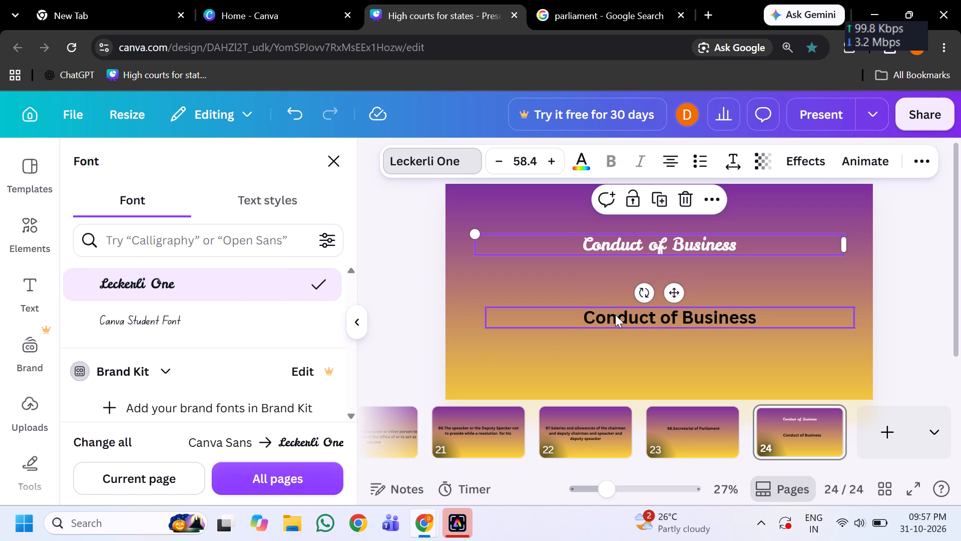
Replace the text in the lower "Conduct of Business" box on page 24 with "99.Oath and affirmation by members".
{"action": "left_click", "coordinate": [628, 309]}
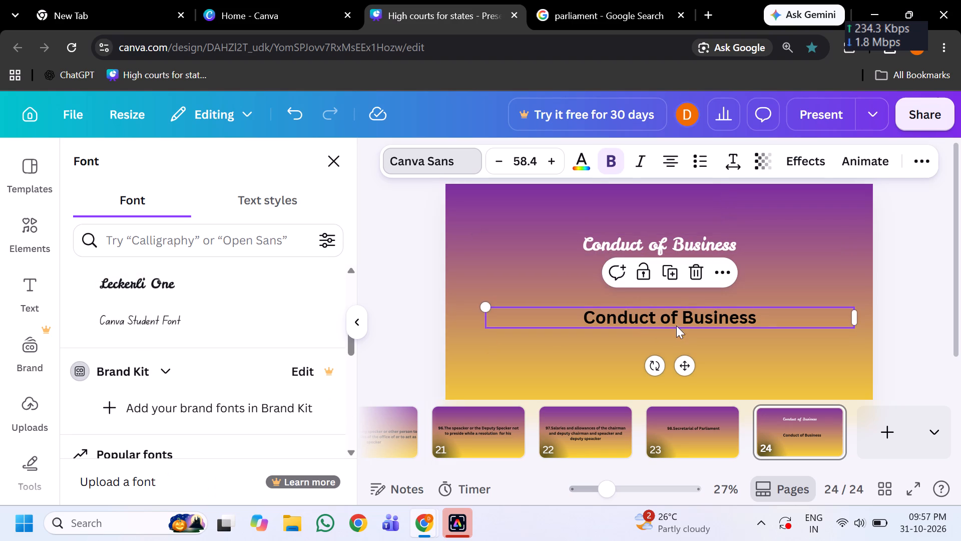
{"action": "left_click", "coordinate": [679, 322]}
{"action": "left_click", "coordinate": [682, 316]}
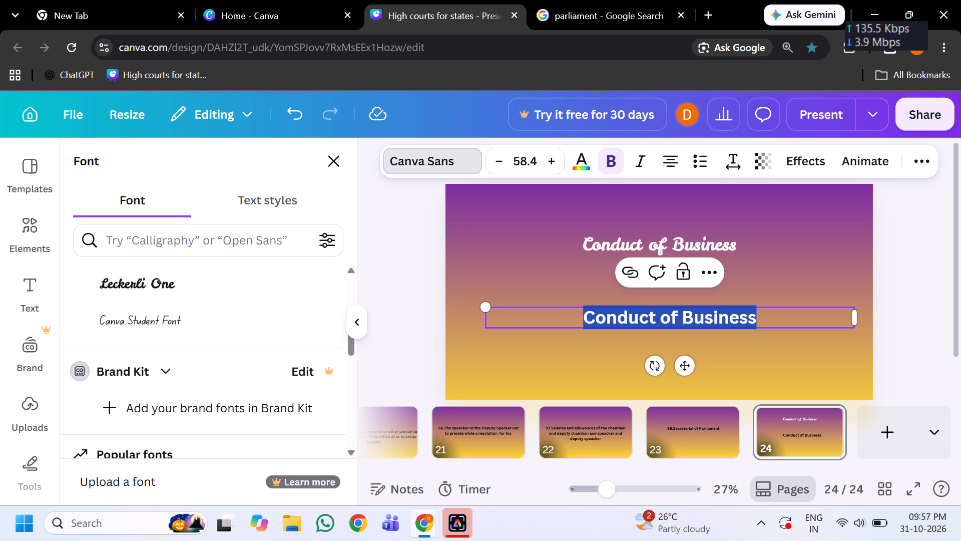
{"action": "key", "text": "BackSpace"}
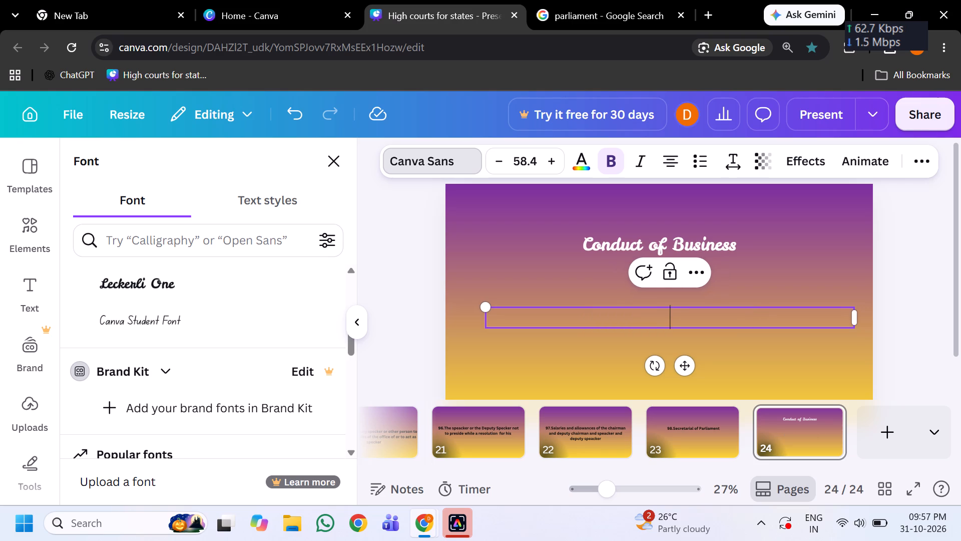
{"action": "type", "text": "99"}
{"action": "key", "text": "period"}
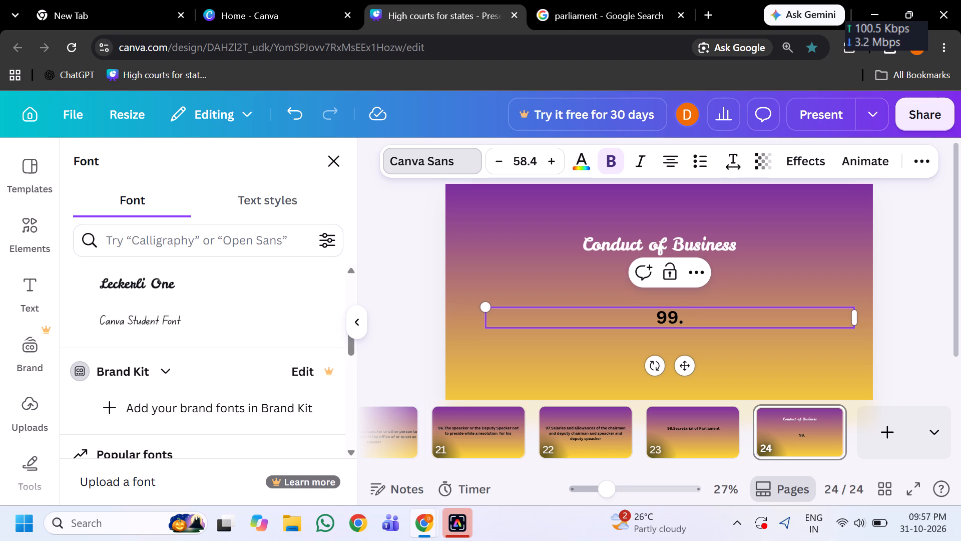
{"action": "key", "text": "shift+o"}
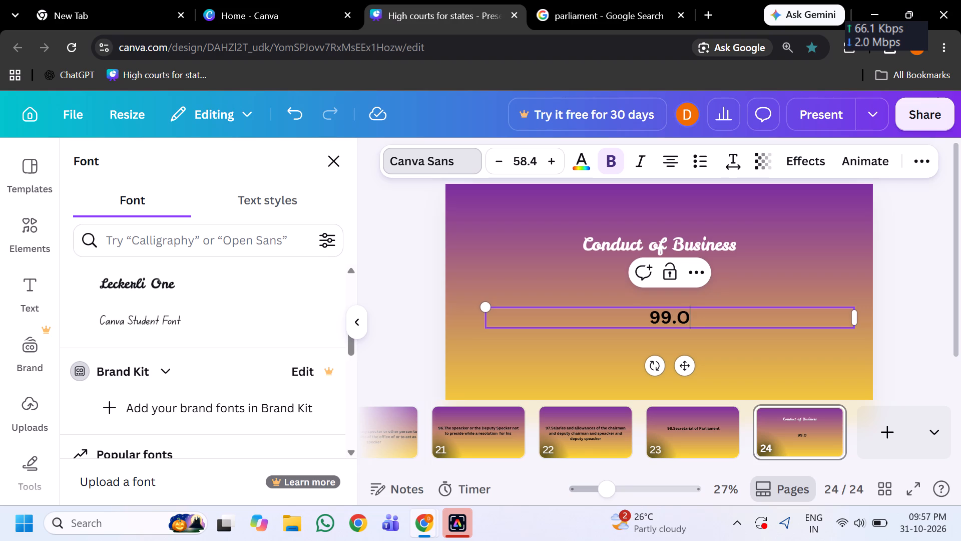
{"action": "type", "text": "th"}
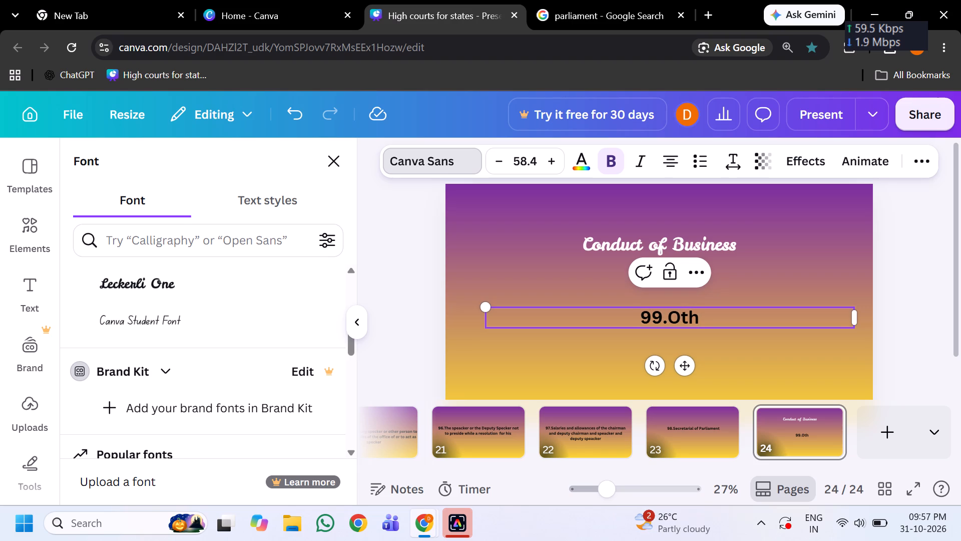
{"action": "key", "text": "BackSpace"}
{"action": "key", "text": "BackSpace"}
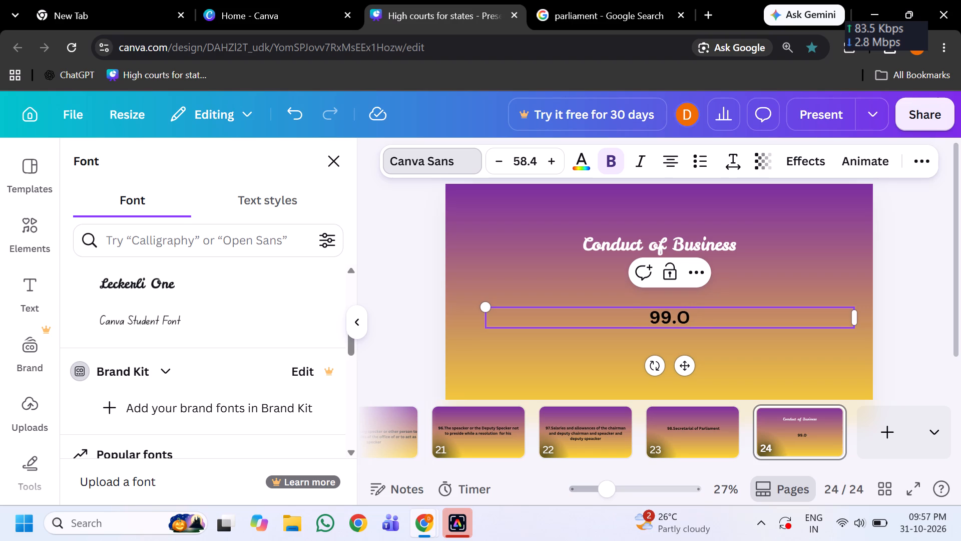
{"action": "type", "text": "ath and"}
{"action": "key", "text": "space"}
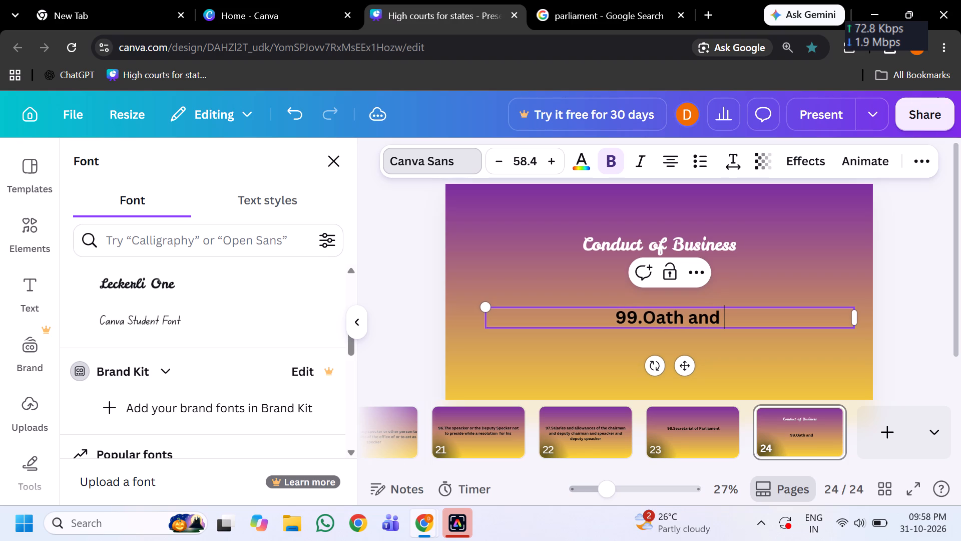
{"action": "type", "text": "aff"}
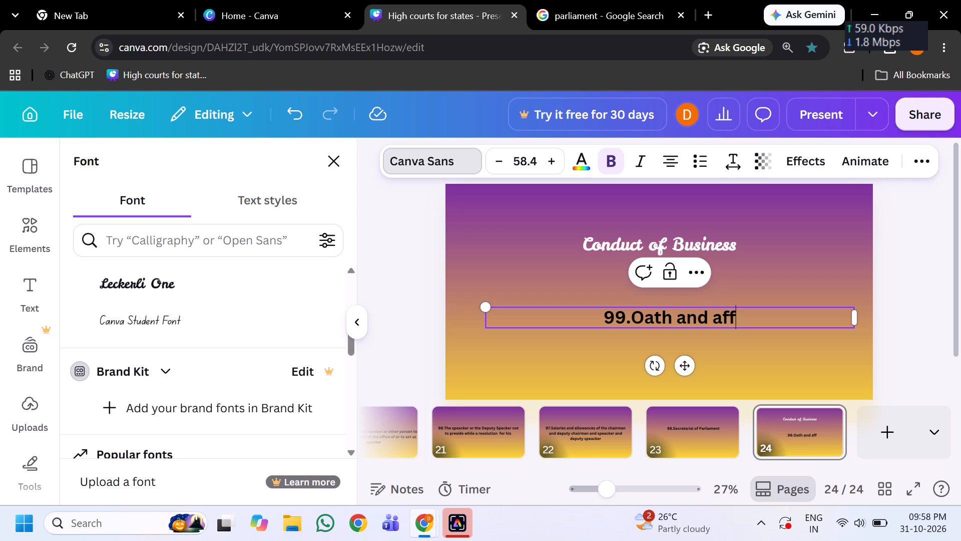
{"action": "type", "text": "ir"}
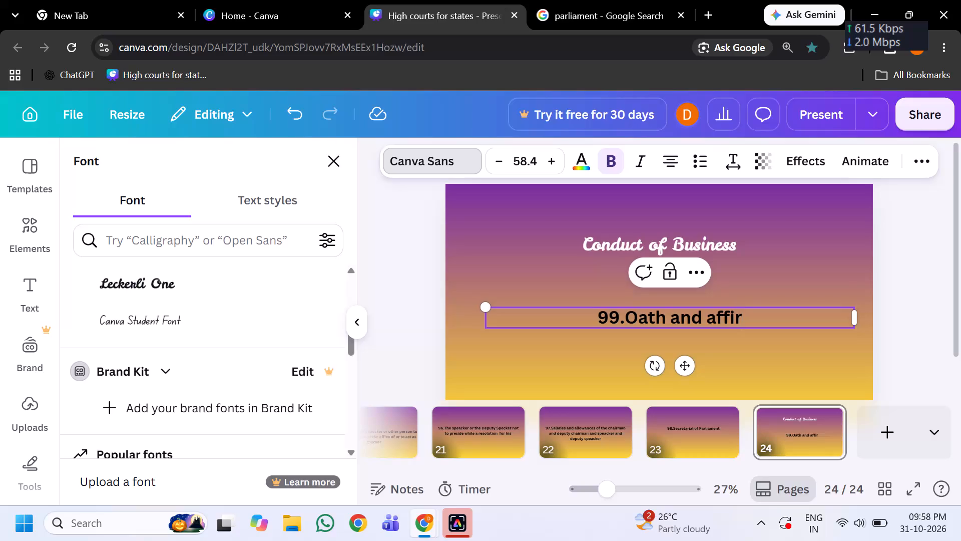
{"action": "type", "text": "mation"}
{"action": "key", "text": "space"}
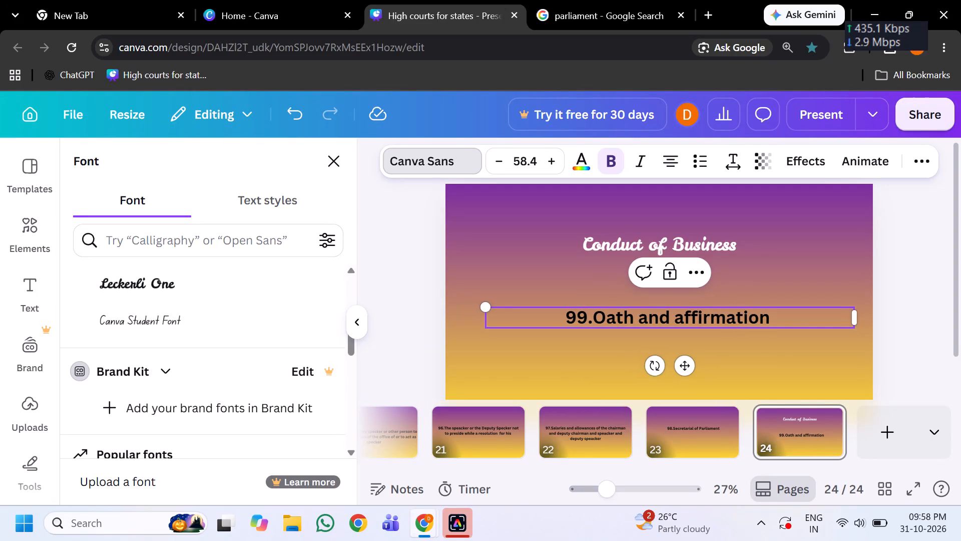
{"action": "key", "text": "n"}
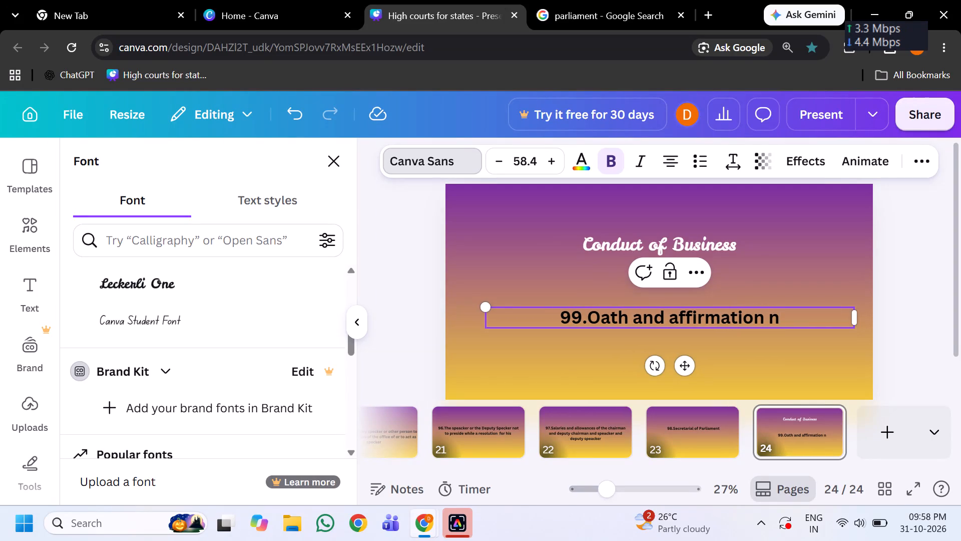
{"action": "key", "text": "BackSpace"}
{"action": "key", "text": "b"}
{"action": "type", "text": "y"}
{"action": "key", "text": "space"}
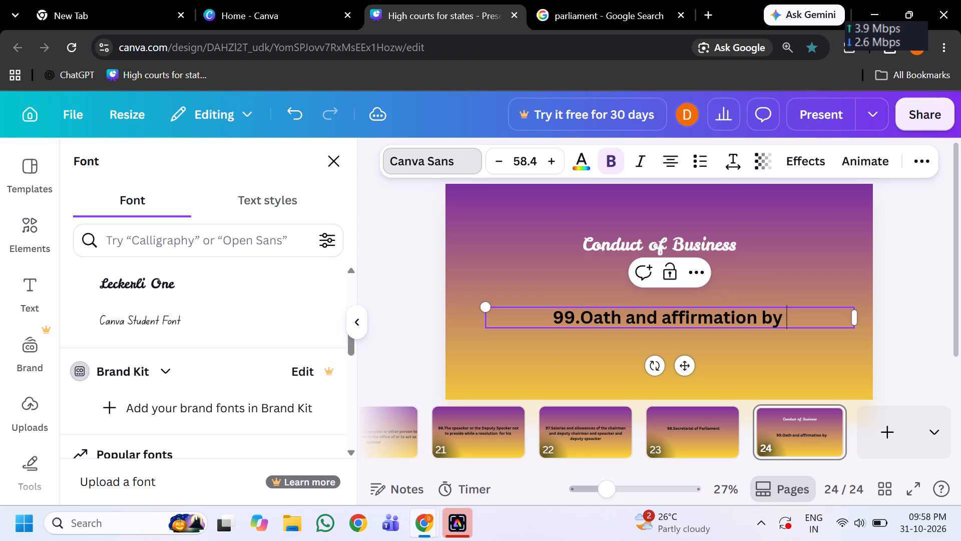
{"action": "type", "text": "mem"}
{"action": "type", "text": "ber"}
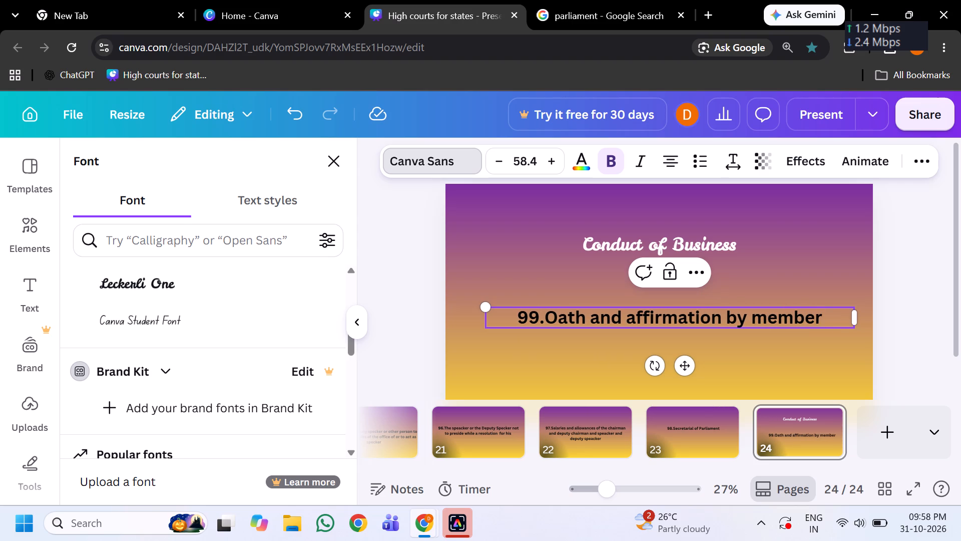
{"action": "key", "text": "d"}
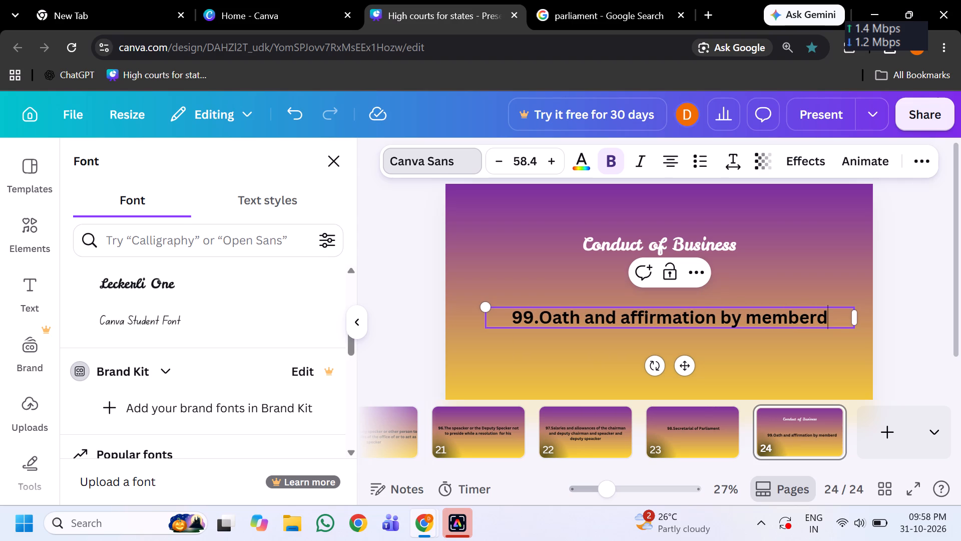
{"action": "key", "text": "BackSpace"}
{"action": "key", "text": "s"}
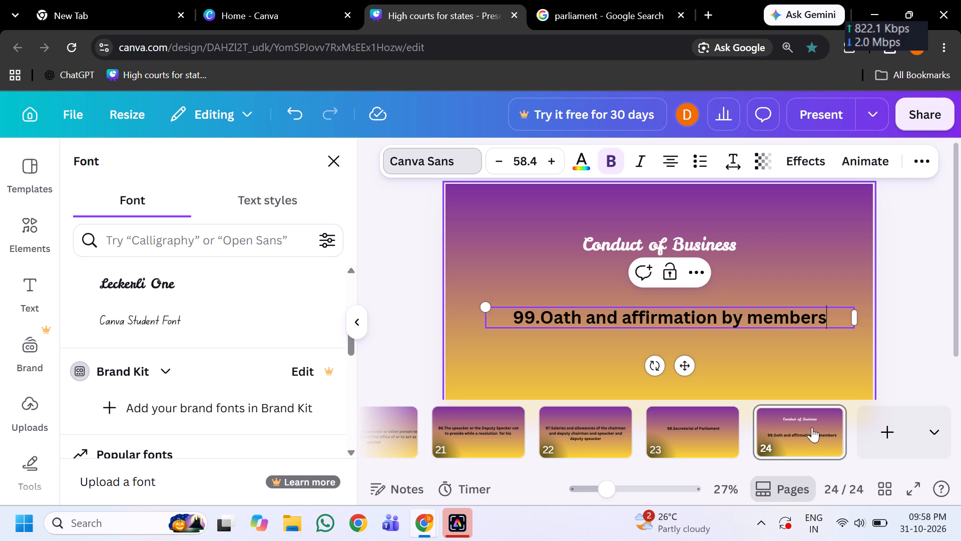
Duplicate page 23 with the article 98 heading and move the copy to the end of the presentation as page 25.
{"action": "left_click", "coordinate": [691, 436]}
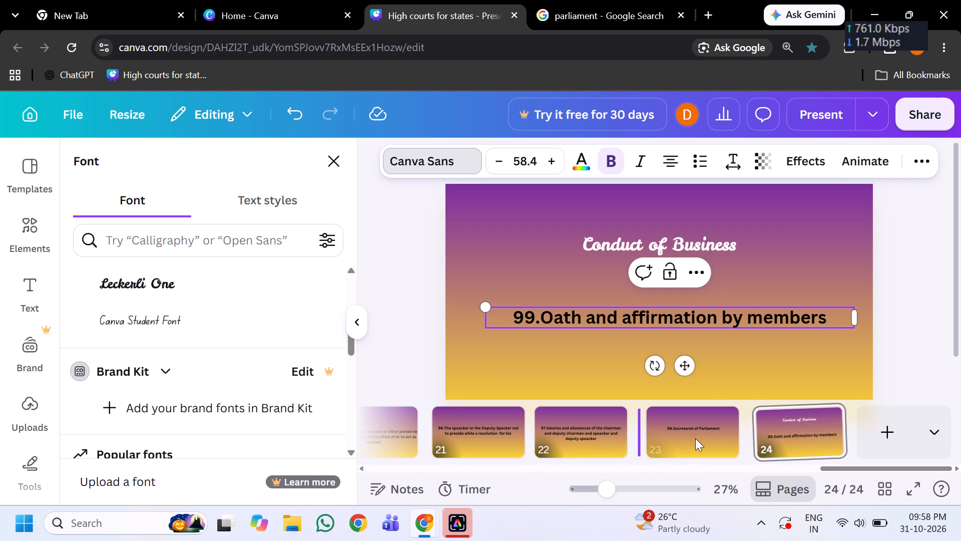
{"action": "left_click", "coordinate": [710, 434]}
{"action": "left_click", "coordinate": [722, 415]}
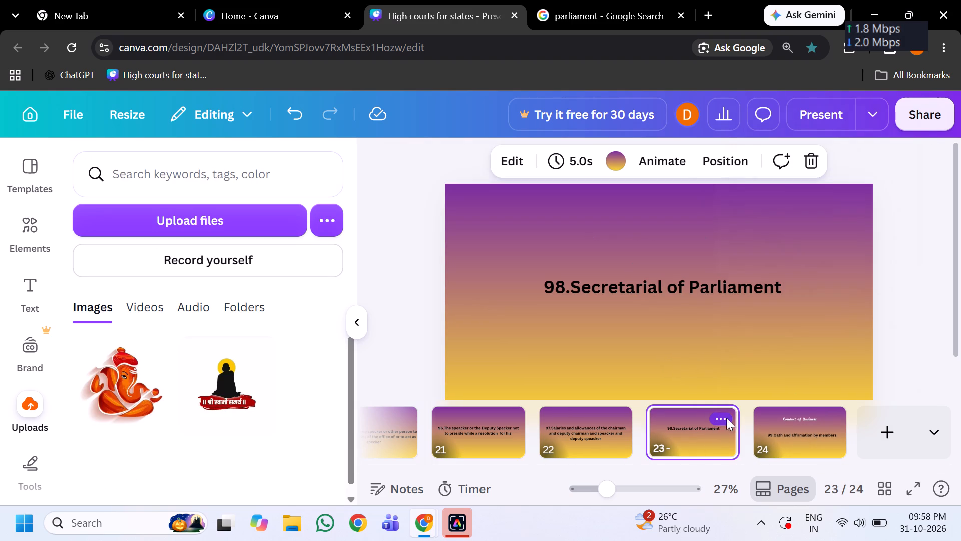
{"action": "left_click", "coordinate": [809, 269]}
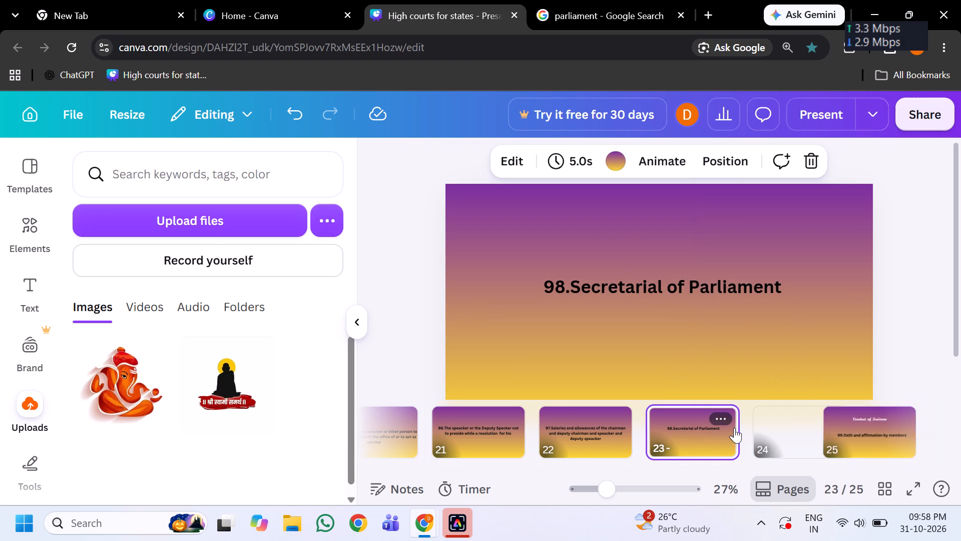
{"action": "left_click_drag", "start_coordinate": [799, 425], "coordinate": [895, 428]}
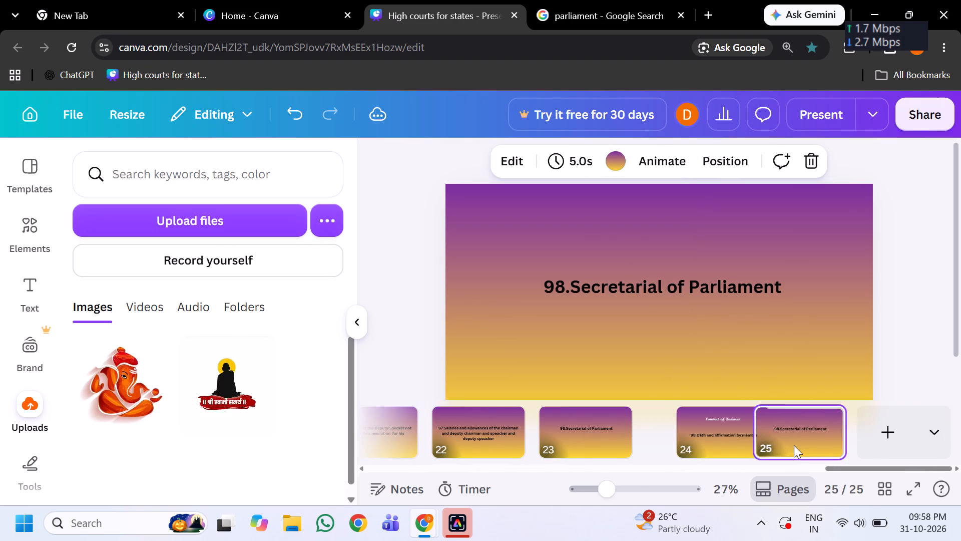
{"action": "left_click_drag", "start_coordinate": [794, 430], "coordinate": [800, 430]}
{"action": "left_click", "coordinate": [806, 425]}
Replace the article 98 heading text on page 25 with "100.Voting in Houses ,".
{"action": "double_click", "coordinate": [726, 285]}
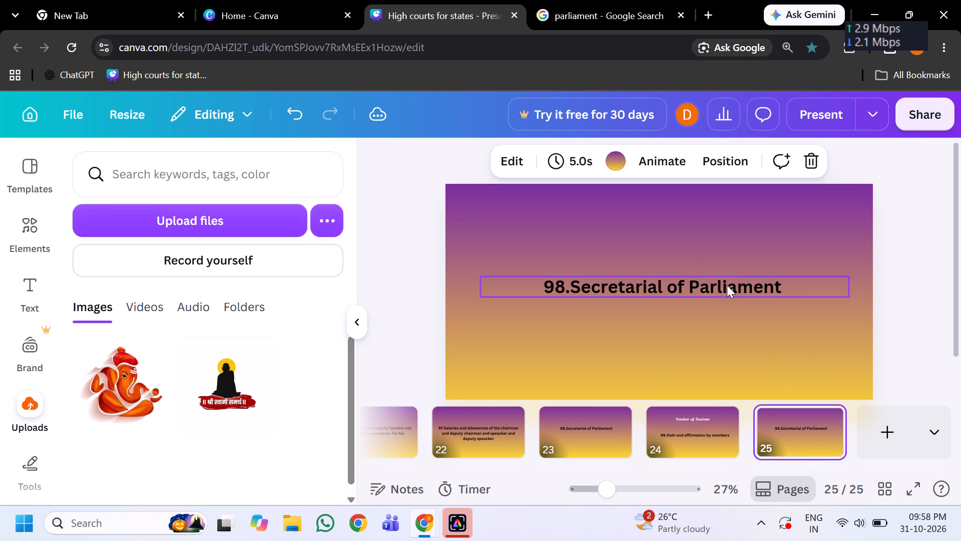
{"action": "left_click", "coordinate": [714, 436]}
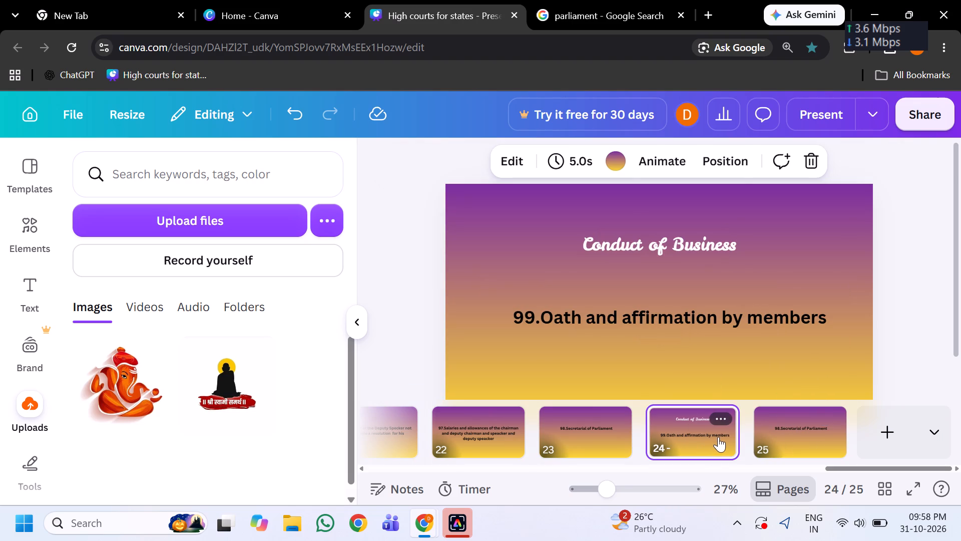
{"action": "left_click", "coordinate": [782, 435]}
{"action": "double_click", "coordinate": [714, 292]}
{"action": "left_click", "coordinate": [717, 292]}
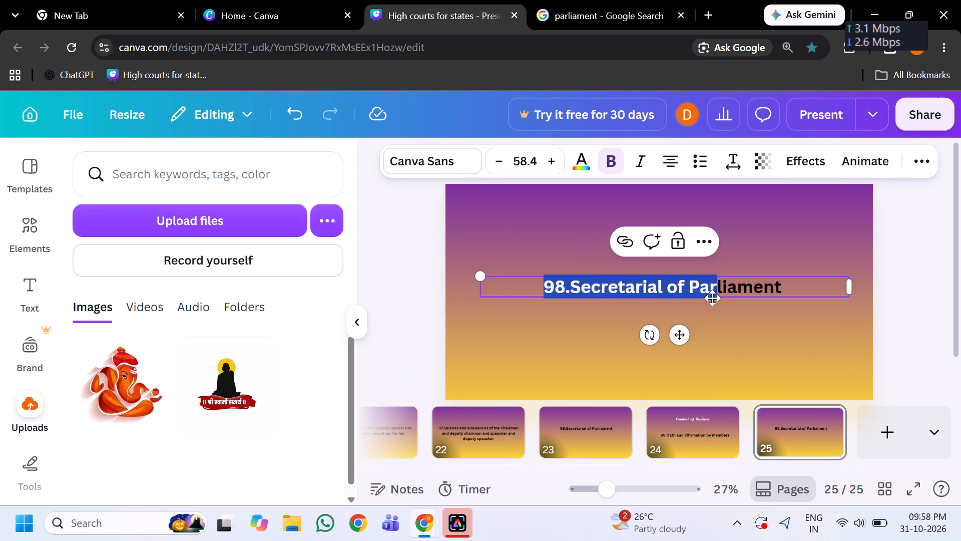
{"action": "left_click", "coordinate": [795, 294]}
{"action": "double_click", "coordinate": [796, 293]}
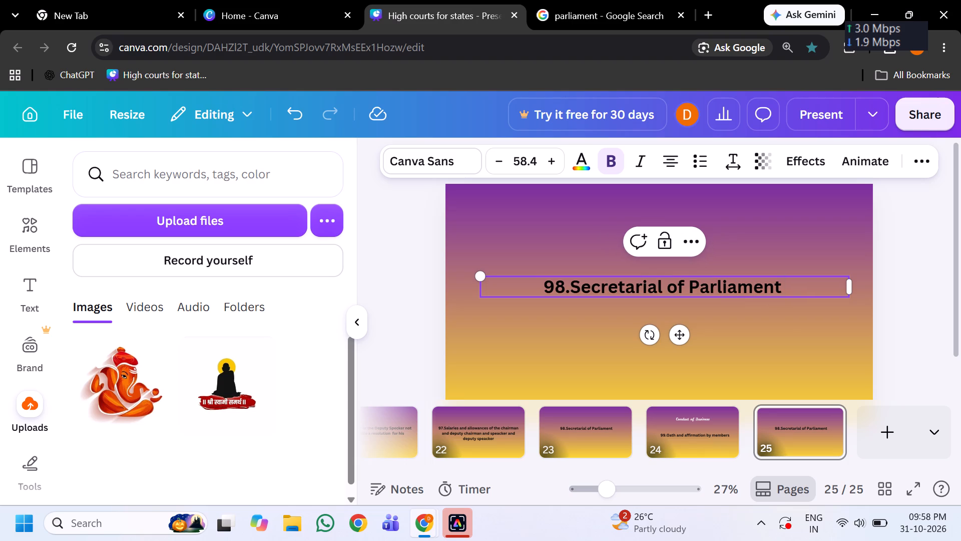
{"action": "left_click", "coordinate": [790, 291]}
{"action": "left_click_drag", "start_coordinate": [788, 291], "coordinate": [594, 315]}
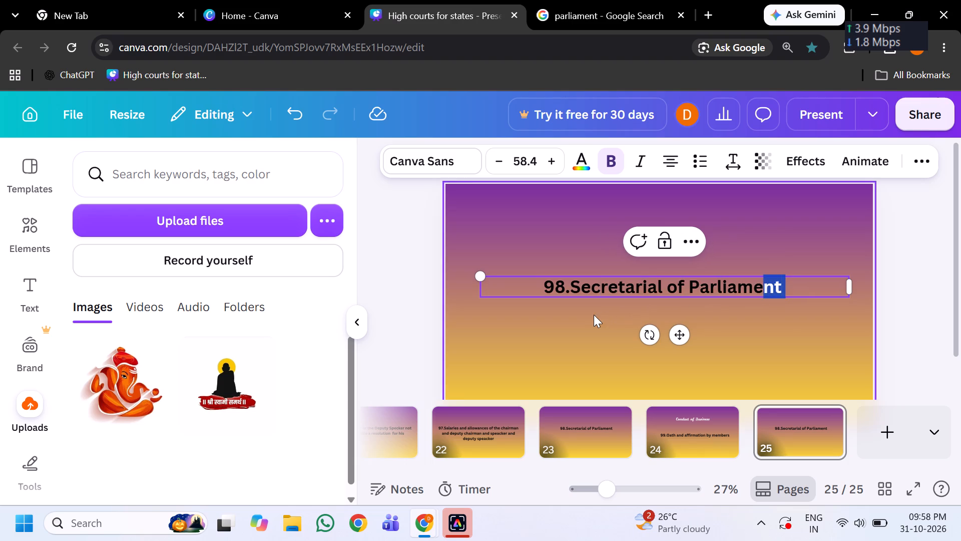
{"action": "left_click_drag", "start_coordinate": [594, 315], "coordinate": [548, 296]}
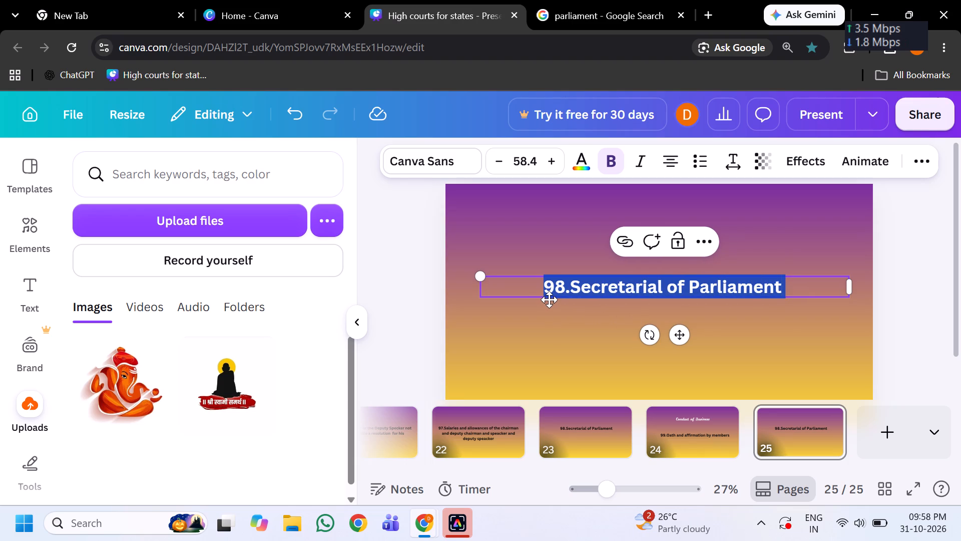
{"action": "type", "text": "100"}
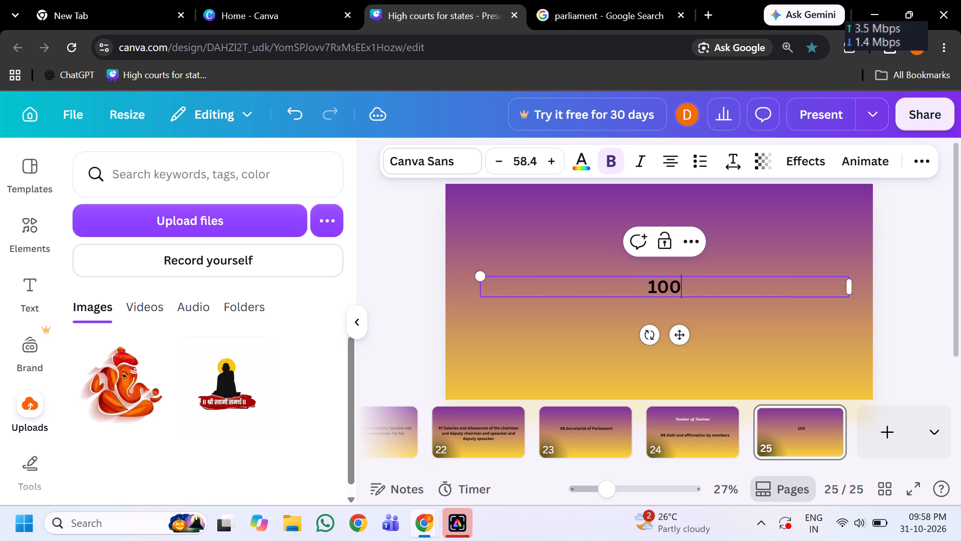
{"action": "key", "text": "period"}
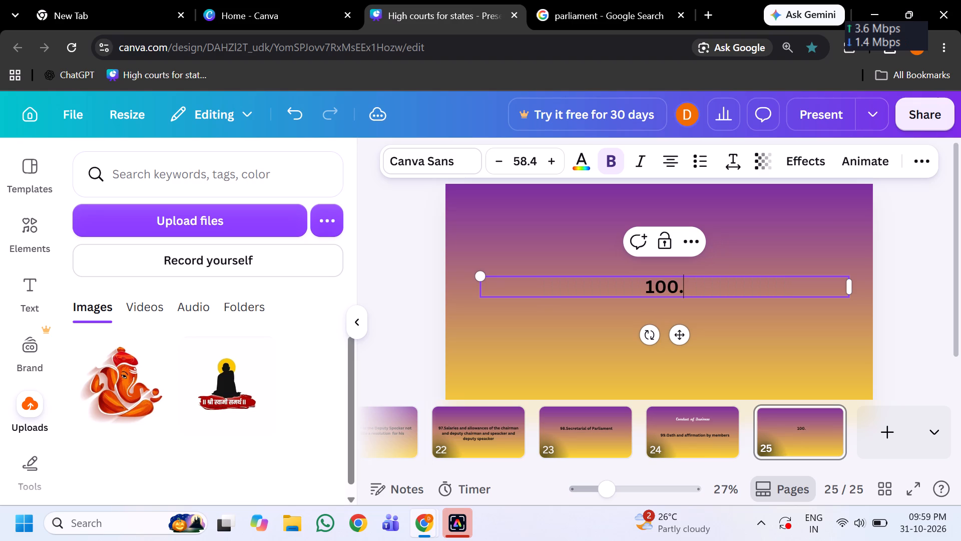
{"action": "type", "text": "Voting"}
{"action": "key", "text": "space"}
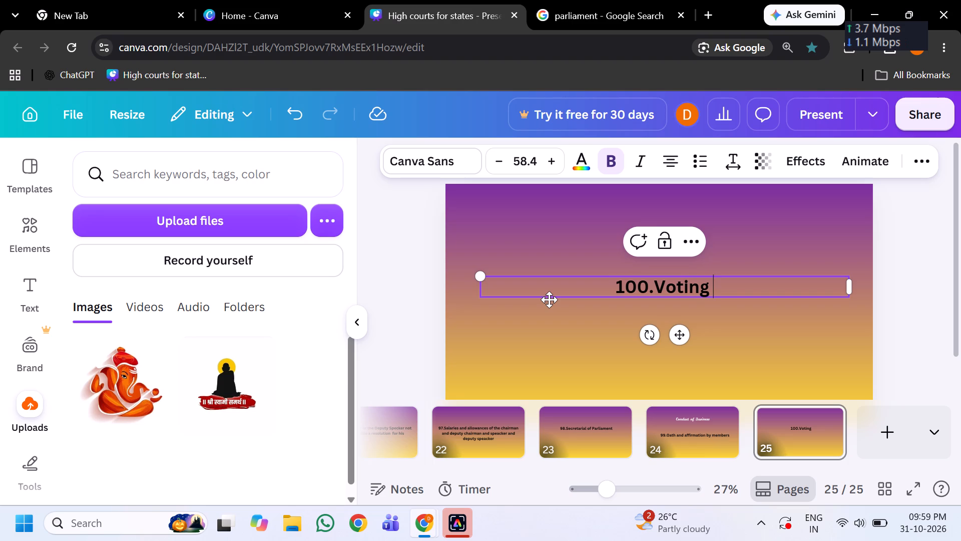
{"action": "type", "text": "in"}
{"action": "key", "text": "space"}
{"action": "type", "text": "Houses"}
{"action": "key", "text": "space"}
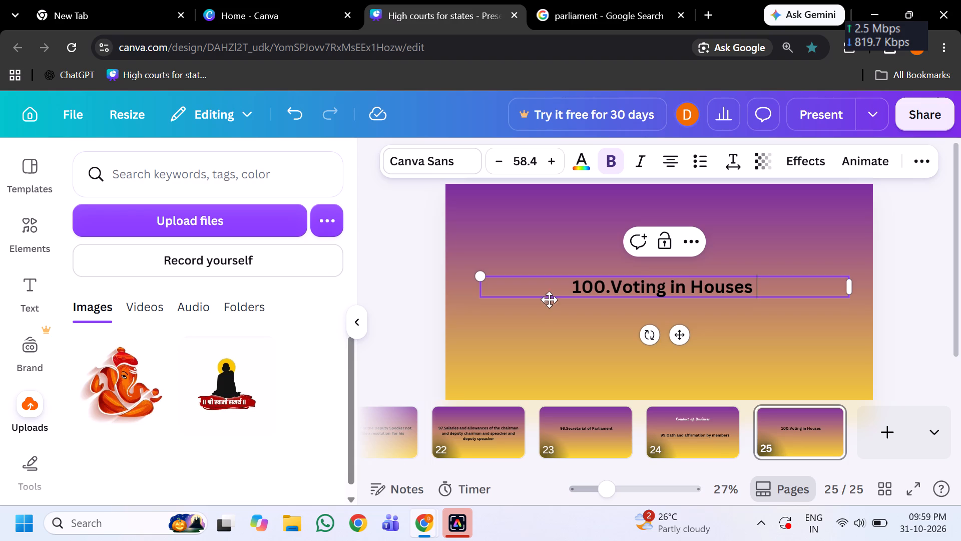
{"action": "key", "text": "apostrophe"}
{"action": "key", "text": "BackSpace"}
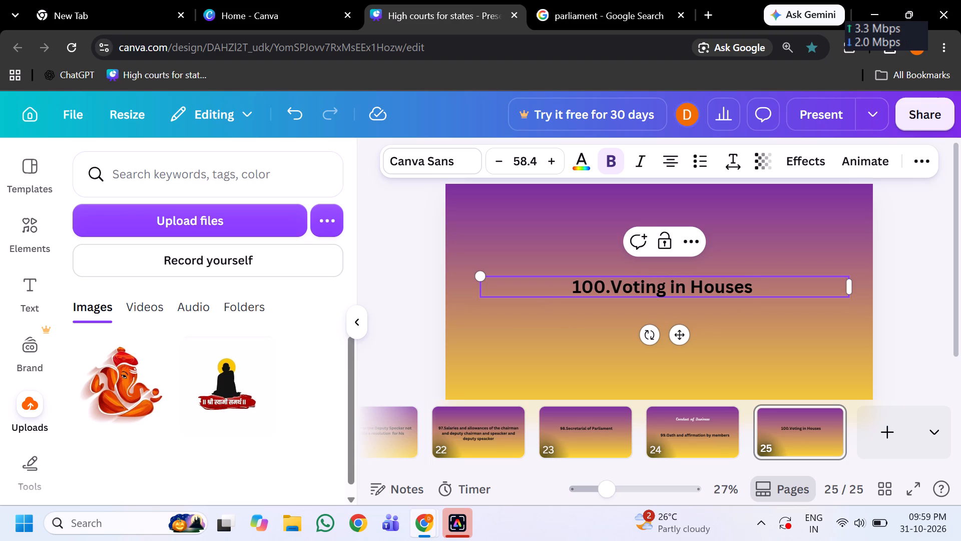
{"action": "key", "text": "ctrl+apostrophe"}
{"action": "key", "text": "shift+quotedbl"}
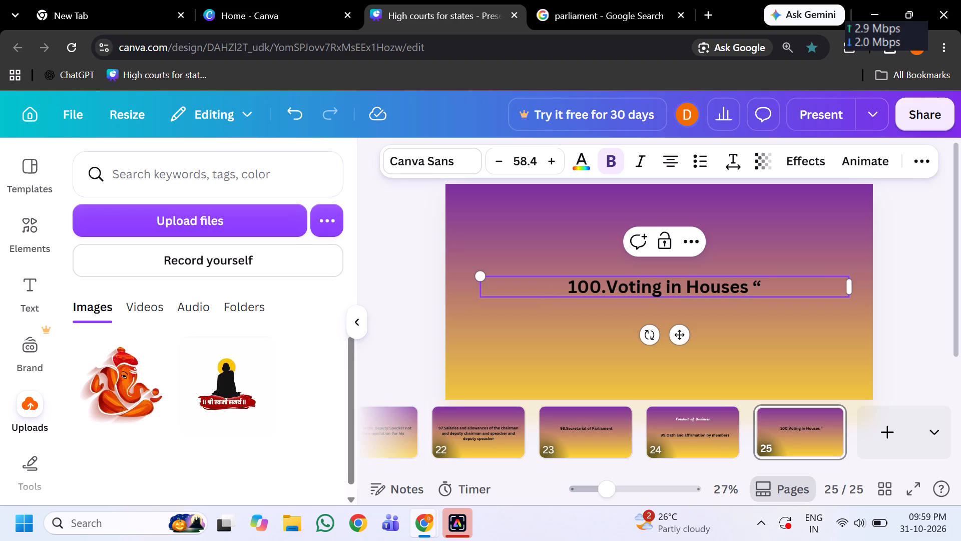
{"action": "key", "text": "BackSpace"}
{"action": "key", "text": "comma"}
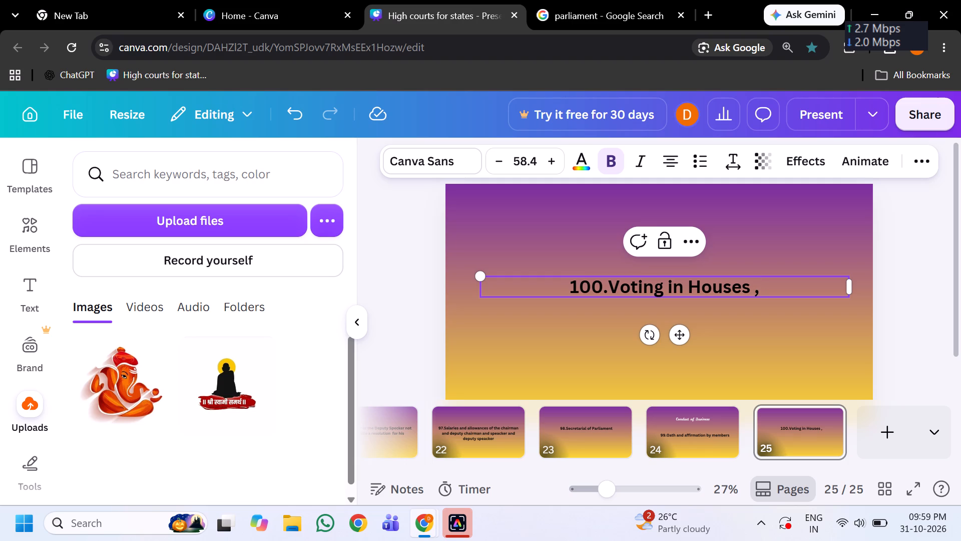
Continue the article 100 heading on page 25 with "Power of Houses to act".
{"action": "type", "text": "Power"}
{"action": "key", "text": "space"}
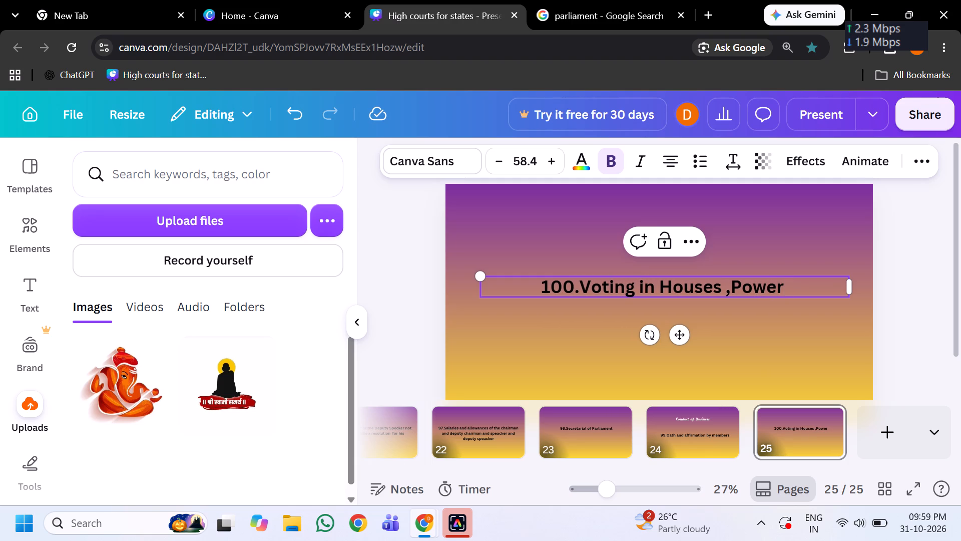
{"action": "type", "text": "og"}
{"action": "key", "text": "space"}
{"action": "key", "text": "BackSpace"}
{"action": "key", "text": "BackSpace"}
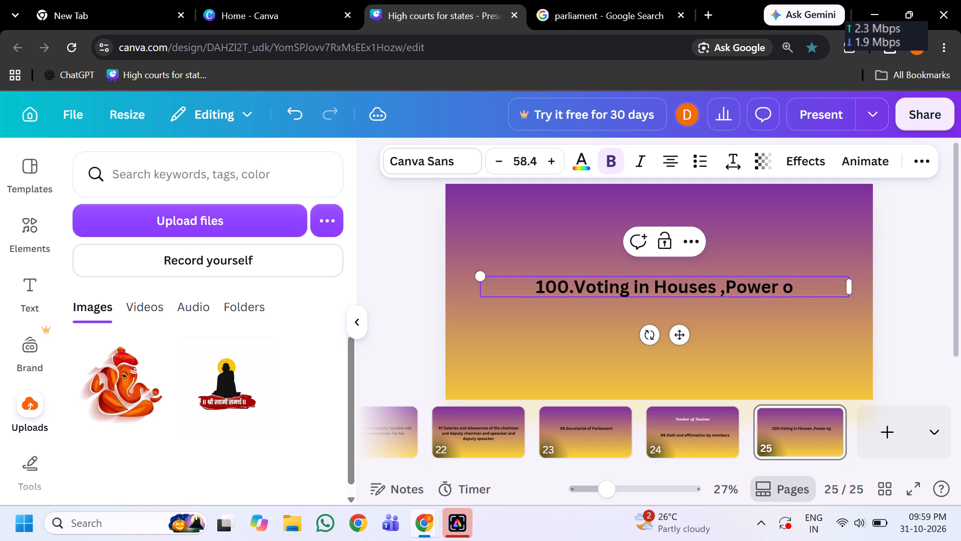
{"action": "type", "text": "f Houses"}
{"action": "key", "text": "space"}
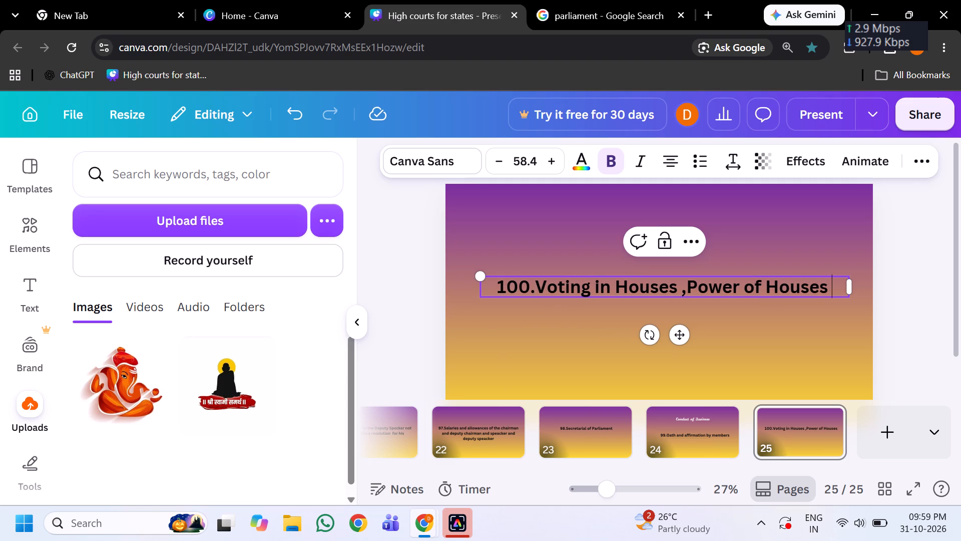
{"action": "type", "text": "to"}
{"action": "key", "text": "space"}
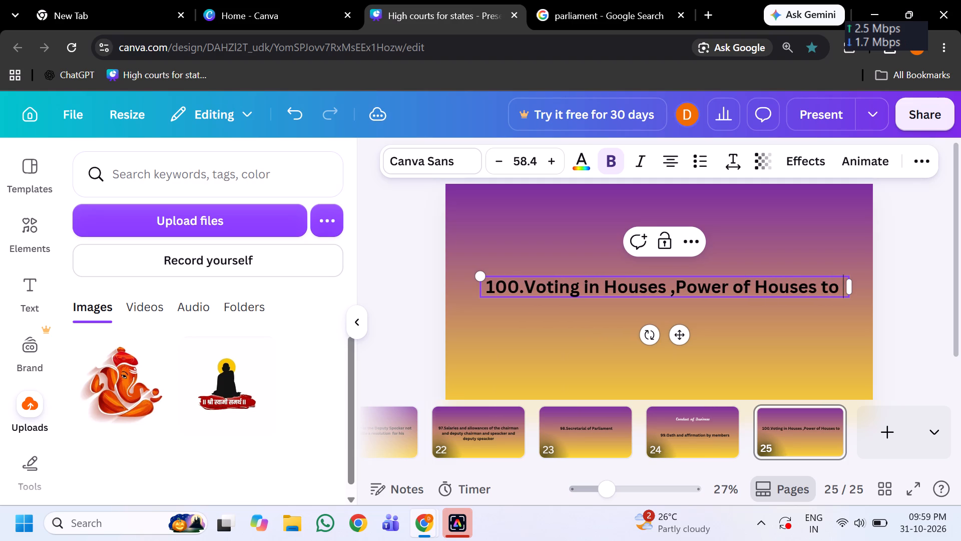
{"action": "type", "text": "act"}
{"action": "key", "text": "space"}
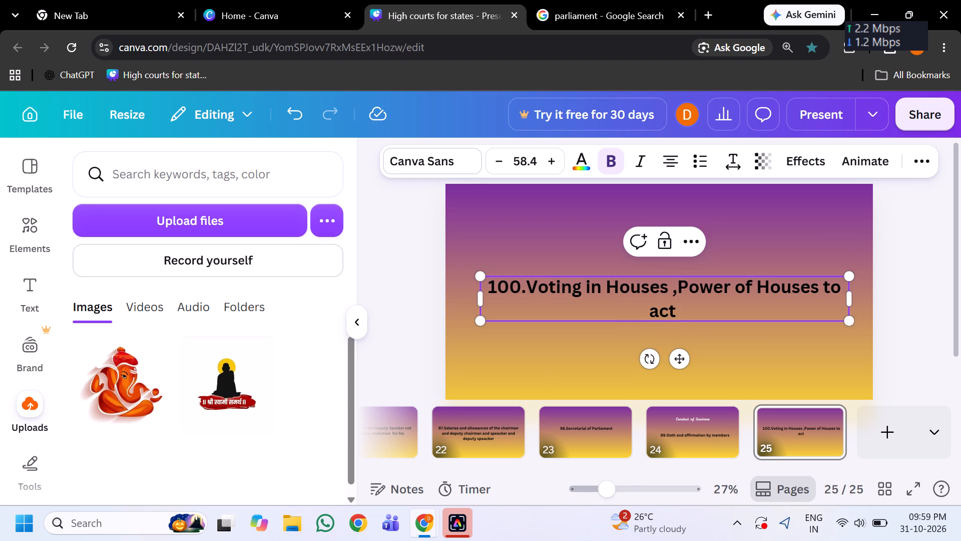
Complete the article 100 heading on page 25 with "notwithstanding vacancies and quaorum".
{"action": "type", "text": "noo"}
{"action": "key", "text": "BackSpace"}
{"action": "type", "text": "t"}
{"action": "key", "text": "space"}
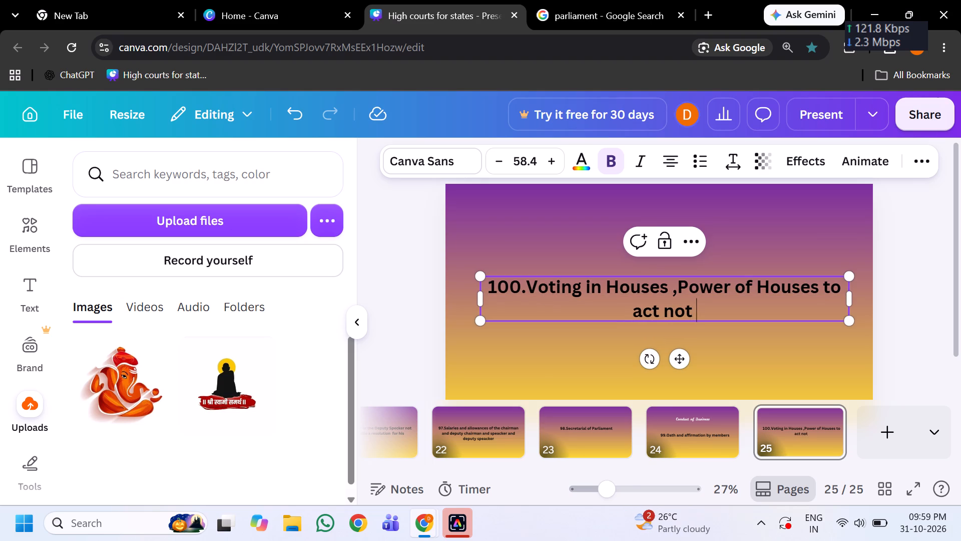
{"action": "key", "text": "BackSpace"}
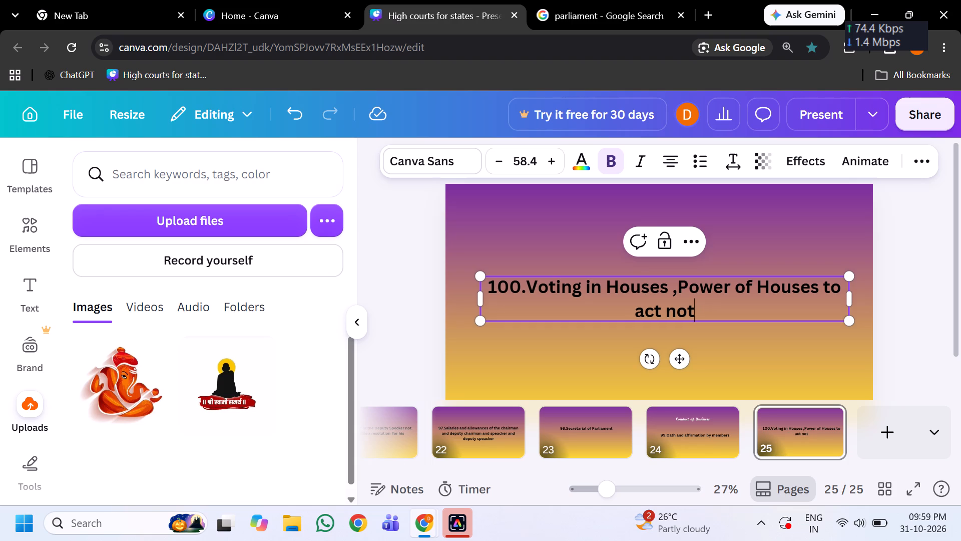
{"action": "type", "text": "with"}
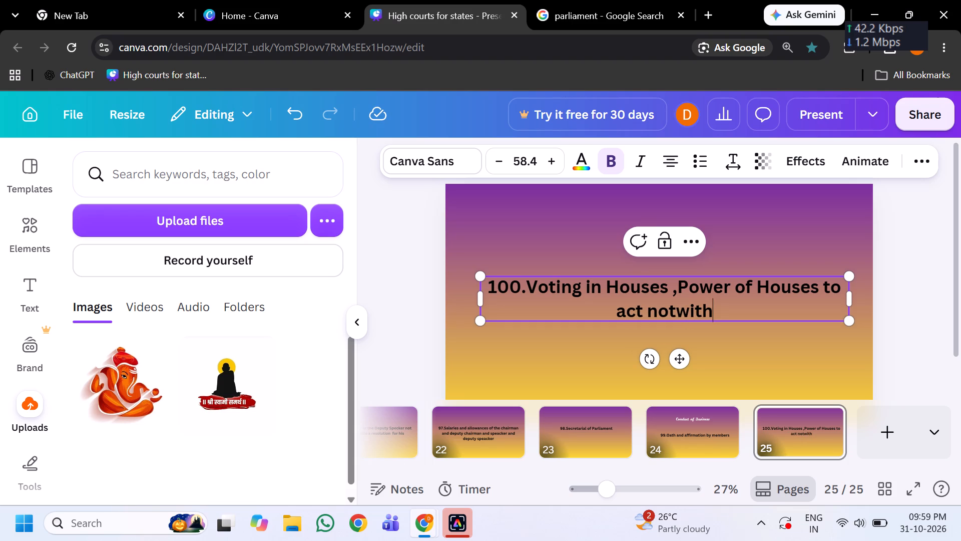
{"action": "type", "text": "standing"}
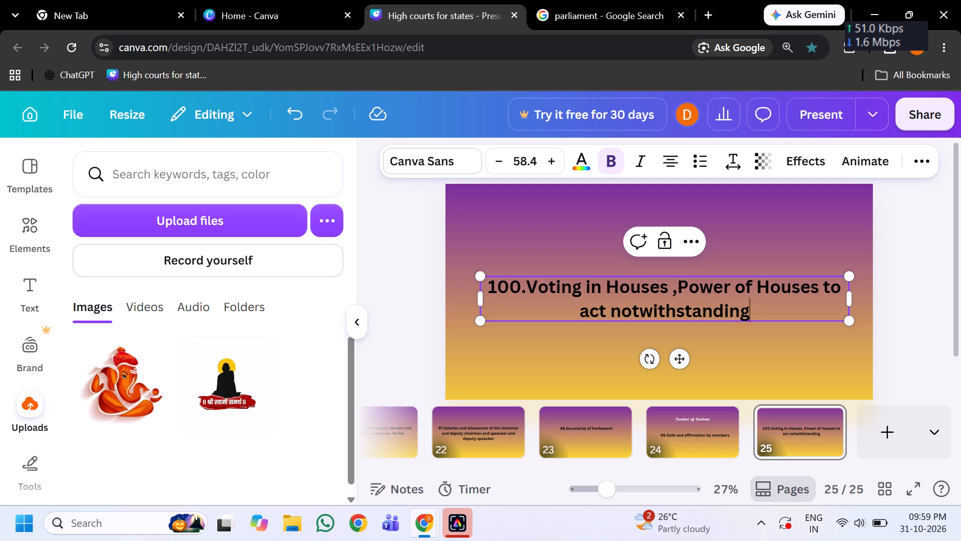
{"action": "key", "text": "space"}
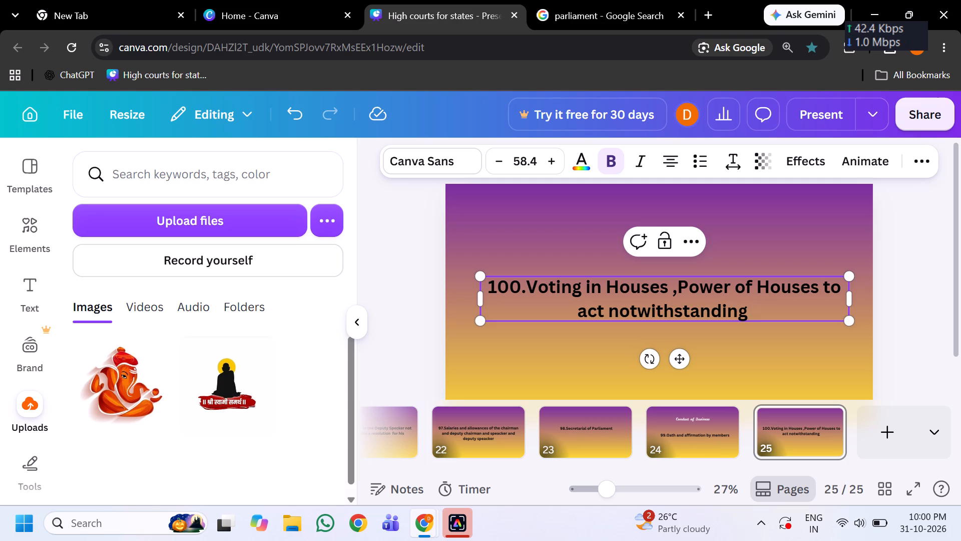
{"action": "type", "text": "vacancies"}
{"action": "key", "text": "space"}
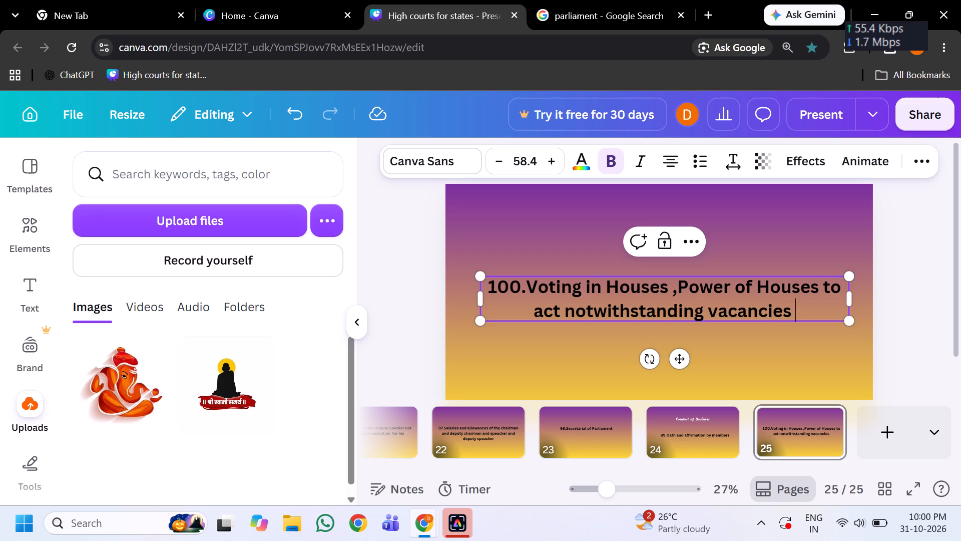
{"action": "type", "text": "and"}
{"action": "key", "text": "space"}
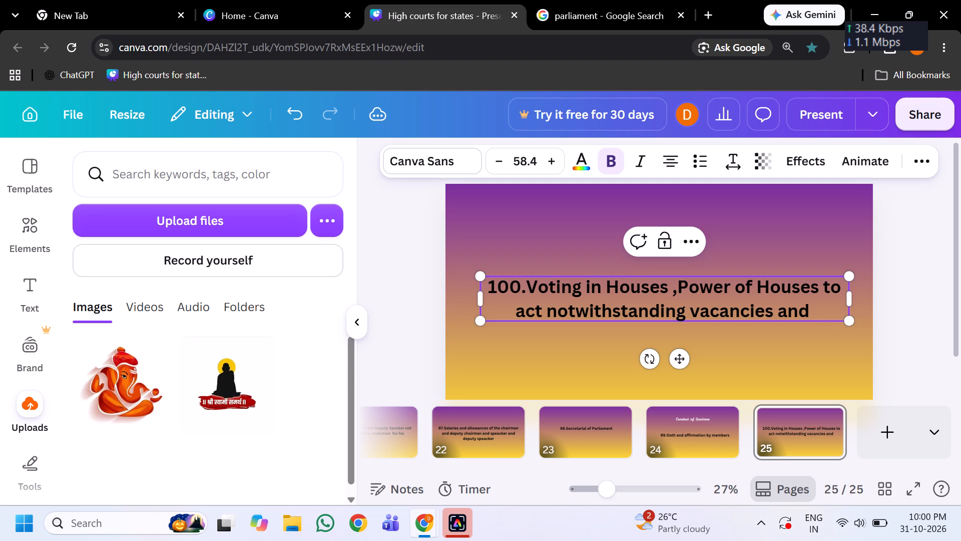
{"action": "type", "text": "quao"}
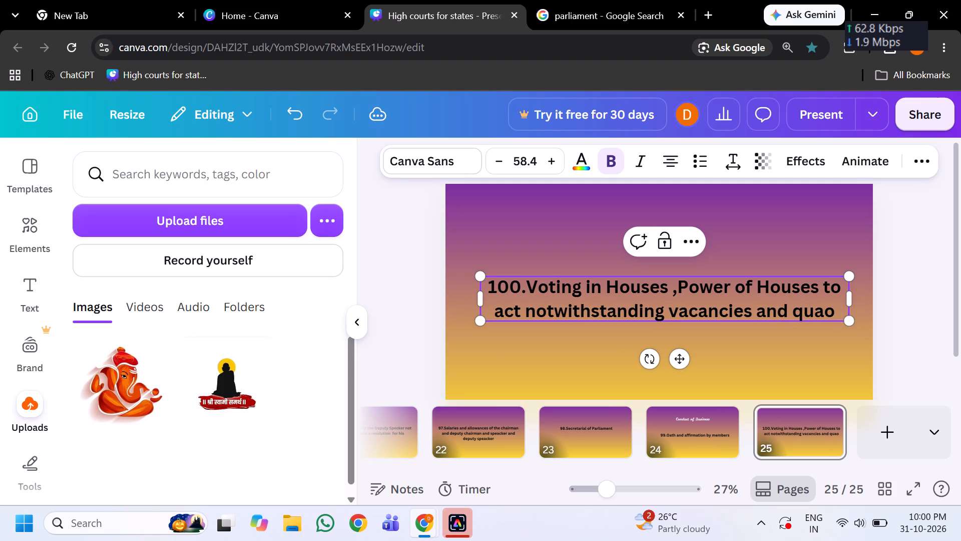
{"action": "type", "text": "rum"}
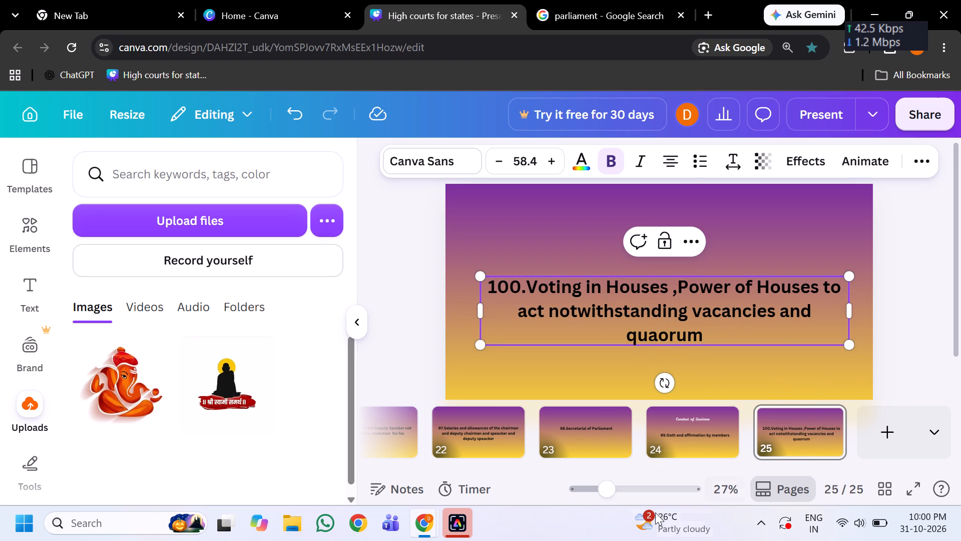
Review the article pages from 25 back to 22, and check the page thumbnails at the start of the presentation.
{"action": "left_click_drag", "start_coordinate": [607, 488], "coordinate": [566, 501]}
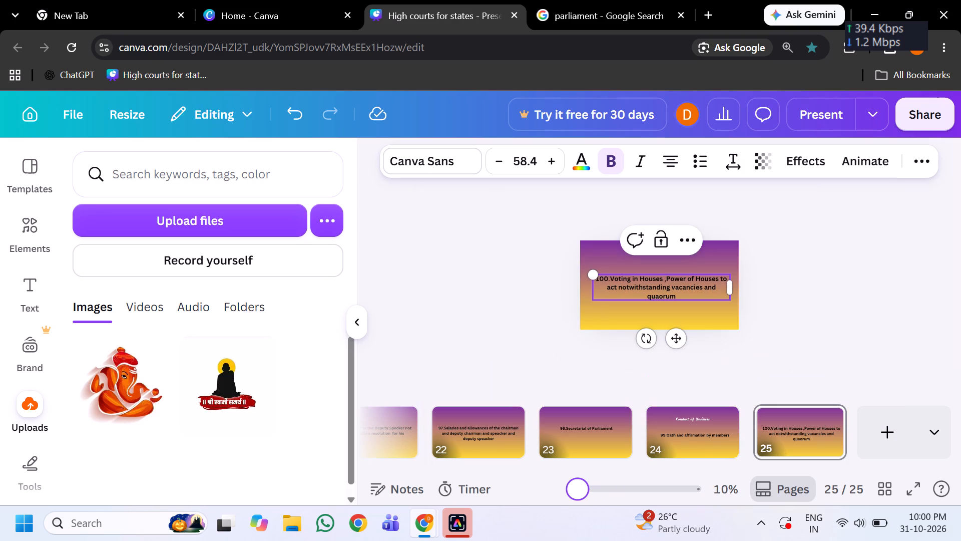
{"action": "left_click_drag", "start_coordinate": [566, 501], "coordinate": [597, 500]}
{"action": "left_click_drag", "start_coordinate": [901, 294], "coordinate": [901, 294]}
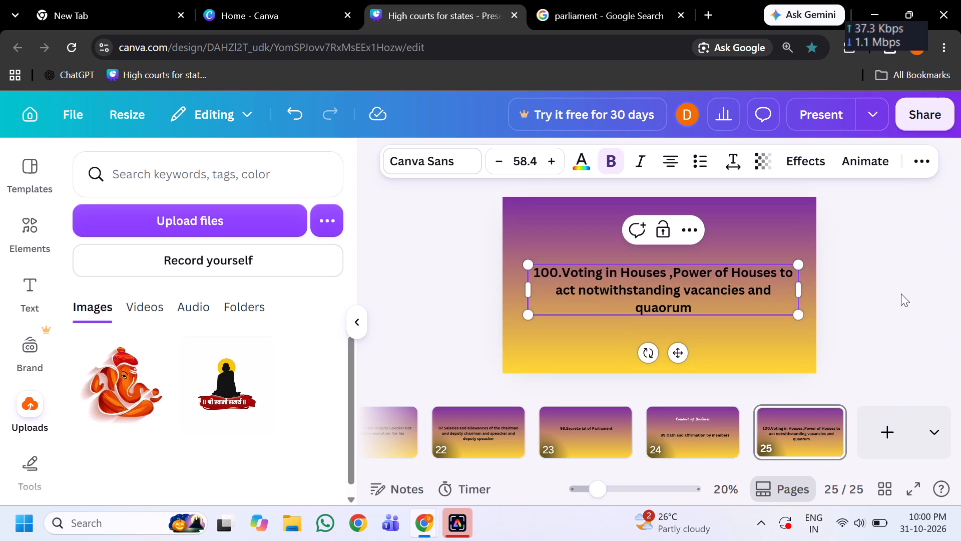
{"action": "left_click_drag", "start_coordinate": [901, 294], "coordinate": [895, 298]}
{"action": "left_click", "coordinate": [688, 436]}
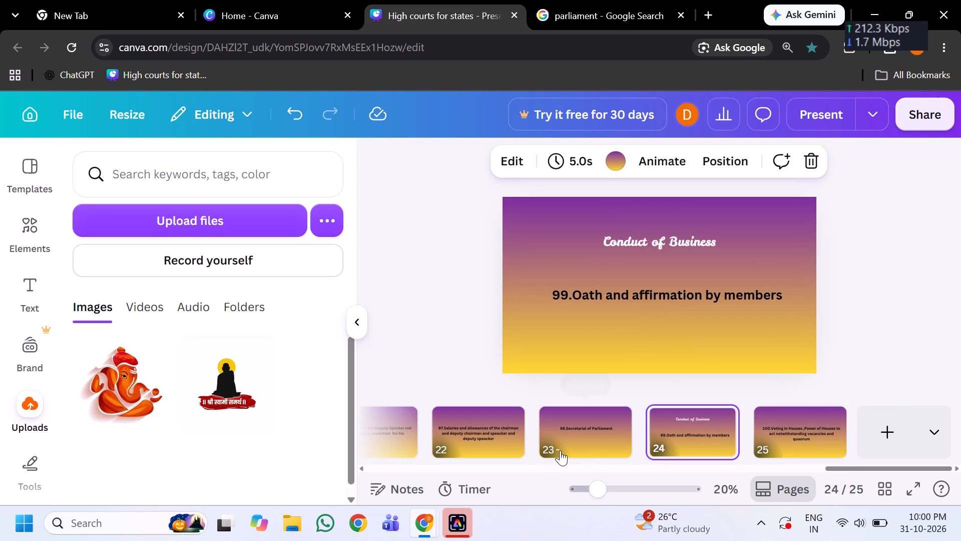
{"action": "left_click", "coordinate": [555, 447]}
{"action": "left_click", "coordinate": [514, 431]}
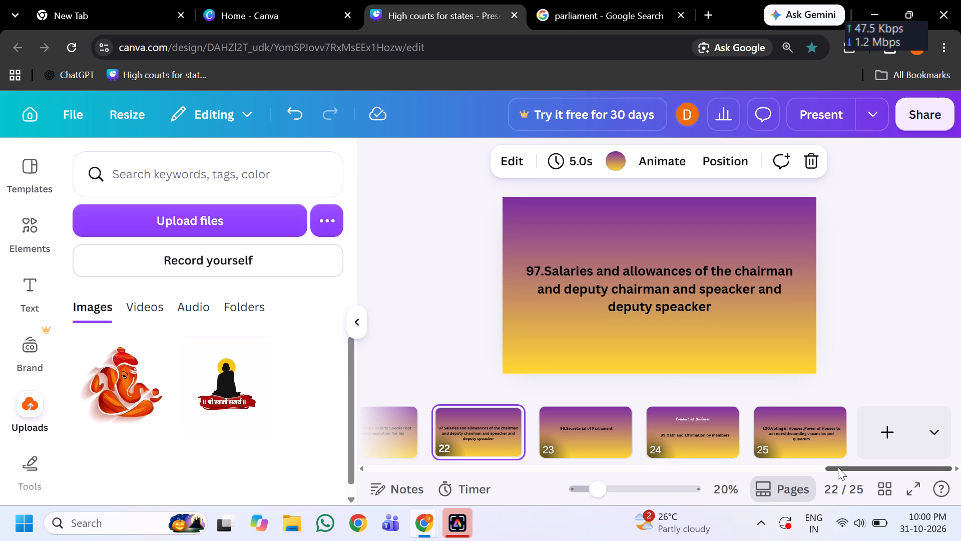
{"action": "left_click_drag", "start_coordinate": [838, 467], "coordinate": [295, 540]}
{"action": "left_click_drag", "start_coordinate": [295, 540], "coordinate": [263, 540]}
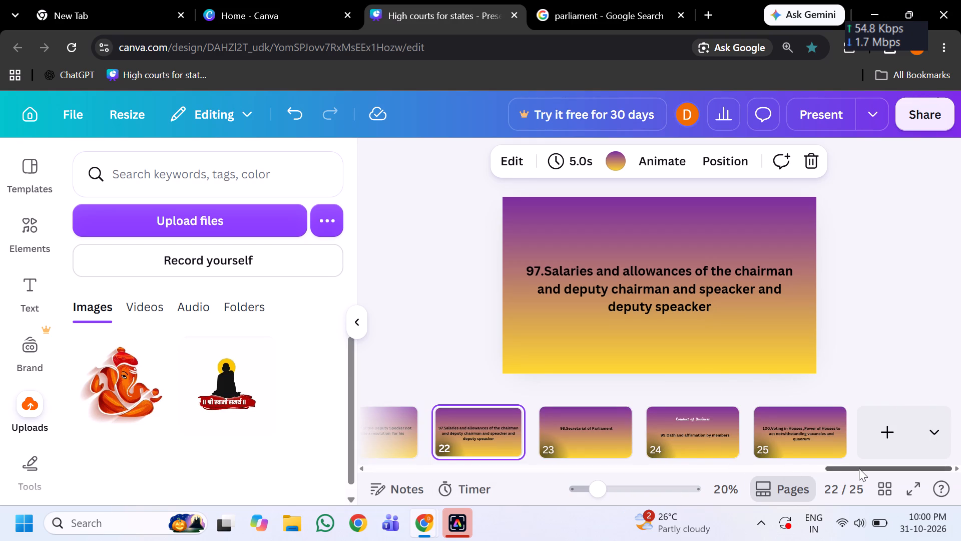
{"action": "left_click_drag", "start_coordinate": [851, 466], "coordinate": [360, 509]}
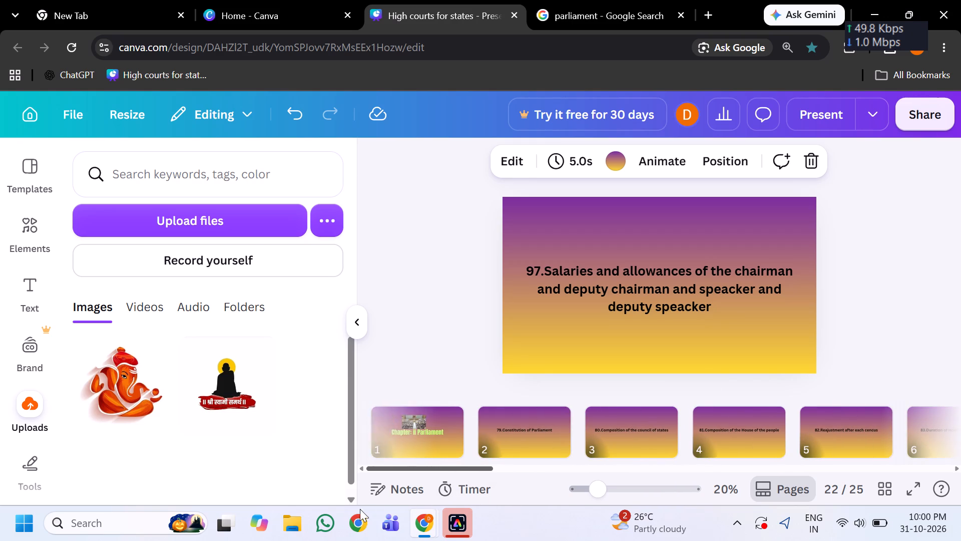
Move the "Chapter: ii Parliament" title on page 1 down toward the lower part of the page, keeping it horizontally centred.
{"action": "left_click_drag", "start_coordinate": [360, 509], "coordinate": [341, 511]}
{"action": "left_click", "coordinate": [418, 438]}
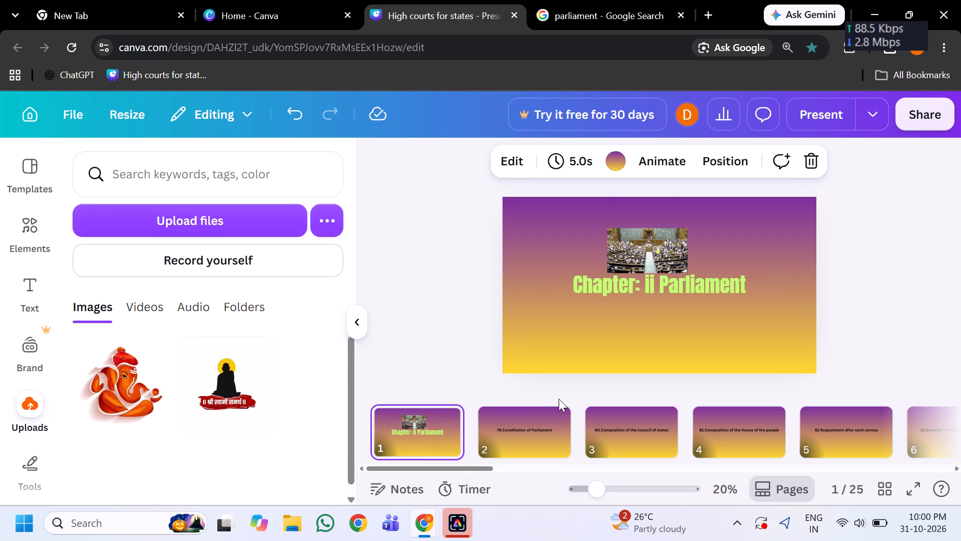
{"action": "left_click_drag", "start_coordinate": [668, 283], "coordinate": [655, 330]}
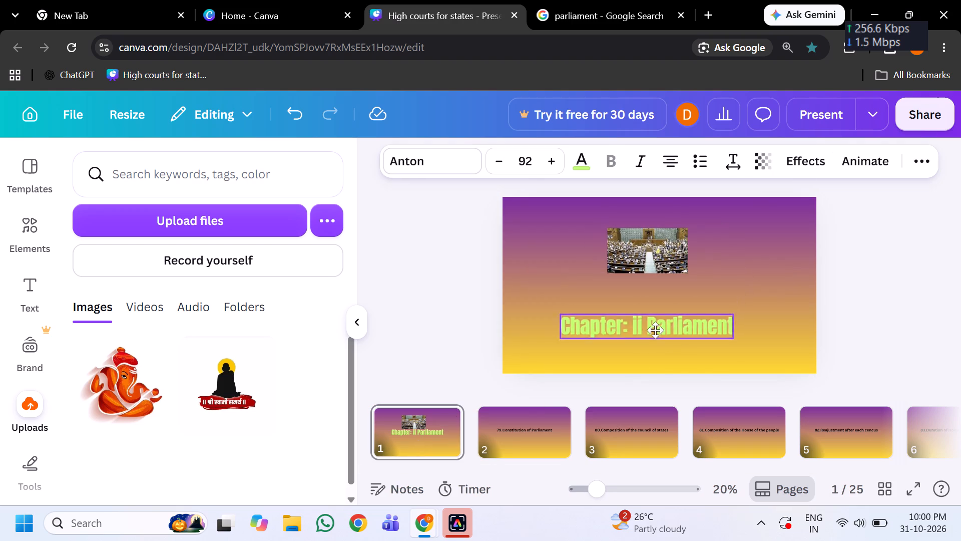
{"action": "left_click_drag", "start_coordinate": [655, 330], "coordinate": [667, 328]}
Enlarge the parliament photo on page 1 to about half the page width and centre it just above the title.
{"action": "left_click", "coordinate": [663, 252]}
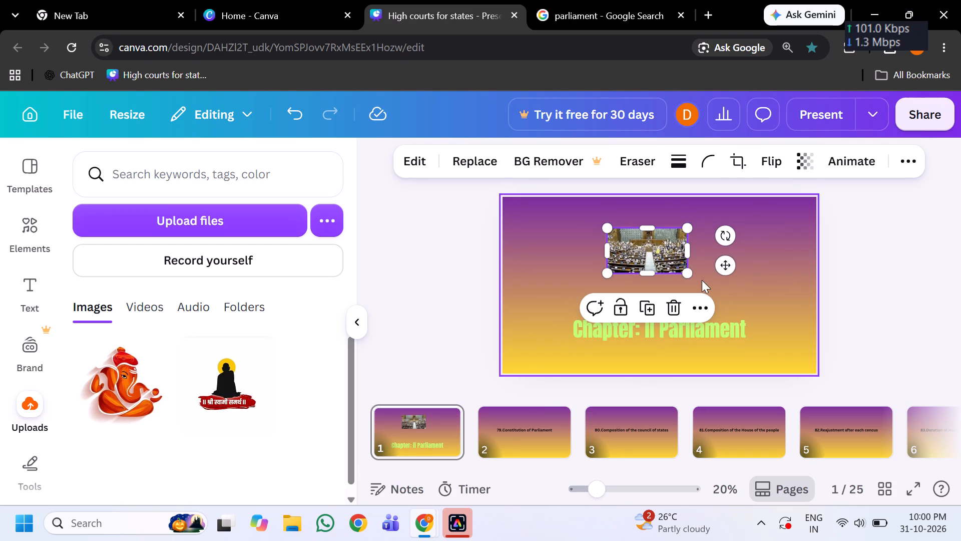
{"action": "left_click_drag", "start_coordinate": [687, 277], "coordinate": [757, 329]}
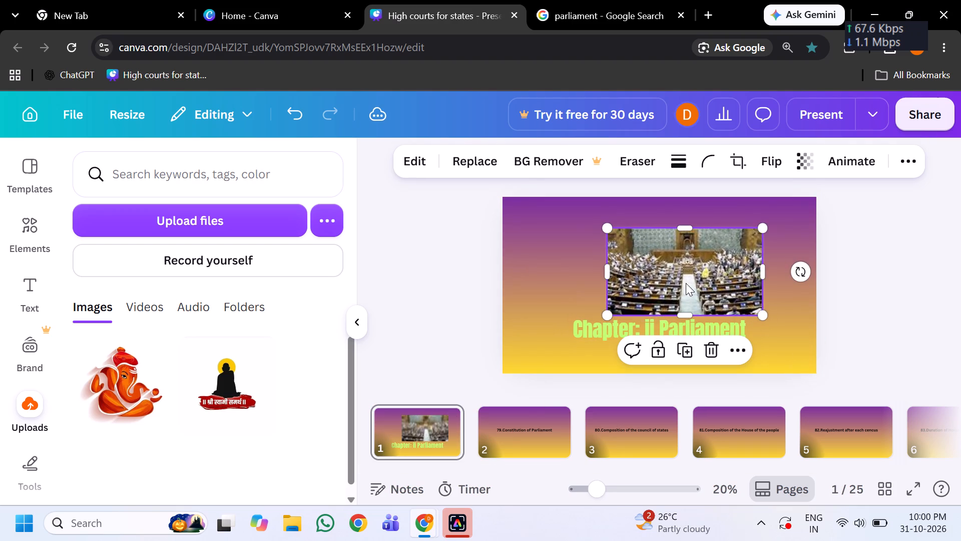
{"action": "left_click_drag", "start_coordinate": [693, 272], "coordinate": [670, 267]}
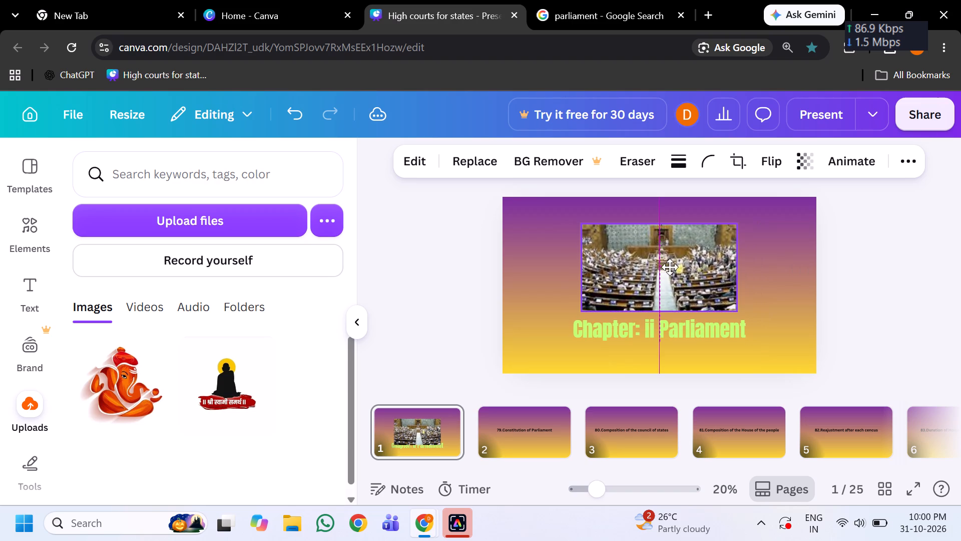
{"action": "left_click_drag", "start_coordinate": [670, 267], "coordinate": [668, 270]}
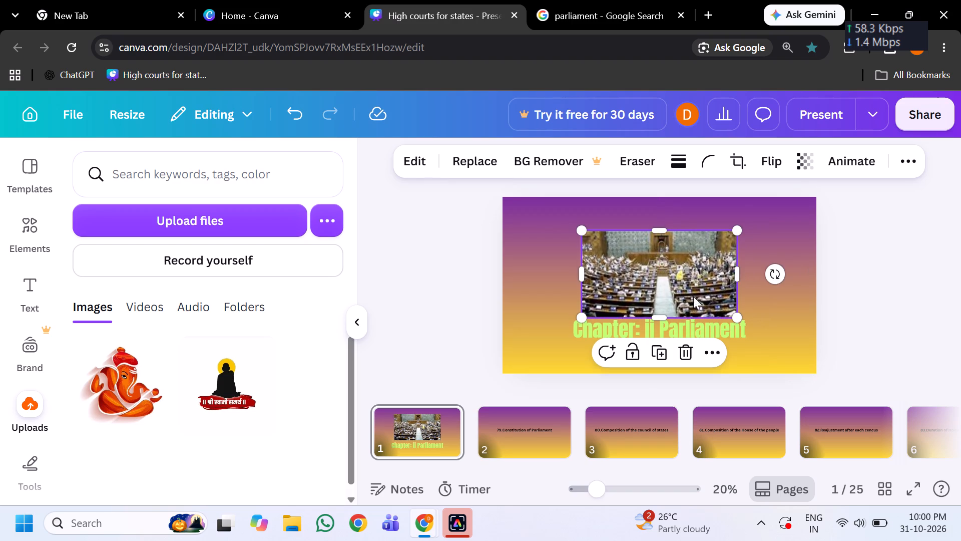
{"action": "left_click_drag", "start_coordinate": [684, 279], "coordinate": [687, 268]}
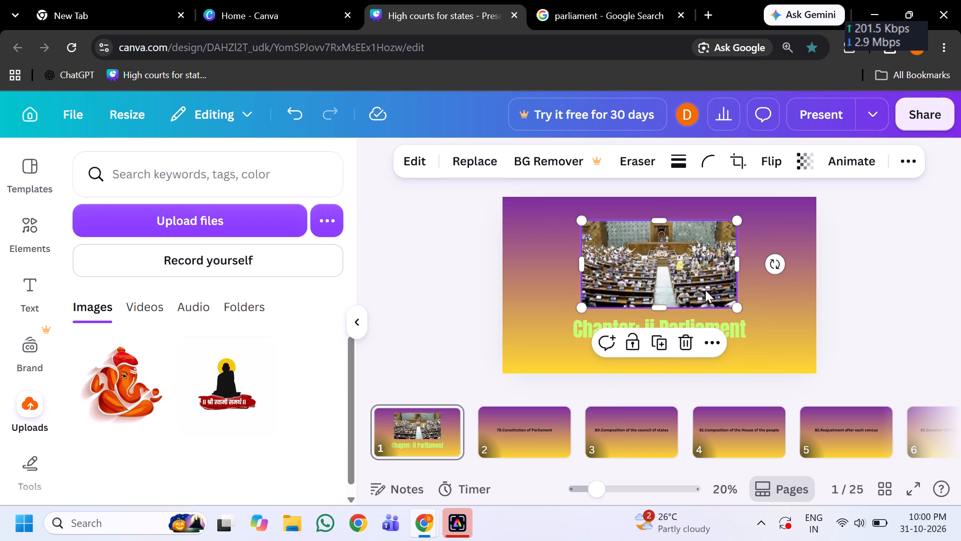
Colour the letters "arliamen" of the word Parliament in the page 1 title solid red.
{"action": "left_click", "coordinate": [734, 321]}
{"action": "double_click", "coordinate": [728, 324]}
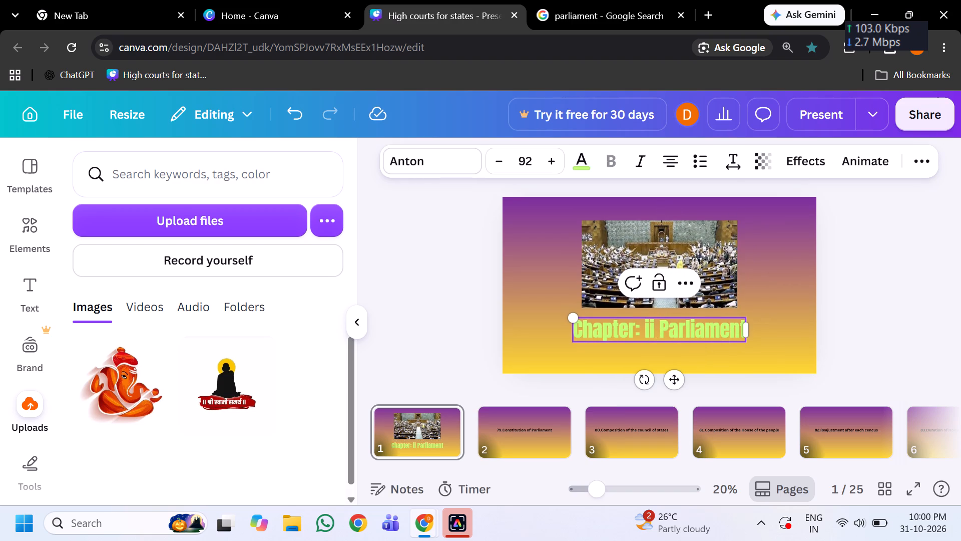
{"action": "left_click_drag", "start_coordinate": [739, 331], "coordinate": [672, 332]}
{"action": "left_click", "coordinate": [584, 165]}
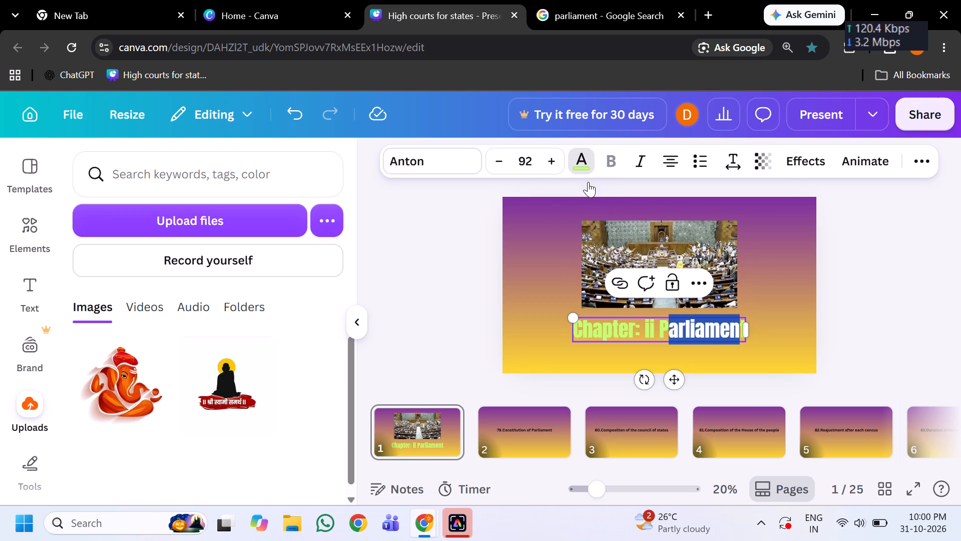
{"action": "scroll", "coordinate": [249, 388], "scroll_direction": "down", "scroll_amount": 3}
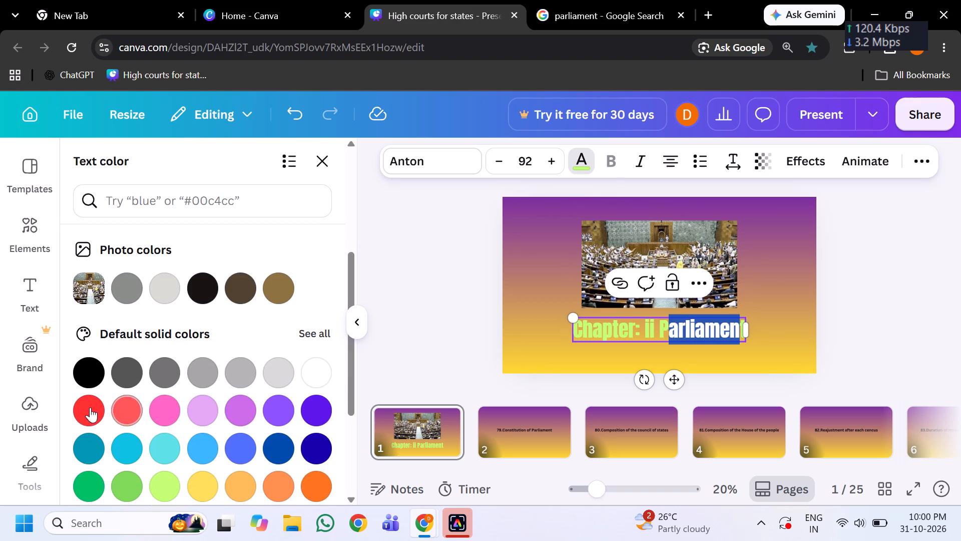
{"action": "left_click", "coordinate": [89, 406]}
{"action": "left_click_drag", "start_coordinate": [936, 228], "coordinate": [936, 229]}
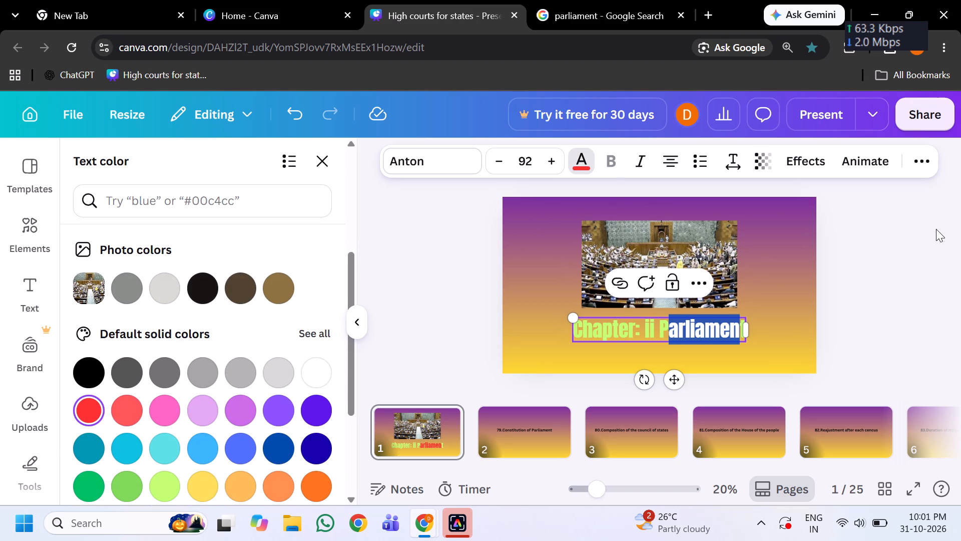
{"action": "left_click_drag", "start_coordinate": [936, 229], "coordinate": [926, 231]}
{"action": "left_click", "coordinate": [851, 269]}
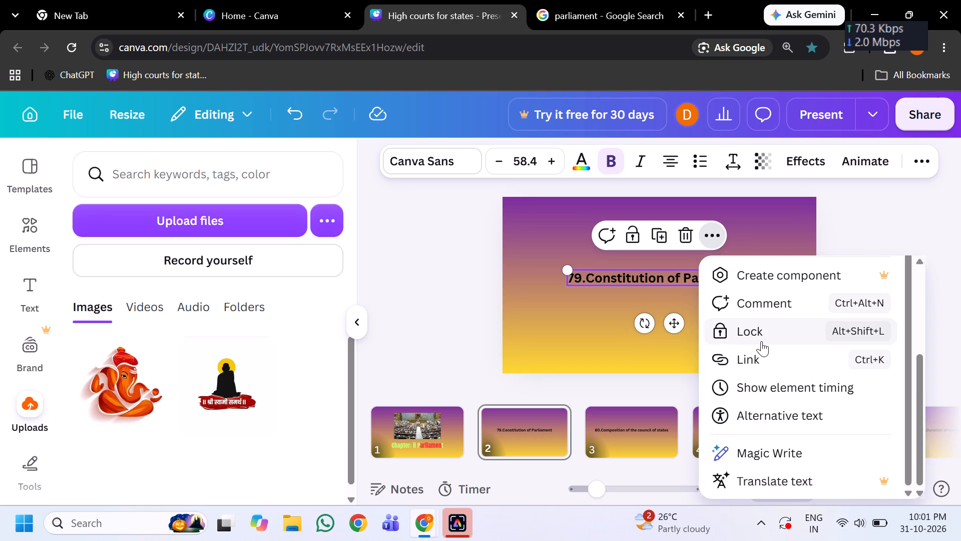
{"action": "scroll", "coordinate": [761, 340], "scroll_direction": "up", "scroll_amount": 5}
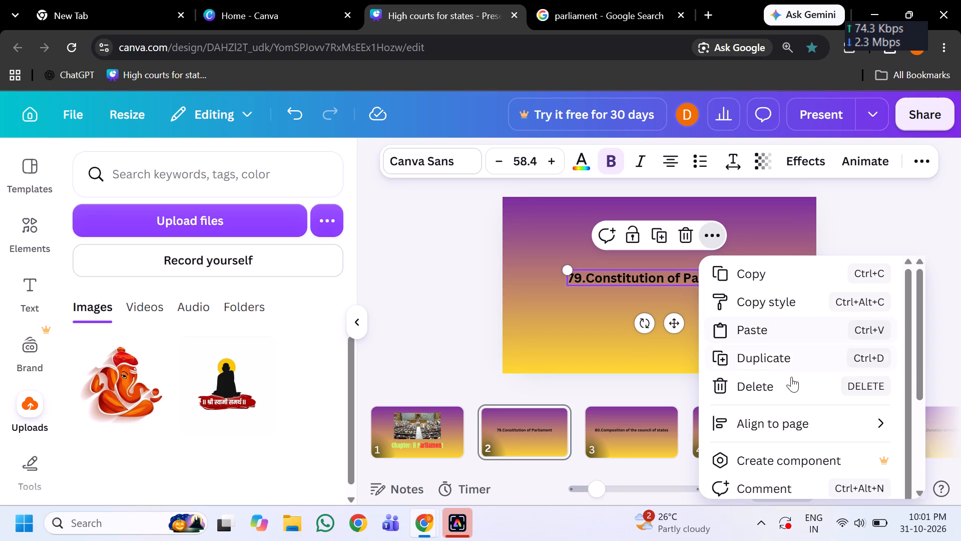
{"action": "scroll", "coordinate": [798, 405], "scroll_direction": "down", "scroll_amount": 1}
{"action": "left_click", "coordinate": [801, 390]}
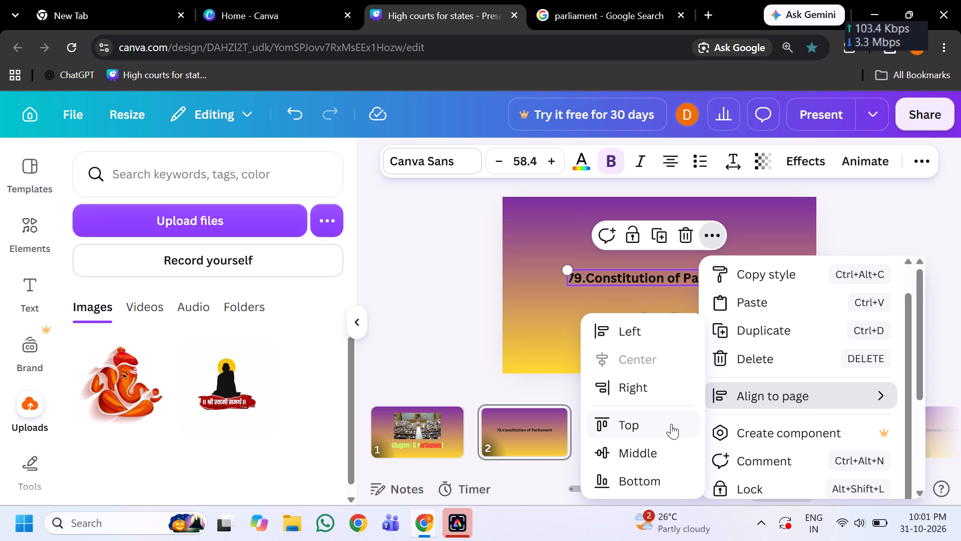
{"action": "left_click", "coordinate": [655, 449]}
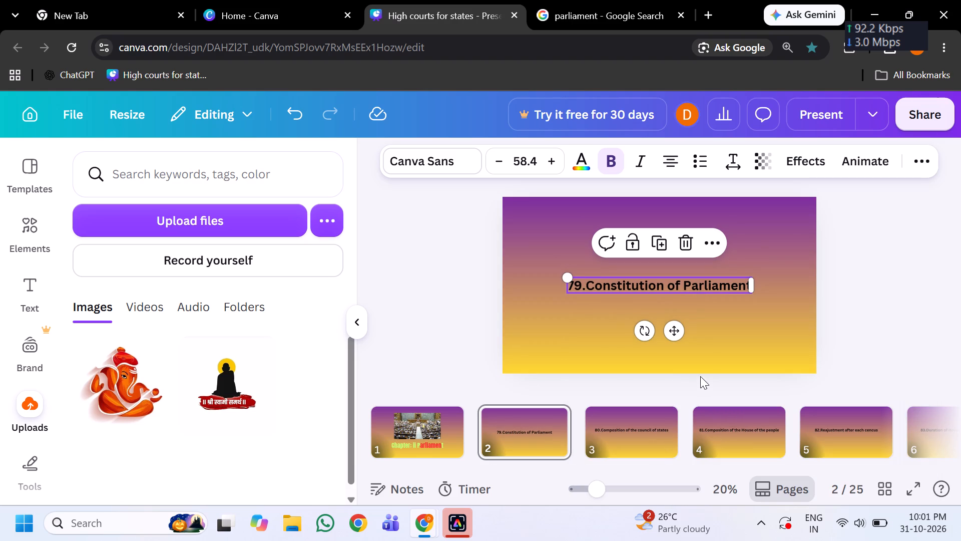
{"action": "left_click", "coordinate": [896, 261]}
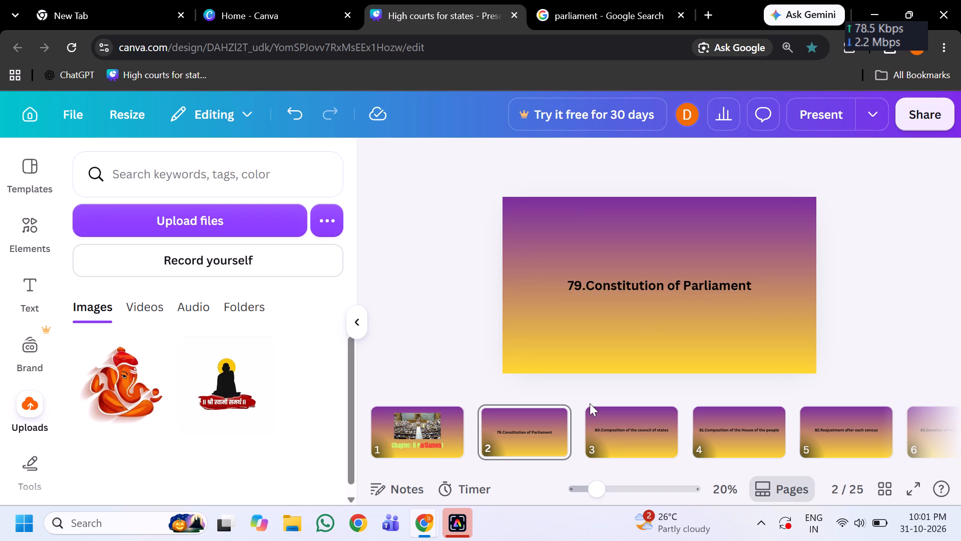
Align the "80.Composition of the council of states" heading on page 3 to the vertical middle of the page.
{"action": "left_click", "coordinate": [645, 419]}
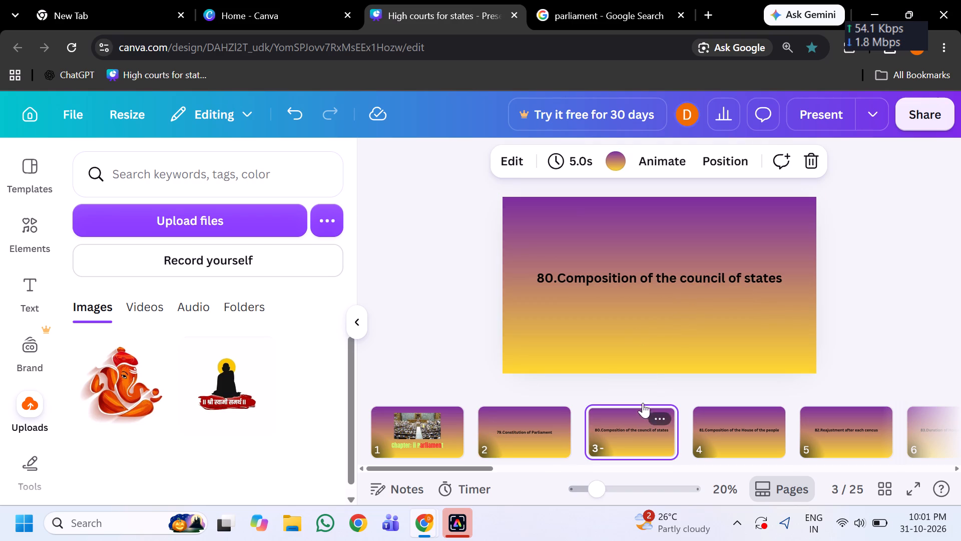
{"action": "left_click", "coordinate": [695, 279]}
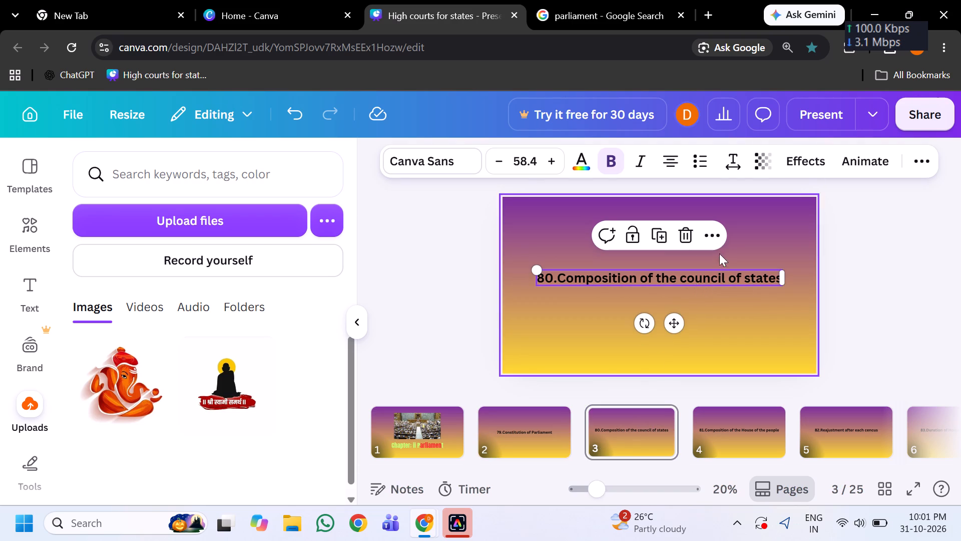
{"action": "left_click", "coordinate": [718, 224]}
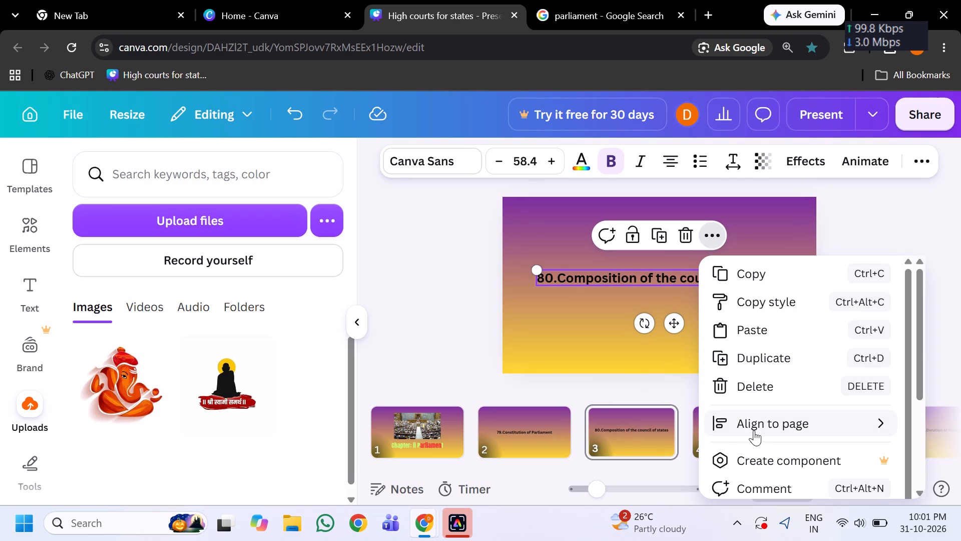
{"action": "left_click", "coordinate": [754, 430]}
{"action": "left_click", "coordinate": [642, 457]}
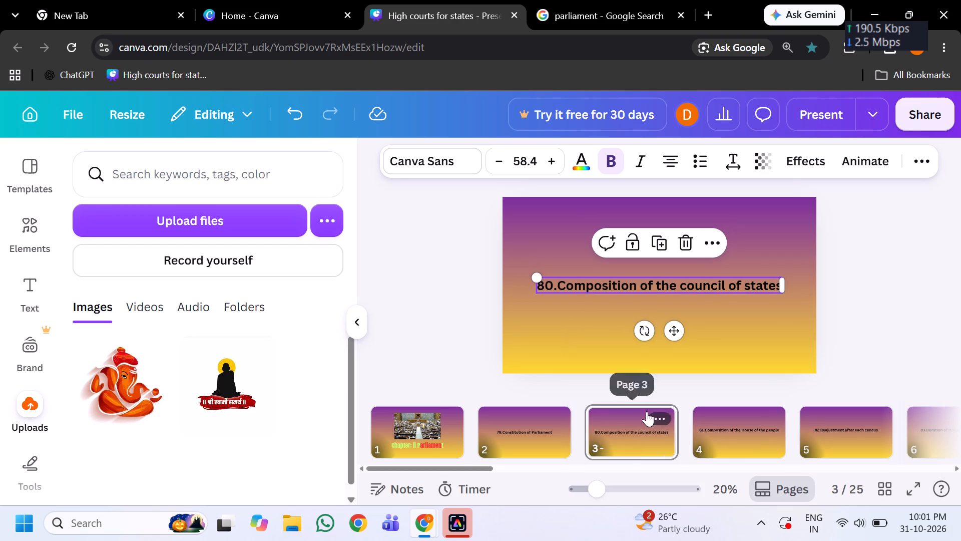
Align the "81.Composition of the House of the people" heading on page 4 to the vertical middle of the page.
{"action": "left_click", "coordinate": [740, 439]}
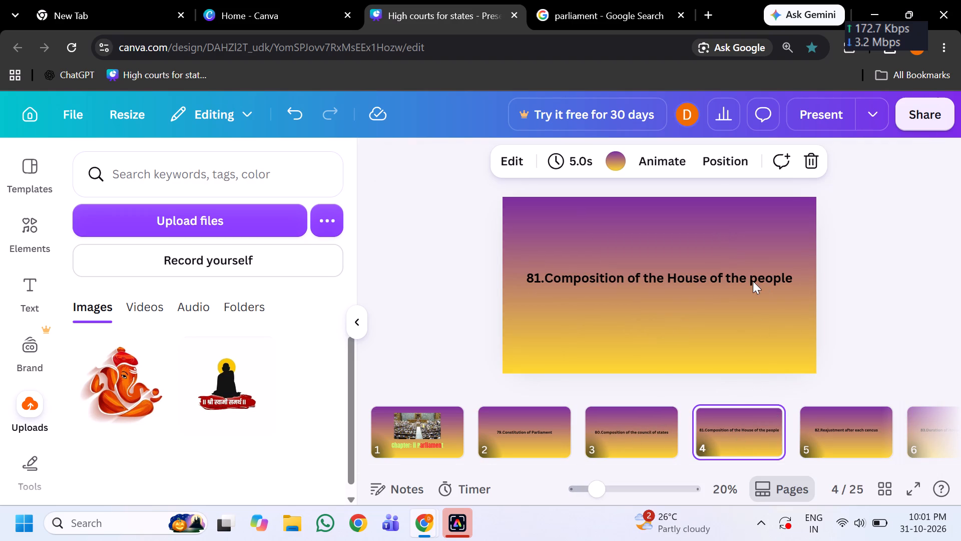
{"action": "left_click", "coordinate": [756, 281]}
{"action": "left_click", "coordinate": [718, 238]}
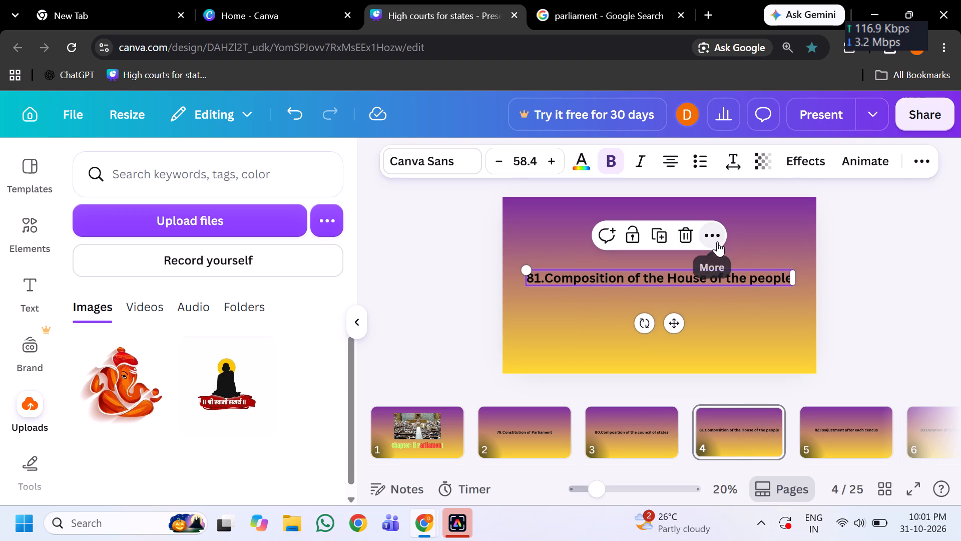
{"action": "left_click", "coordinate": [760, 420]}
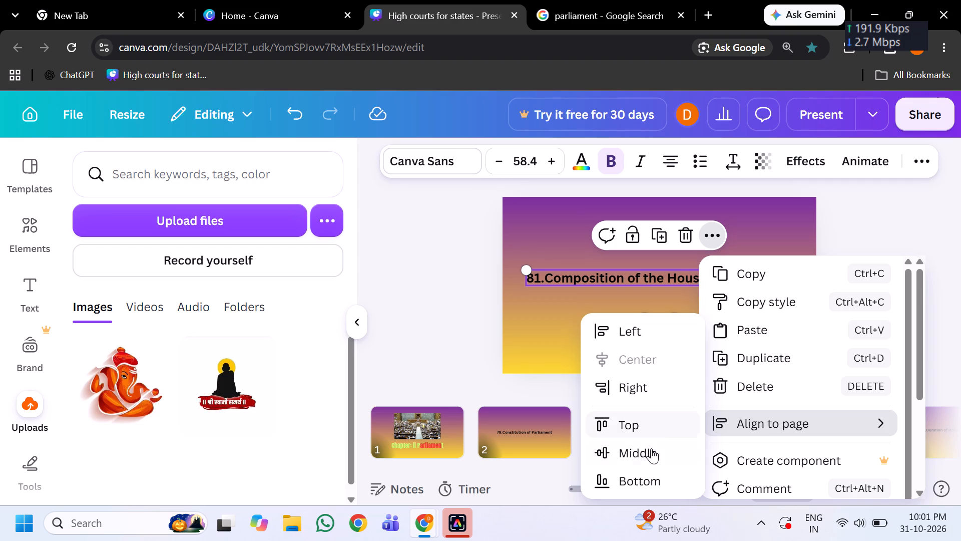
{"action": "left_click", "coordinate": [651, 448]}
Align the "82.Reajustment after each cencus" heading on page 5 to the vertical middle of the page.
{"action": "left_click", "coordinate": [832, 432]}
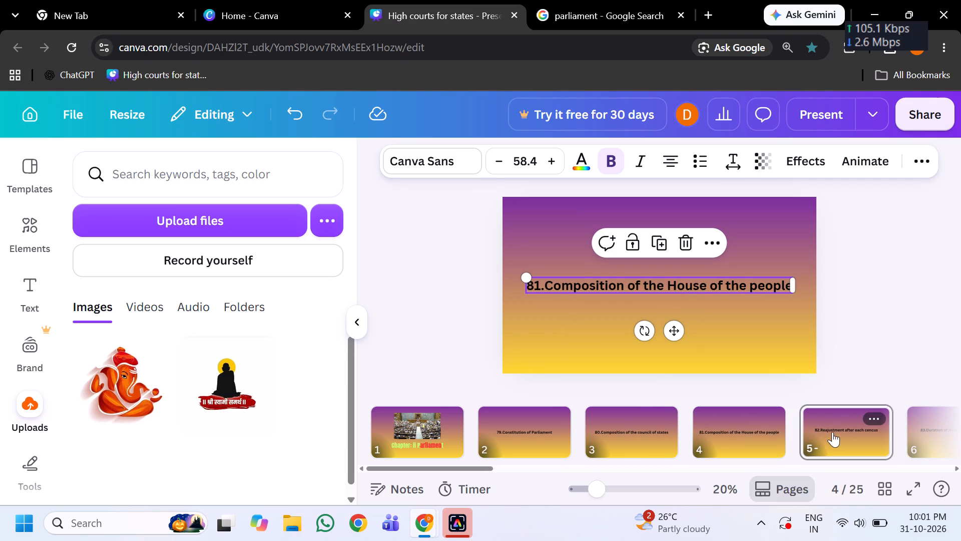
{"action": "left_click", "coordinate": [721, 278]}
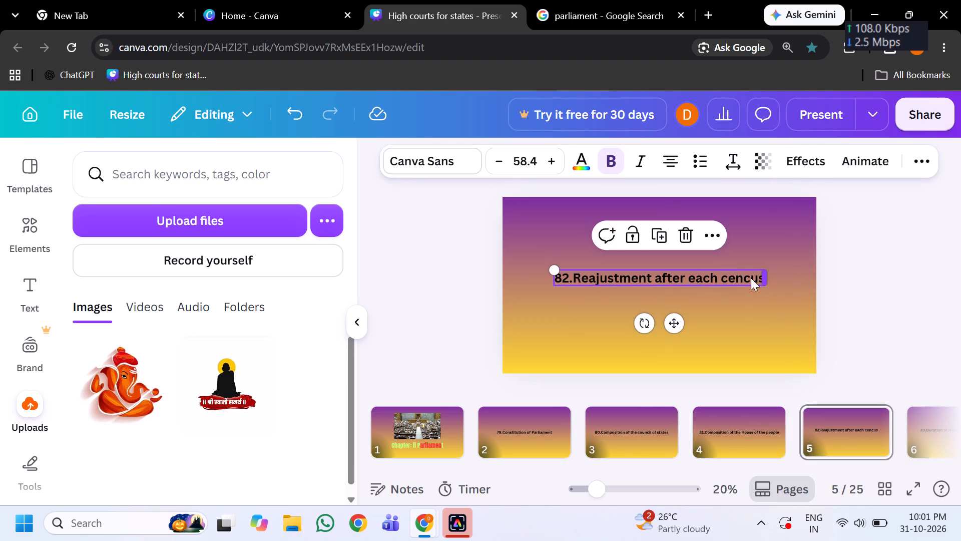
{"action": "left_click", "coordinate": [715, 241]}
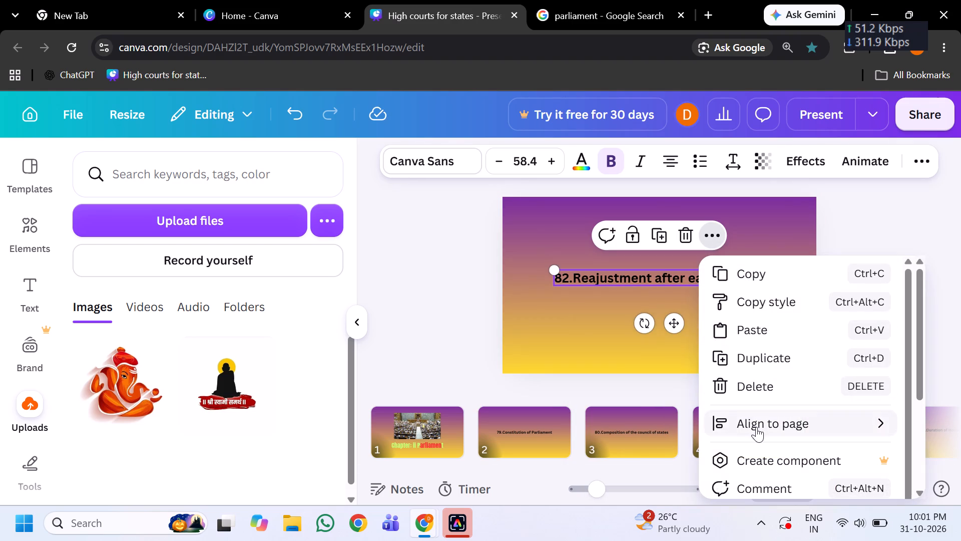
{"action": "left_click", "coordinate": [650, 448]}
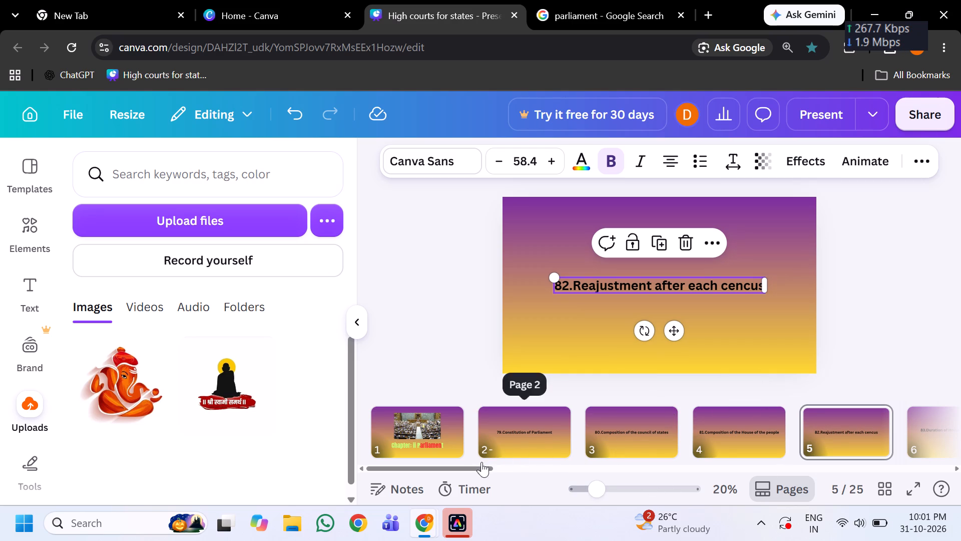
Align the "83.Duration of House of Parliament" heading on page 6 to the vertical middle of the page.
{"action": "left_click_drag", "start_coordinate": [485, 467], "coordinate": [523, 472]}
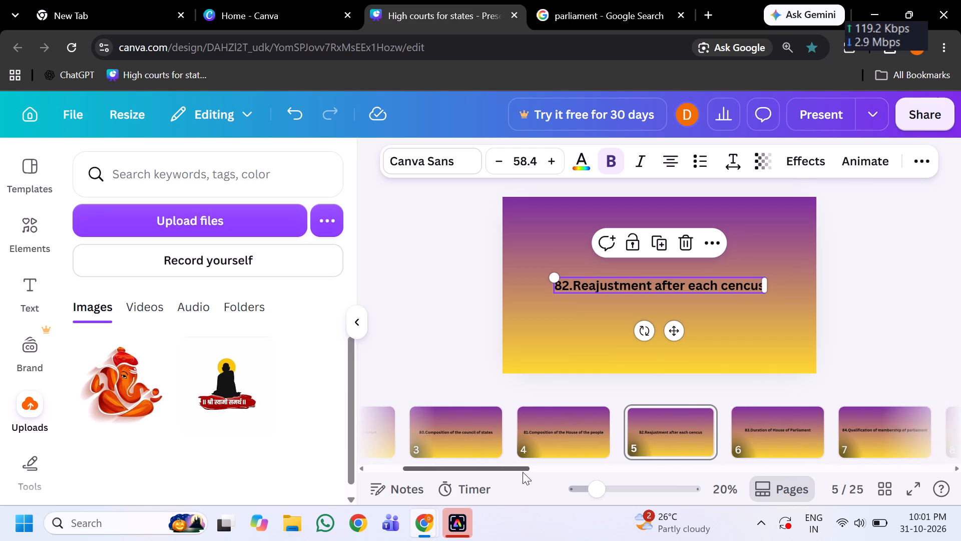
{"action": "left_click_drag", "start_coordinate": [523, 472], "coordinate": [542, 475]}
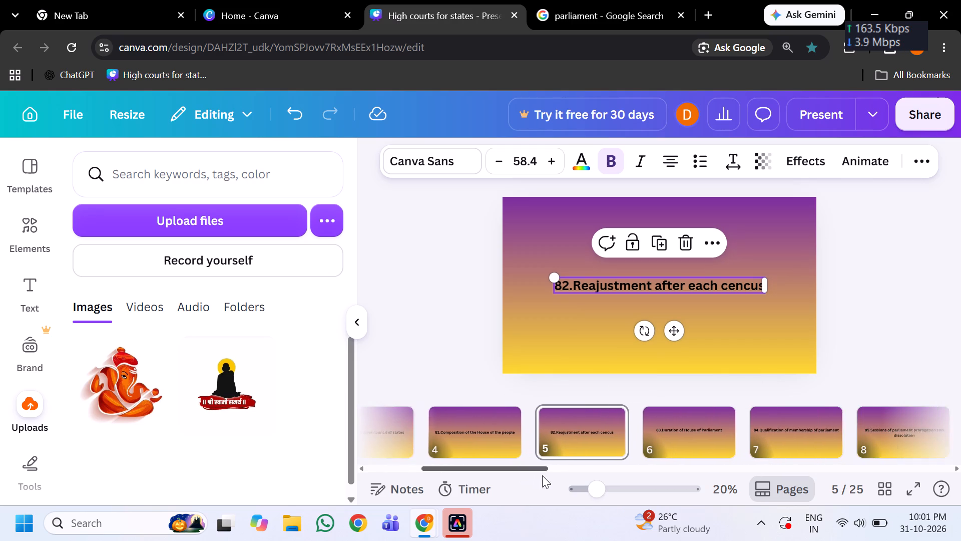
{"action": "left_click_drag", "start_coordinate": [542, 475], "coordinate": [602, 470]}
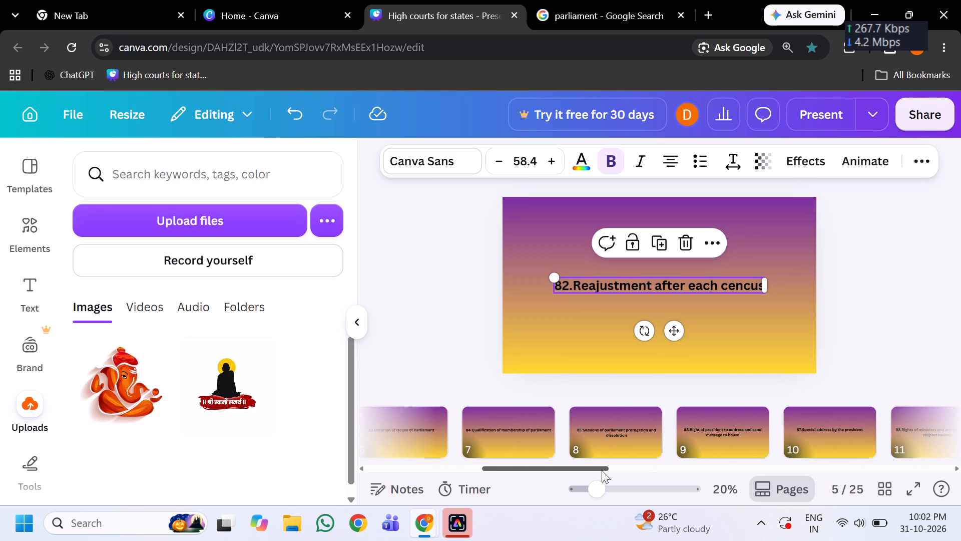
{"action": "left_click_drag", "start_coordinate": [602, 470], "coordinate": [592, 469]}
{"action": "left_click", "coordinate": [459, 427]}
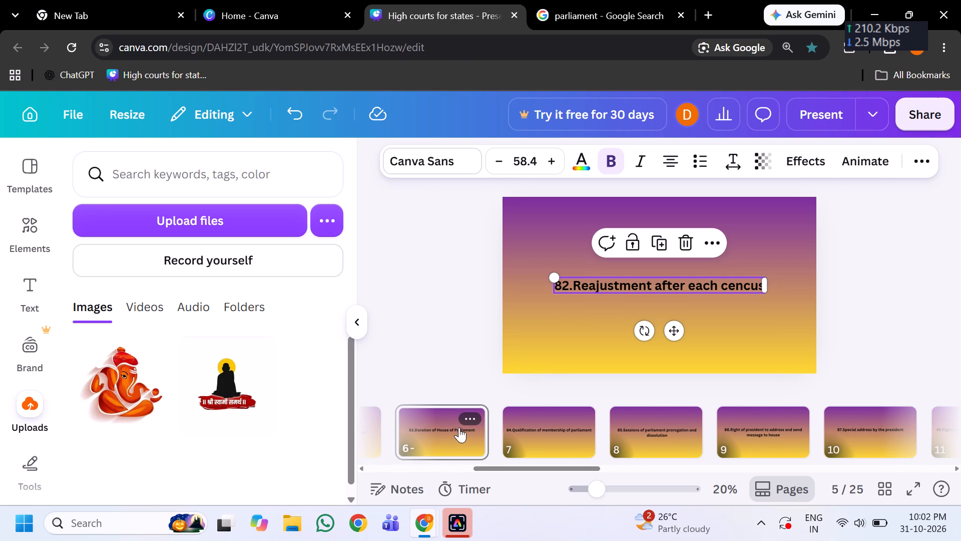
{"action": "left_click", "coordinate": [694, 280]}
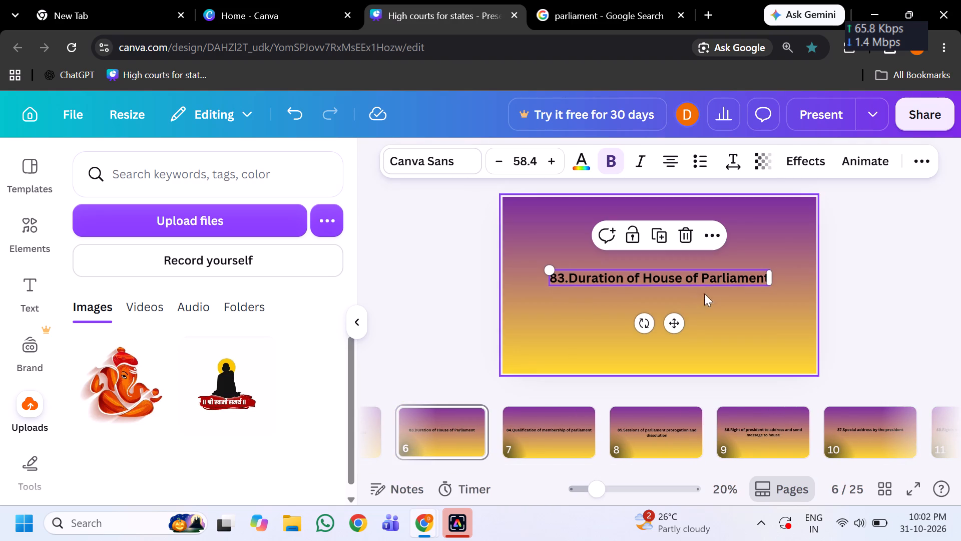
{"action": "left_click", "coordinate": [720, 236]}
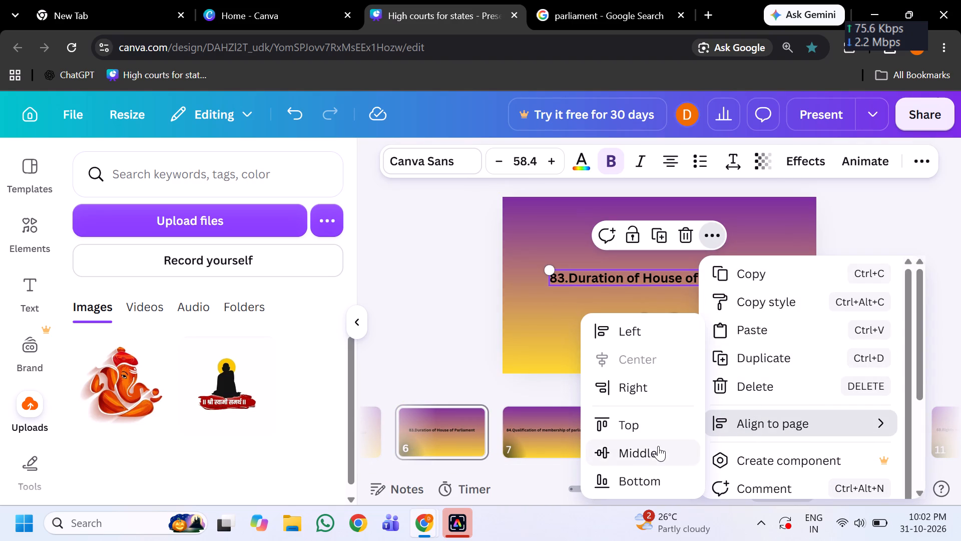
{"action": "left_click", "coordinate": [658, 446]}
Align the "84.Qualification of membership of parliament" heading on page 7 to the vertical middle of the page.
{"action": "left_click", "coordinate": [564, 432]}
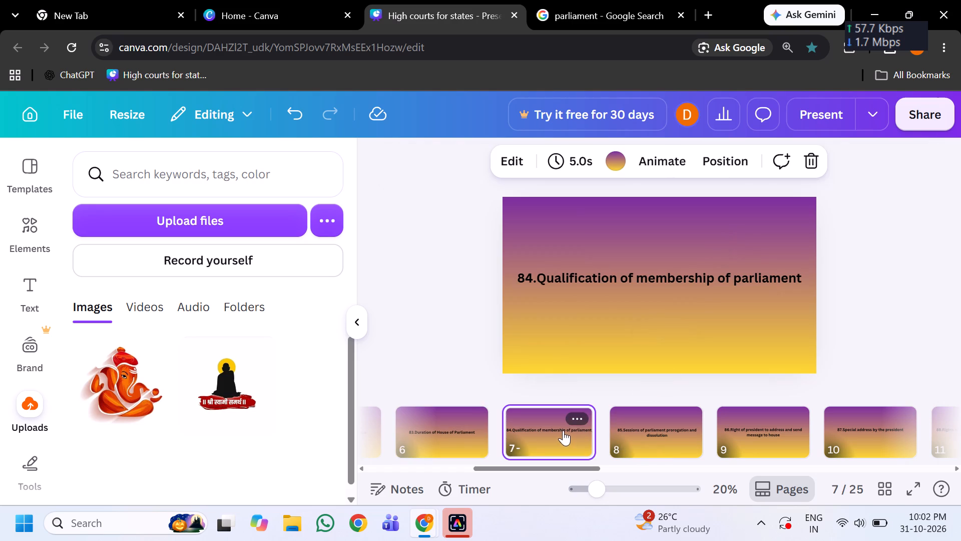
{"action": "left_click", "coordinate": [702, 278]}
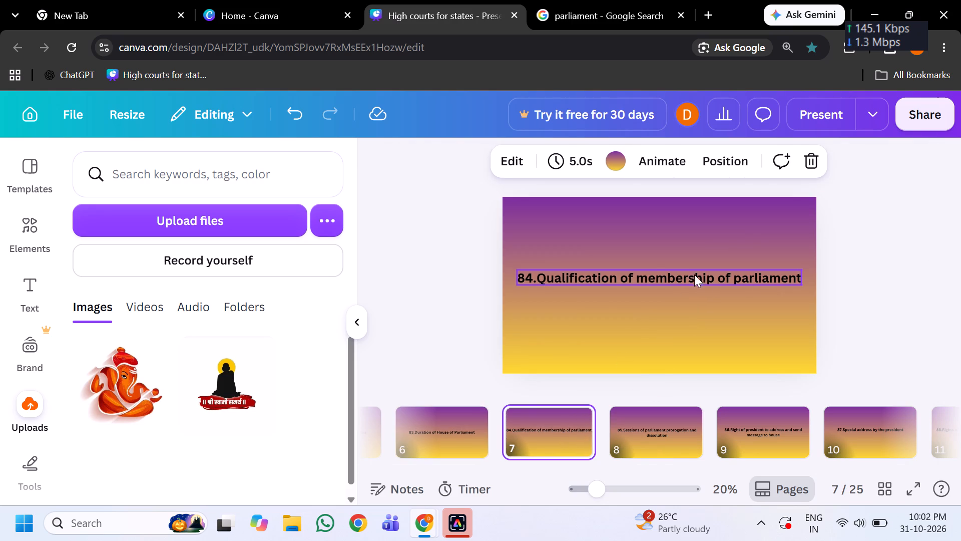
{"action": "left_click", "coordinate": [710, 237]}
{"action": "left_click", "coordinate": [739, 419]}
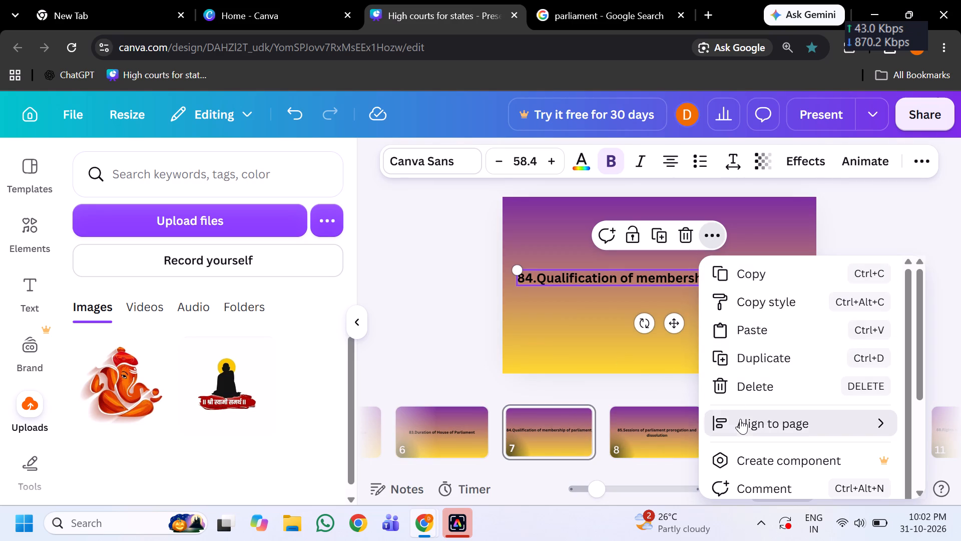
{"action": "left_click", "coordinate": [647, 449]}
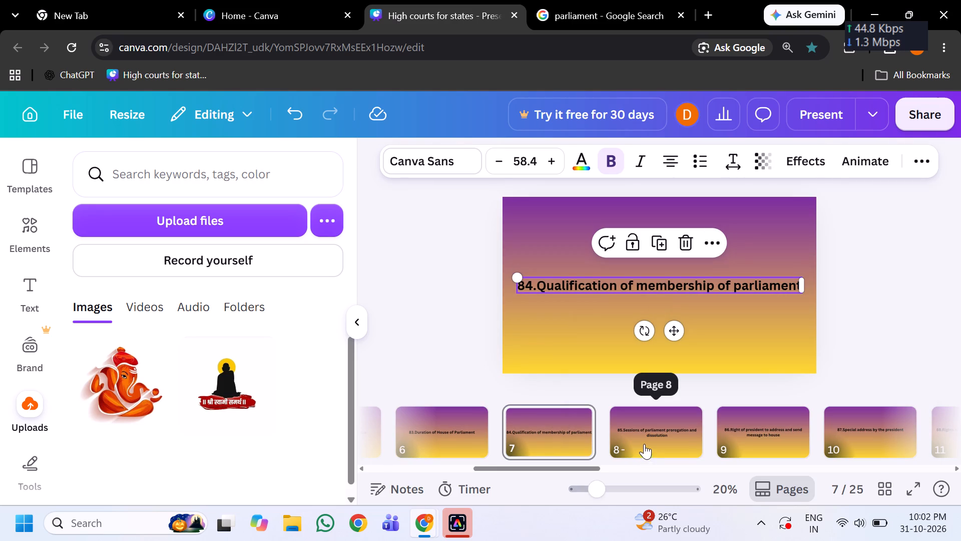
Align the "85.Sessions of parliament prorogation and dissolution" heading on page 8 to the vertical middle of the page.
{"action": "left_click_drag", "start_coordinate": [654, 443], "coordinate": [660, 437]}
{"action": "left_click", "coordinate": [660, 434]}
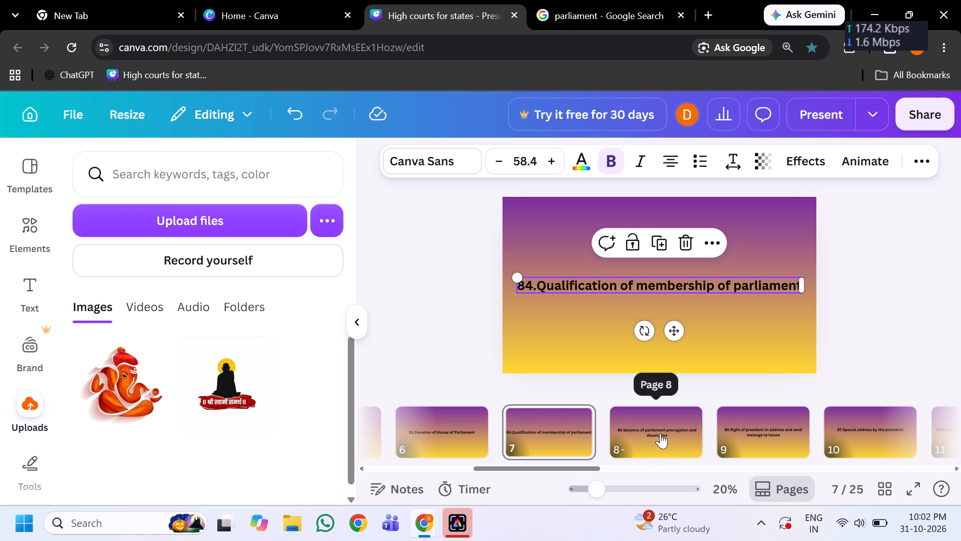
{"action": "left_click", "coordinate": [687, 277]}
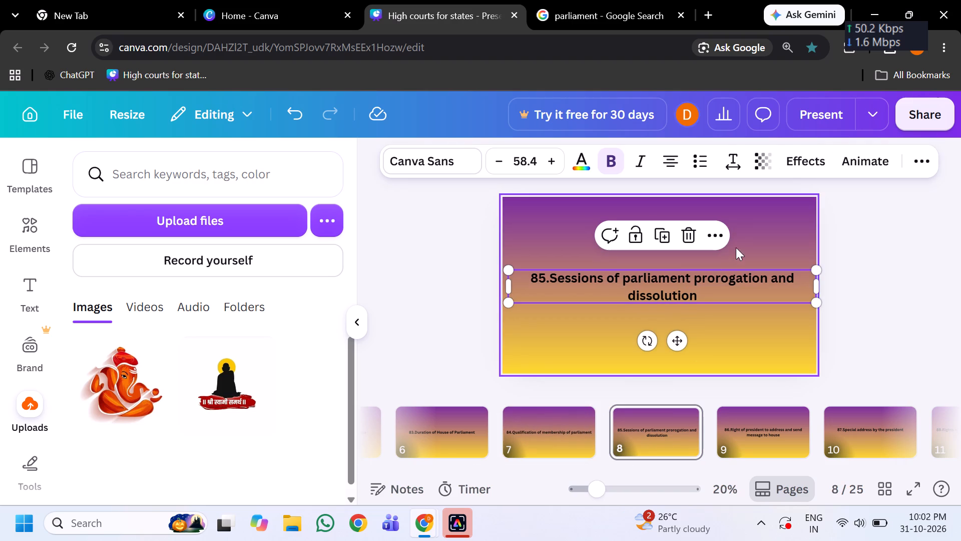
{"action": "left_click", "coordinate": [717, 239]}
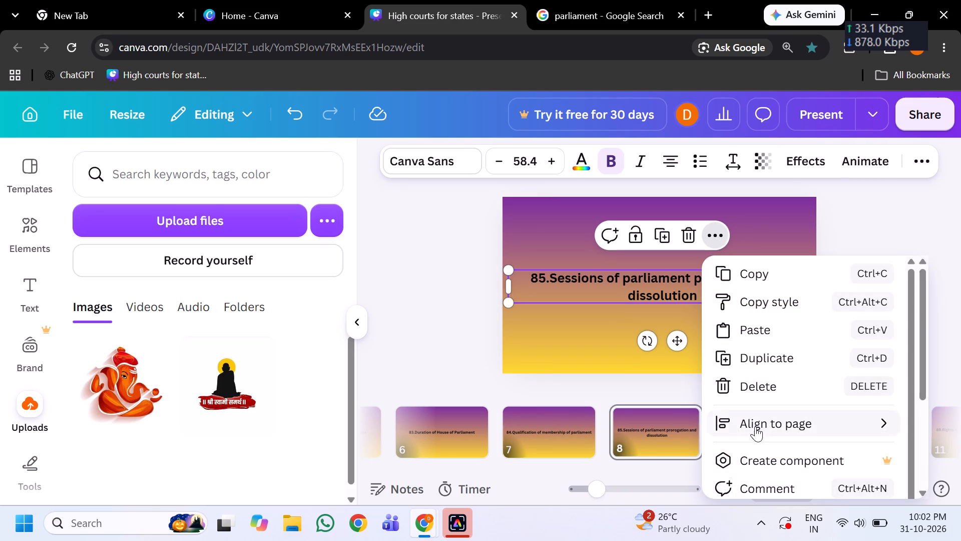
{"action": "left_click", "coordinate": [754, 429]}
{"action": "left_click", "coordinate": [634, 454]}
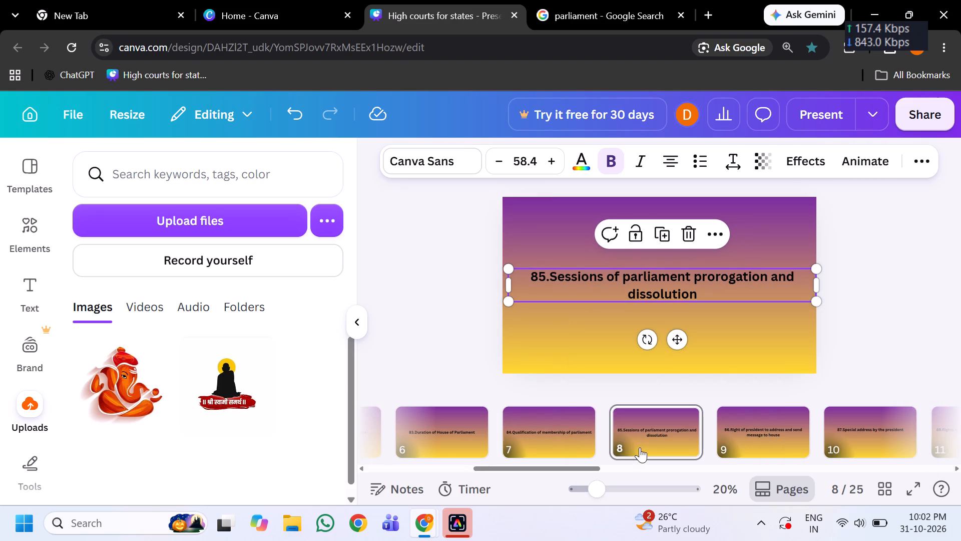
Check the page alignment options for the "86.Right of president to address and send message to house" heading on page 9.
{"action": "left_click", "coordinate": [730, 429]}
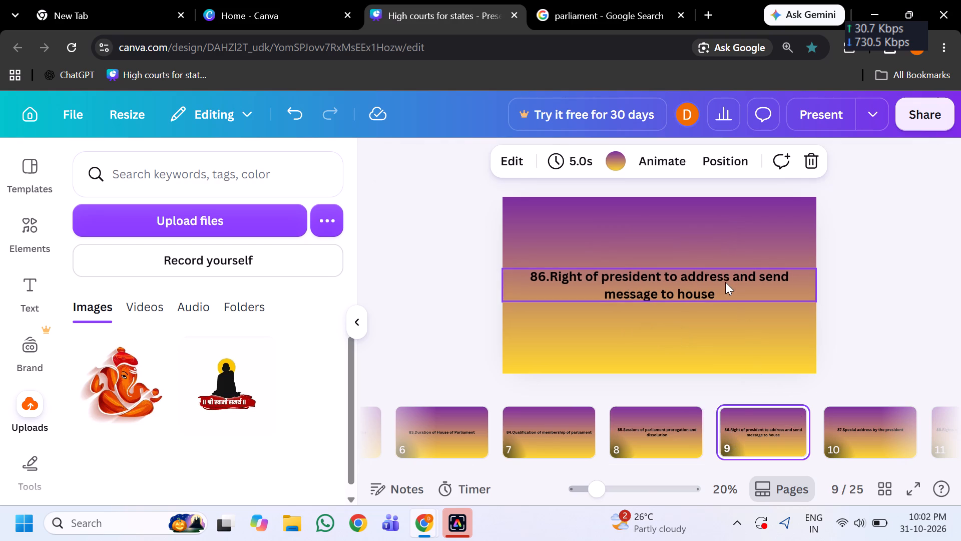
{"action": "left_click", "coordinate": [725, 282]}
{"action": "left_click", "coordinate": [713, 237]}
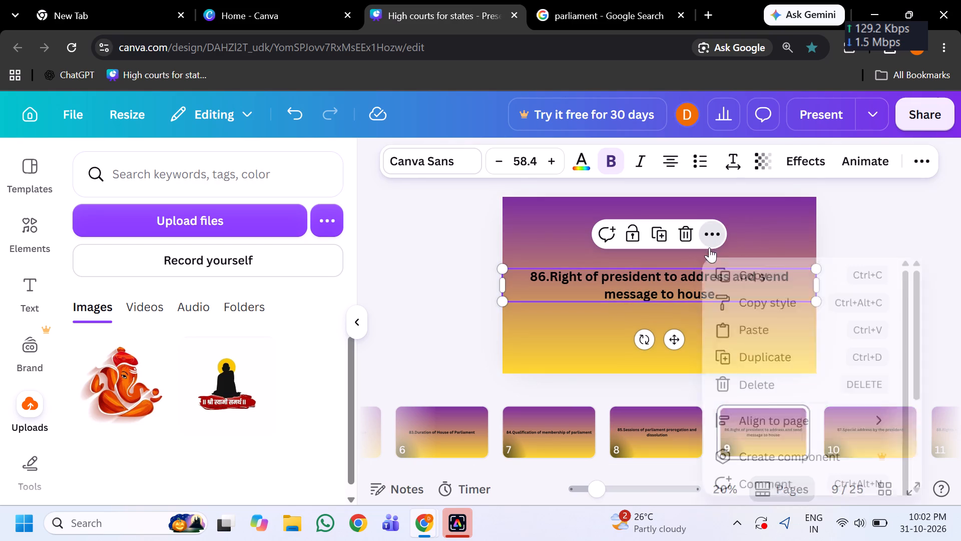
{"action": "left_click", "coordinate": [773, 427]}
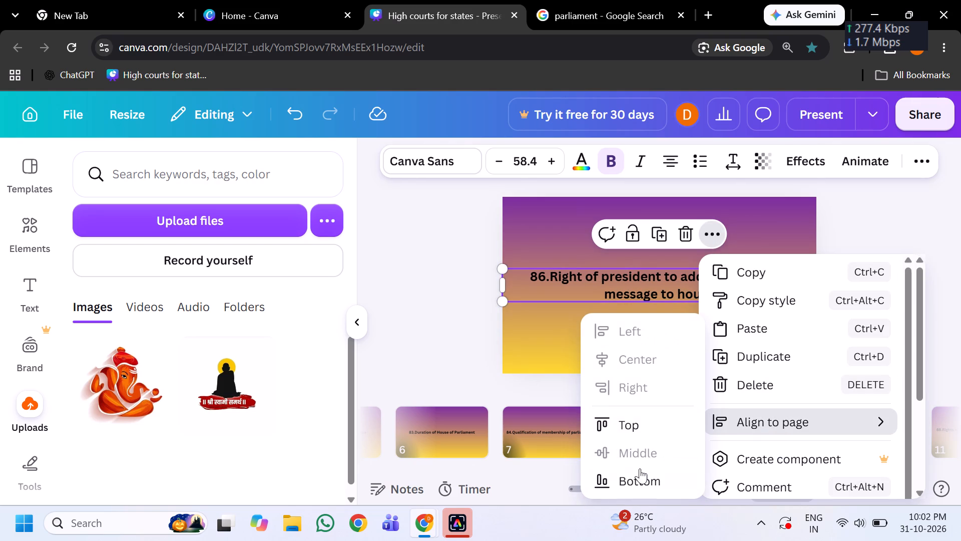
{"action": "left_click_drag", "start_coordinate": [434, 339], "coordinate": [442, 341]}
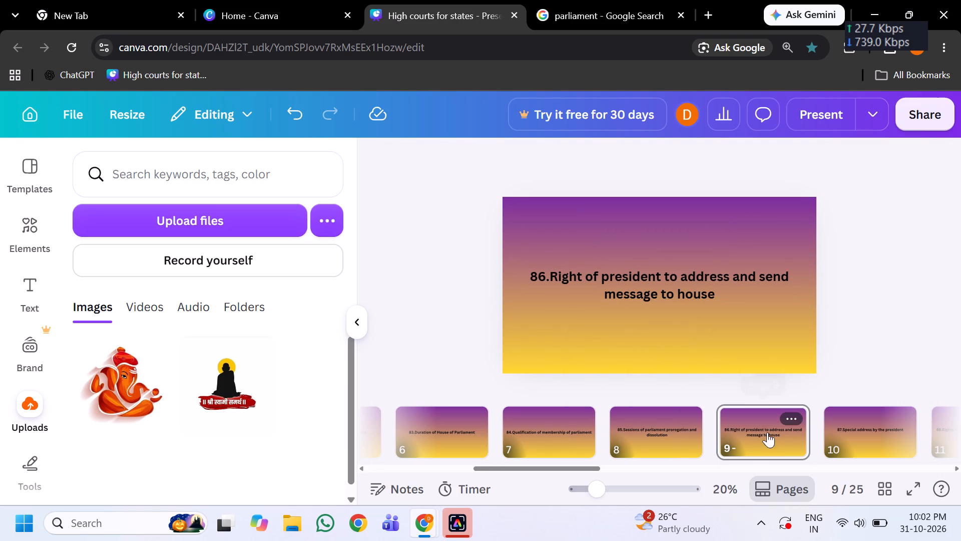
Align the "87.Special address by the president" heading on page 10 to the vertical middle of the page.
{"action": "left_click_drag", "start_coordinate": [857, 429], "coordinate": [863, 431]}
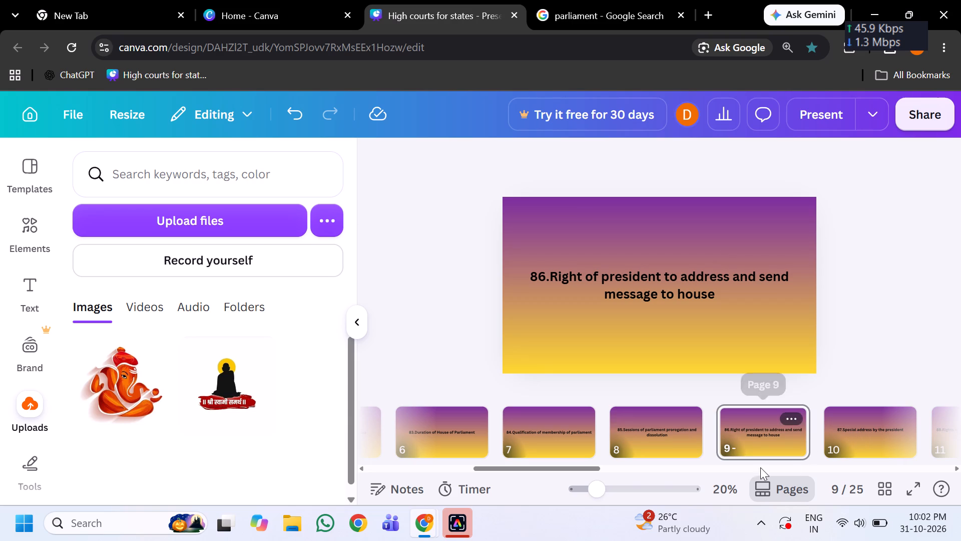
{"action": "left_click_drag", "start_coordinate": [588, 466], "coordinate": [619, 473]}
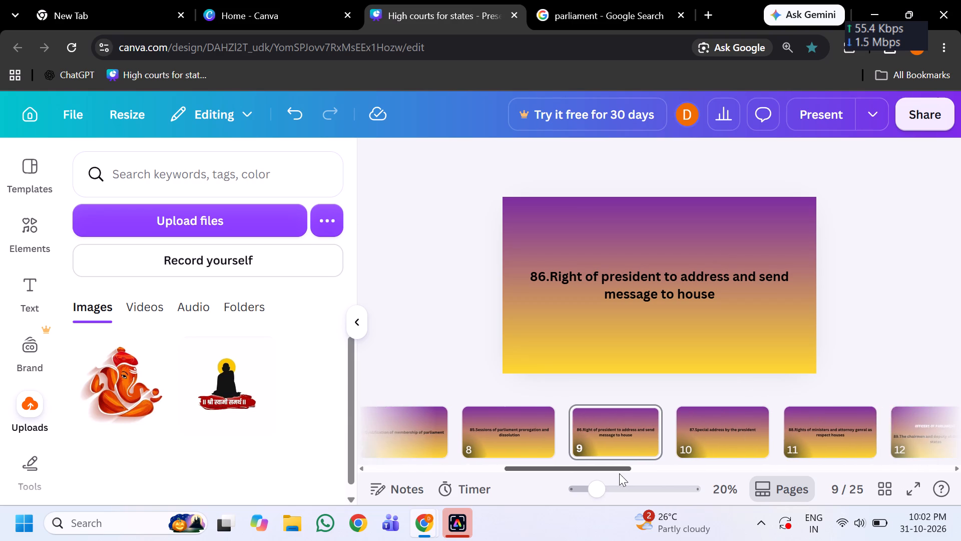
{"action": "left_click_drag", "start_coordinate": [619, 473], "coordinate": [636, 475]}
{"action": "left_click", "coordinate": [549, 435]}
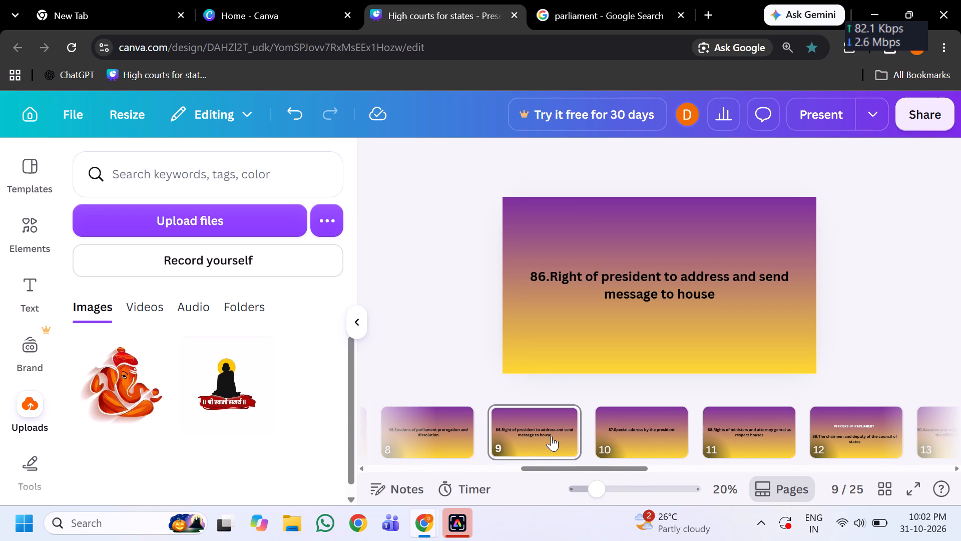
{"action": "left_click", "coordinate": [568, 434]}
{"action": "left_click", "coordinate": [616, 432]}
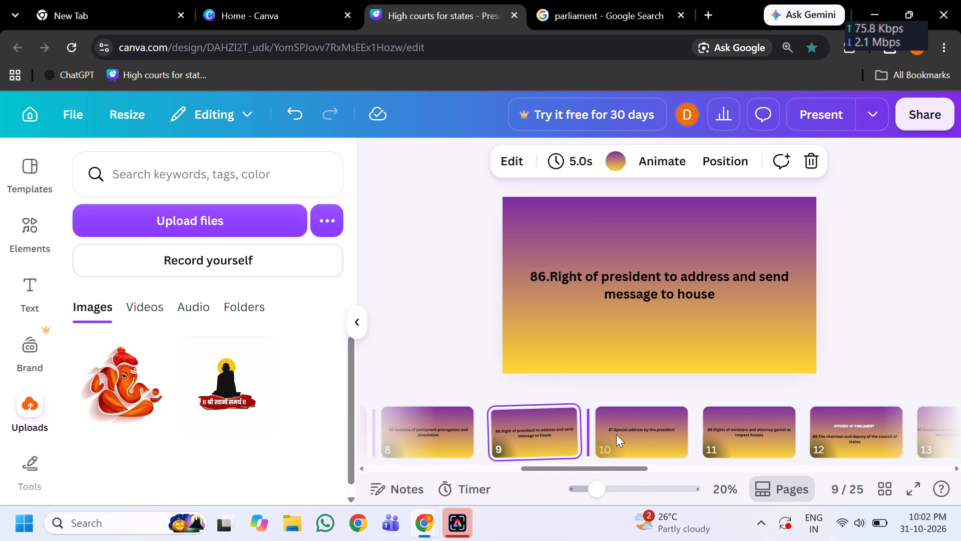
{"action": "double_click", "coordinate": [619, 434]}
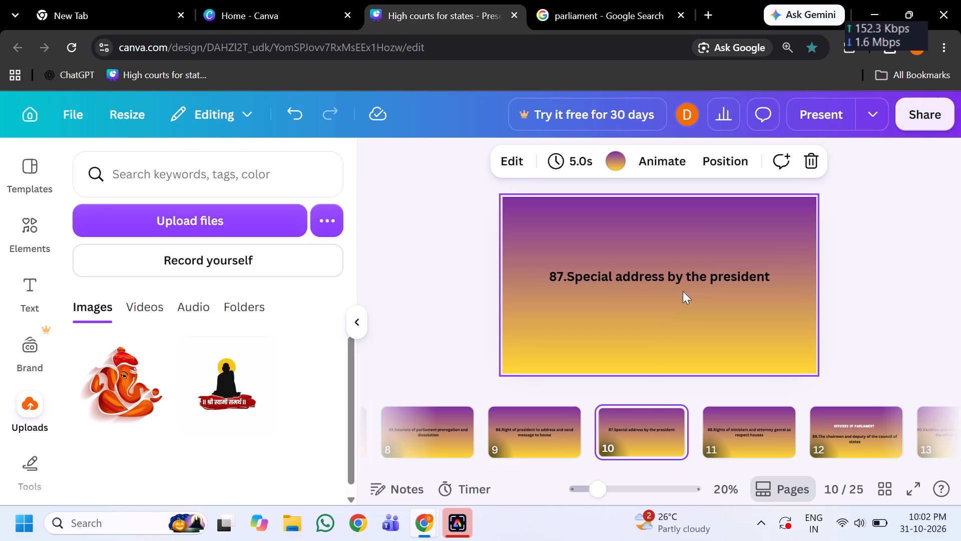
{"action": "left_click", "coordinate": [696, 272]}
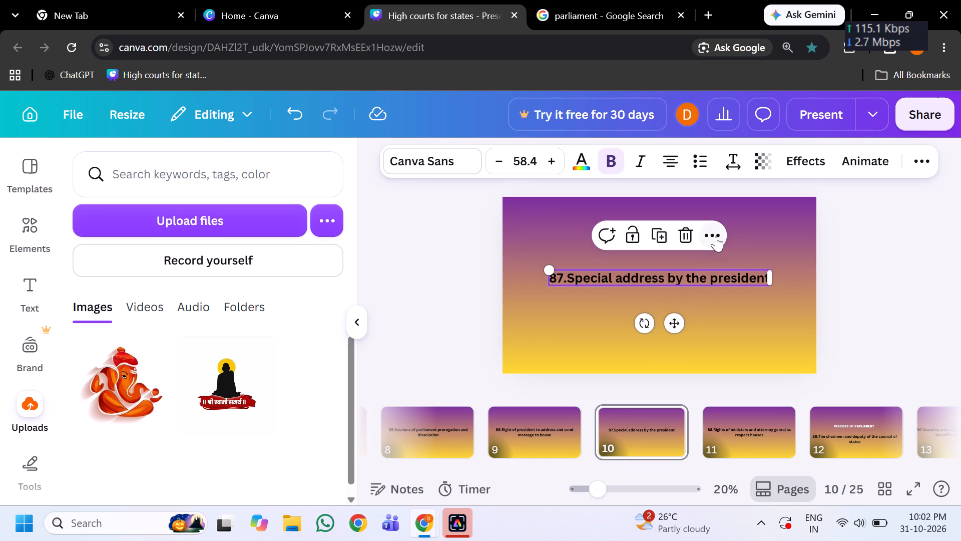
{"action": "left_click", "coordinate": [716, 236]}
{"action": "left_click", "coordinate": [751, 423]}
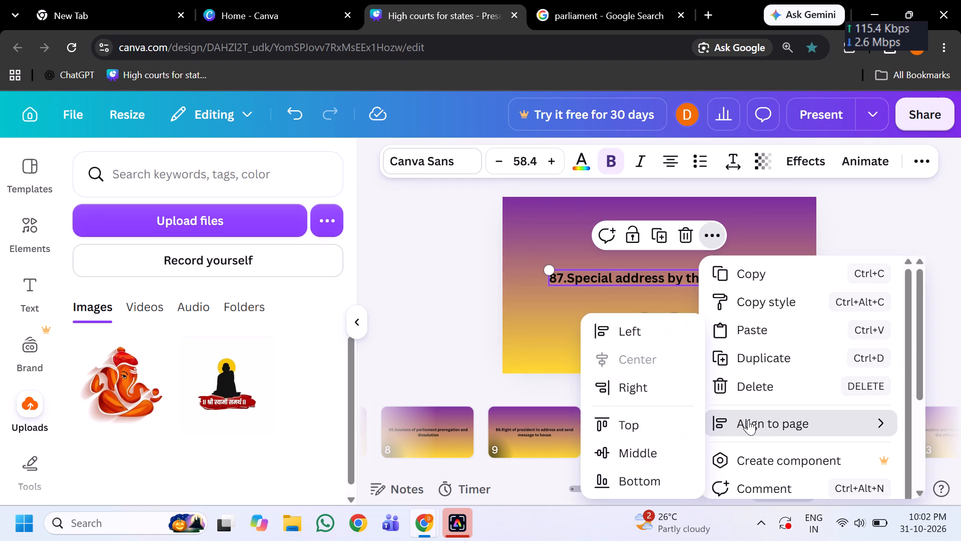
{"action": "left_click", "coordinate": [647, 454]}
Align the "88.Rights of ministers and attornoy genral as respect houses" heading on page 11 to the vertical middle of the page.
{"action": "left_click_drag", "start_coordinate": [735, 446], "coordinate": [740, 447]}
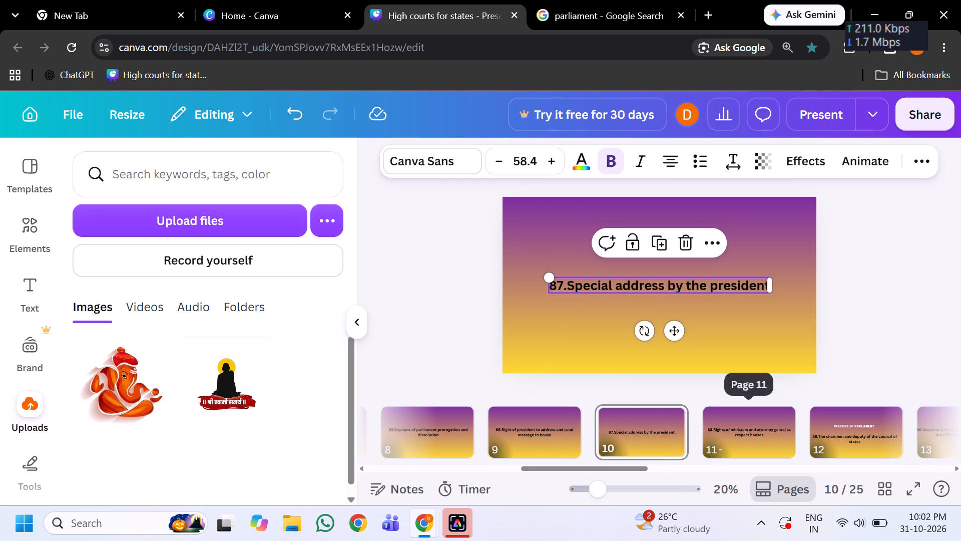
{"action": "left_click_drag", "start_coordinate": [740, 447], "coordinate": [740, 447]}
{"action": "double_click", "coordinate": [739, 445]}
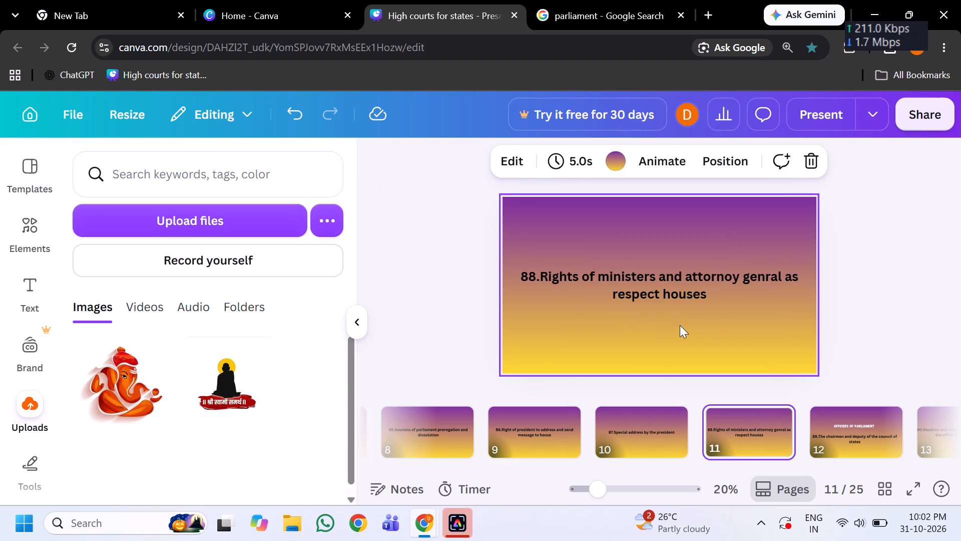
{"action": "left_click_drag", "start_coordinate": [686, 282], "coordinate": [688, 287]}
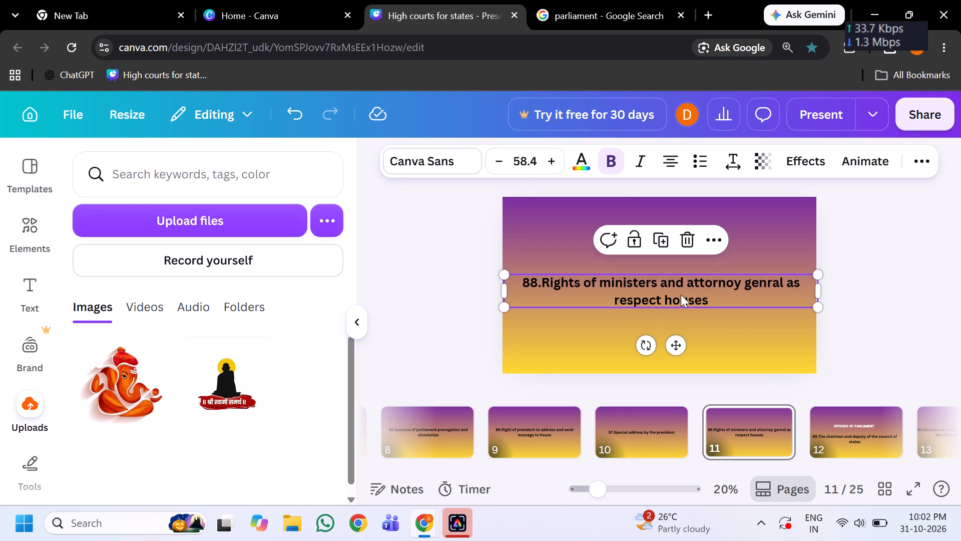
{"action": "left_click", "coordinate": [718, 247]}
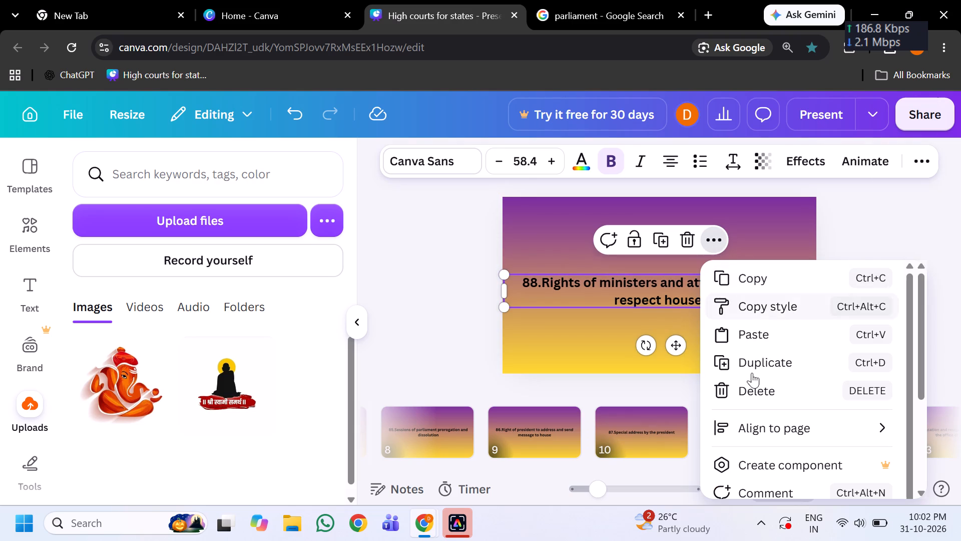
{"action": "left_click", "coordinate": [750, 431]}
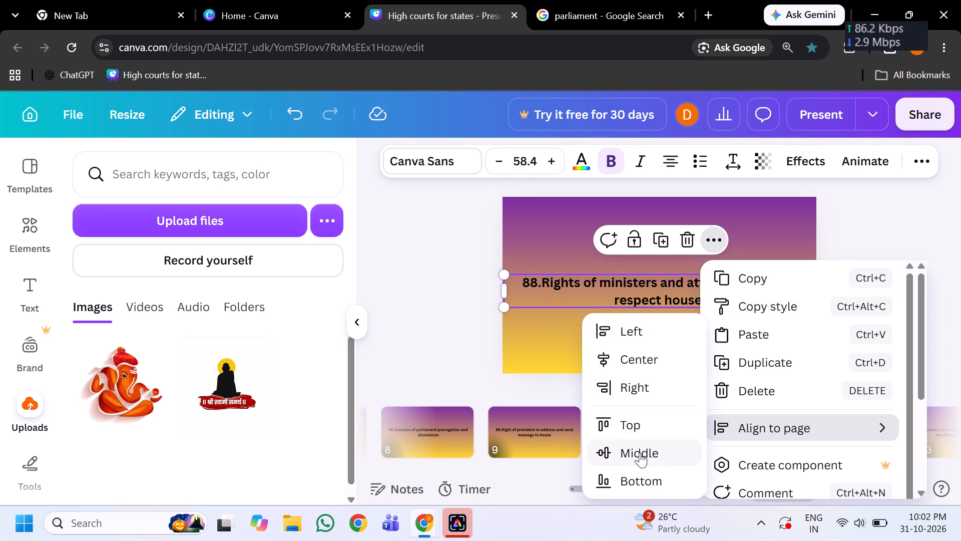
{"action": "left_click", "coordinate": [641, 452]}
Align the "89.The chairmen and deputy of the council of states" heading on page 12 to the vertical middle of the page.
{"action": "left_click", "coordinate": [828, 436]}
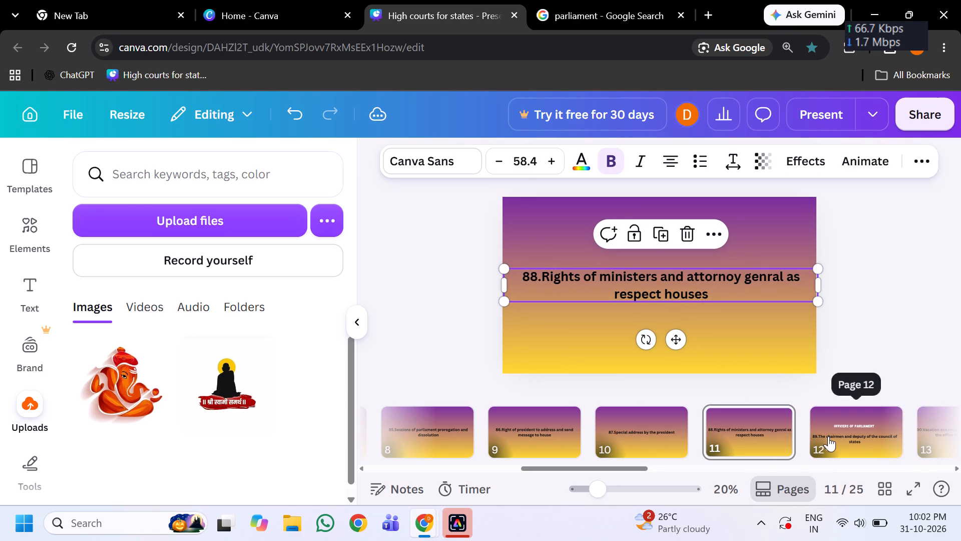
{"action": "left_click", "coordinate": [683, 297]}
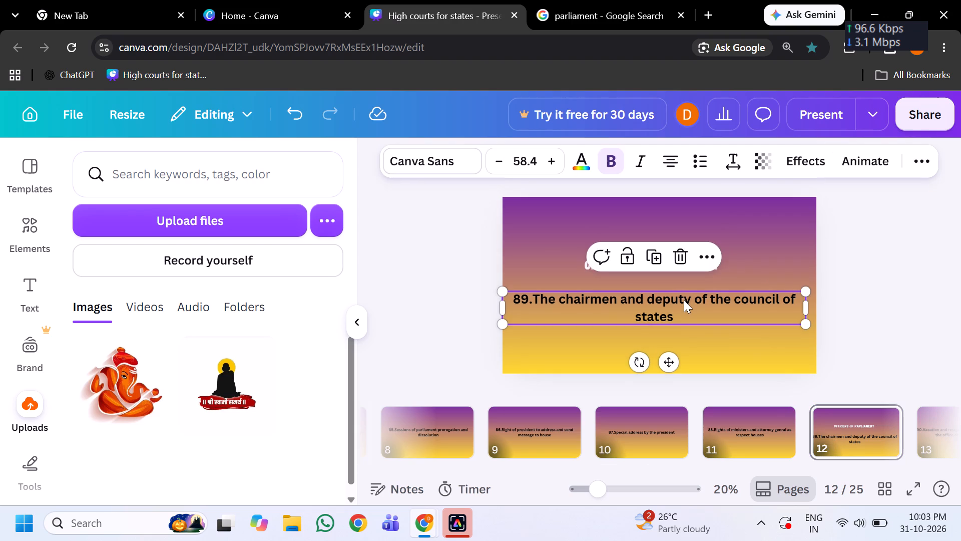
{"action": "left_click", "coordinate": [700, 263]}
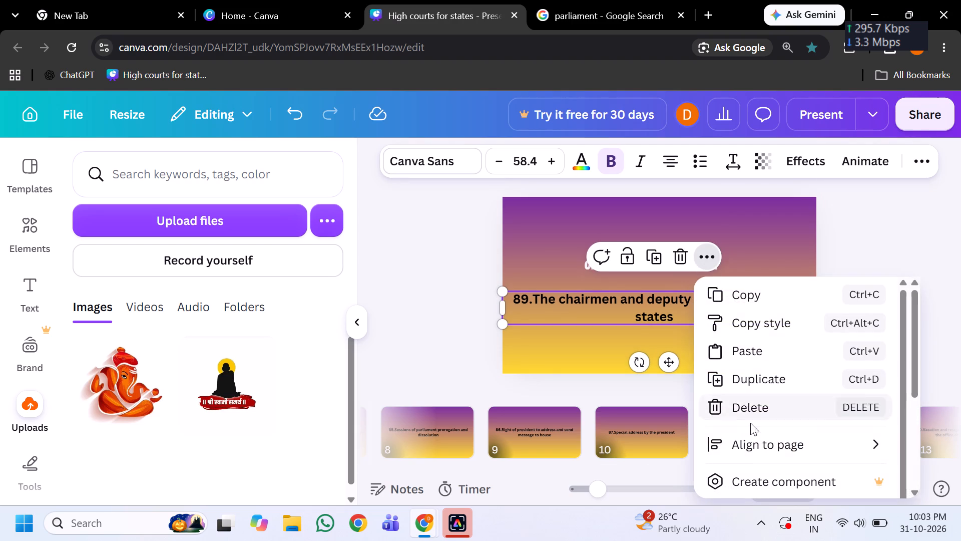
{"action": "left_click", "coordinate": [746, 449]}
{"action": "left_click", "coordinate": [637, 449]}
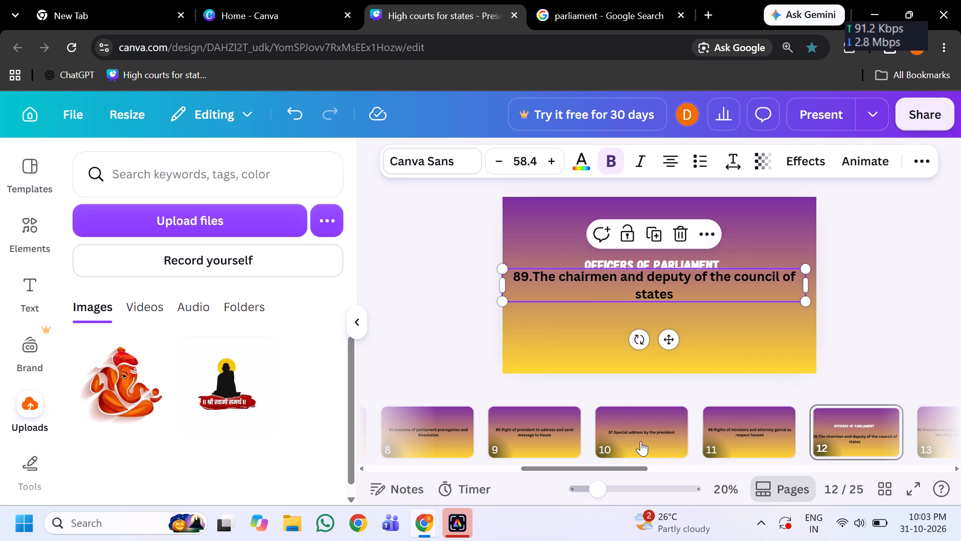
Move the "OFFICERS OF PARLIAMENT" title on page 12 up, clear of the article 89 heading below it.
{"action": "left_click_drag", "start_coordinate": [694, 264], "coordinate": [694, 260]}
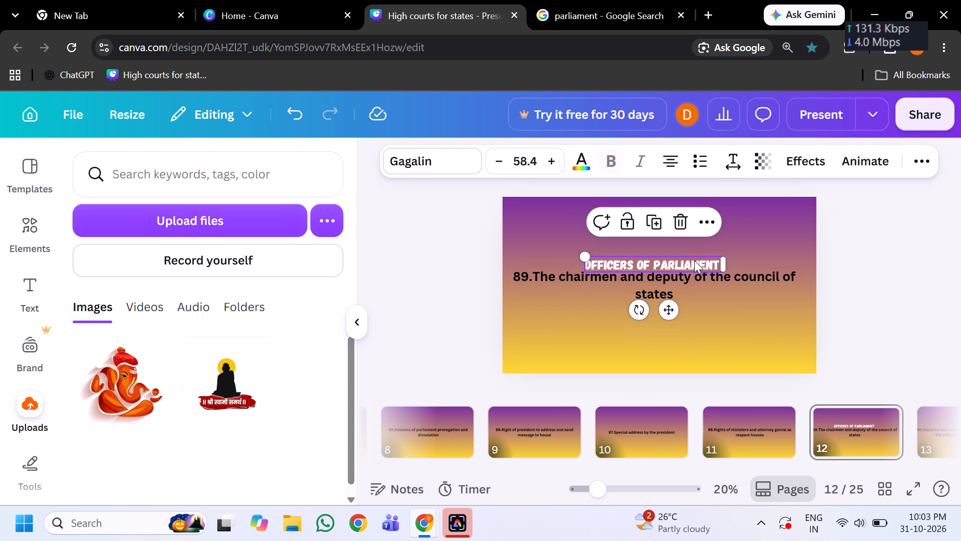
{"action": "left_click_drag", "start_coordinate": [694, 260], "coordinate": [701, 235]}
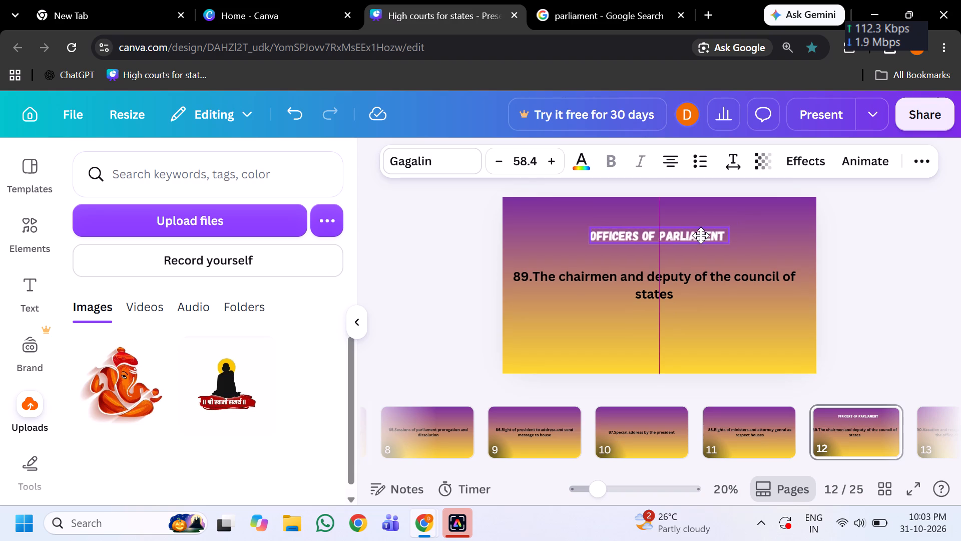
{"action": "left_click_drag", "start_coordinate": [701, 235], "coordinate": [699, 241]}
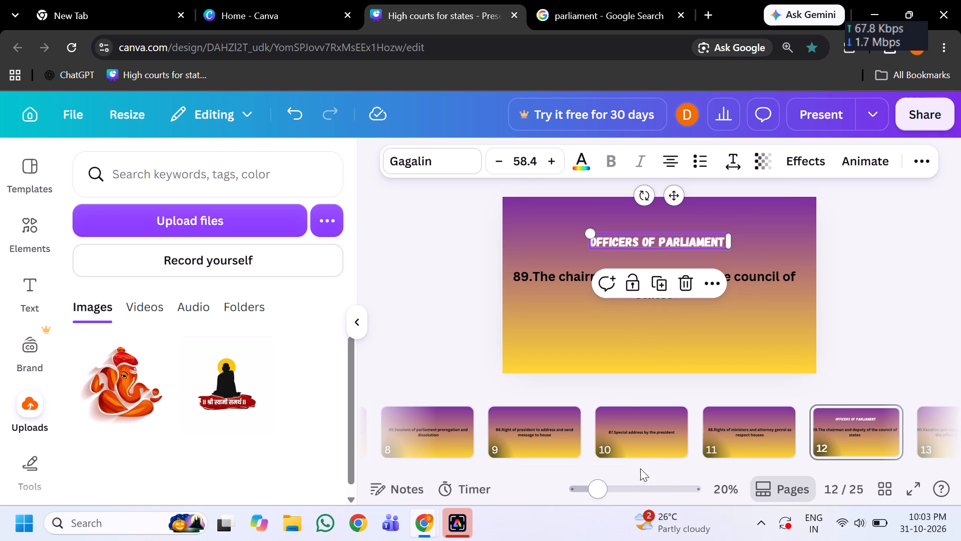
Check the page alignment options for the "90.Vacation and resiganation of,and removal from the office of deputy Chairmen" heading on page 13.
{"action": "left_click_drag", "start_coordinate": [633, 465], "coordinate": [639, 465]}
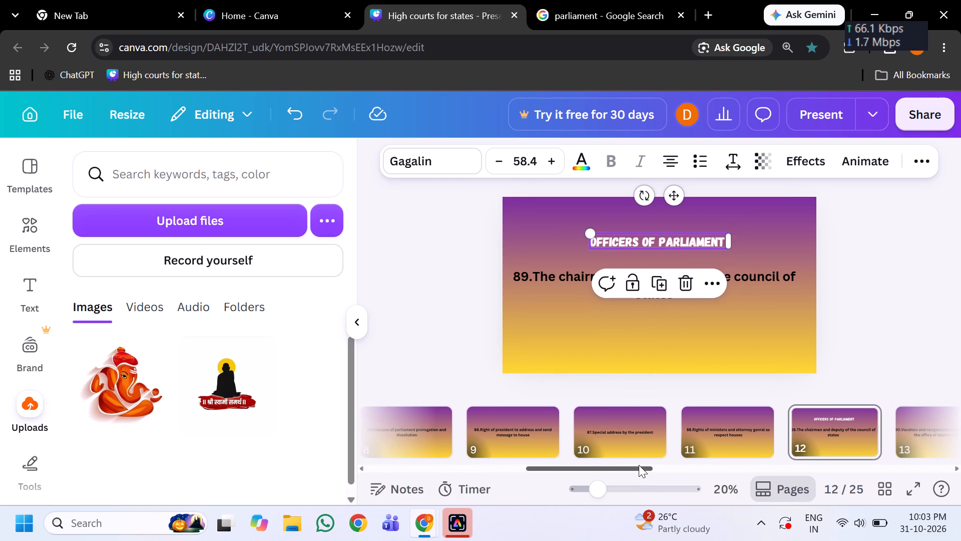
{"action": "left_click_drag", "start_coordinate": [639, 465], "coordinate": [660, 465]}
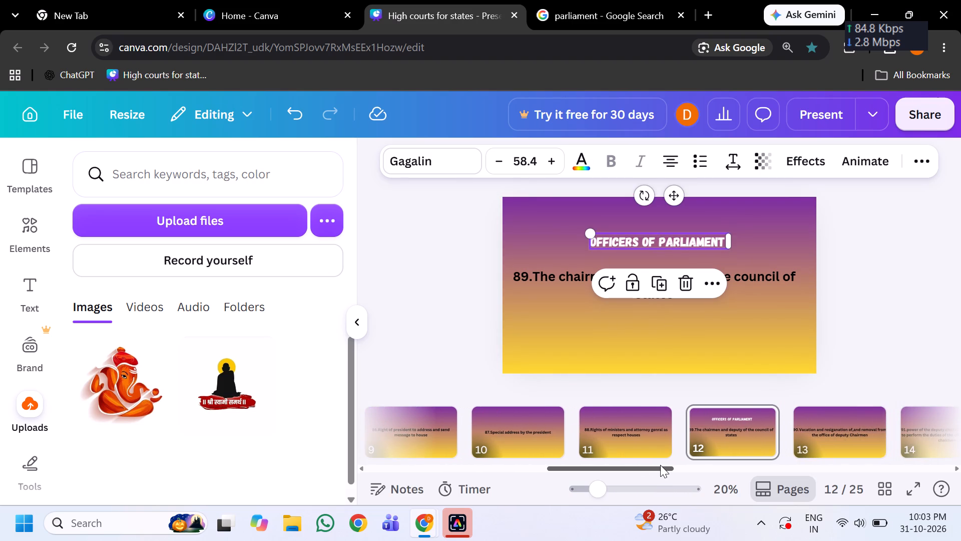
{"action": "left_click_drag", "start_coordinate": [660, 465], "coordinate": [716, 463]}
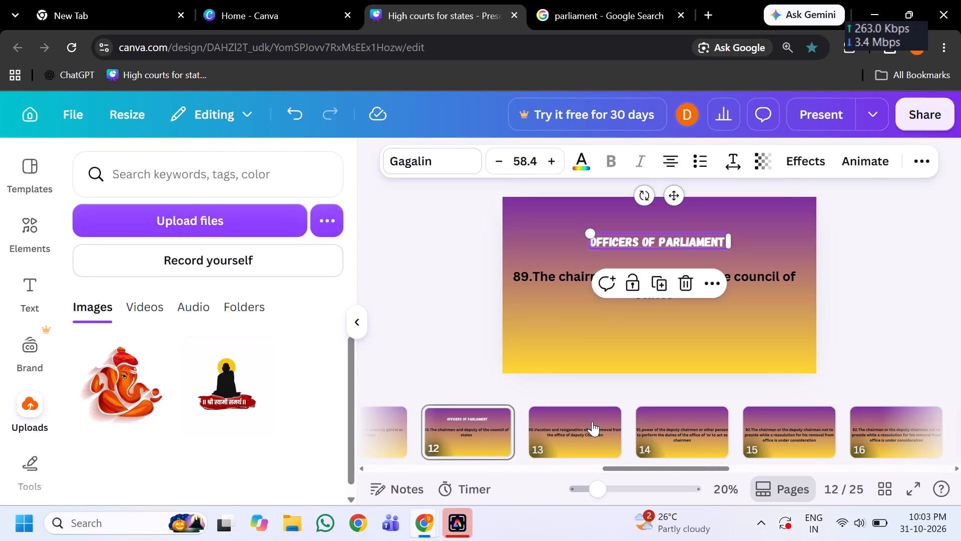
{"action": "left_click", "coordinate": [574, 417]}
{"action": "left_click", "coordinate": [623, 288]}
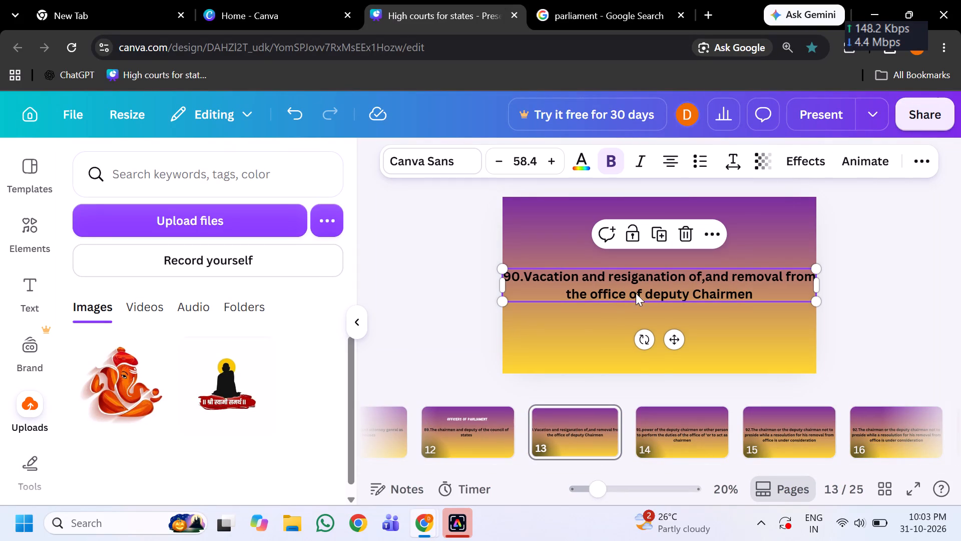
{"action": "left_click", "coordinate": [719, 232]}
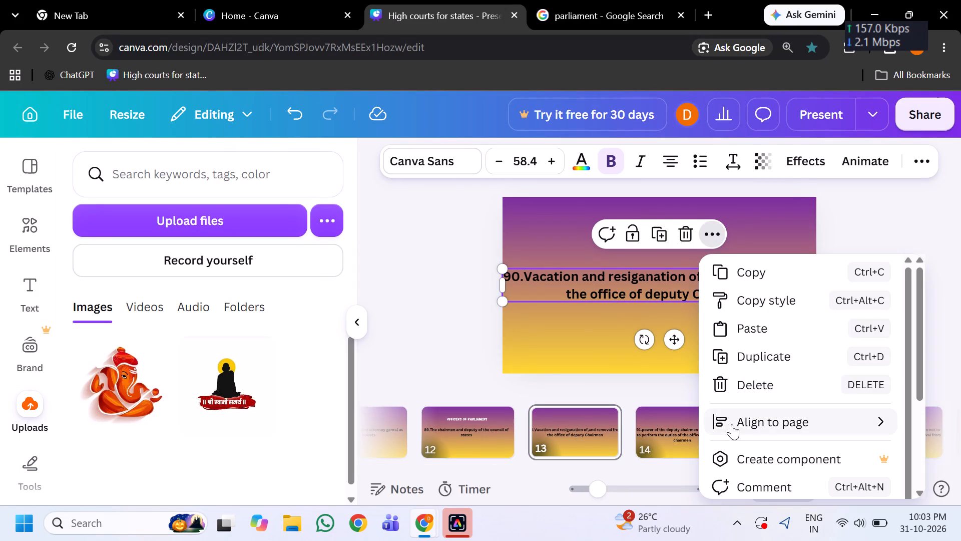
{"action": "left_click", "coordinate": [733, 424]}
{"action": "left_click", "coordinate": [830, 224]}
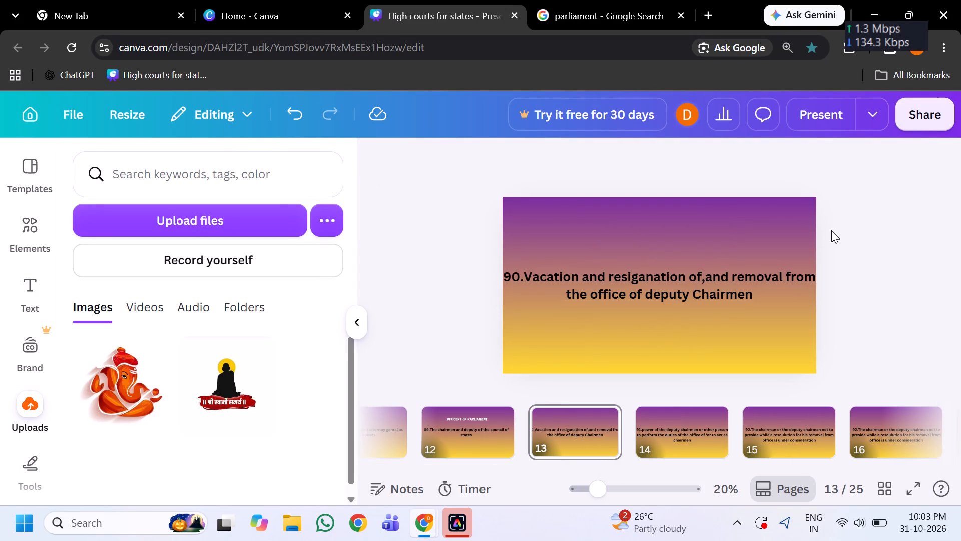
Align the article 91 heading about the deputy chairmen's power on page 14 to the vertical middle of the page.
{"action": "left_click", "coordinate": [676, 439]}
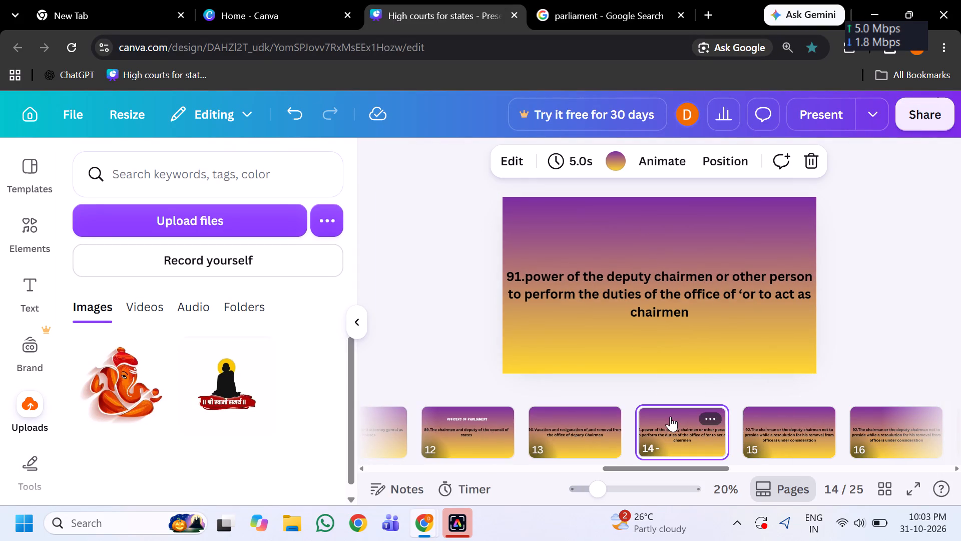
{"action": "left_click_drag", "start_coordinate": [684, 279], "coordinate": [683, 286]}
{"action": "left_click", "coordinate": [713, 243]}
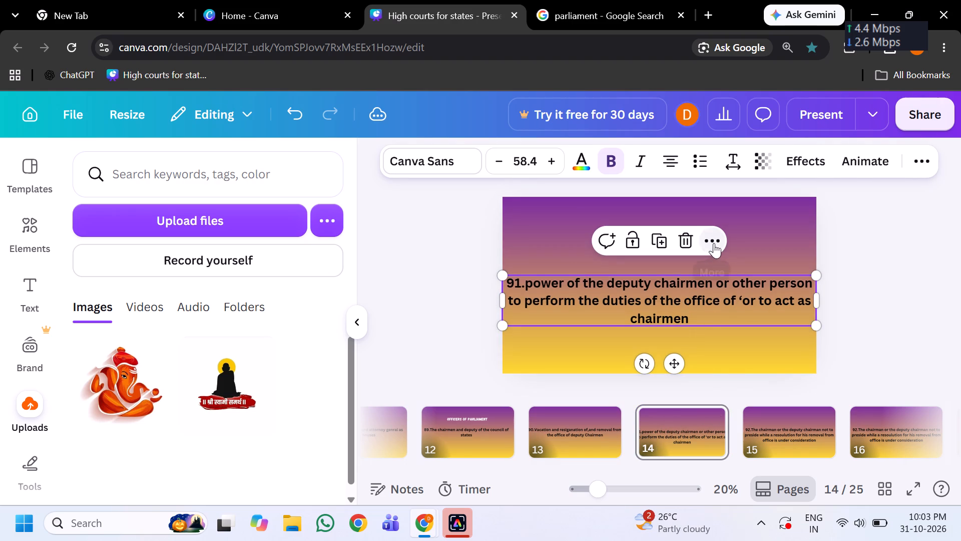
{"action": "left_click", "coordinate": [754, 423]}
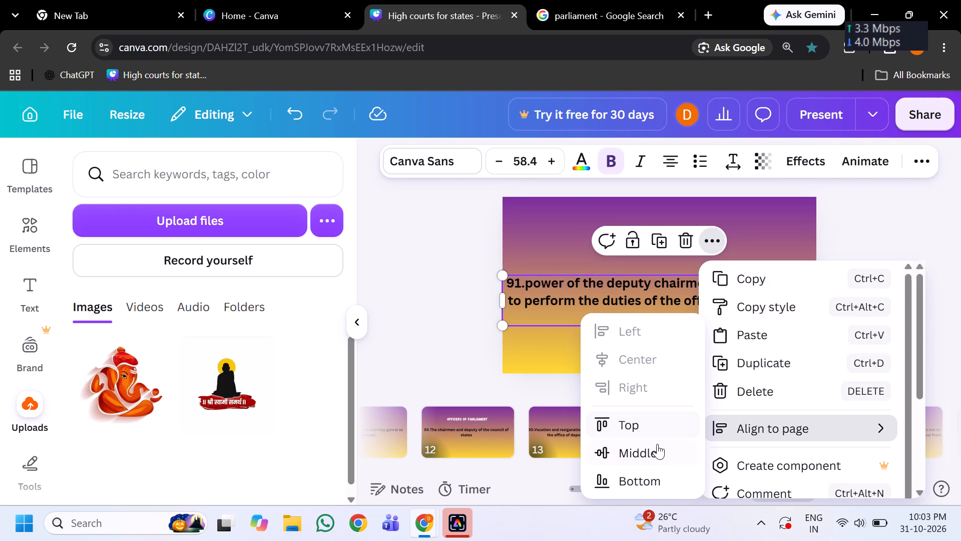
{"action": "left_click", "coordinate": [660, 445]}
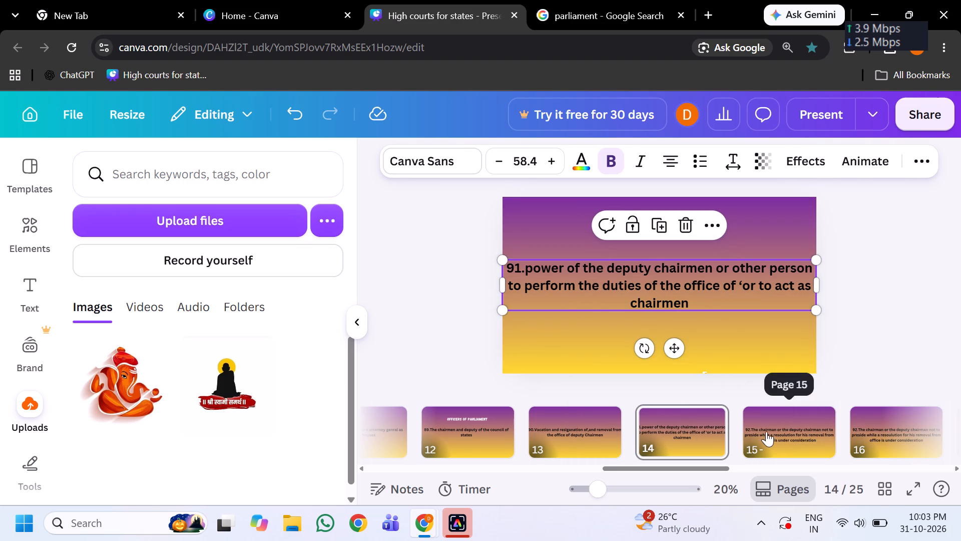
Align the "92.The chairman or the deputy chairman not to preside" heading on page 15 to the vertical middle of the page.
{"action": "left_click", "coordinate": [767, 431]}
{"action": "left_click", "coordinate": [706, 312]}
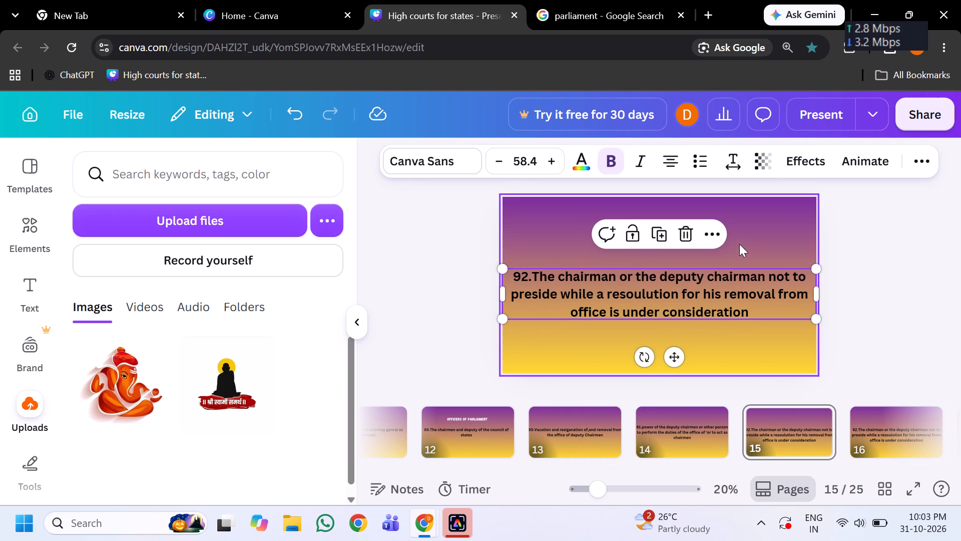
{"action": "left_click", "coordinate": [714, 238]}
{"action": "left_click", "coordinate": [762, 424]}
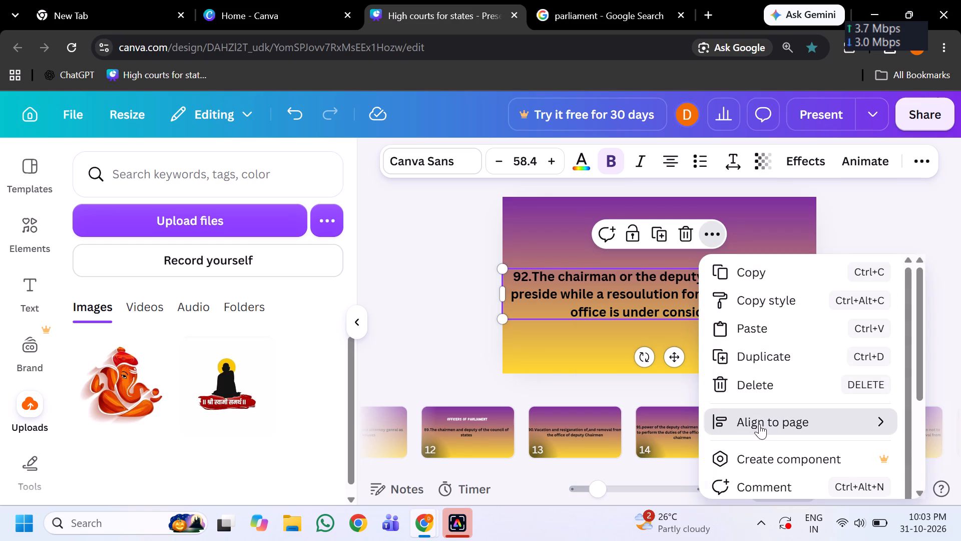
{"action": "left_click", "coordinate": [661, 451]}
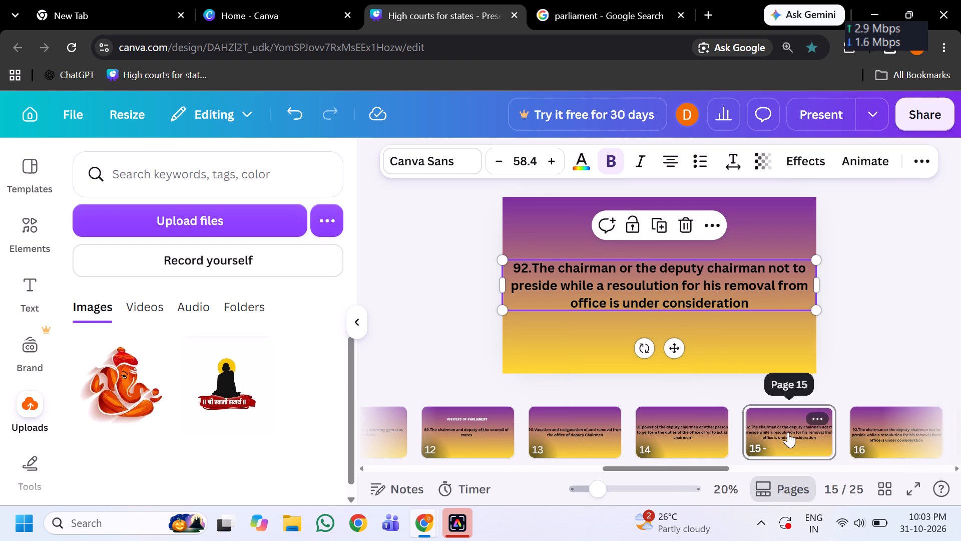
Align the "92.The chairman or the deputy chairman not to preside" heading on page 16 to the vertical middle of the page.
{"action": "left_click_drag", "start_coordinate": [674, 468], "coordinate": [691, 470]}
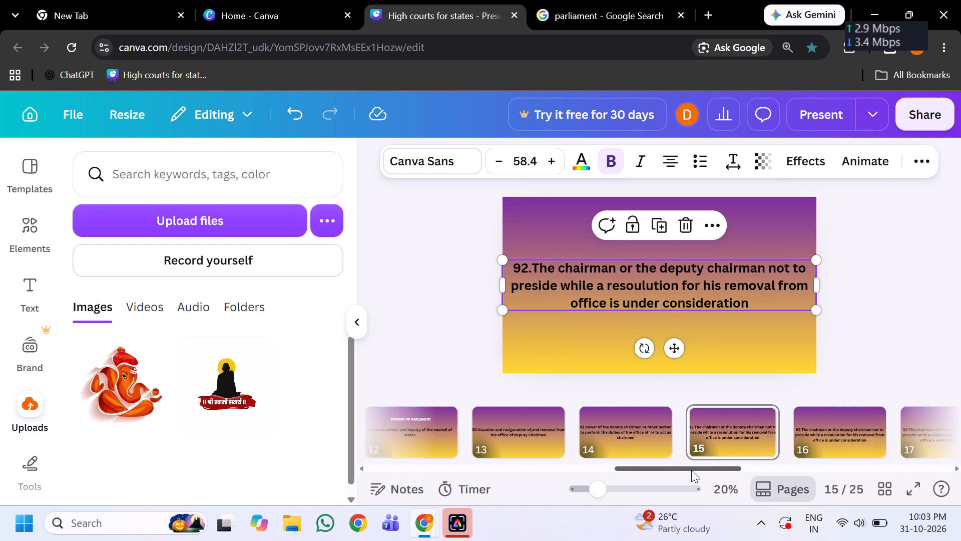
{"action": "left_click_drag", "start_coordinate": [691, 470], "coordinate": [751, 462]}
{"action": "left_click", "coordinate": [547, 417]}
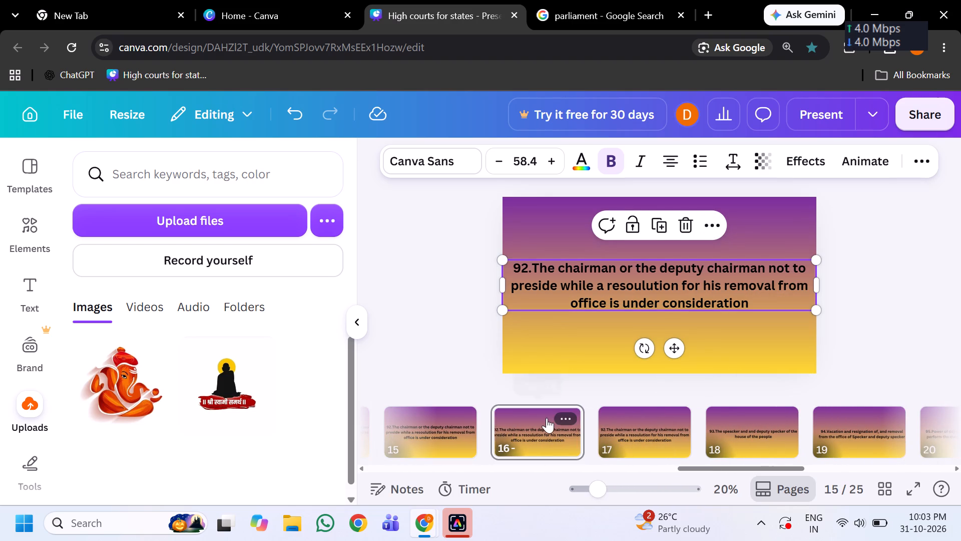
{"action": "left_click_drag", "start_coordinate": [728, 293], "coordinate": [733, 297]}
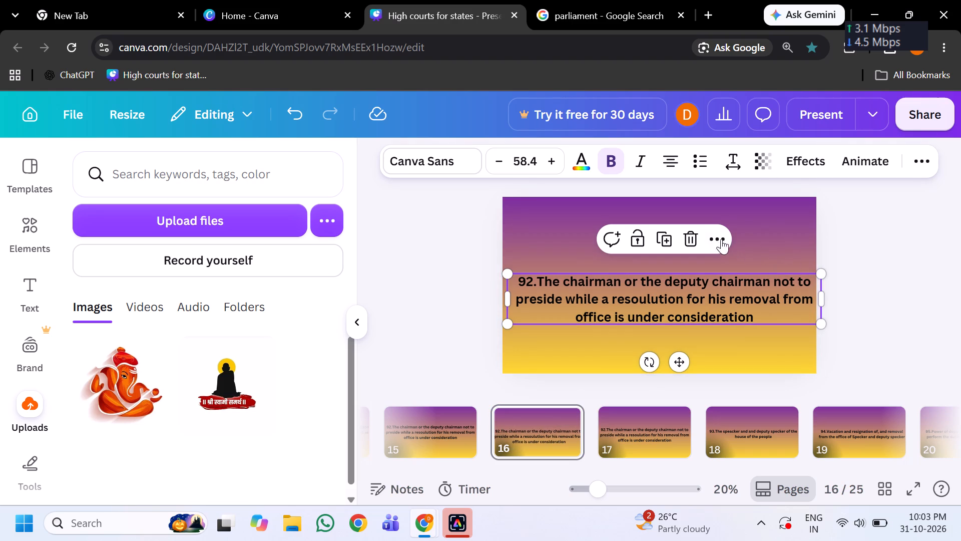
{"action": "left_click", "coordinate": [718, 236]}
{"action": "left_click", "coordinate": [754, 416]}
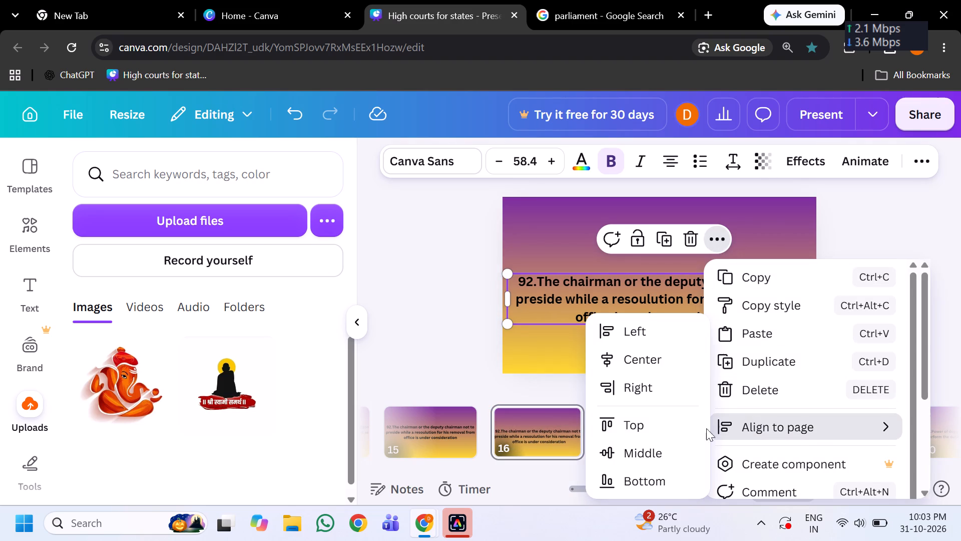
{"action": "left_click", "coordinate": [662, 447]}
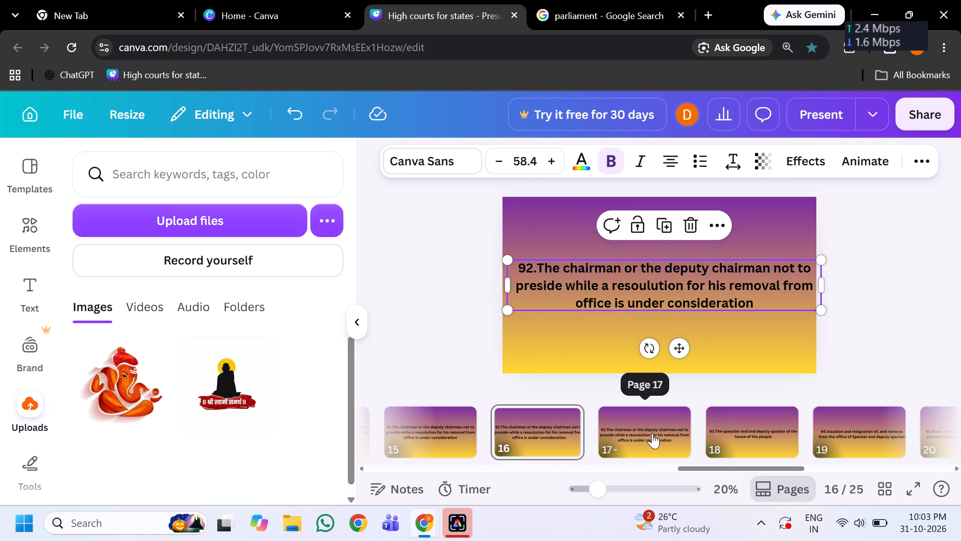
Align the "92.The chairman or the deputy chairman not to preside" heading on page 17 to the vertical middle of the page.
{"action": "left_click", "coordinate": [648, 435]}
{"action": "left_click", "coordinate": [667, 305]}
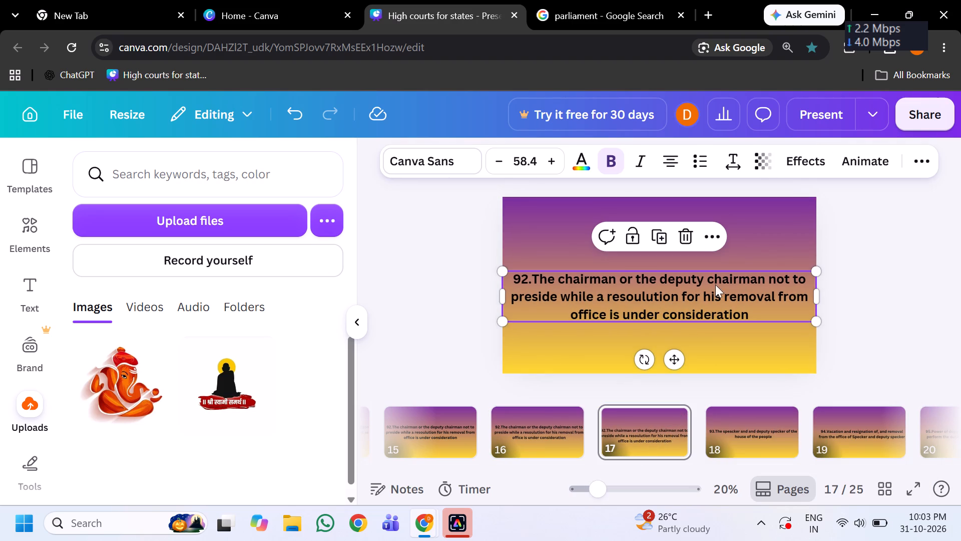
{"action": "left_click", "coordinate": [718, 229]}
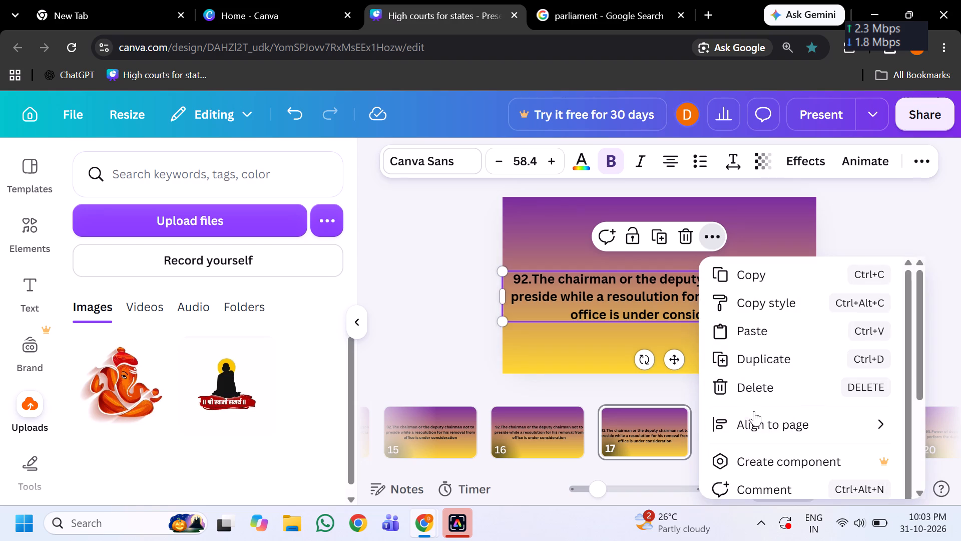
{"action": "left_click", "coordinate": [762, 417]}
{"action": "left_click", "coordinate": [658, 449]}
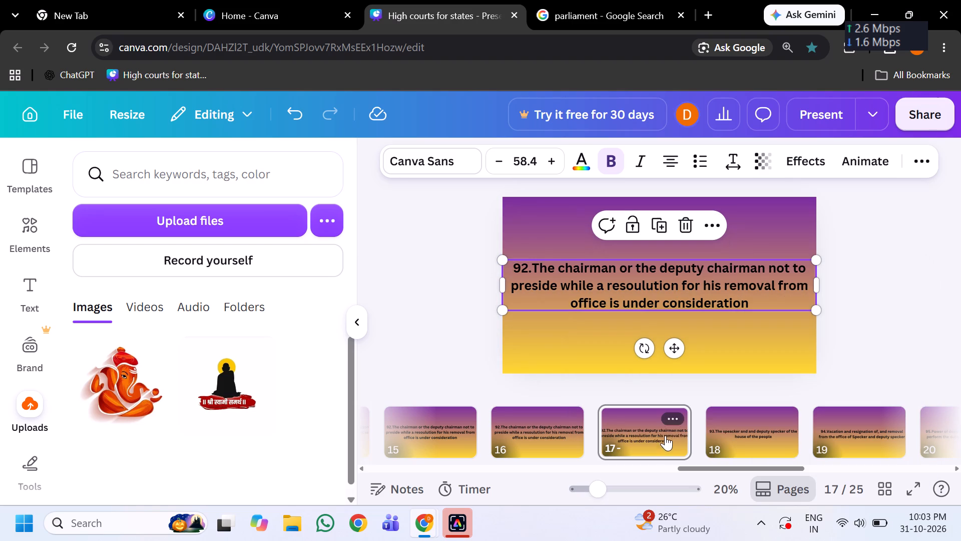
Align the "93.The speacker and and deputy specker of the house of the people" heading on page 18 to the vertical middle.
{"action": "left_click", "coordinate": [725, 428]}
{"action": "left_click", "coordinate": [687, 278]}
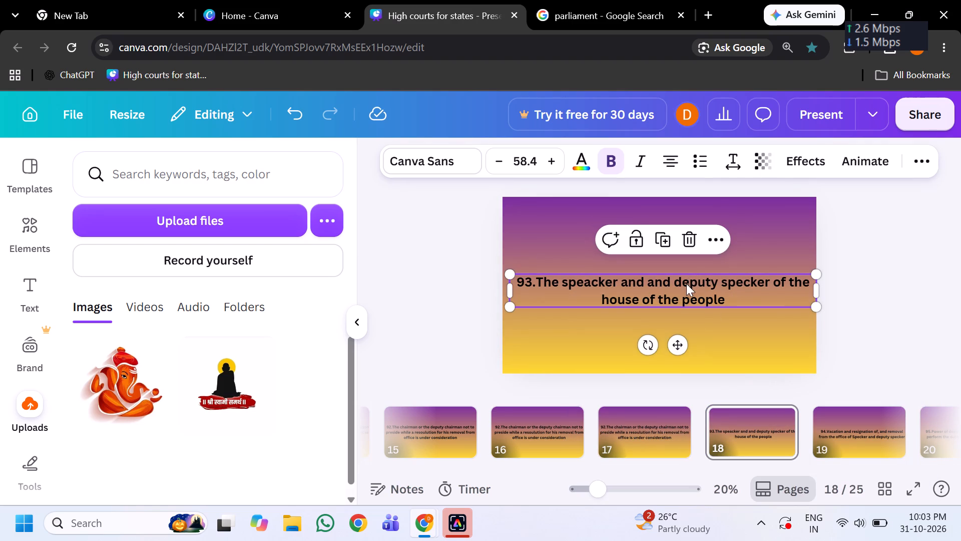
{"action": "left_click", "coordinate": [712, 244]}
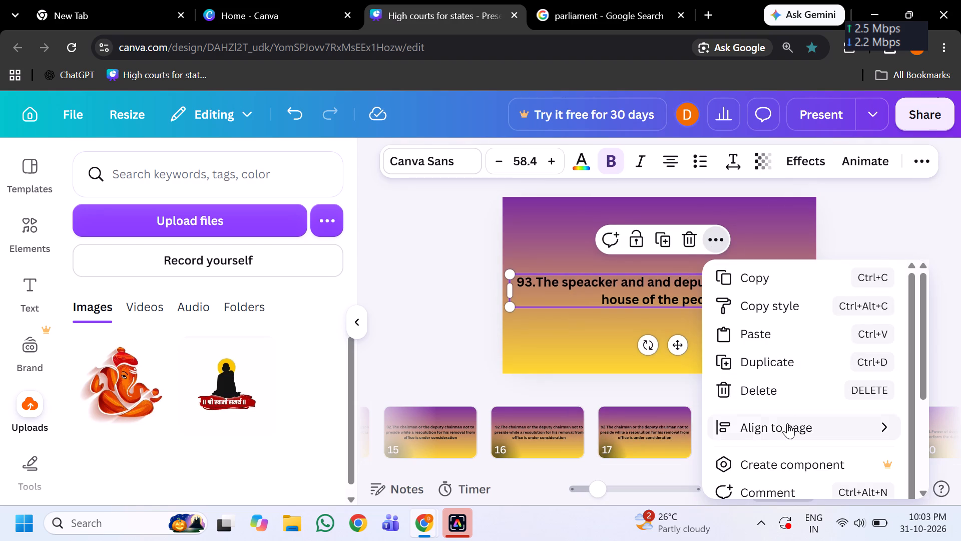
{"action": "left_click", "coordinate": [779, 427]}
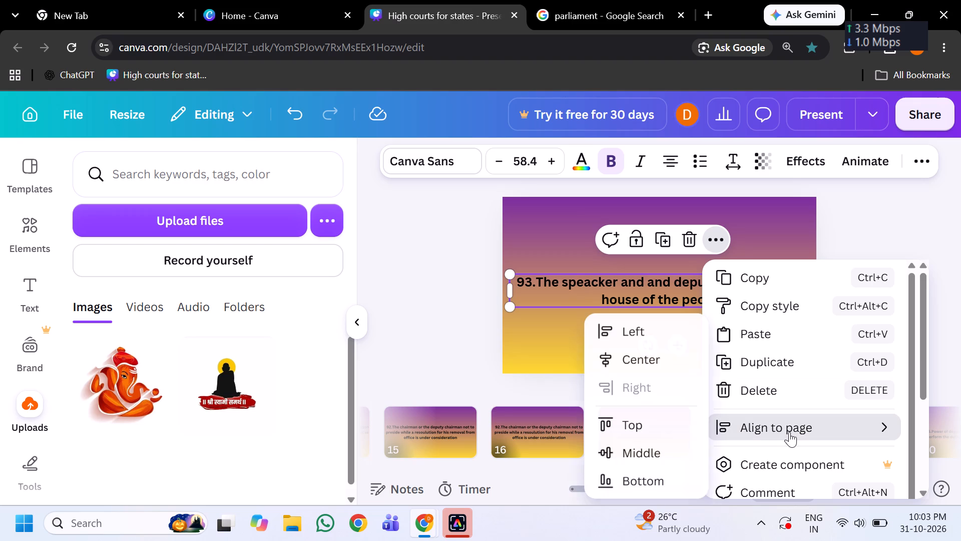
{"action": "left_click", "coordinate": [662, 451]}
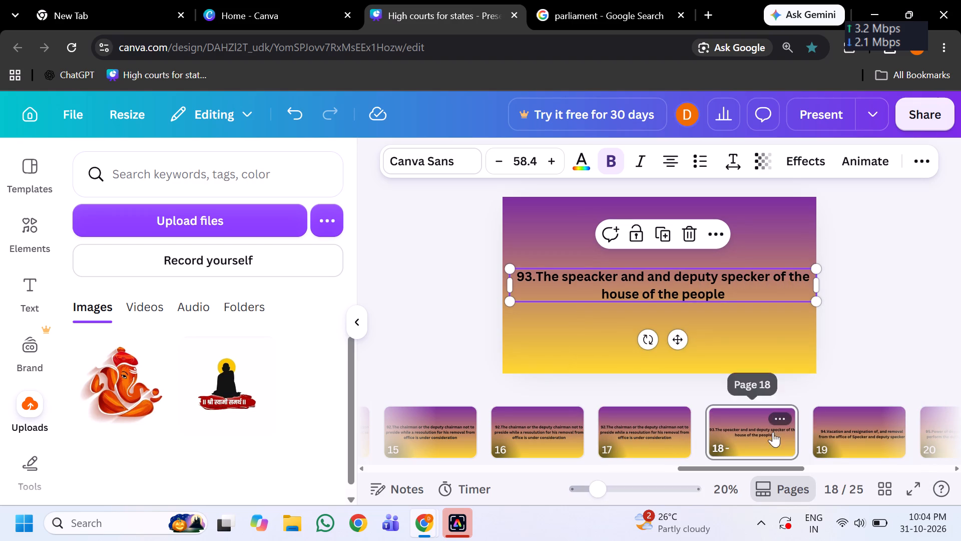
Align the "94.Vacation and resignation of, and removal from the office of Specker" heading on page 19 to the vertical middle.
{"action": "left_click", "coordinate": [850, 440]}
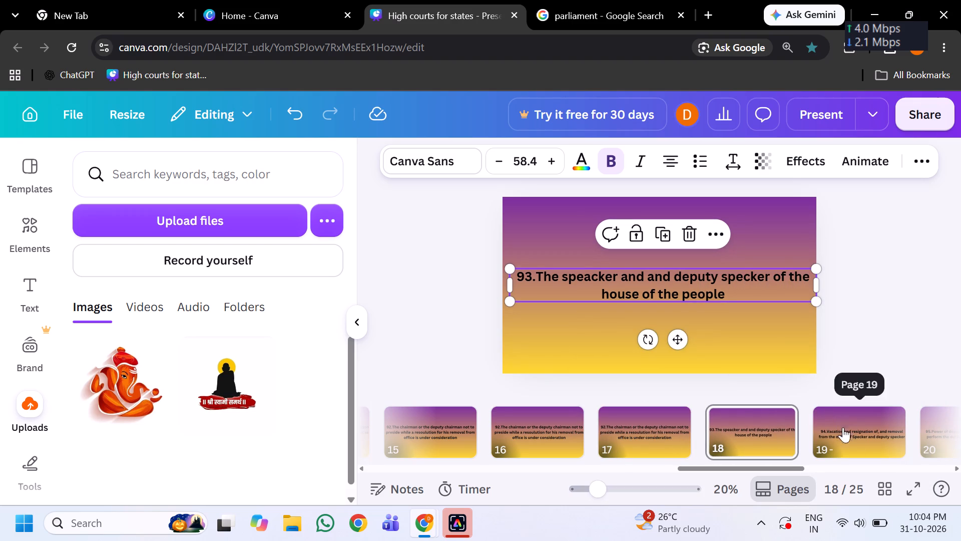
{"action": "left_click_drag", "start_coordinate": [886, 339], "coordinate": [885, 347]}
{"action": "left_click", "coordinate": [868, 427]}
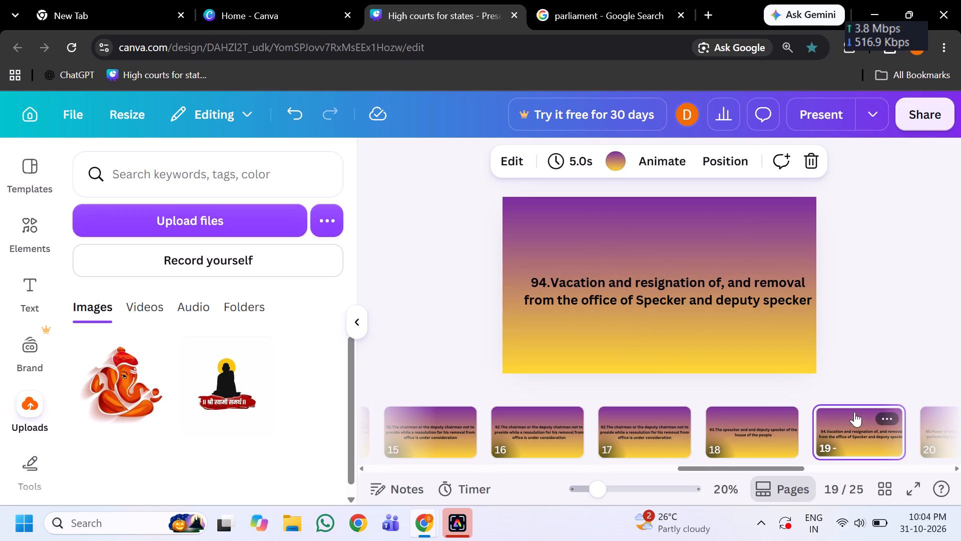
{"action": "left_click", "coordinate": [695, 296]}
{"action": "left_click", "coordinate": [720, 253]}
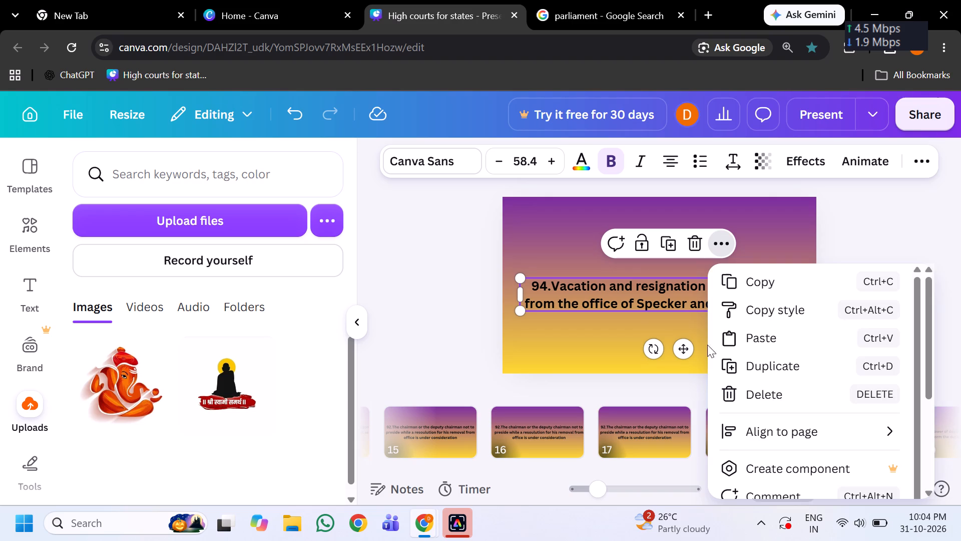
{"action": "left_click", "coordinate": [780, 428]}
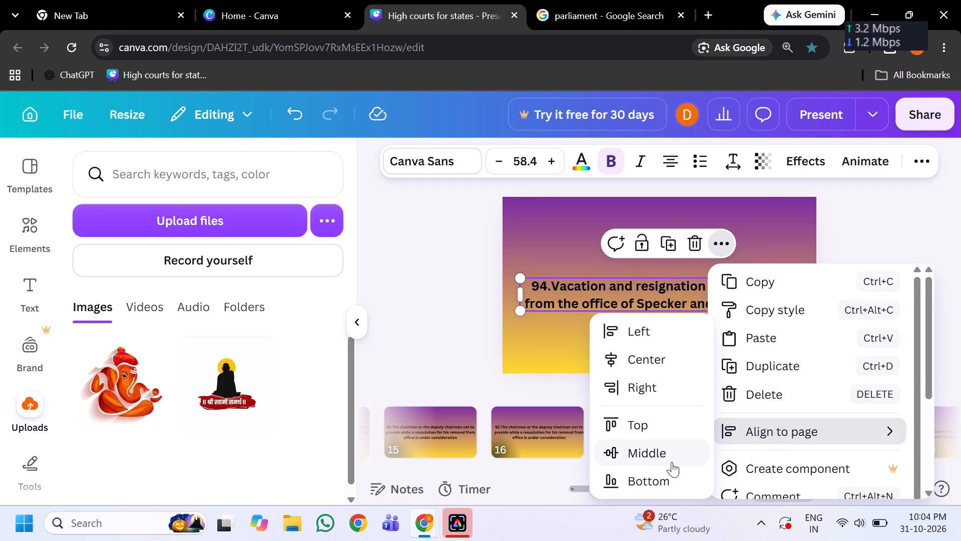
{"action": "left_click", "coordinate": [674, 462]}
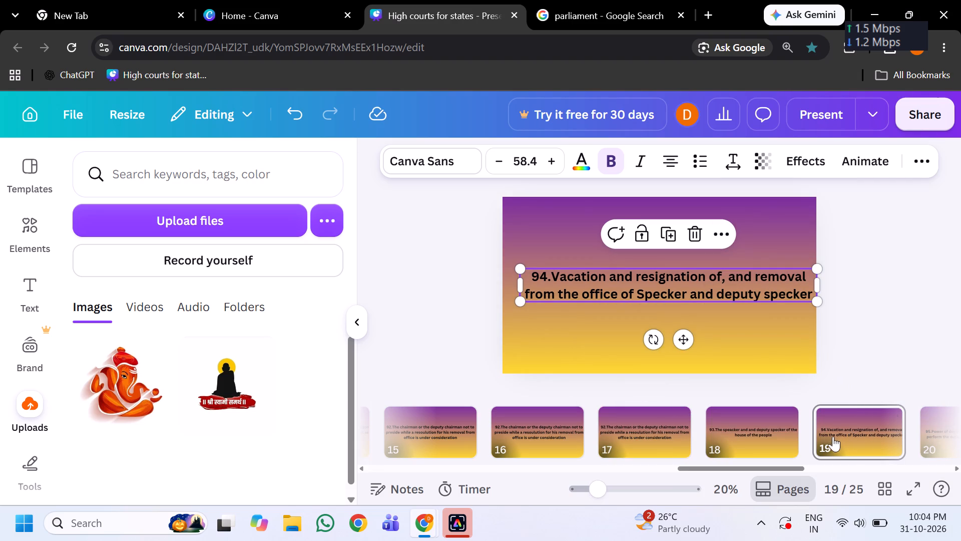
Align the "95.Power of deputy specker or other person" heading on page 20 to the vertical middle of the page.
{"action": "left_click_drag", "start_coordinate": [827, 437], "coordinate": [814, 435]}
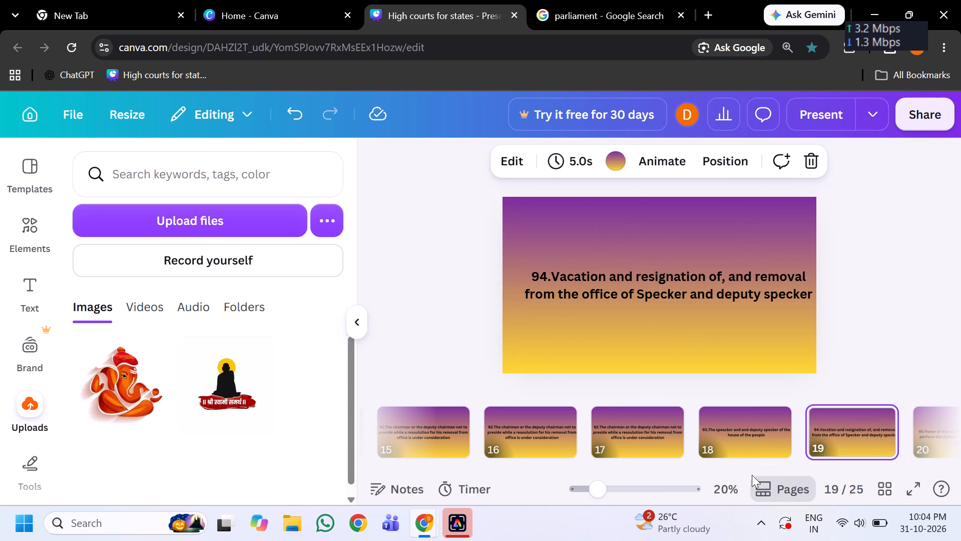
{"action": "left_click_drag", "start_coordinate": [756, 467], "coordinate": [817, 449]}
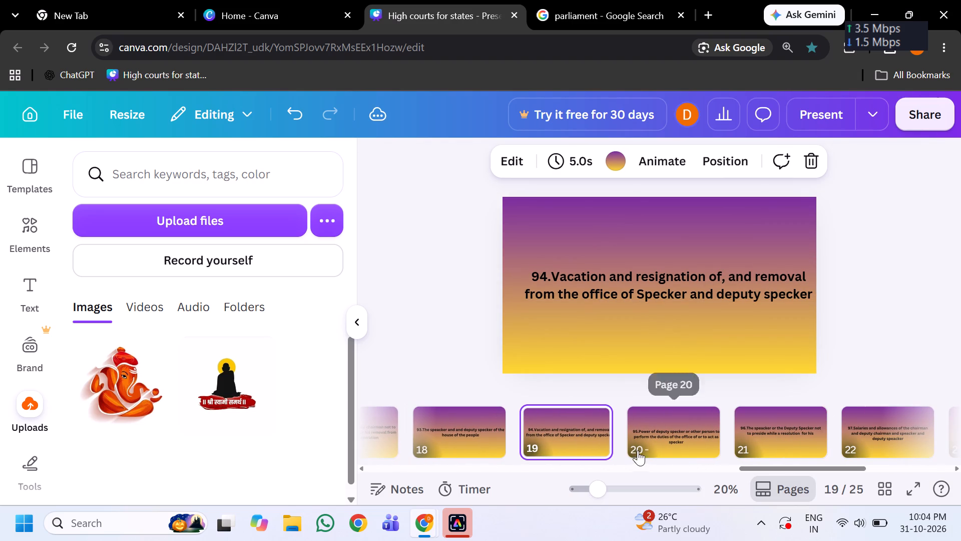
{"action": "left_click_drag", "start_coordinate": [661, 435], "coordinate": [665, 435]}
{"action": "double_click", "coordinate": [665, 432]}
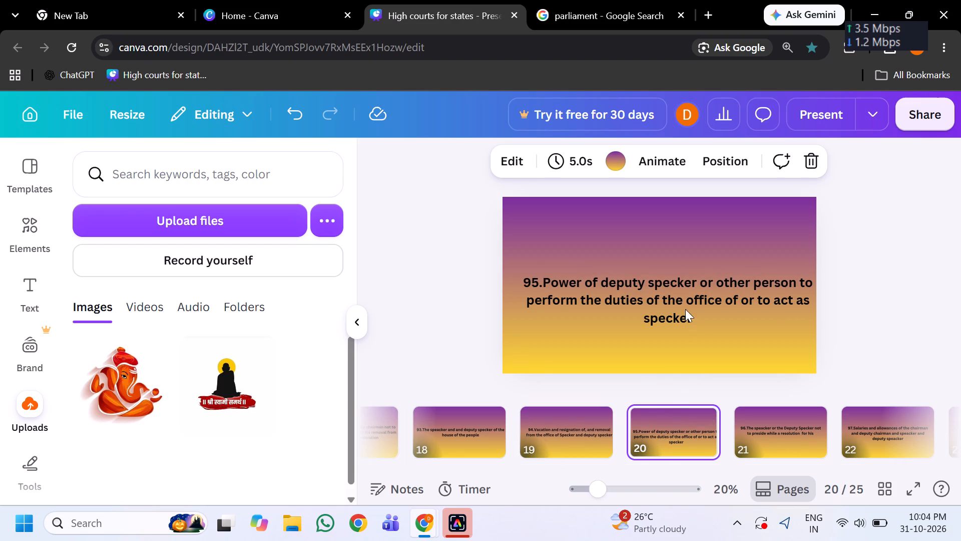
{"action": "left_click", "coordinate": [678, 299]}
{"action": "left_click", "coordinate": [726, 239]}
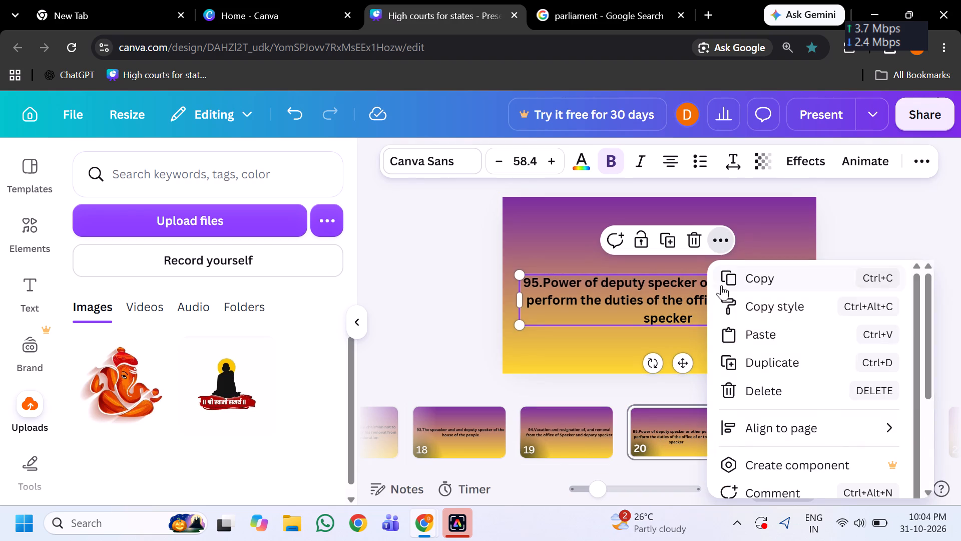
{"action": "left_click", "coordinate": [797, 429]}
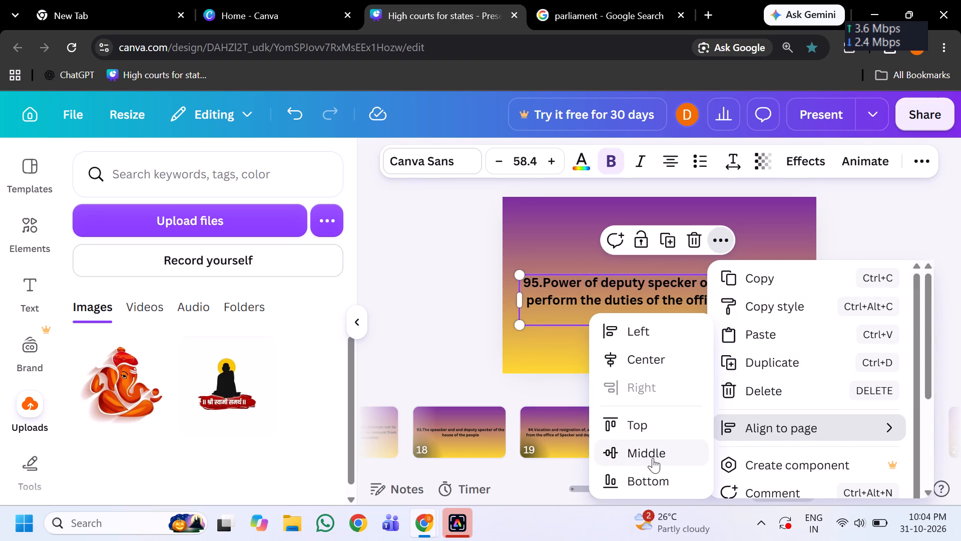
{"action": "left_click", "coordinate": [654, 457]}
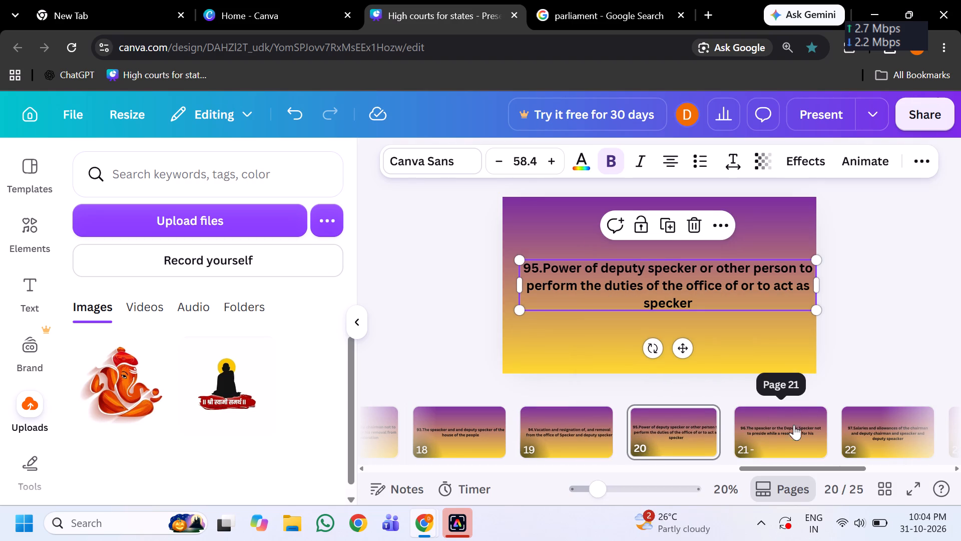
Check the page alignment options for the "96.The speacker or the Deputy Specker" heading on page 21.
{"action": "left_click", "coordinate": [781, 431]}
{"action": "left_click", "coordinate": [729, 278]}
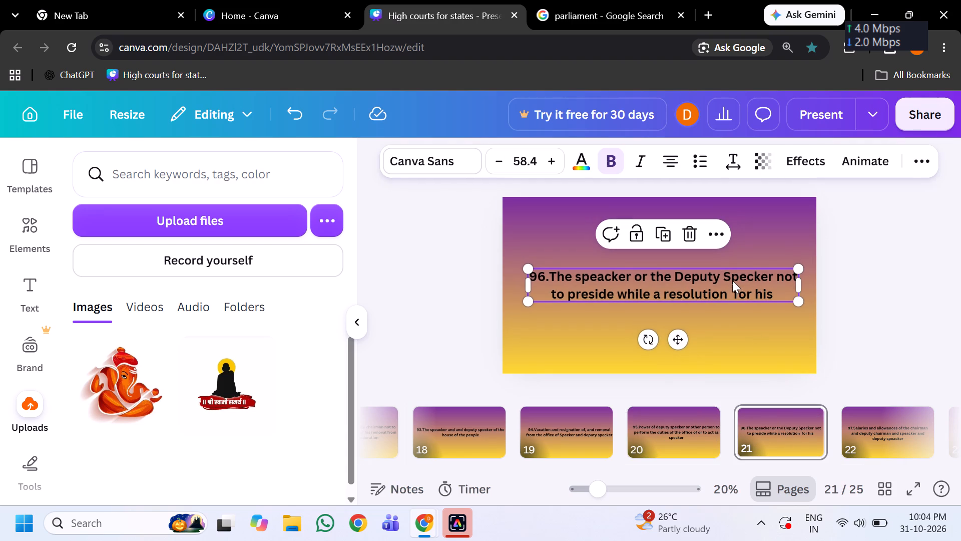
{"action": "left_click", "coordinate": [716, 235]}
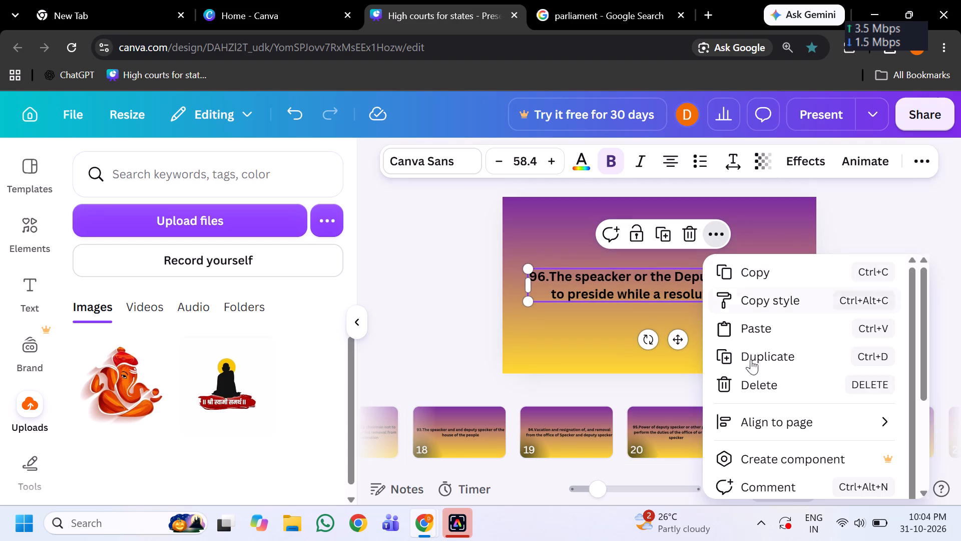
{"action": "left_click", "coordinate": [791, 417]}
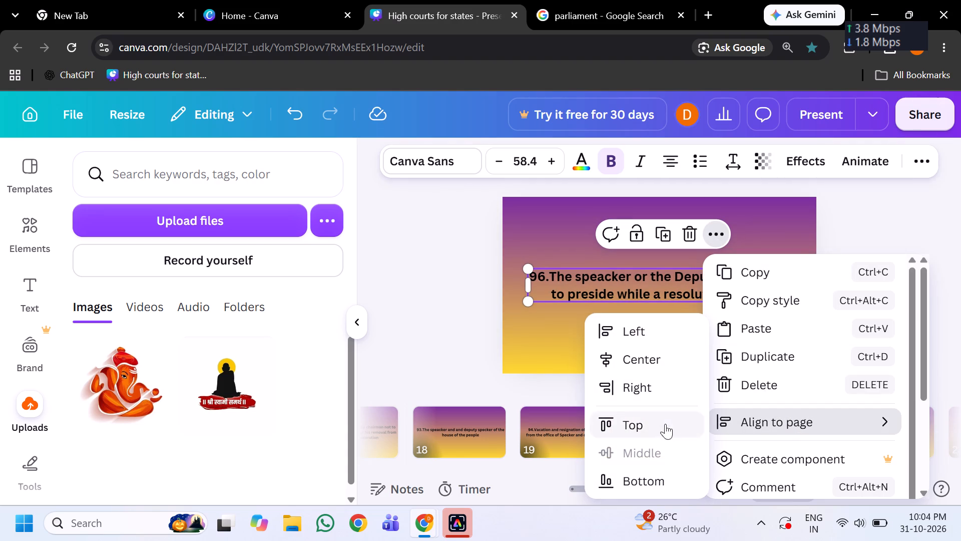
{"action": "left_click", "coordinate": [864, 214]}
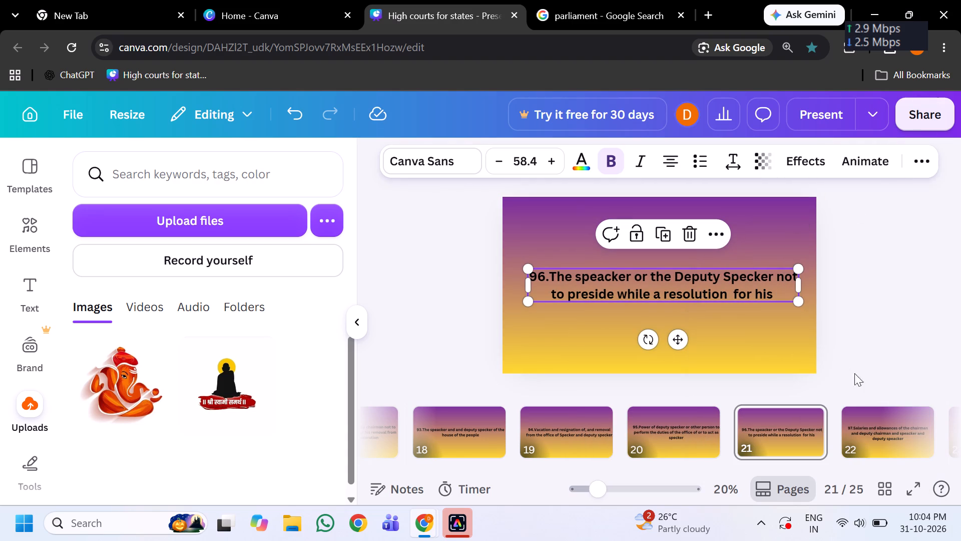
Align the "97.Salaries and allowances of the chairman" heading on page 22 to the vertical middle of the page.
{"action": "left_click", "coordinate": [881, 430]}
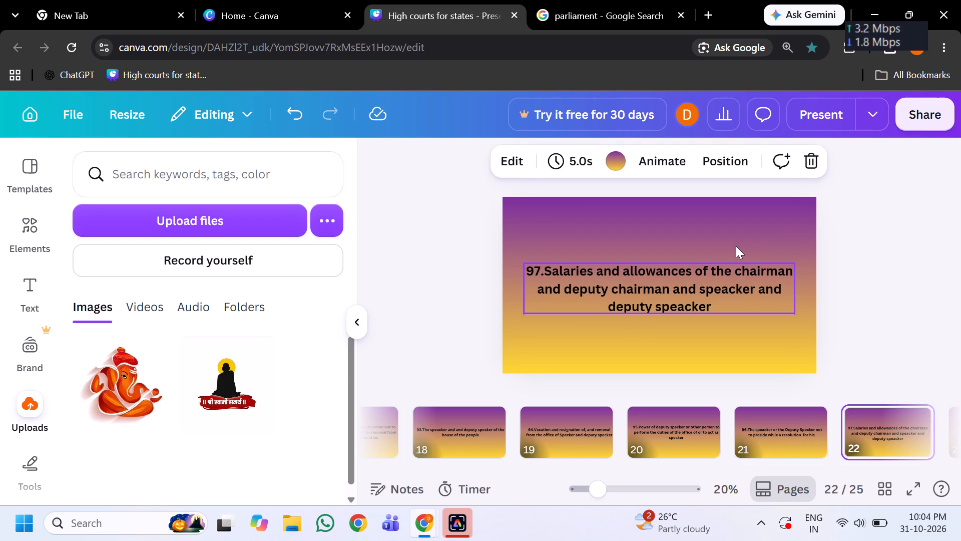
{"action": "left_click", "coordinate": [714, 283]}
{"action": "left_click", "coordinate": [719, 227]}
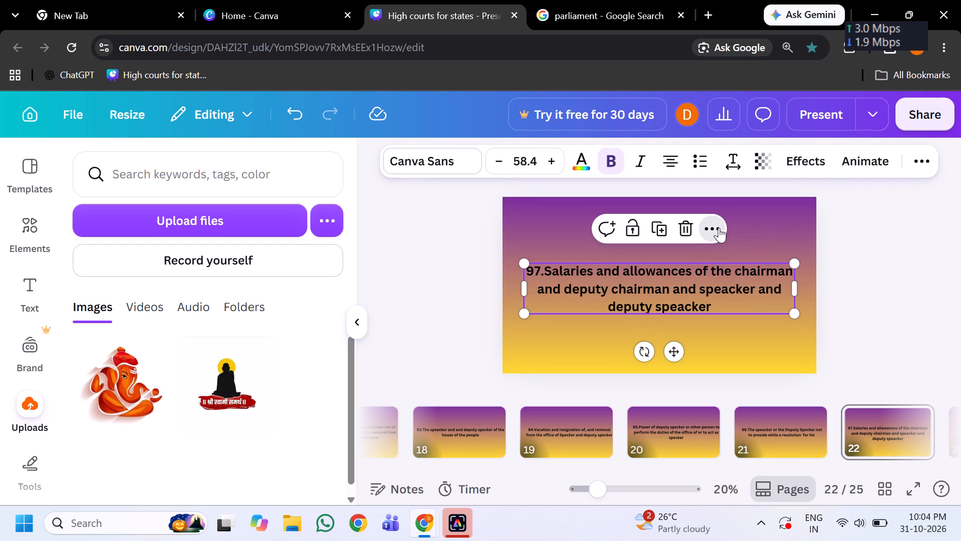
{"action": "left_click", "coordinate": [765, 411]}
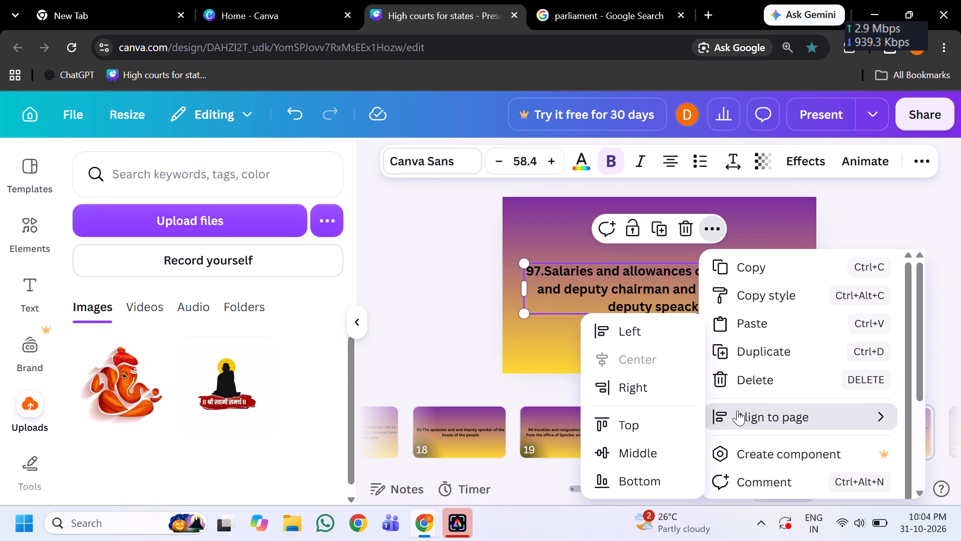
{"action": "left_click", "coordinate": [665, 452]}
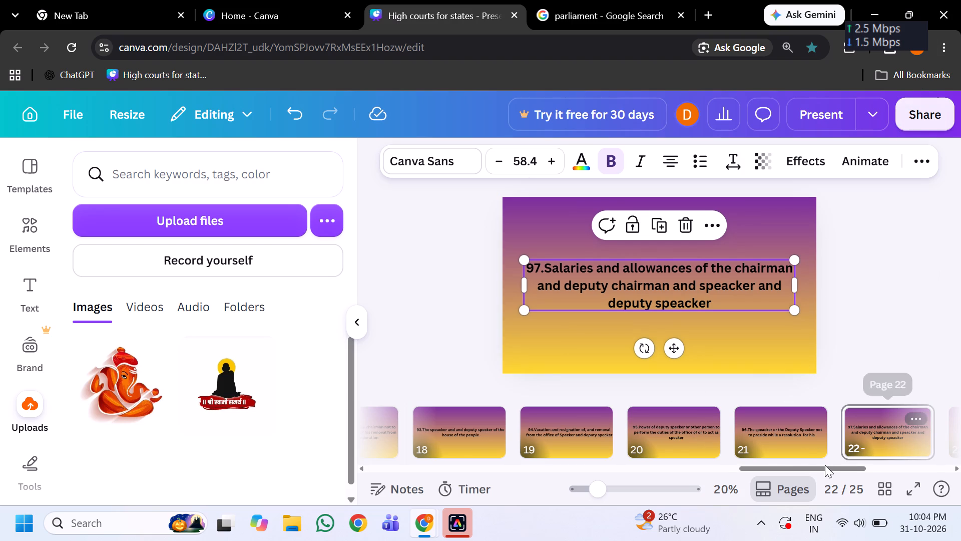
Align the "98.Secretarial of Parliament" heading on page 23 to the vertical middle of the page.
{"action": "left_click_drag", "start_coordinate": [823, 471], "coordinate": [879, 479]}
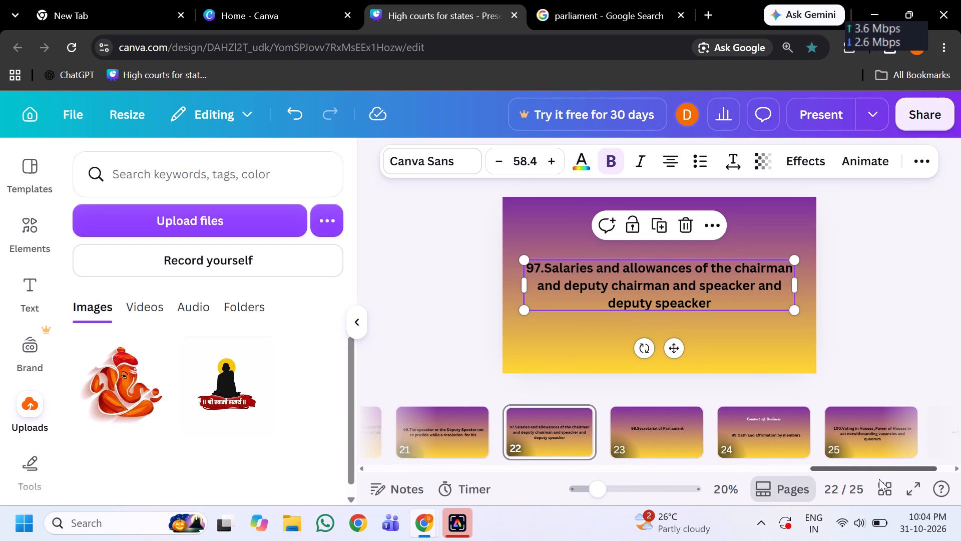
{"action": "left_click_drag", "start_coordinate": [879, 479], "coordinate": [891, 482]}
{"action": "left_click", "coordinate": [668, 432]}
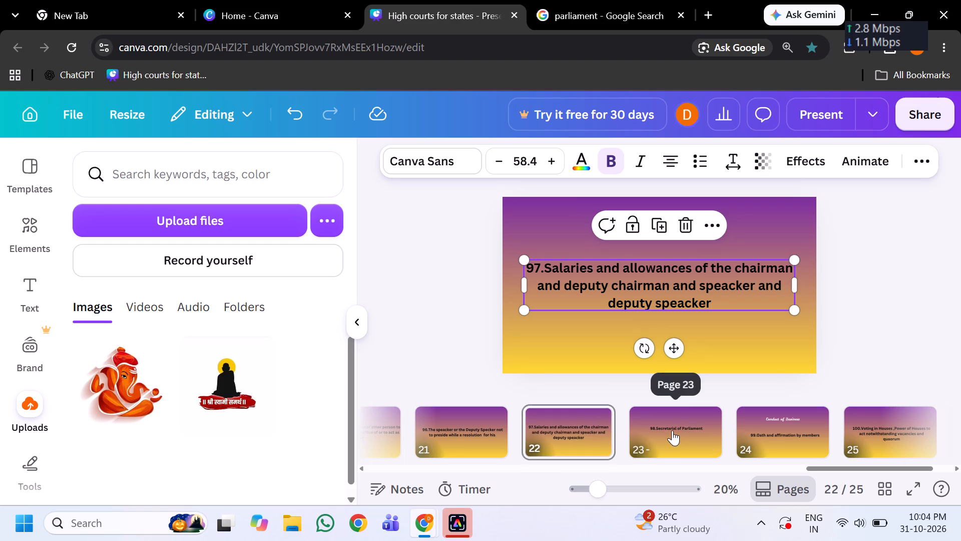
{"action": "double_click", "coordinate": [672, 430]}
{"action": "left_click", "coordinate": [720, 264]}
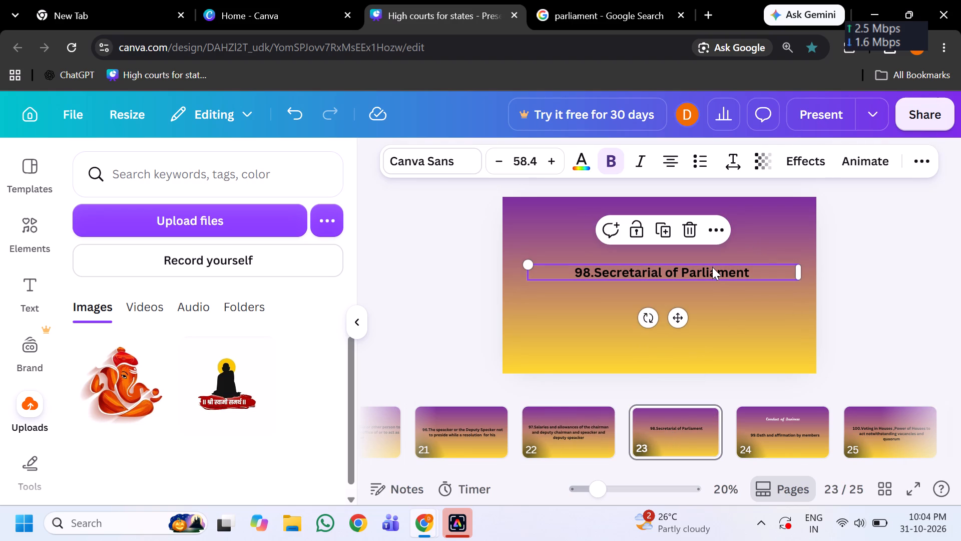
{"action": "left_click", "coordinate": [723, 230]}
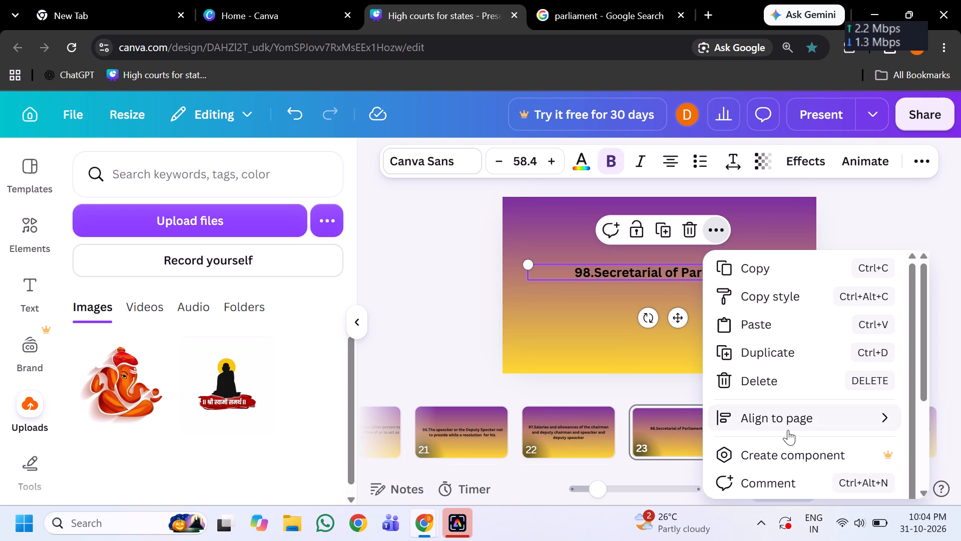
{"action": "left_click", "coordinate": [635, 447]}
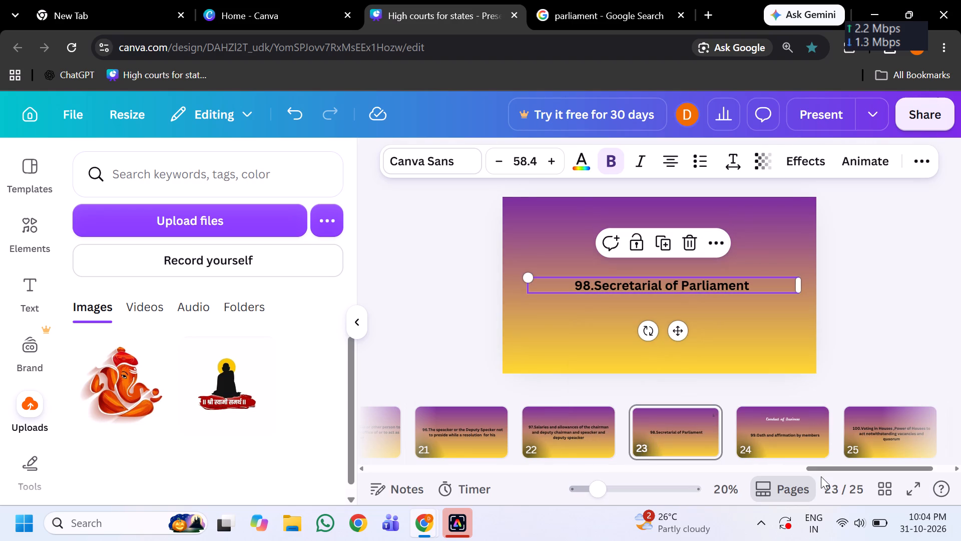
Align the "99.Oath and affirmation by members" heading on page 24 to the vertical middle of the page.
{"action": "left_click", "coordinate": [790, 443]}
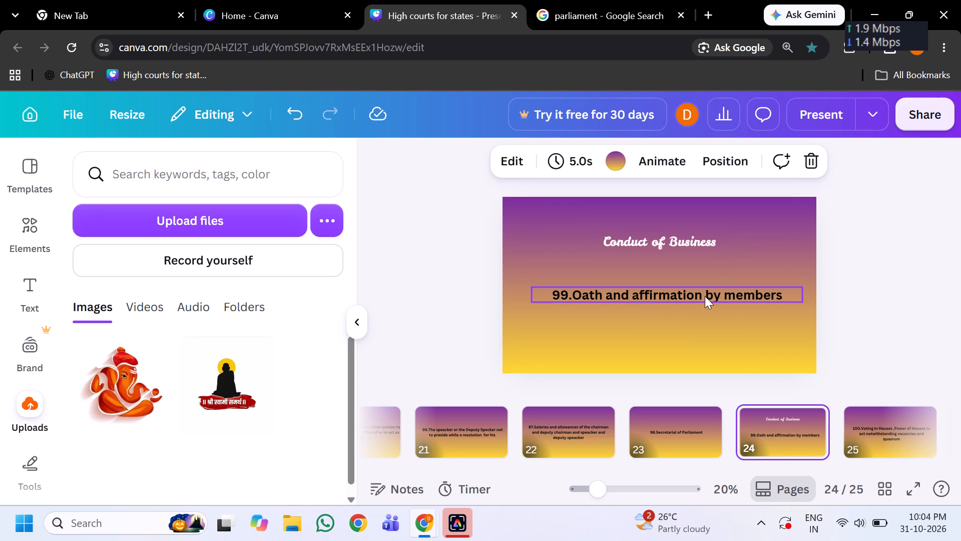
{"action": "left_click", "coordinate": [705, 296]}
{"action": "left_click", "coordinate": [730, 242]}
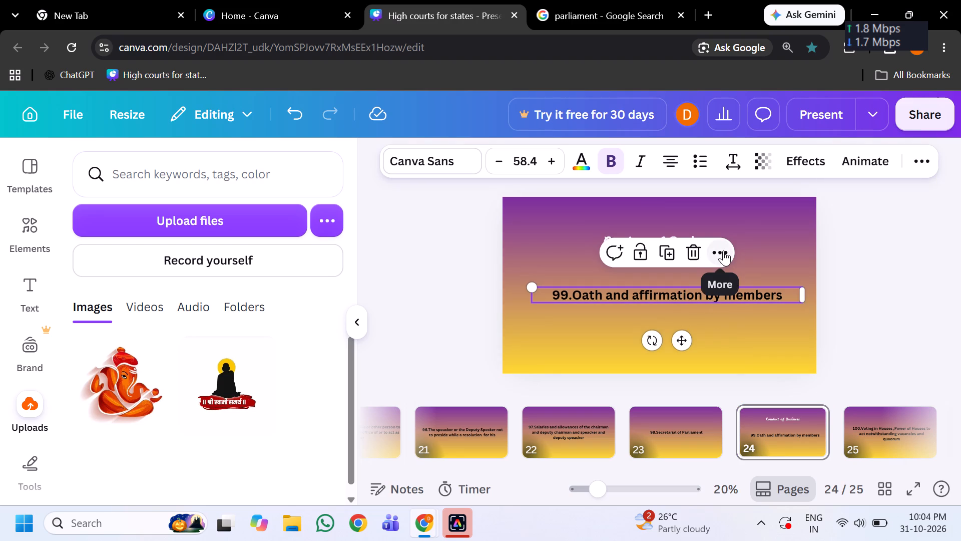
{"action": "left_click", "coordinate": [723, 250]}
{"action": "left_click", "coordinate": [762, 442]}
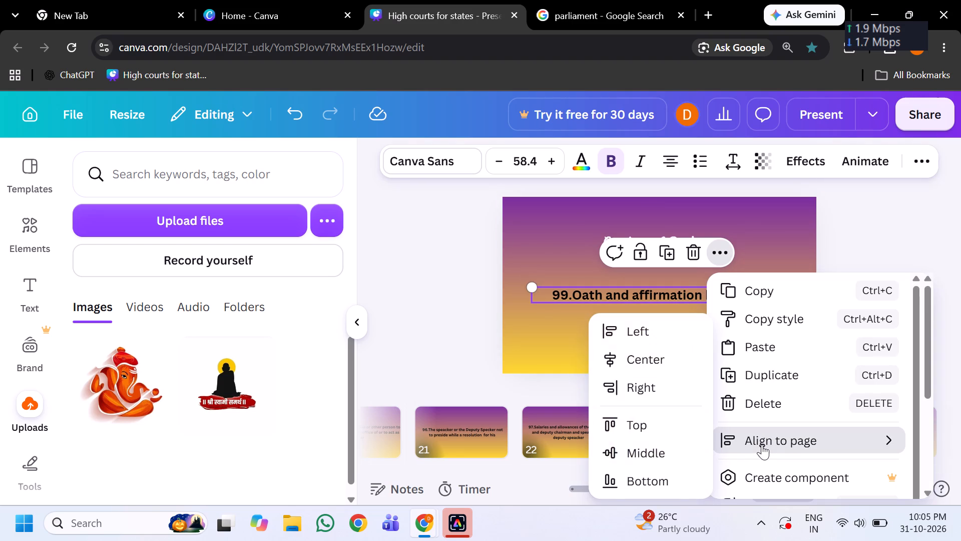
{"action": "left_click", "coordinate": [648, 452]}
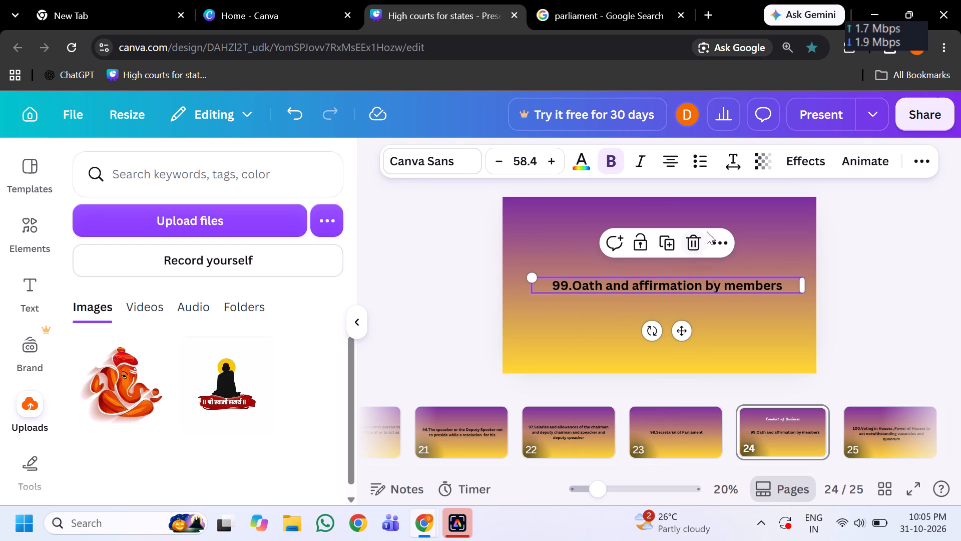
{"action": "left_click_drag", "start_coordinate": [893, 256], "coordinate": [890, 261]}
Move the "Conduct of Business" title on page 24 down to just above the article 99 heading, lined up with it.
{"action": "left_click_drag", "start_coordinate": [667, 237], "coordinate": [670, 246]}
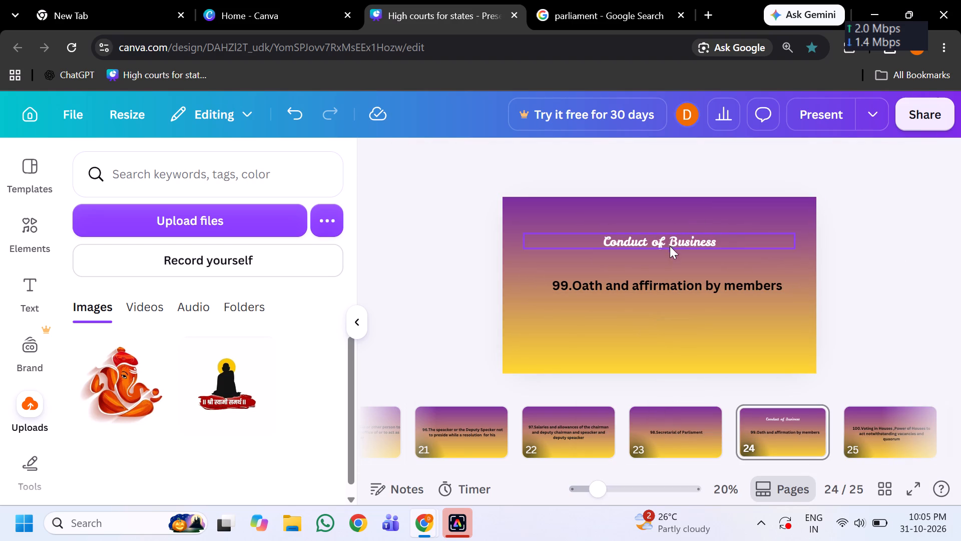
{"action": "left_click_drag", "start_coordinate": [670, 246], "coordinate": [674, 254]}
Align the "100.Voting in Houses ,Power of Houses" heading on page 25 to the vertical middle of the page.
{"action": "left_click", "coordinate": [867, 441]}
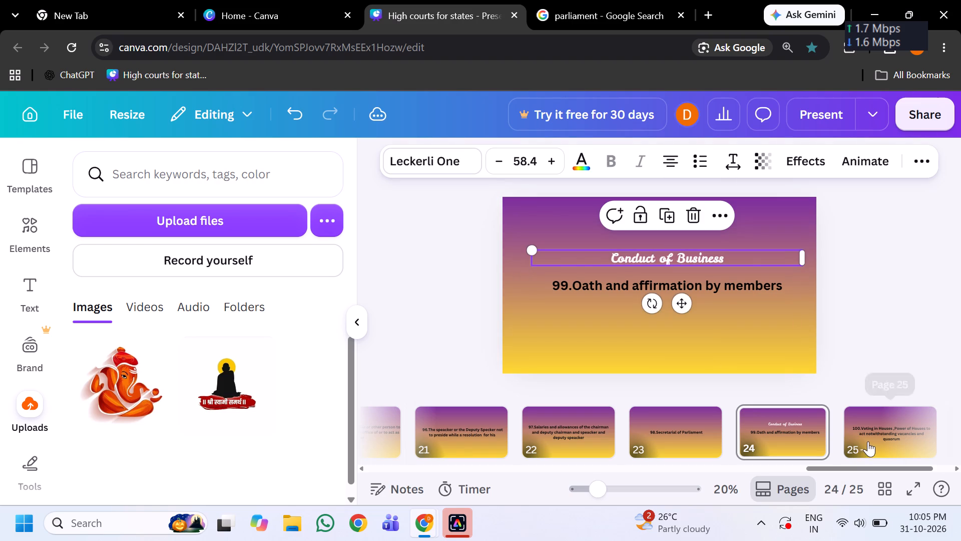
{"action": "left_click", "coordinate": [699, 281]}
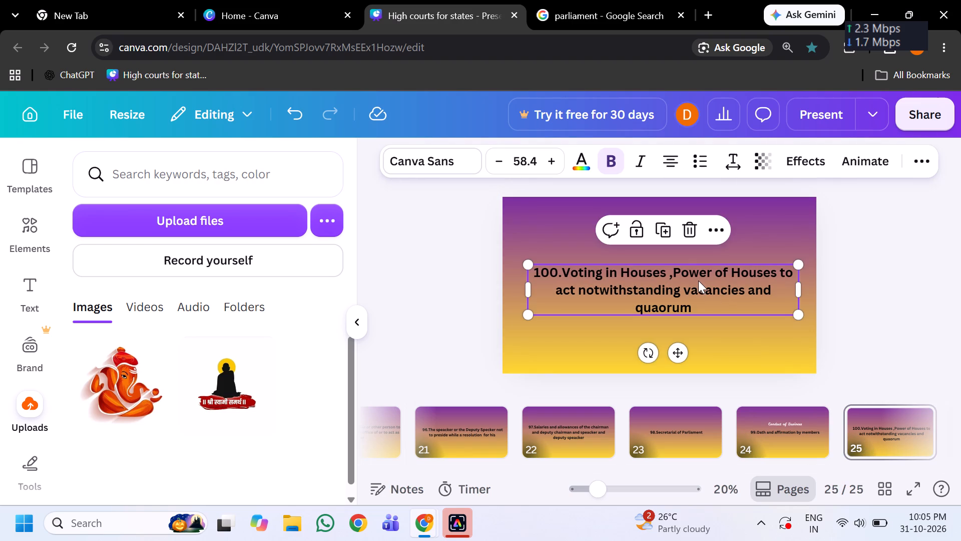
{"action": "left_click", "coordinate": [717, 222]}
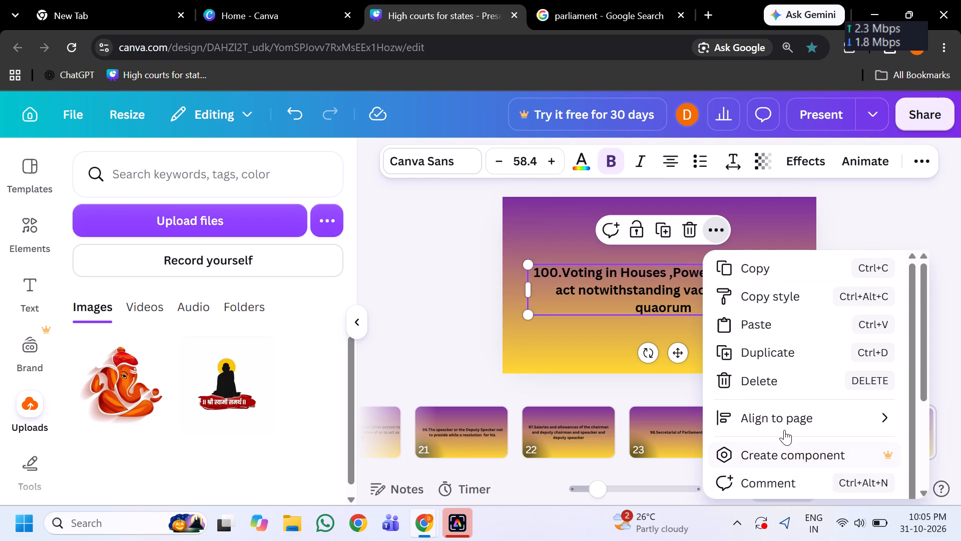
{"action": "left_click", "coordinate": [785, 428]}
{"action": "left_click", "coordinate": [791, 414]}
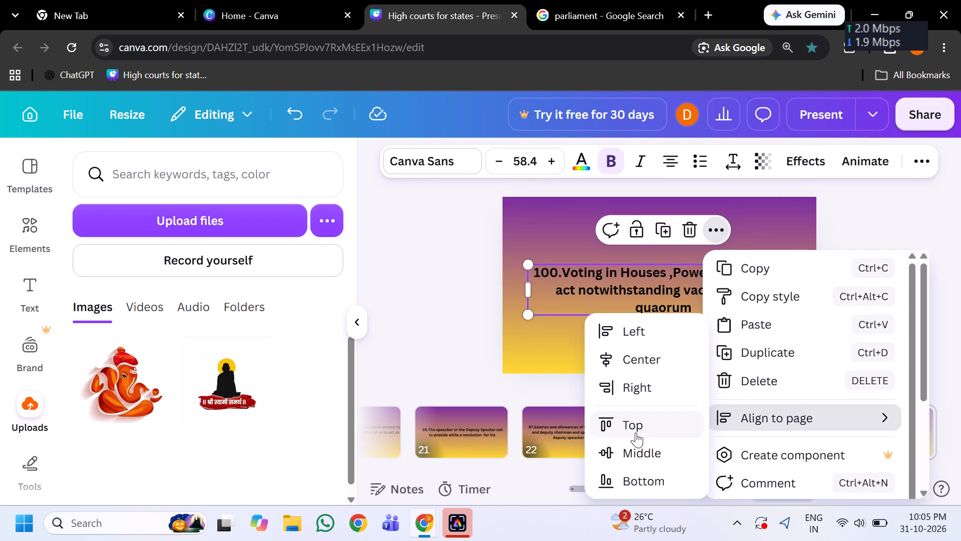
{"action": "left_click", "coordinate": [648, 454]}
{"action": "left_click", "coordinate": [898, 330]}
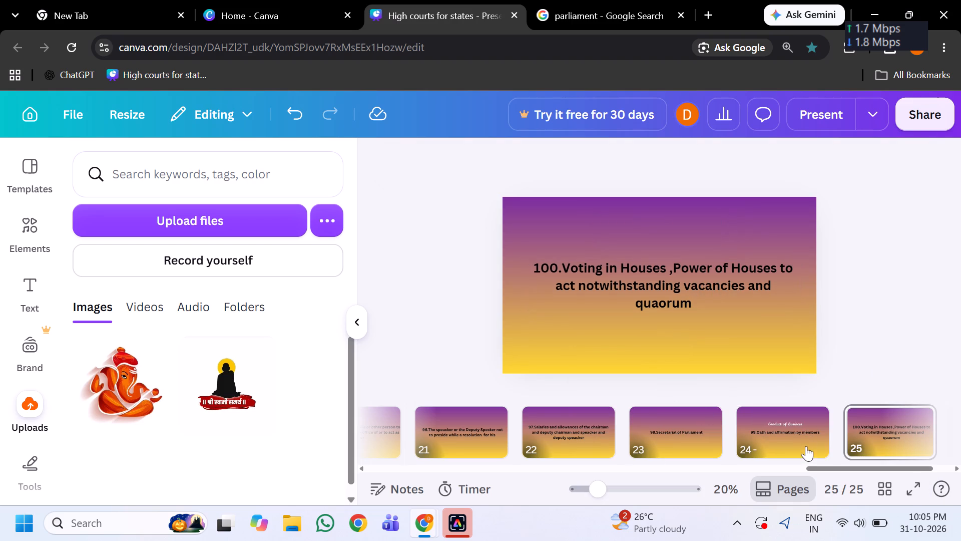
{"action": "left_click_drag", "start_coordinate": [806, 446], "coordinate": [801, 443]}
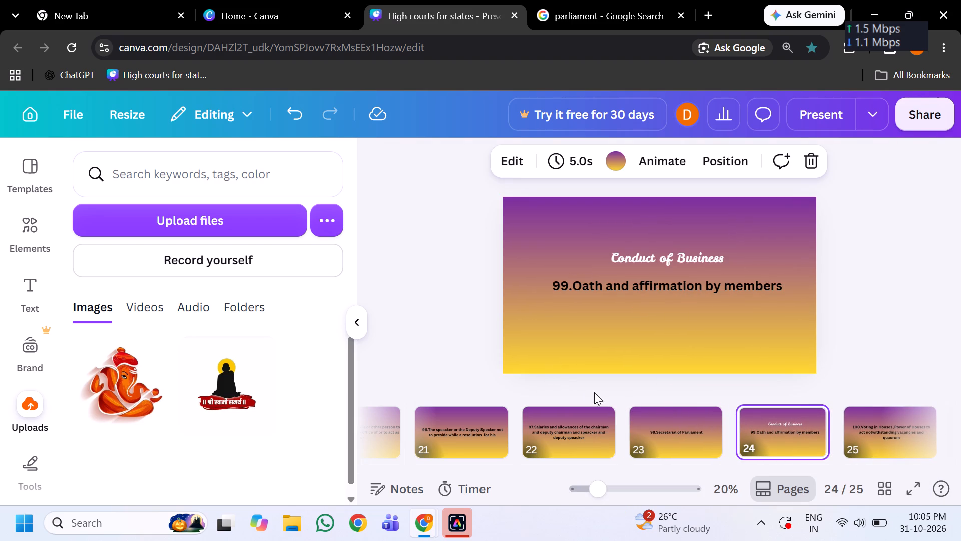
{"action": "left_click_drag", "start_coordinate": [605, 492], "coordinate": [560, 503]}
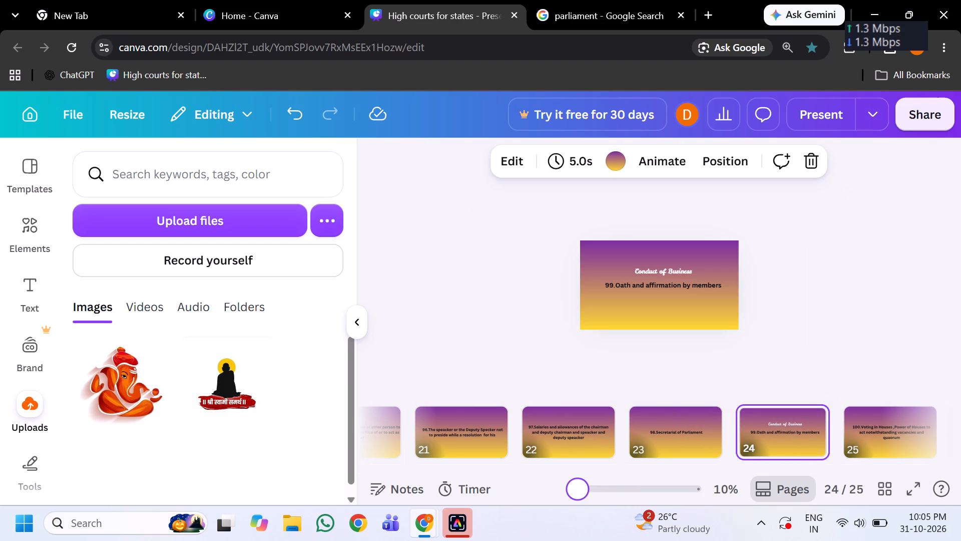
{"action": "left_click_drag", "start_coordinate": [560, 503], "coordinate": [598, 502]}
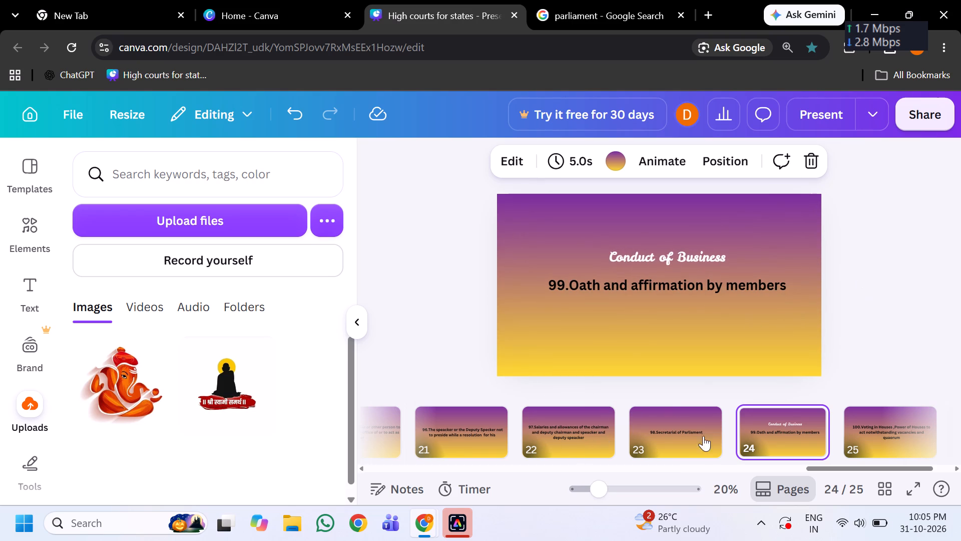
Italicize the "79.Constitution of Parliament" heading on page 2.
{"action": "left_click_drag", "start_coordinate": [815, 467], "coordinate": [738, 457]}
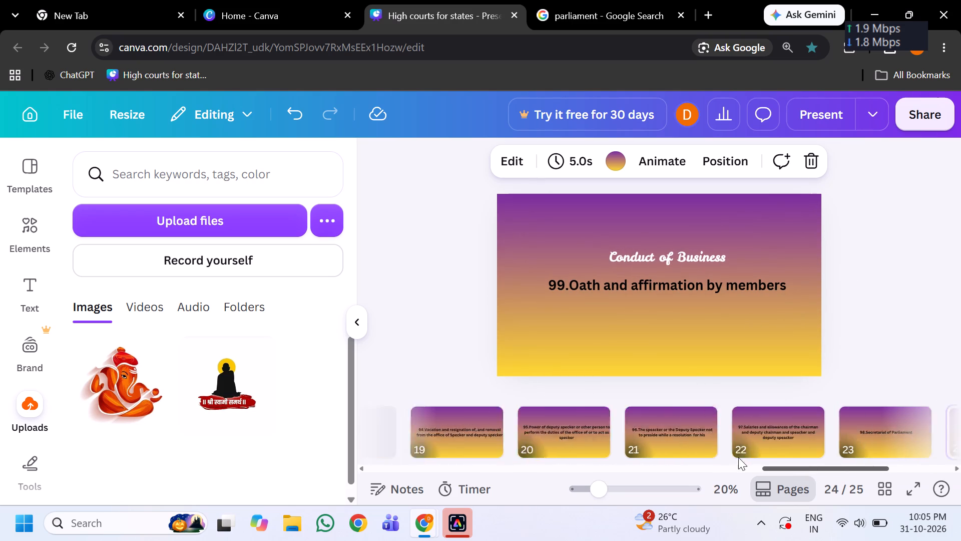
{"action": "left_click_drag", "start_coordinate": [738, 457], "coordinate": [370, 409]}
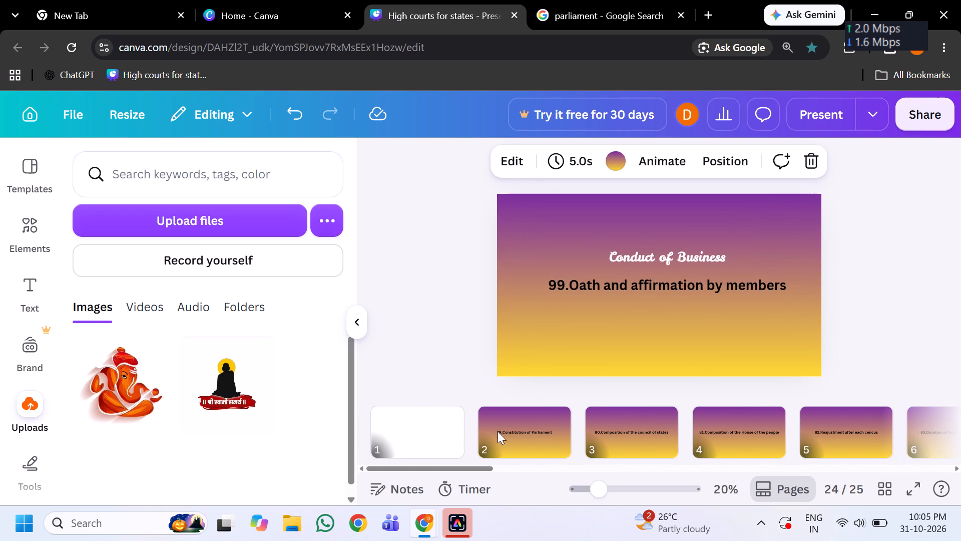
{"action": "left_click", "coordinate": [519, 439]}
{"action": "left_click", "coordinate": [528, 435]}
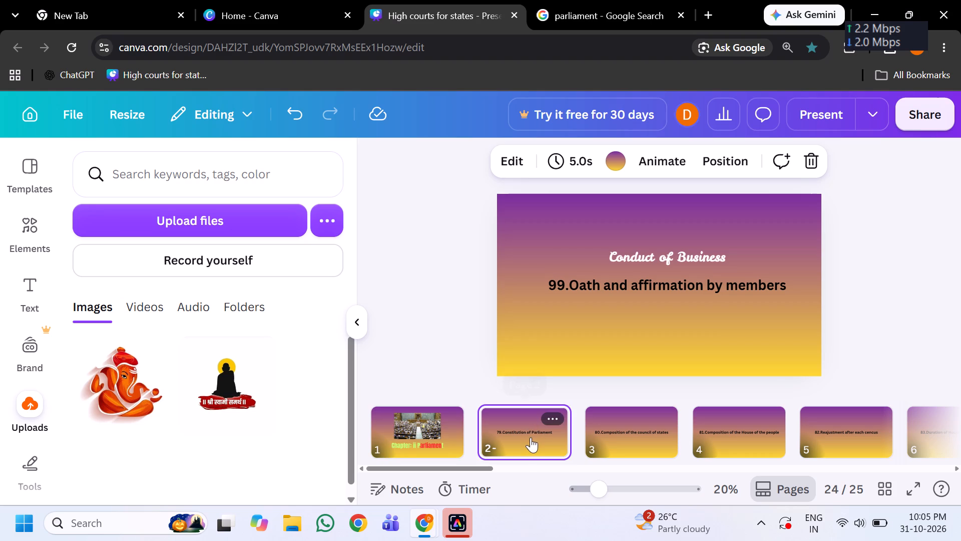
{"action": "left_click", "coordinate": [681, 289]}
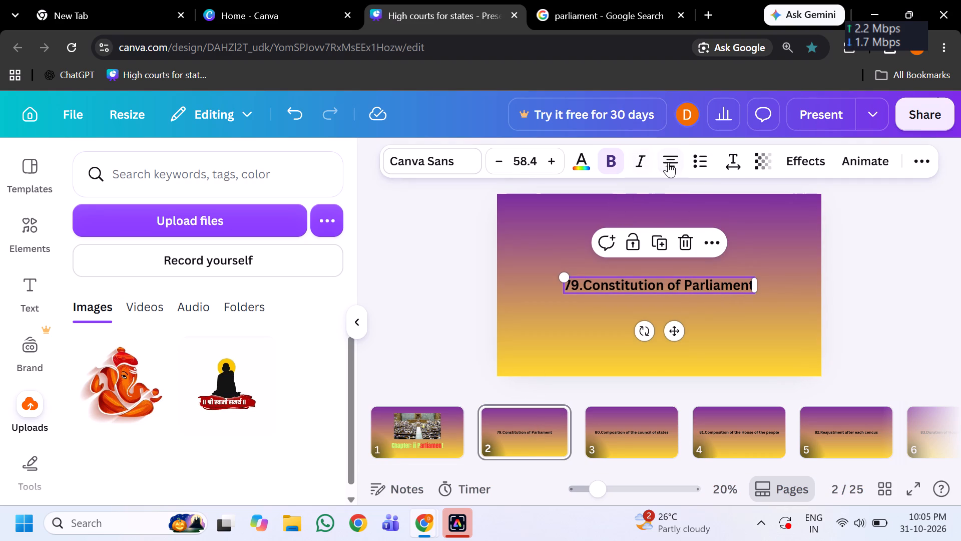
{"action": "left_click", "coordinate": [644, 167]}
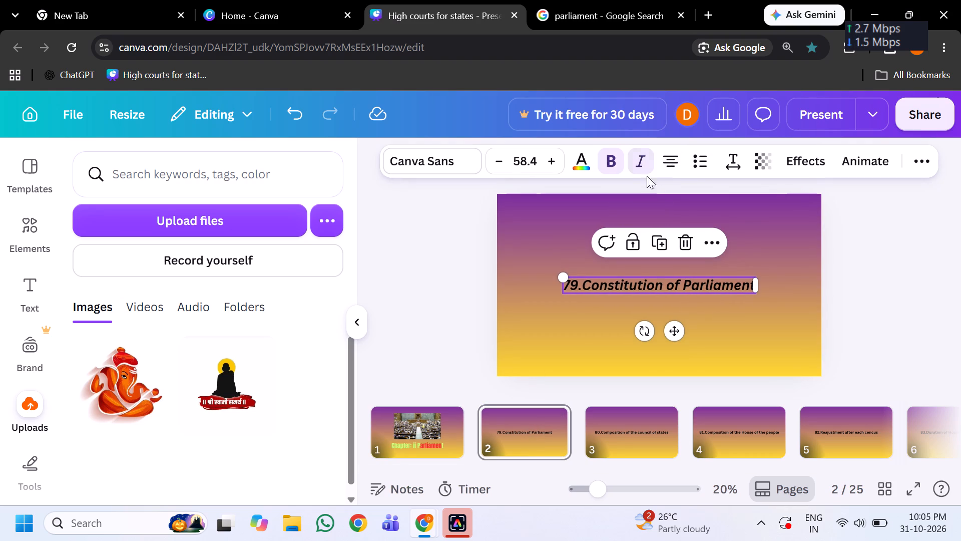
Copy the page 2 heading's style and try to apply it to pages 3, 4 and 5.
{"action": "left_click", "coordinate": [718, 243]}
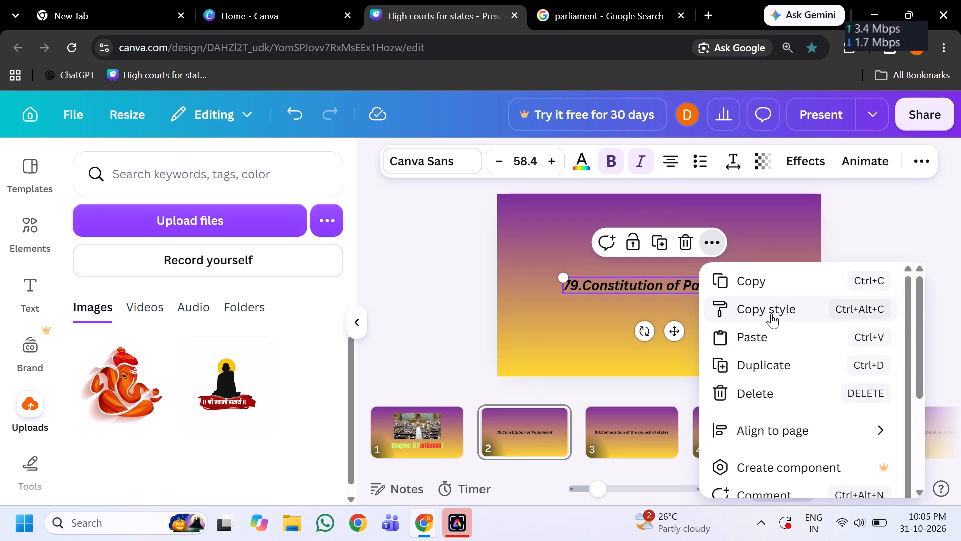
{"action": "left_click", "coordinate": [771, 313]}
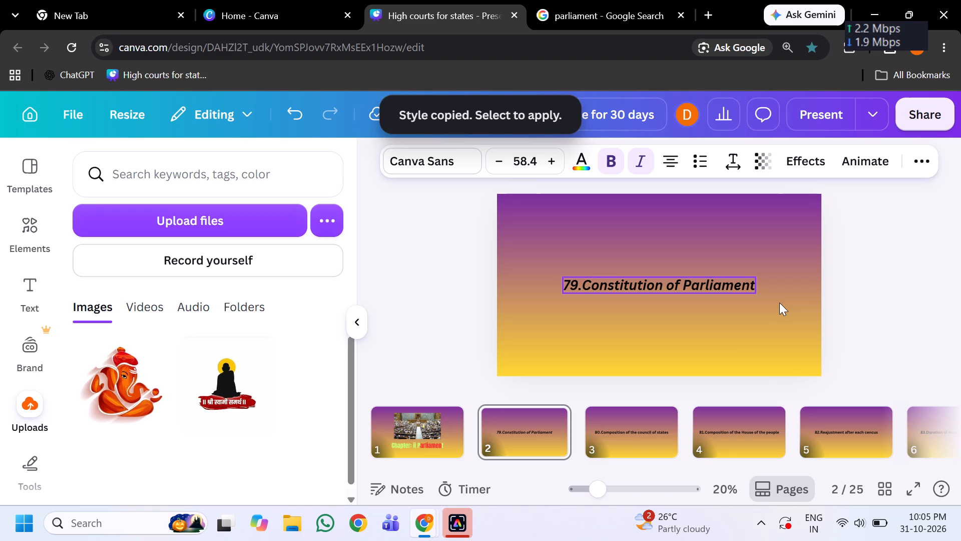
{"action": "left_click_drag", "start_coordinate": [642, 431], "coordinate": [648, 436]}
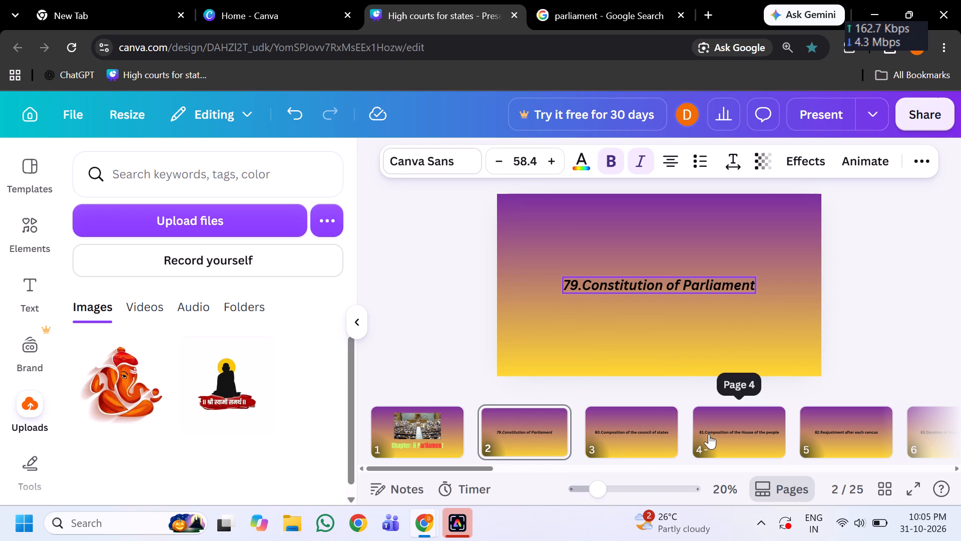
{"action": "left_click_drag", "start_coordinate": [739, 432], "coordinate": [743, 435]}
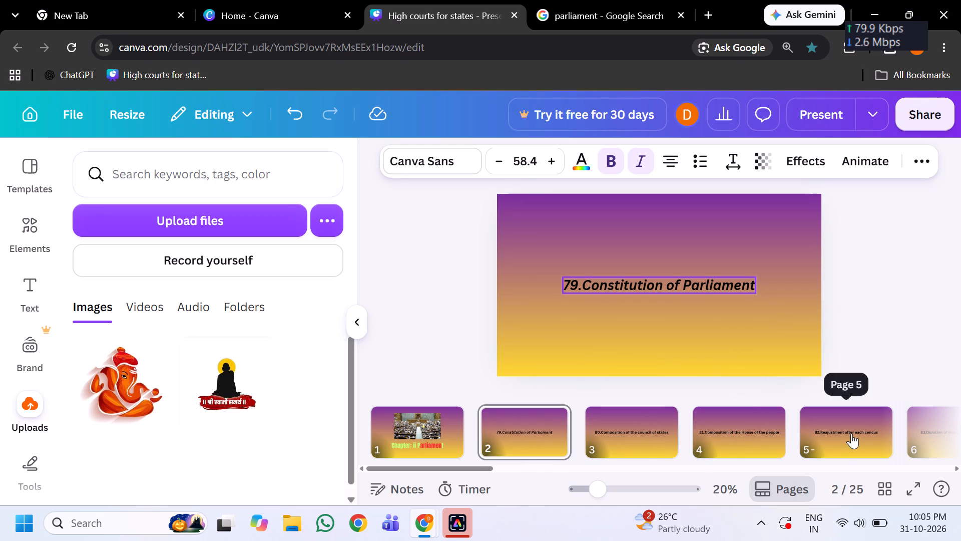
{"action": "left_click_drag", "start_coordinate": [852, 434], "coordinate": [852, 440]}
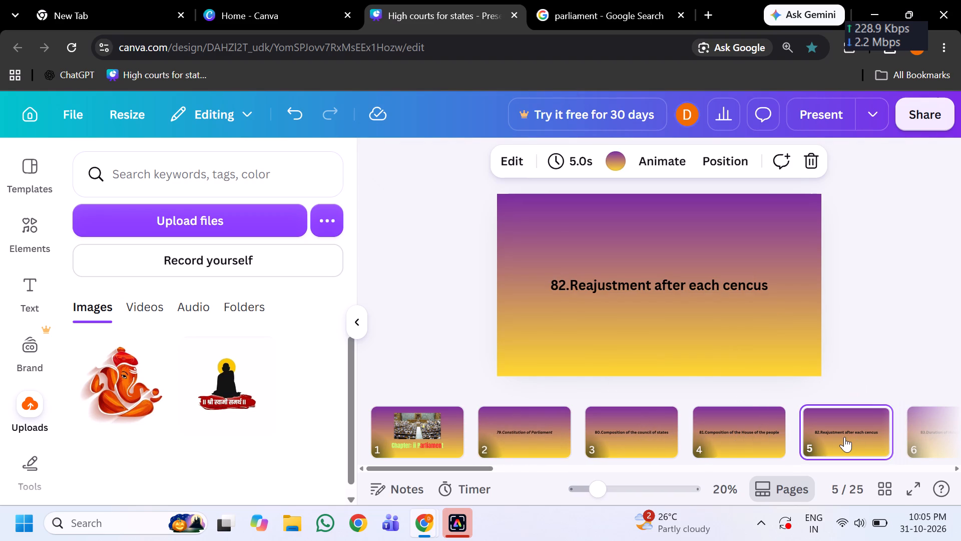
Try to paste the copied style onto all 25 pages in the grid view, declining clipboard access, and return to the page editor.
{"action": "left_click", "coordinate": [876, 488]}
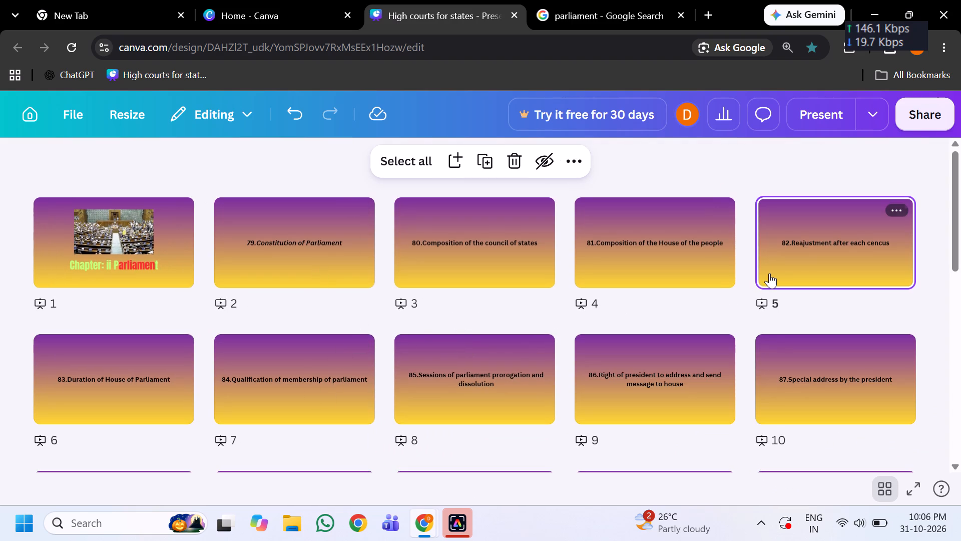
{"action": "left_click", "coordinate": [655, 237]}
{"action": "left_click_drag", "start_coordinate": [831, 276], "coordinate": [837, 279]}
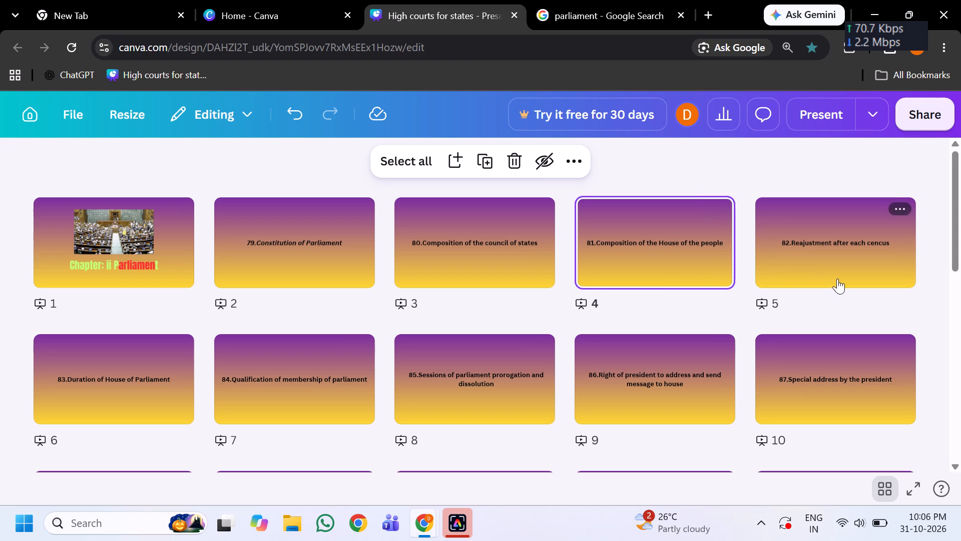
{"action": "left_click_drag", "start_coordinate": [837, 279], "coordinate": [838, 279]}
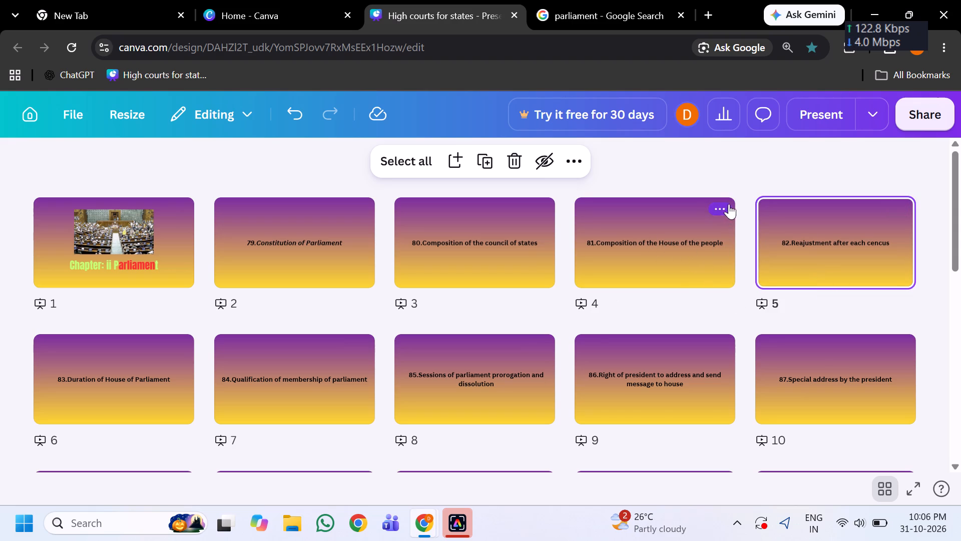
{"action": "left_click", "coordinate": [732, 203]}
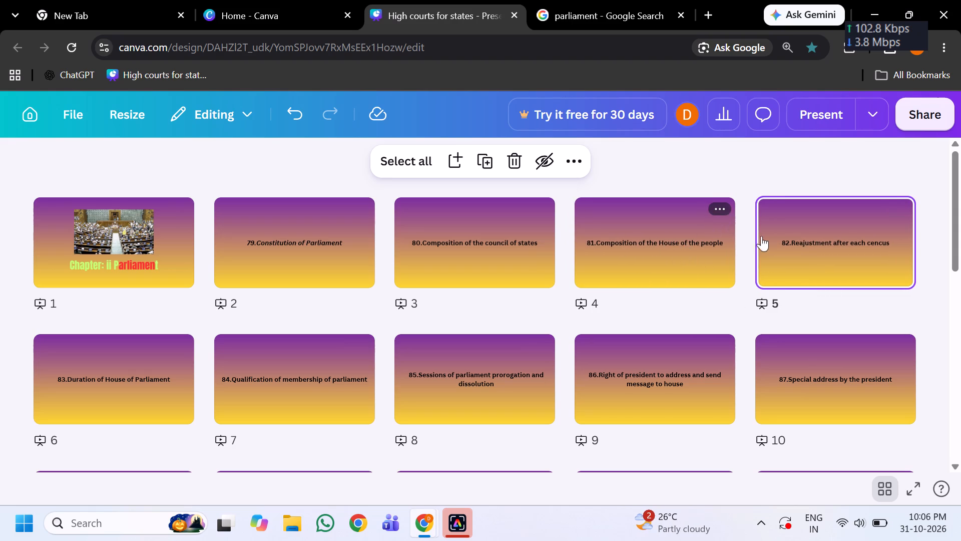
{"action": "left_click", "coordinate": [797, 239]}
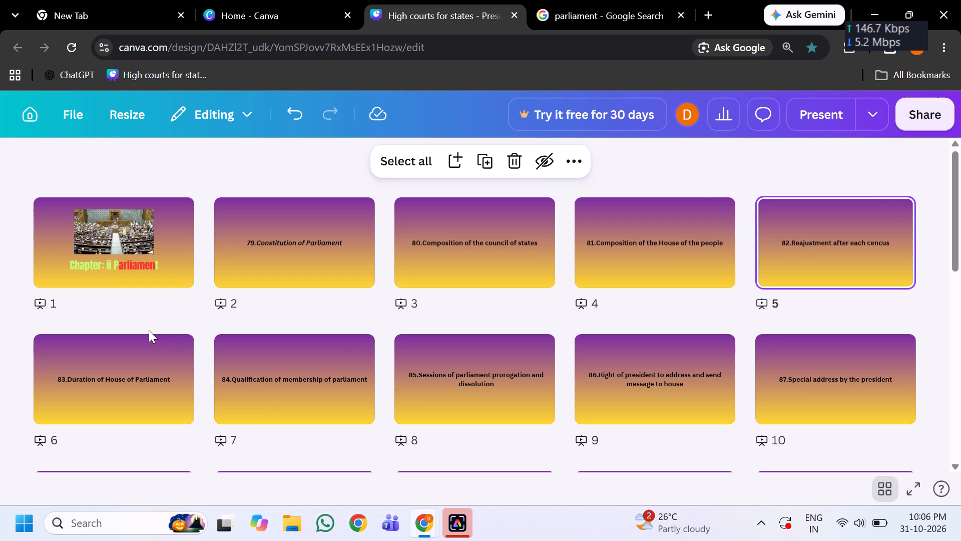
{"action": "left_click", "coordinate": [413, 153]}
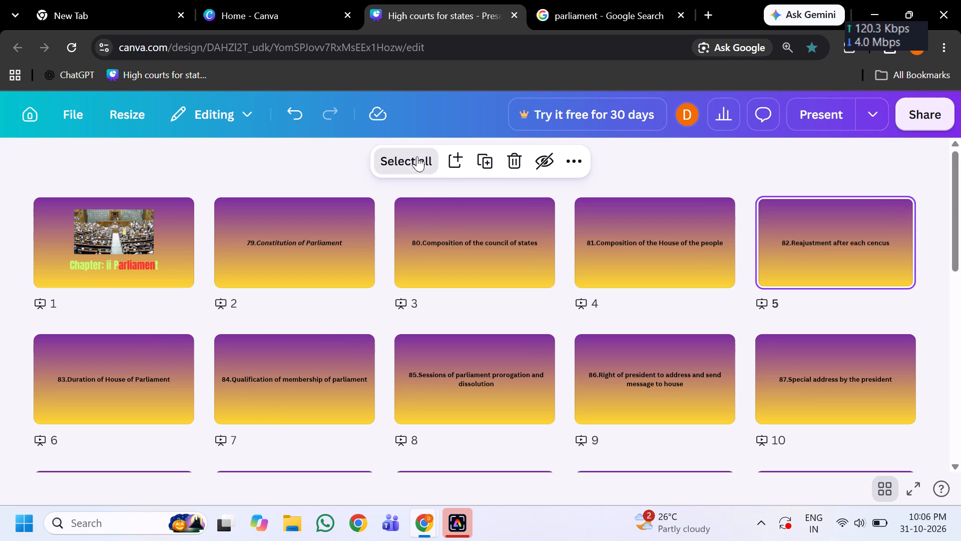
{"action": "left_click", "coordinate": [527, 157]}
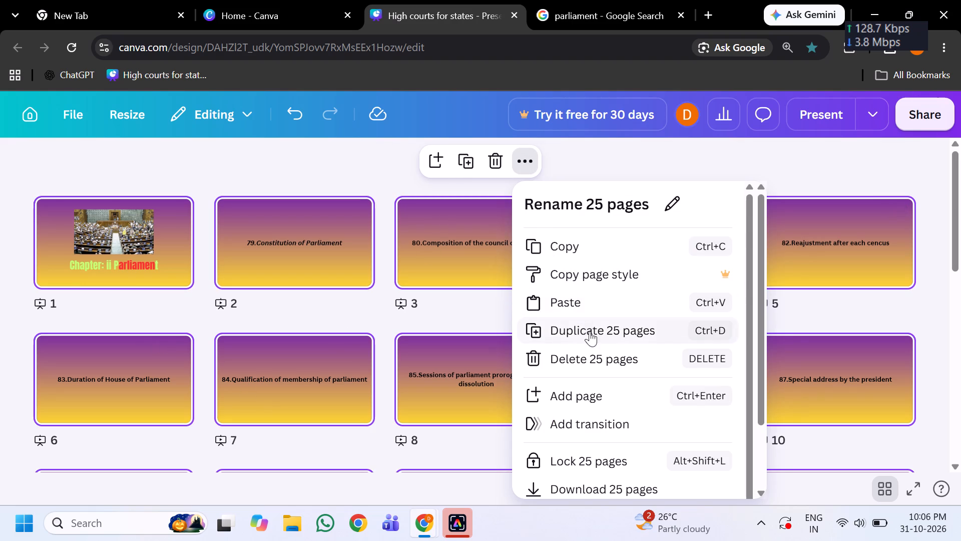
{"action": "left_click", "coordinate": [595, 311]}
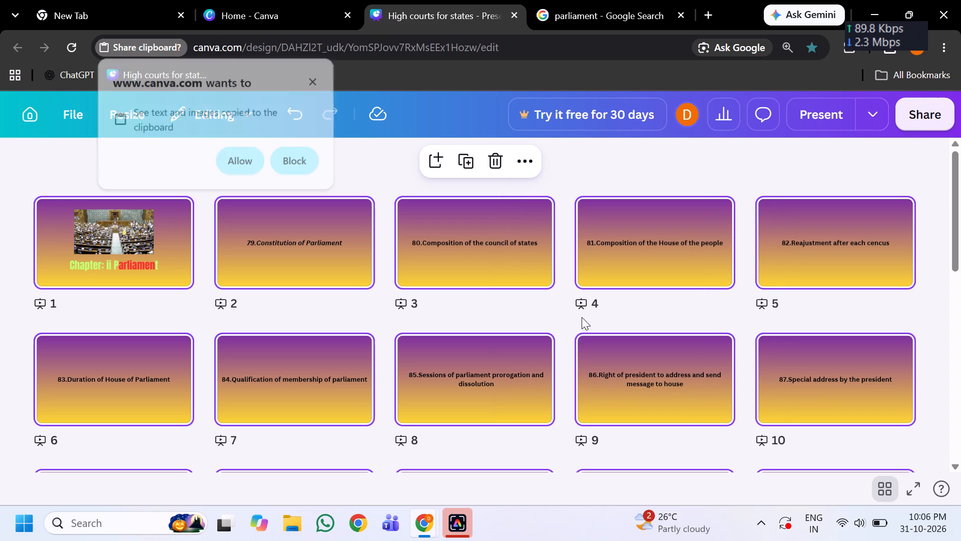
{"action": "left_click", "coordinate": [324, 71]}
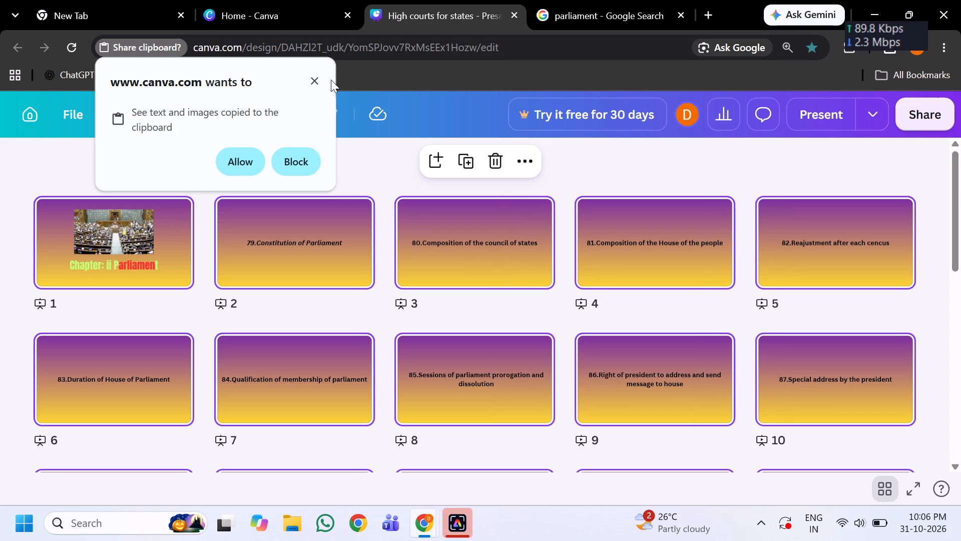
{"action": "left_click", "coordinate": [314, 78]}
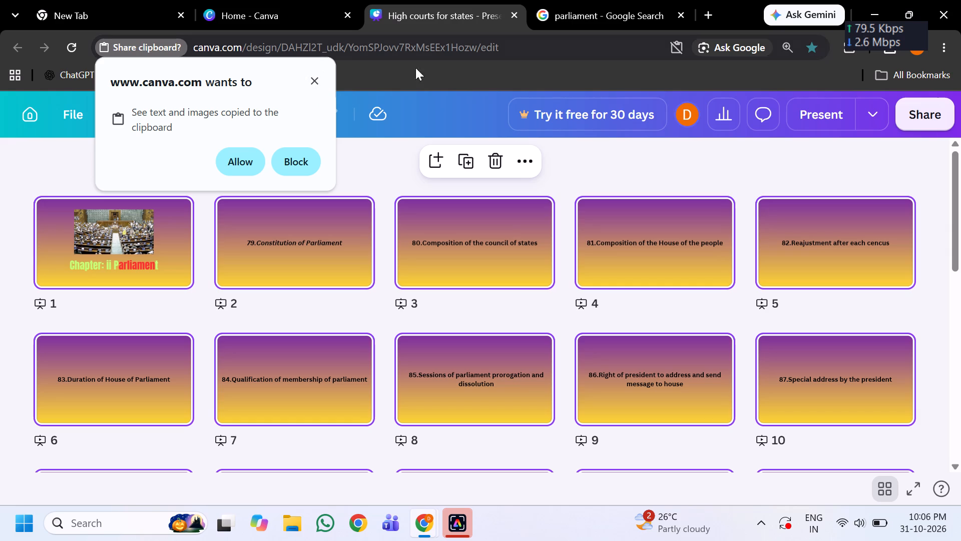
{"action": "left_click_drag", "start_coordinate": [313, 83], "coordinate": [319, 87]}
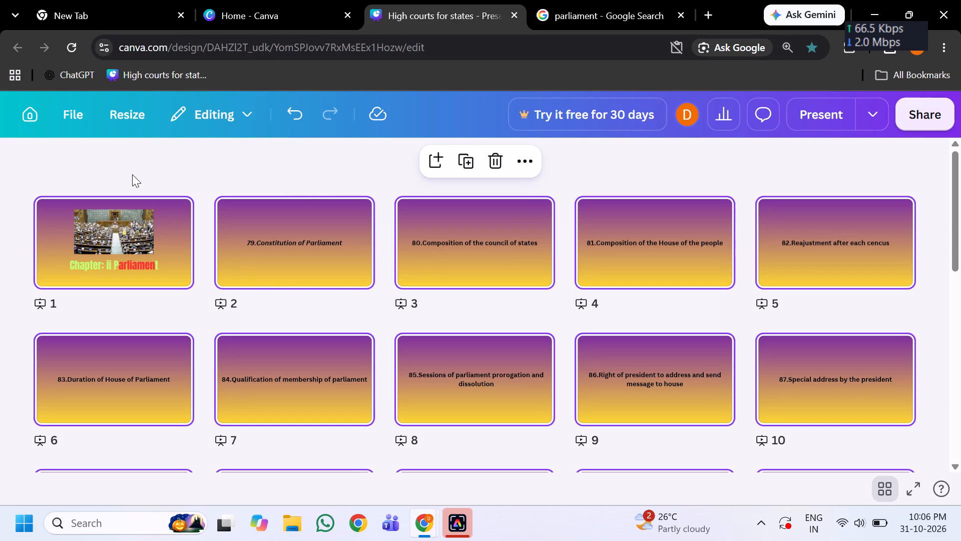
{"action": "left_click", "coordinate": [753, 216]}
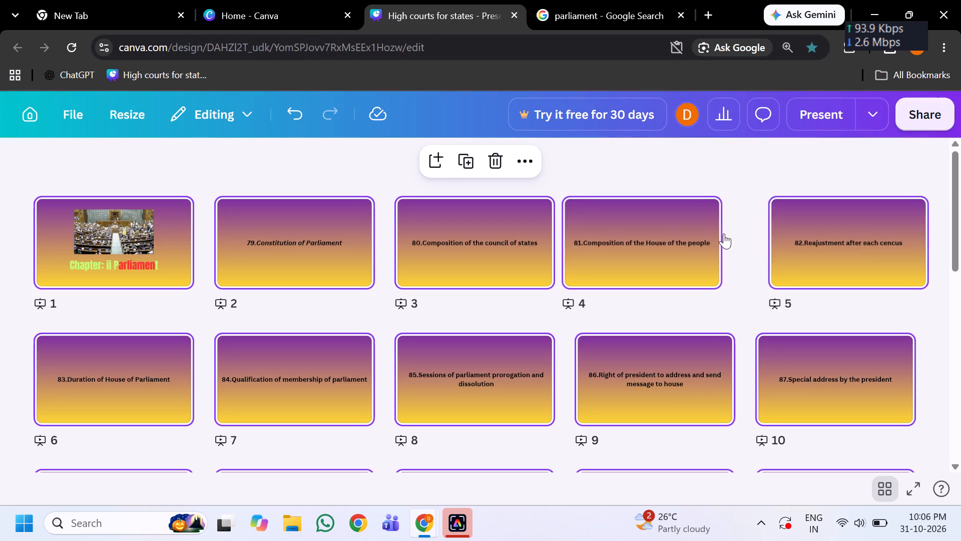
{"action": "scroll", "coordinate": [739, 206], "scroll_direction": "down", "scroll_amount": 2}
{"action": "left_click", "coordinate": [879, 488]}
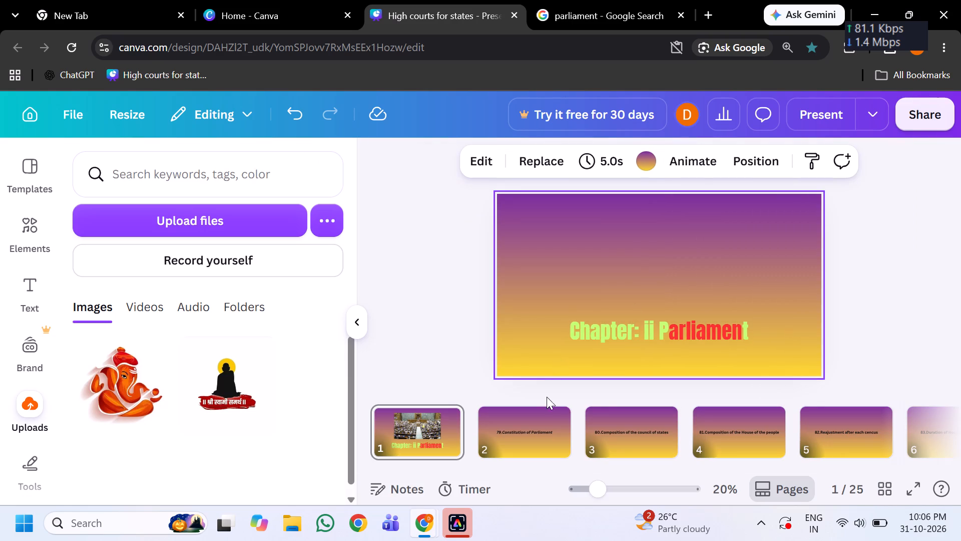
Italicize the "81.Composition of the House of the people" heading on page 4.
{"action": "left_click", "coordinate": [513, 407]}
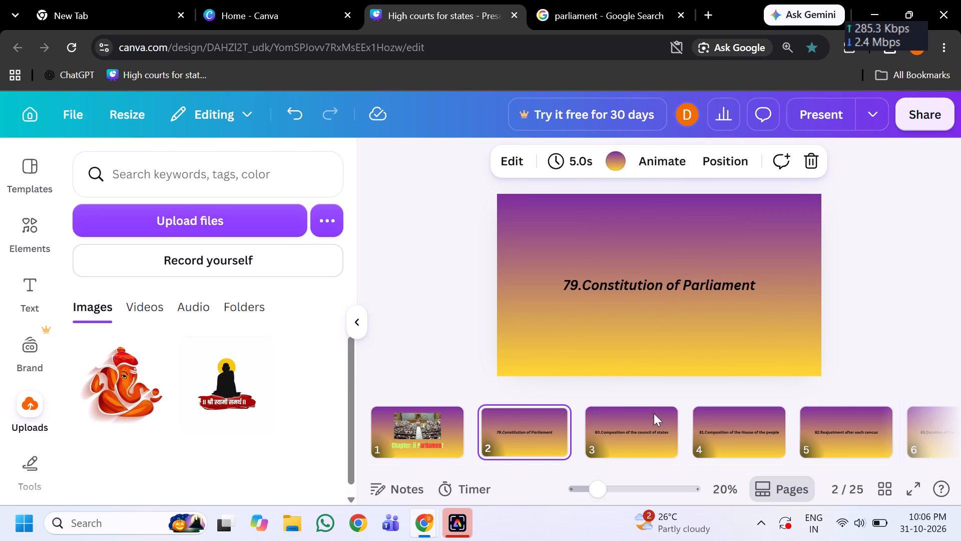
{"action": "left_click", "coordinate": [666, 441]}
{"action": "left_click", "coordinate": [703, 427]}
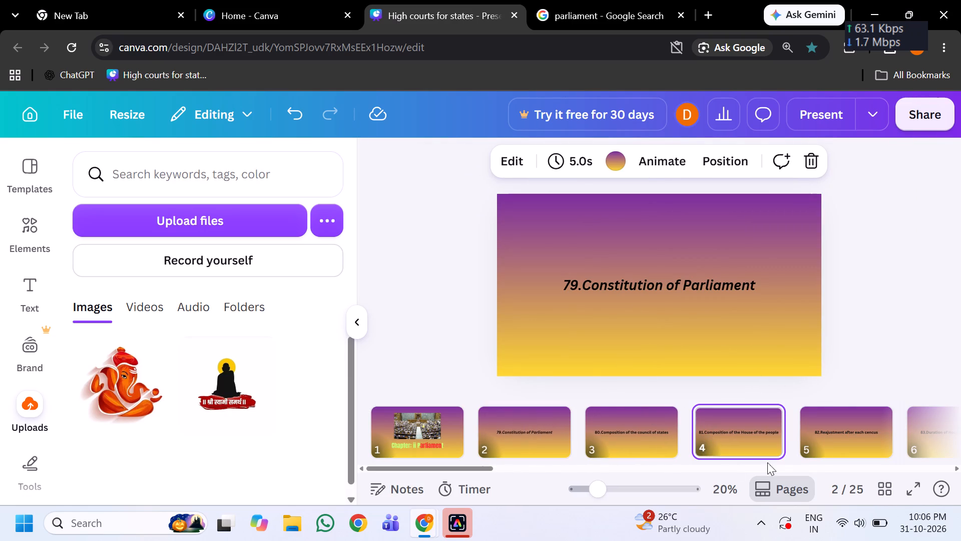
{"action": "left_click_drag", "start_coordinate": [699, 270], "coordinate": [702, 277]}
{"action": "left_click", "coordinate": [942, 295]}
{"action": "left_click", "coordinate": [575, 291]}
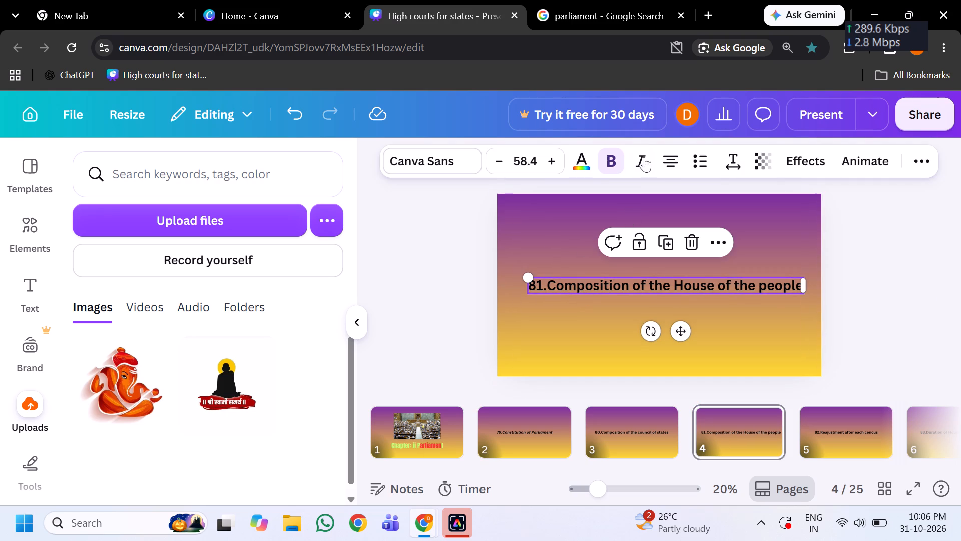
{"action": "left_click", "coordinate": [638, 158]}
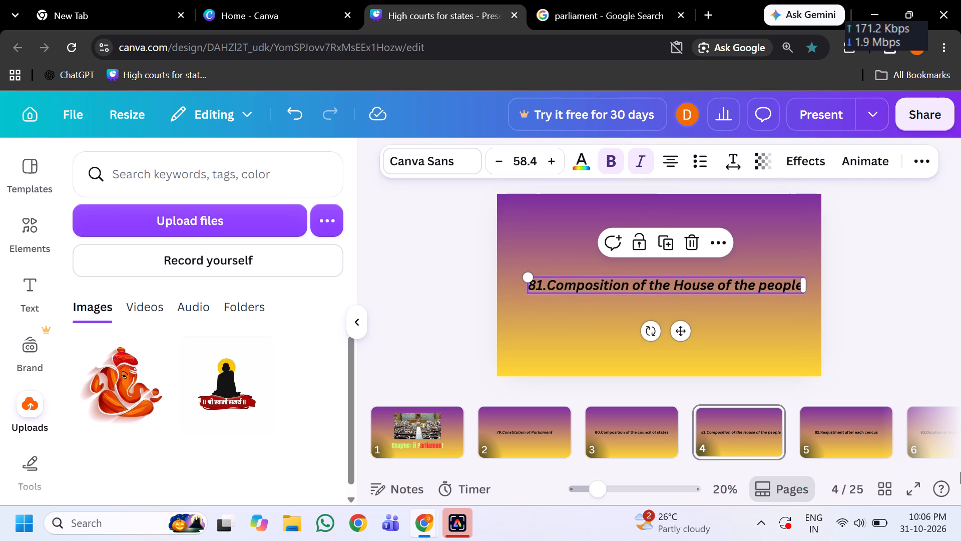
Italicize the "82.Reajustment after each cencus" heading on page 5.
{"action": "left_click", "coordinate": [842, 429]}
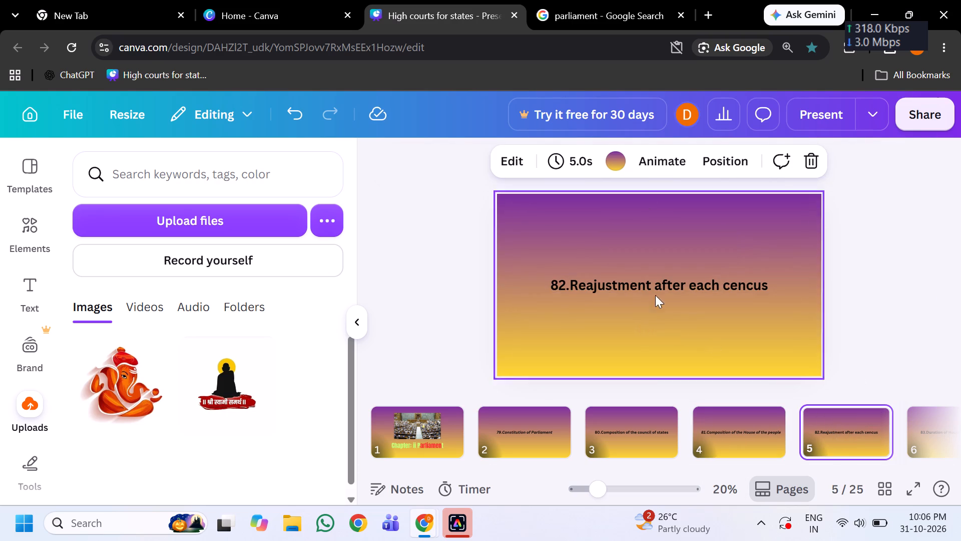
{"action": "left_click", "coordinate": [644, 283]}
{"action": "left_click", "coordinate": [636, 159]}
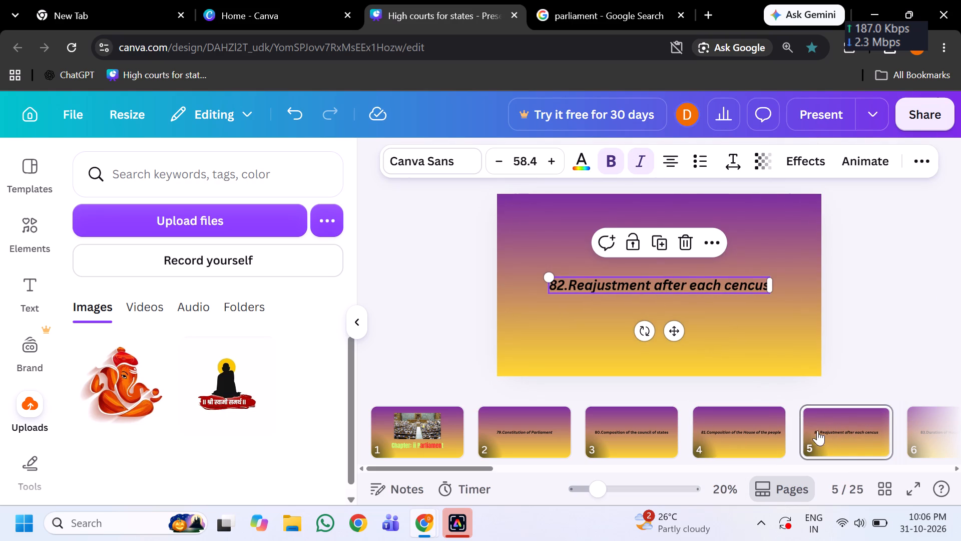
Italicize the article 92 heading about the chairman or deputy chairman not presiding on page 17.
{"action": "left_click", "coordinate": [620, 466]}
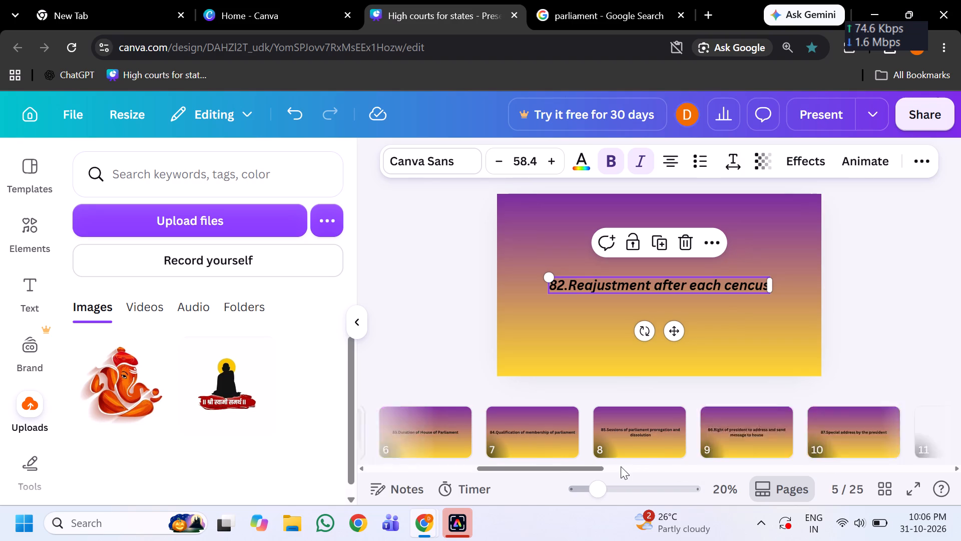
{"action": "left_click", "coordinate": [562, 427]}
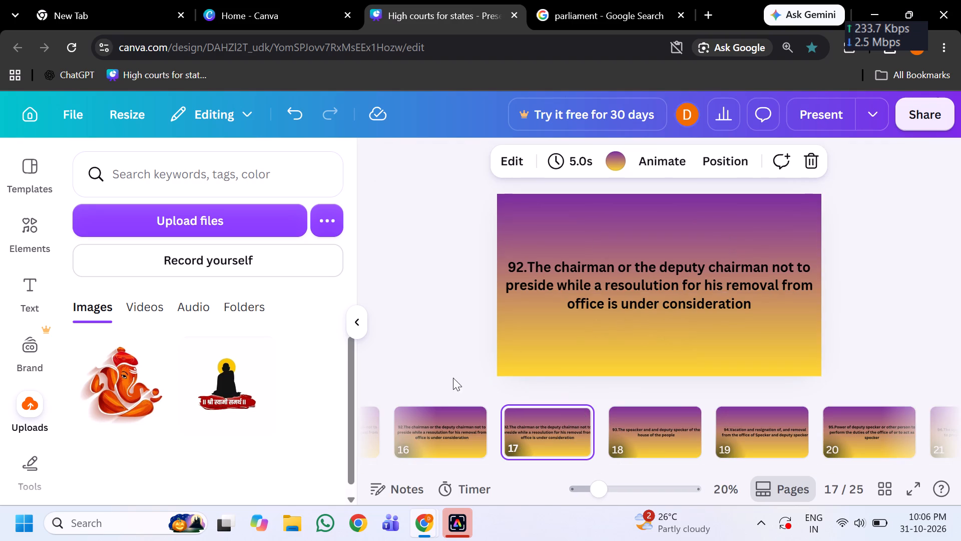
{"action": "left_click", "coordinate": [638, 260]}
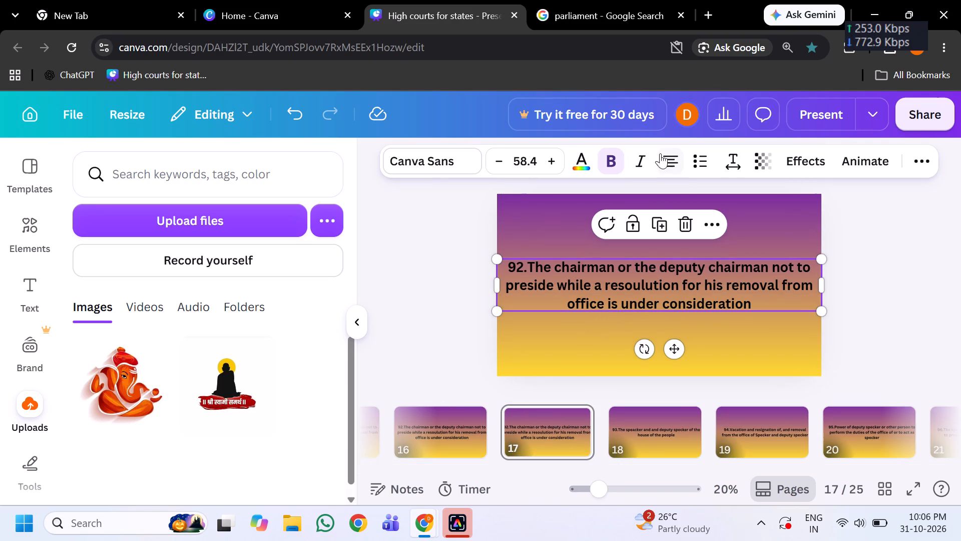
{"action": "left_click", "coordinate": [643, 158]}
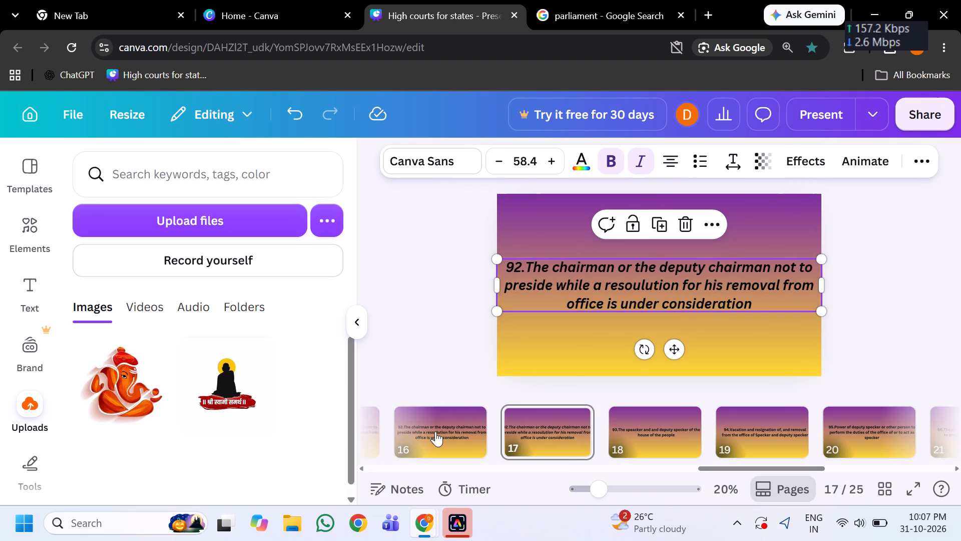
Italicize the article 92 heading about the chairman or deputy chairman not presiding on page 16.
{"action": "left_click", "coordinate": [435, 431]}
{"action": "left_click", "coordinate": [597, 278]}
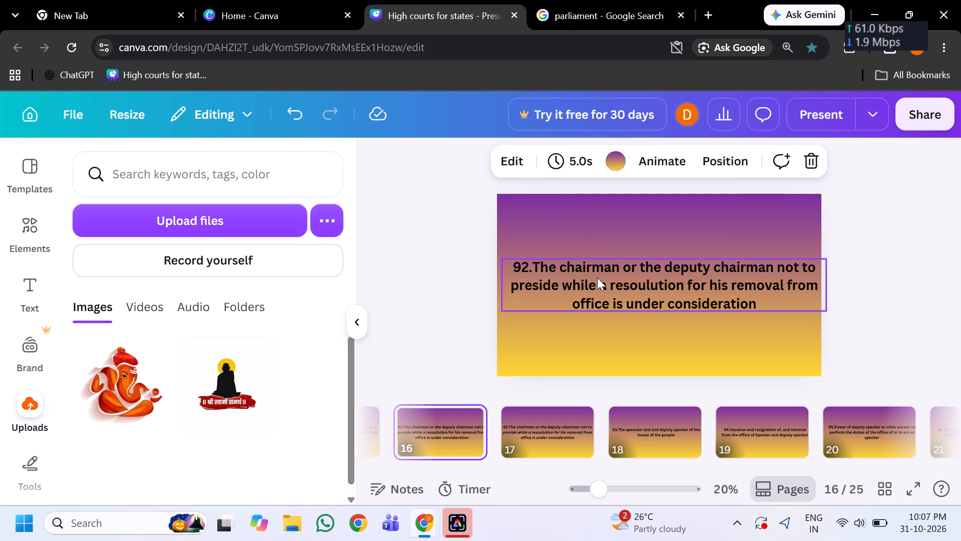
{"action": "left_click", "coordinate": [629, 163]}
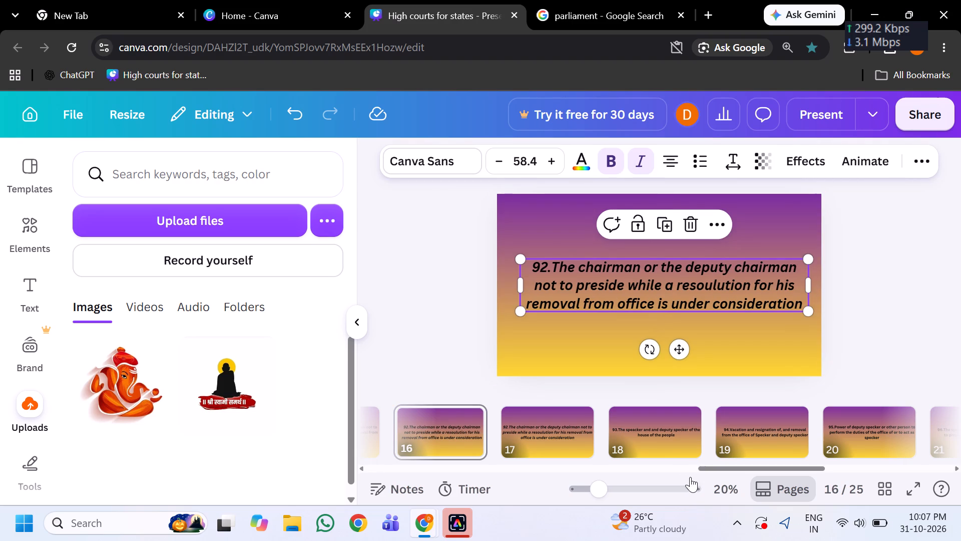
Italicize the article 93 heading about the speaker and deputy speaker of the house of the people on page 18.
{"action": "left_click", "coordinate": [671, 441]}
{"action": "left_click", "coordinate": [656, 285]}
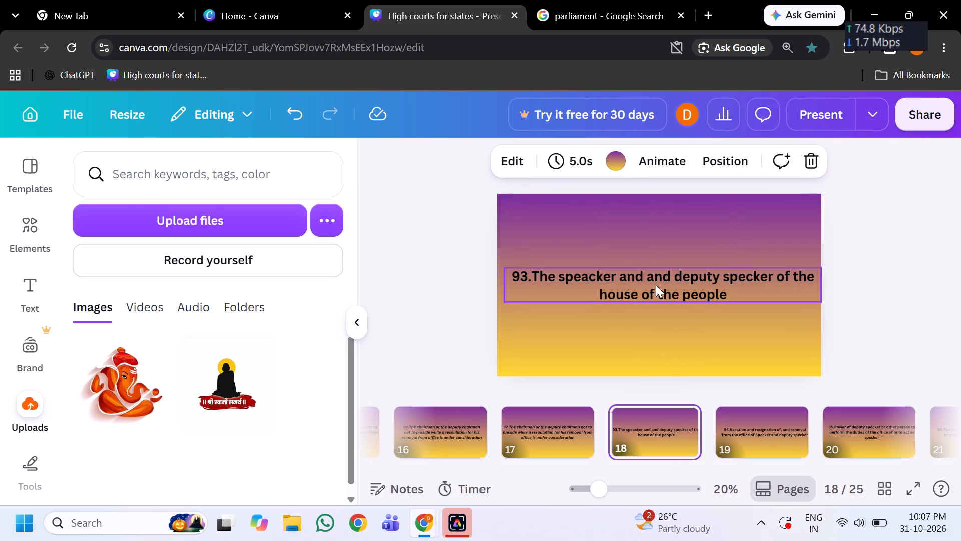
{"action": "left_click", "coordinate": [642, 164]}
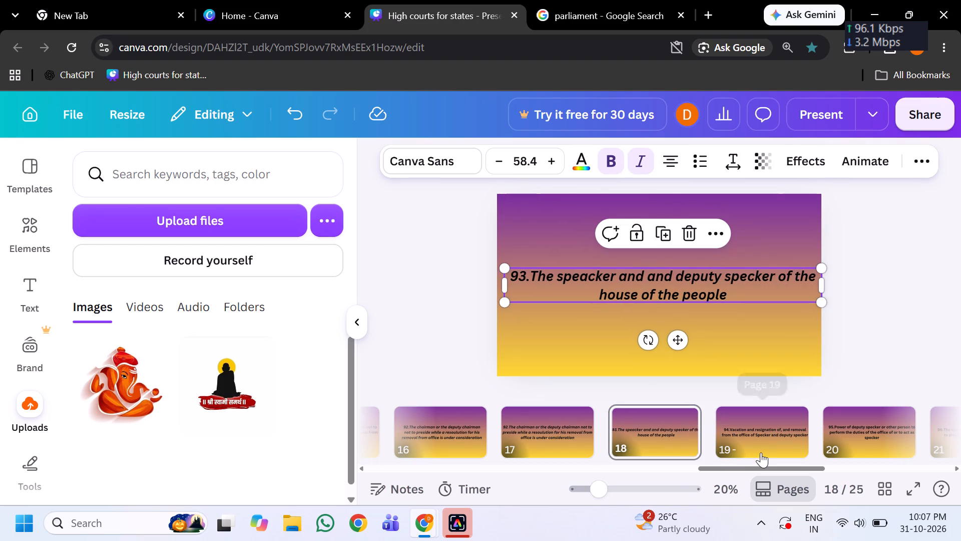
Italicize the article 94 heading about vacation, resignation and removal from the office of speaker on page 19.
{"action": "left_click", "coordinate": [761, 452]}
{"action": "left_click", "coordinate": [757, 440]}
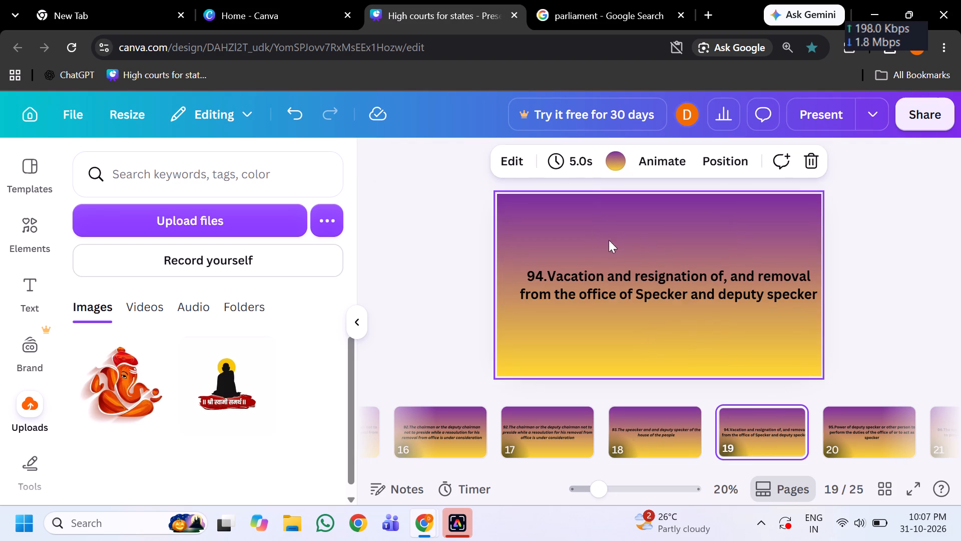
{"action": "left_click", "coordinate": [637, 294]}
{"action": "left_click", "coordinate": [641, 158]}
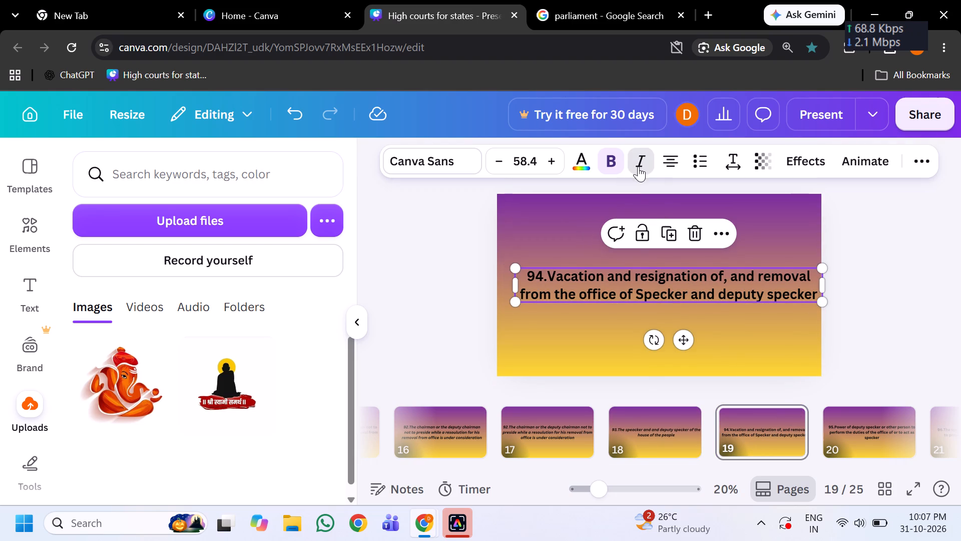
Italicize the article 95 heading about the power of the deputy speaker or other person on page 20.
{"action": "left_click", "coordinate": [837, 440]}
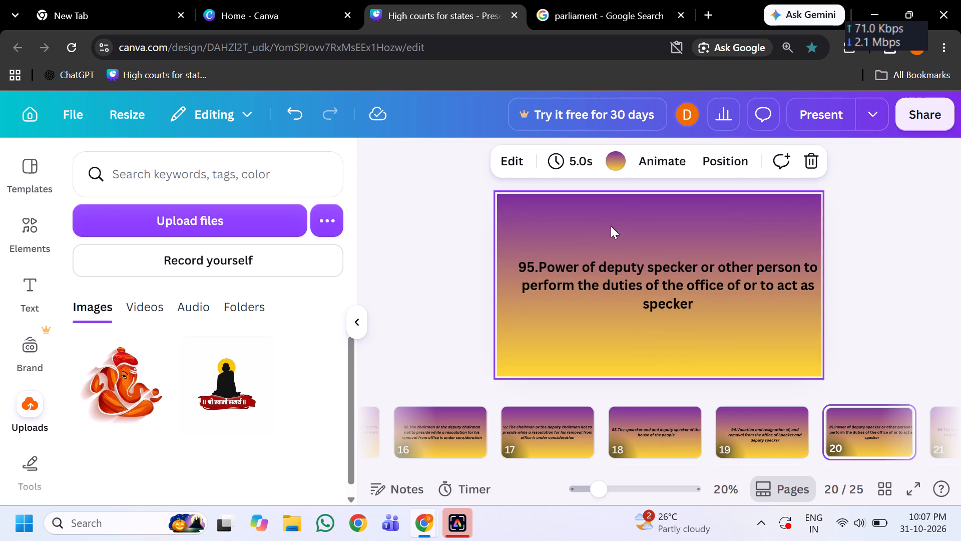
{"action": "left_click", "coordinate": [623, 275]}
{"action": "left_click", "coordinate": [644, 169]}
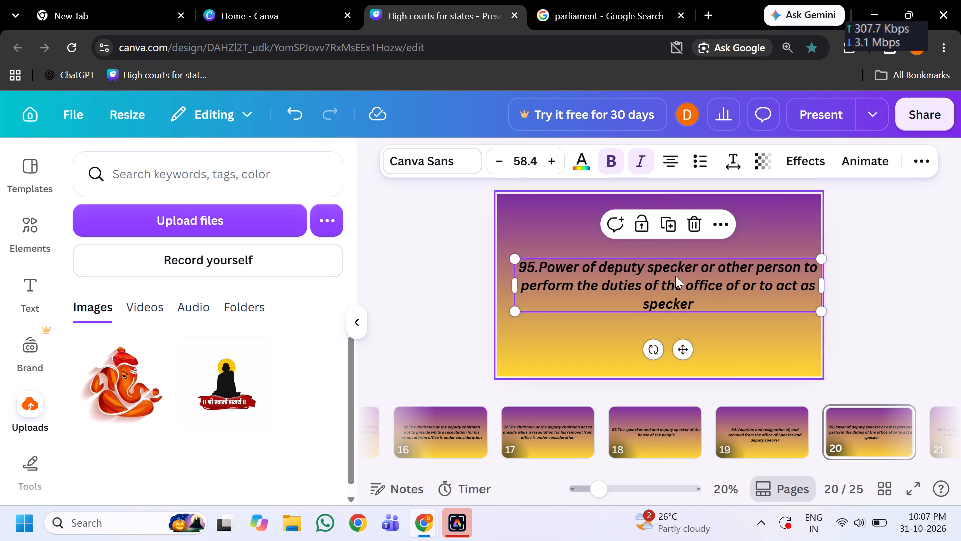
Italicize the article 96 heading about the speaker or deputy speaker not presiding on page 21.
{"action": "left_click_drag", "start_coordinate": [788, 471], "coordinate": [799, 471]}
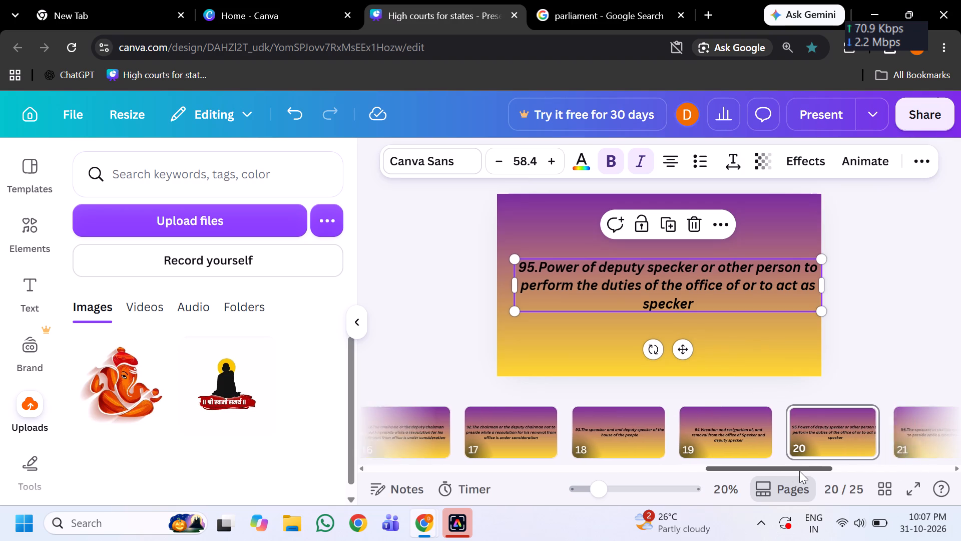
{"action": "left_click_drag", "start_coordinate": [799, 471], "coordinate": [830, 470]}
{"action": "left_click", "coordinate": [774, 441]}
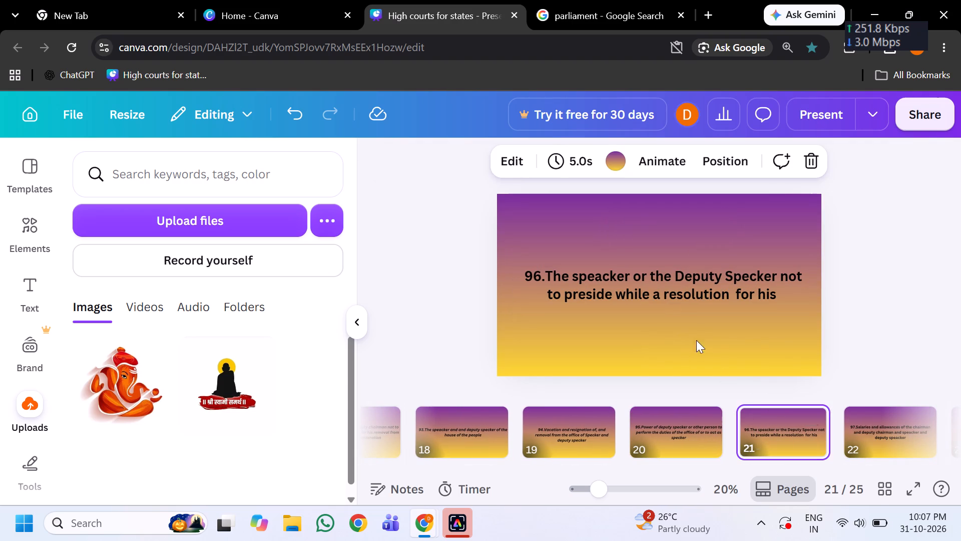
{"action": "left_click", "coordinate": [672, 295]}
{"action": "left_click", "coordinate": [640, 161]}
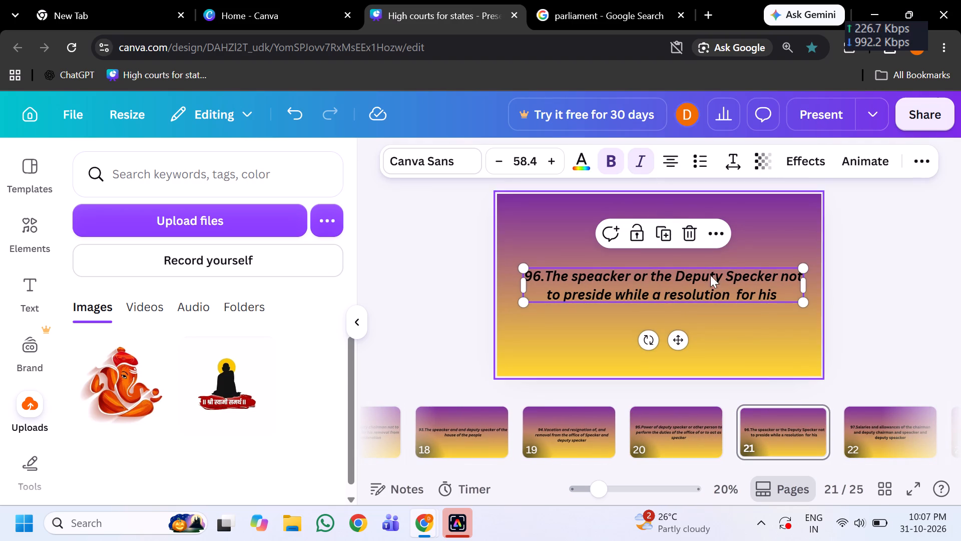
Italicize the article 97 heading about salaries and allowances of the chairman and speaker on page 22.
{"action": "left_click", "coordinate": [866, 439]}
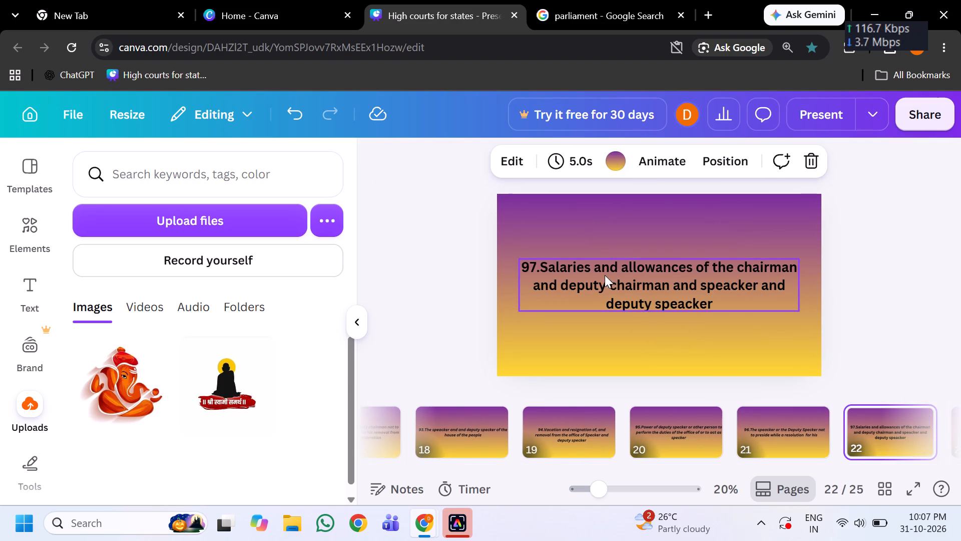
{"action": "left_click", "coordinate": [610, 278]}
{"action": "left_click", "coordinate": [640, 163]}
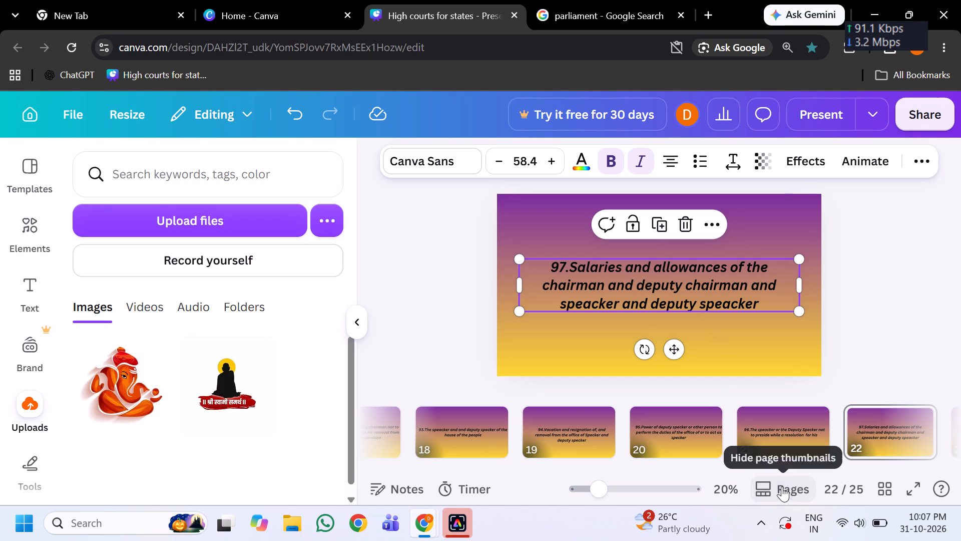
Italicize the "98.Secretarial of Parliament" heading on page 23.
{"action": "left_click_drag", "start_coordinate": [800, 466], "coordinate": [862, 463]}
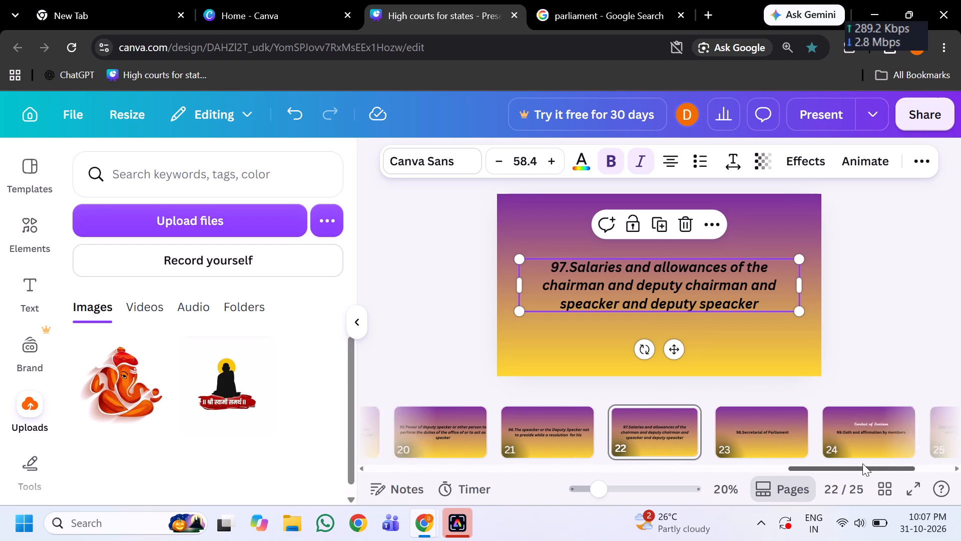
{"action": "left_click_drag", "start_coordinate": [862, 463], "coordinate": [884, 460]}
{"action": "left_click", "coordinate": [600, 427]}
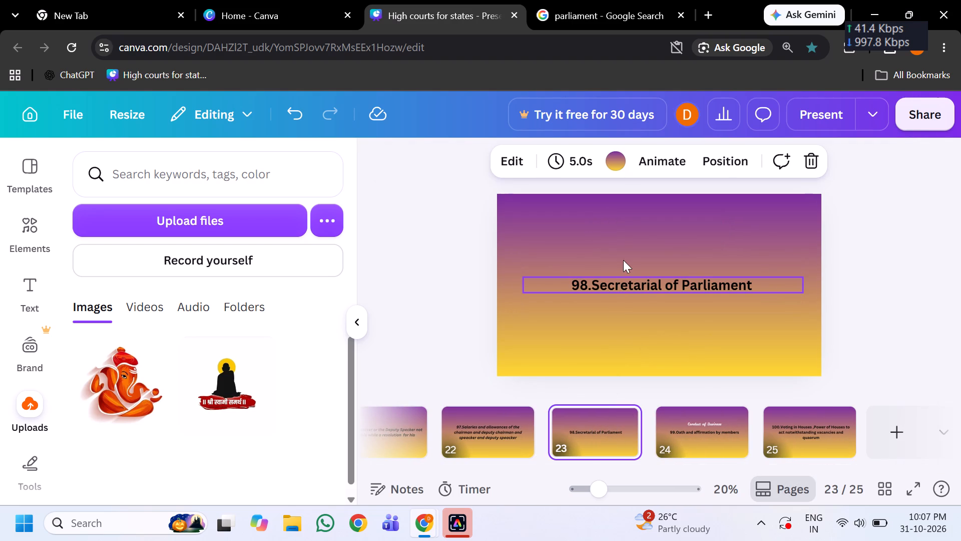
{"action": "left_click", "coordinate": [631, 284]}
{"action": "left_click", "coordinate": [644, 161]}
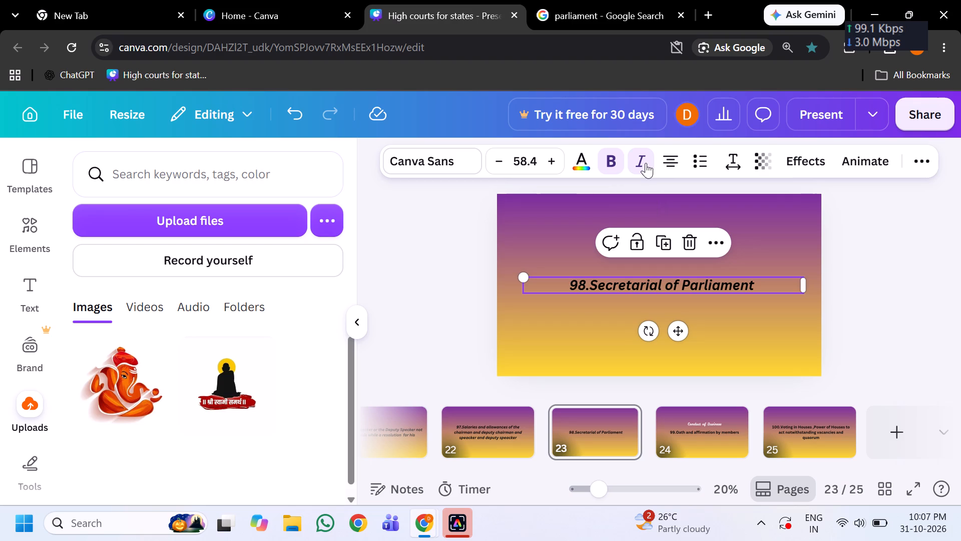
Italicize the "99.Oath and affirmation by members" heading below Conduct of Business on page 24.
{"action": "left_click", "coordinate": [696, 436]}
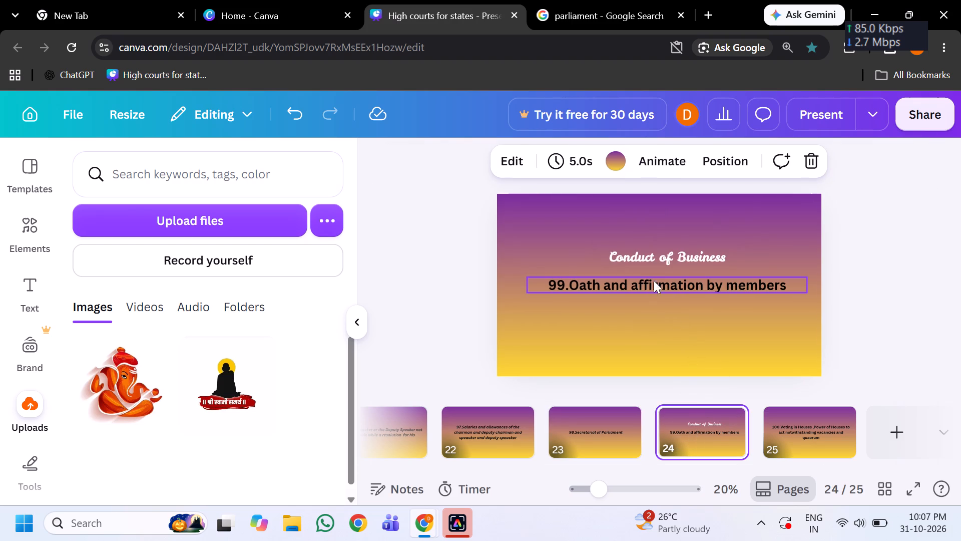
{"action": "left_click", "coordinate": [650, 286]}
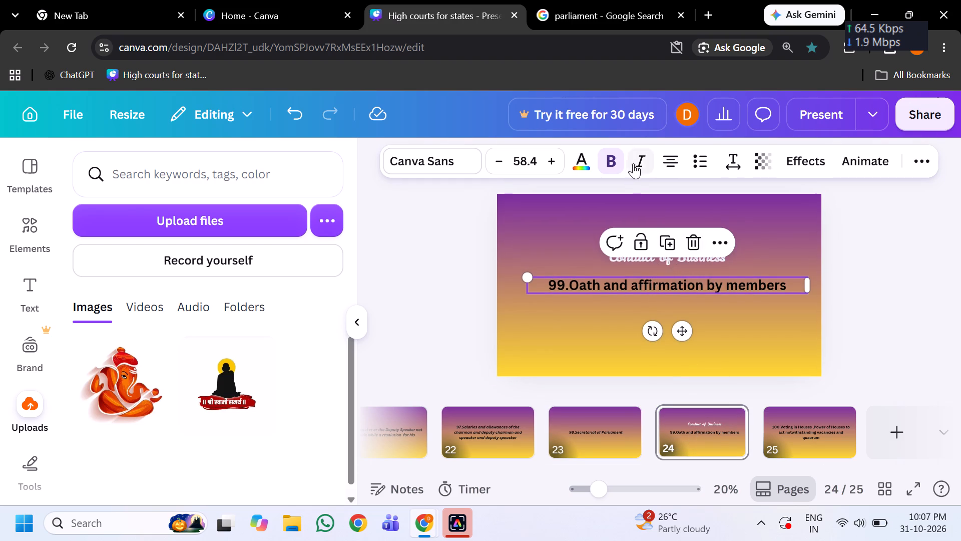
{"action": "left_click", "coordinate": [635, 161]}
Italicize the article 100 heading about voting in Houses and their power to act notwithstanding vacancies on page 25.
{"action": "left_click", "coordinate": [802, 441]}
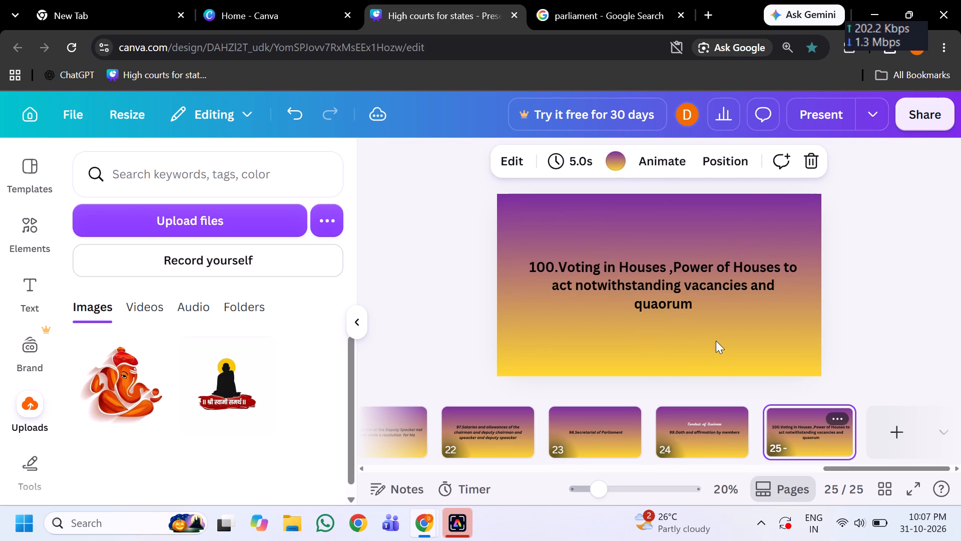
{"action": "left_click", "coordinate": [667, 299]}
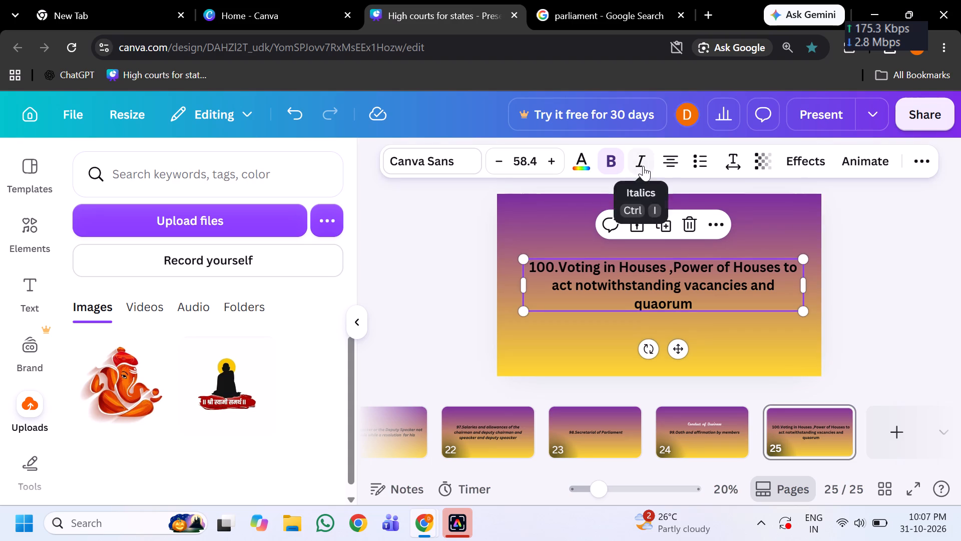
{"action": "left_click", "coordinate": [643, 166]}
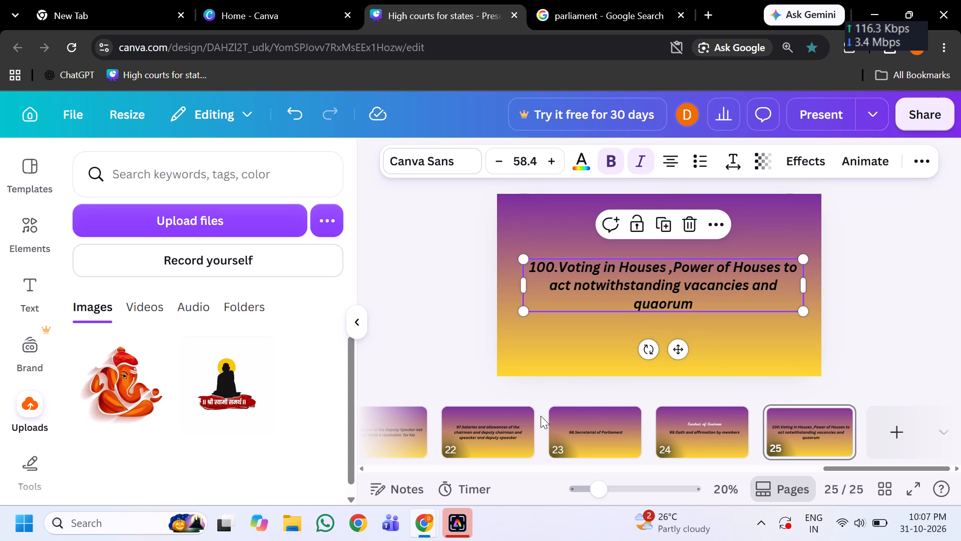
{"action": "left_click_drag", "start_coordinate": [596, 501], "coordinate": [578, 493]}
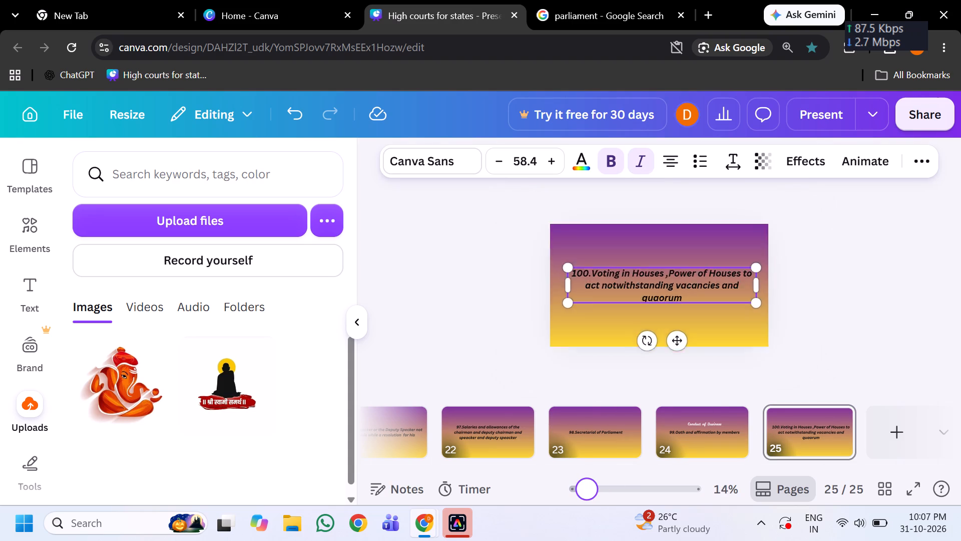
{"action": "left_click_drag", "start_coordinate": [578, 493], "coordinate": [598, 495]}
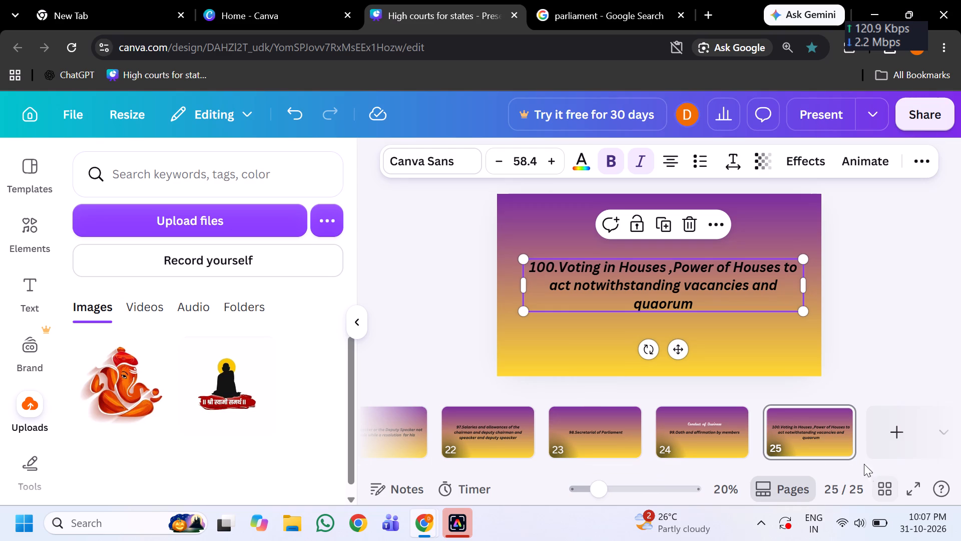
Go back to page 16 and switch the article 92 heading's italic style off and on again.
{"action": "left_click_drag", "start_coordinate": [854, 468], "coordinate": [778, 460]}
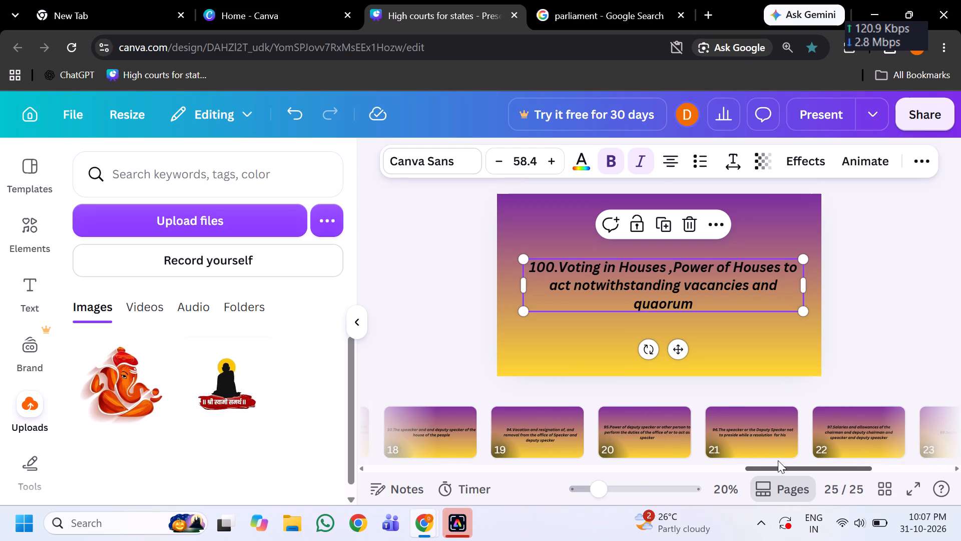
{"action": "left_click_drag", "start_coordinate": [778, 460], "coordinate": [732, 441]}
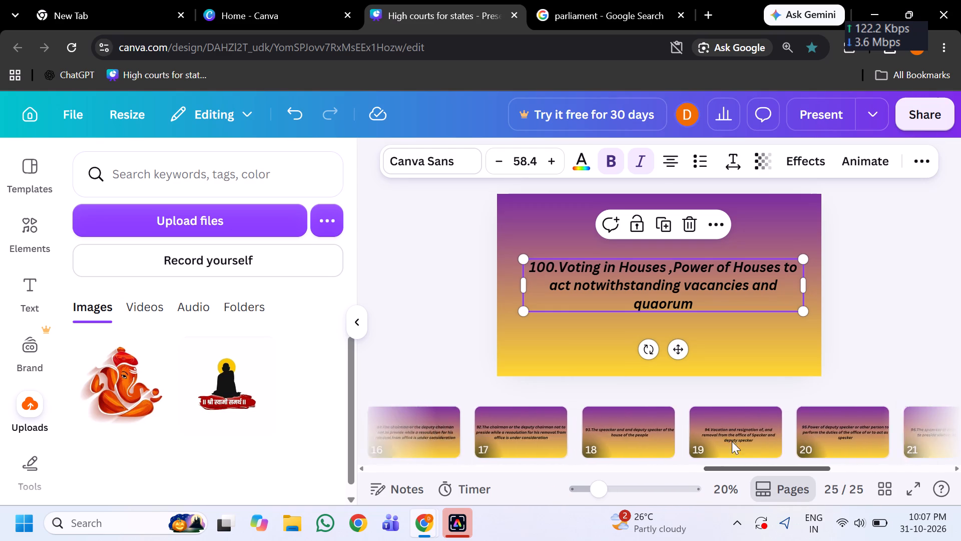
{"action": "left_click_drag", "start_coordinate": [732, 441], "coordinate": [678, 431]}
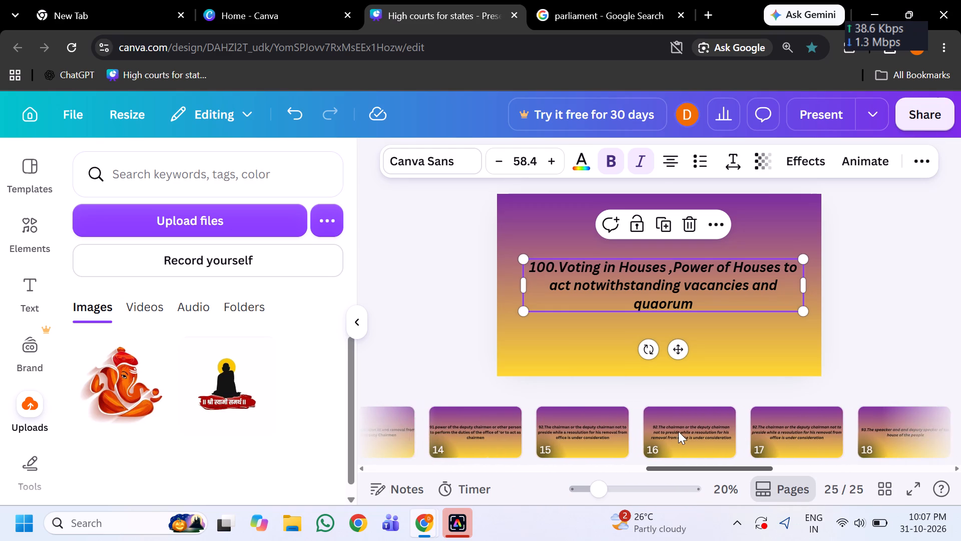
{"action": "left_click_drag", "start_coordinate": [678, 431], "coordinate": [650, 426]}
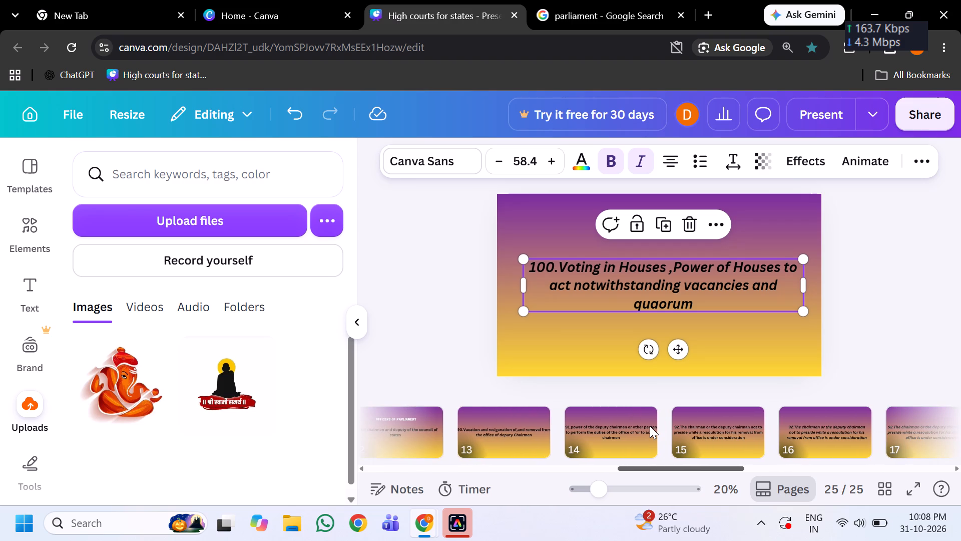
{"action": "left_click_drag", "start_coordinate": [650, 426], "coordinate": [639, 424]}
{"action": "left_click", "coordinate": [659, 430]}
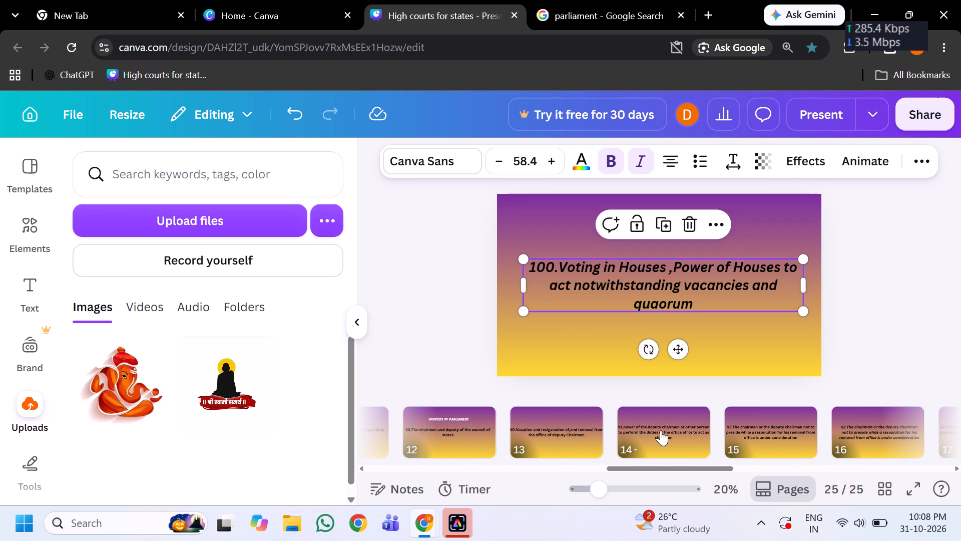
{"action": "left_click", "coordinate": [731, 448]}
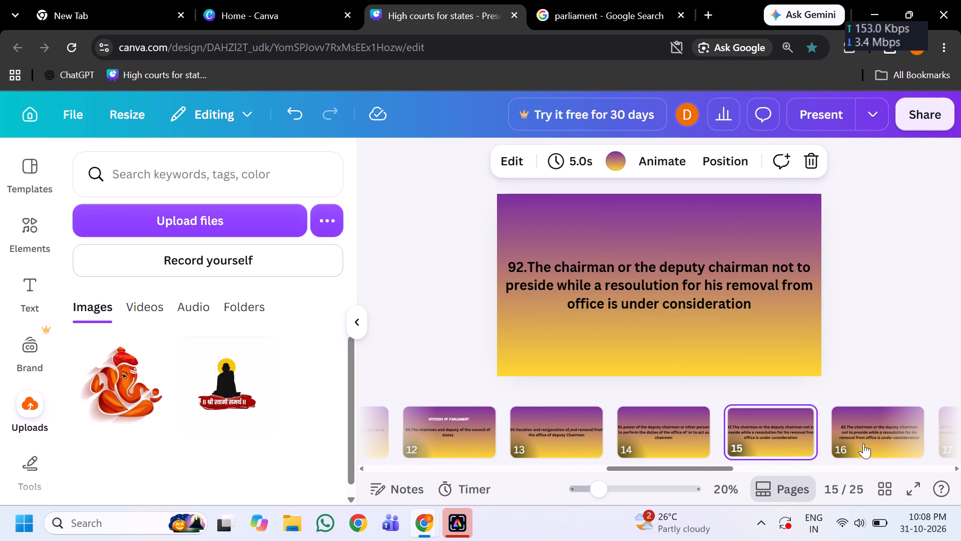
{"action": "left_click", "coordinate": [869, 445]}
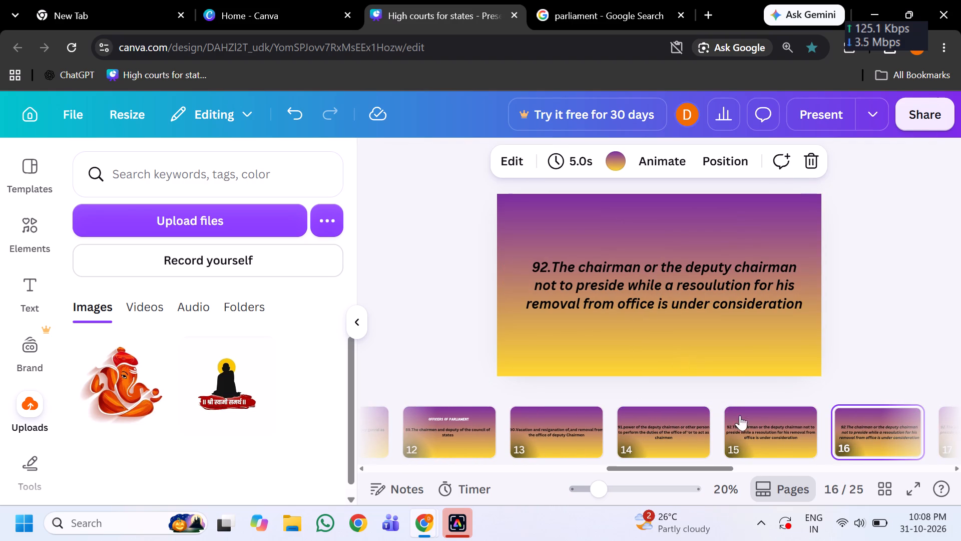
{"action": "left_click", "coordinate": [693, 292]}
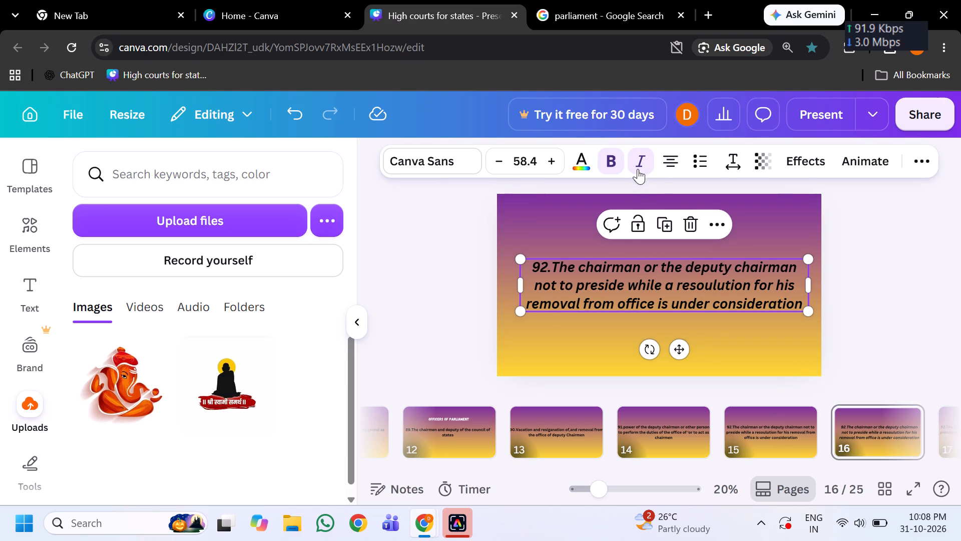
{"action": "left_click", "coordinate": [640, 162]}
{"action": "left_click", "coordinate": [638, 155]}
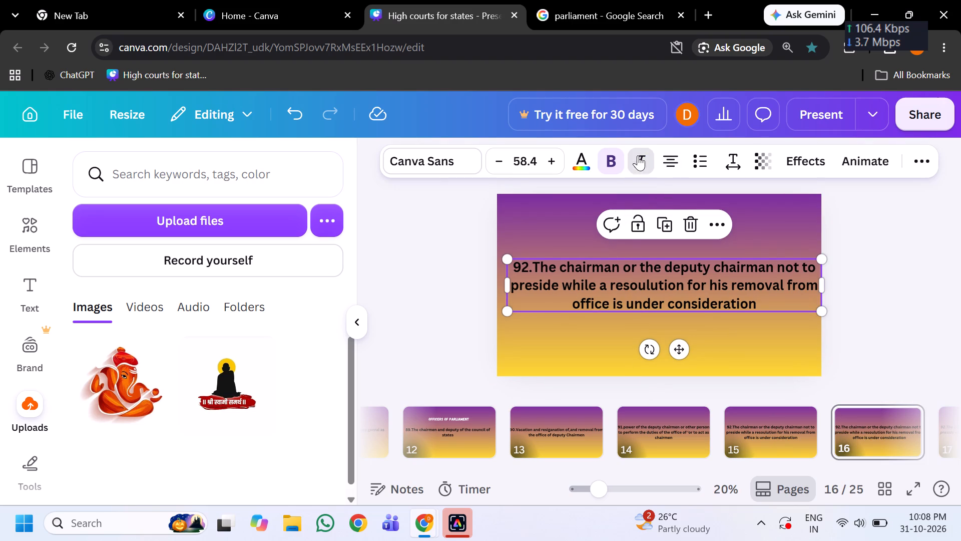
Italicize the article 92 heading about the chairman or deputy chairman not presiding on page 15.
{"action": "left_click", "coordinate": [756, 440]}
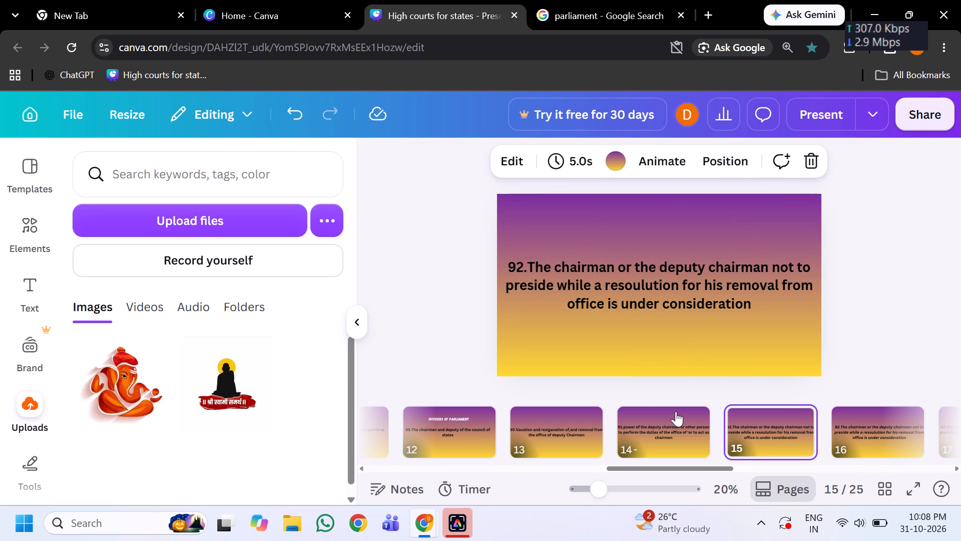
{"action": "left_click", "coordinate": [669, 277]}
{"action": "left_click", "coordinate": [634, 159]}
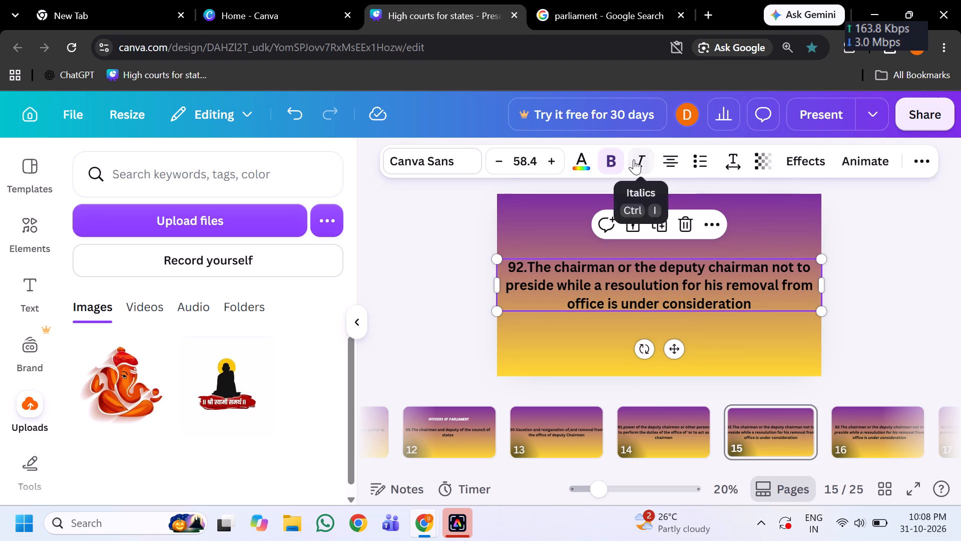
Italicize the article 91 heading about the power of the deputy chairman or other person on page 14.
{"action": "left_click", "coordinate": [661, 441]}
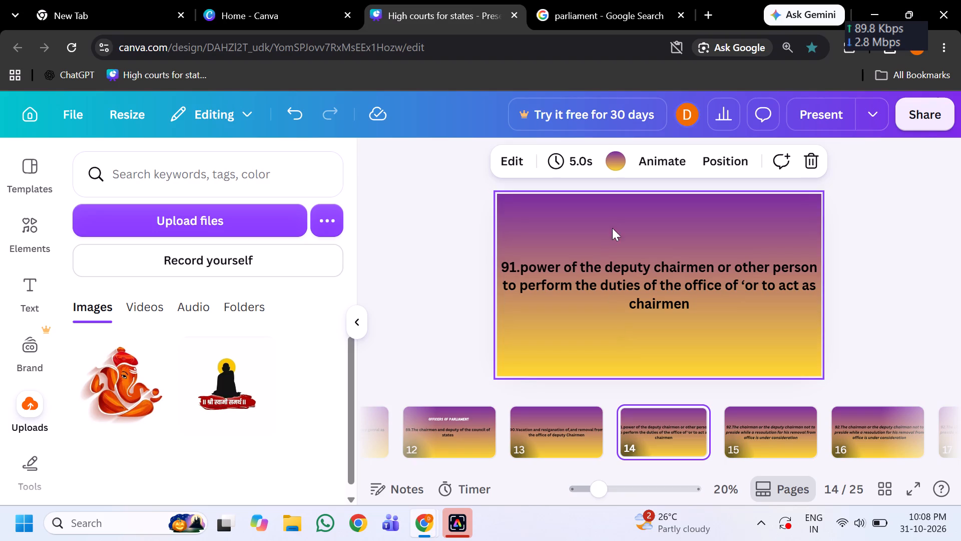
{"action": "left_click", "coordinate": [620, 282]}
{"action": "left_click", "coordinate": [636, 160]}
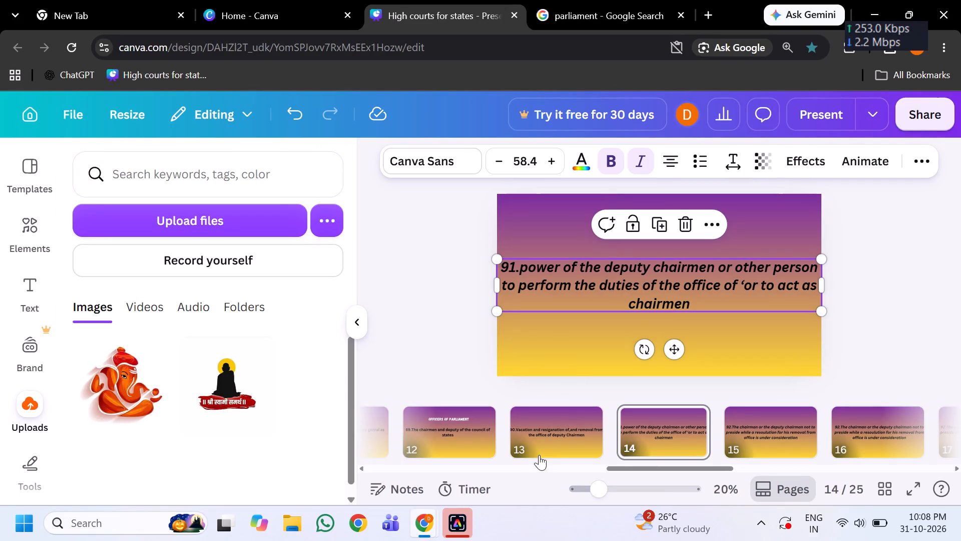
Italicize the article 90 heading about vacation, resignation and removal from the office of deputy chairman on page 13.
{"action": "left_click_drag", "start_coordinate": [539, 455], "coordinate": [546, 447]}
{"action": "left_click", "coordinate": [549, 442]}
{"action": "left_click", "coordinate": [611, 276]}
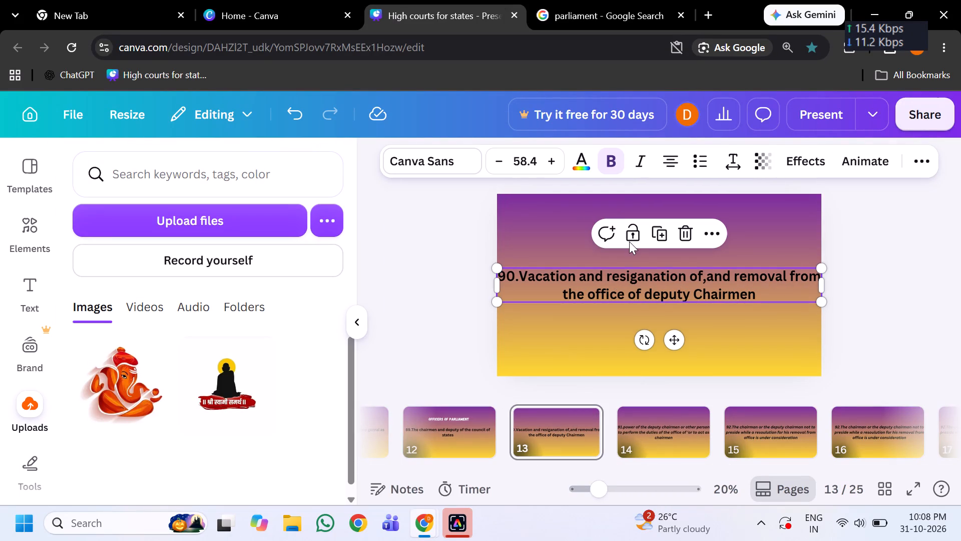
{"action": "left_click", "coordinate": [640, 162]}
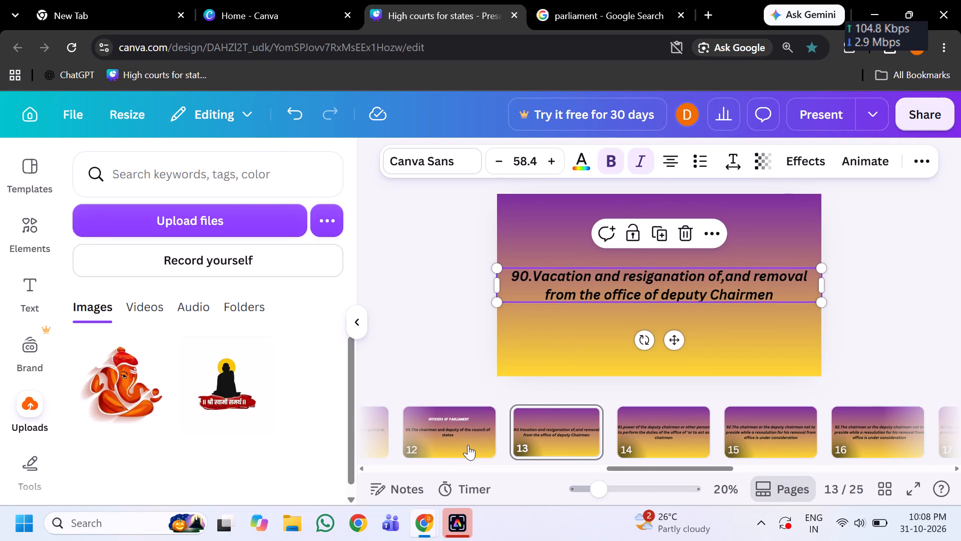
Italicize the article 89 heading about the chairman and deputy of the council of states on page 12.
{"action": "left_click", "coordinate": [460, 444]}
{"action": "left_click", "coordinate": [625, 283]}
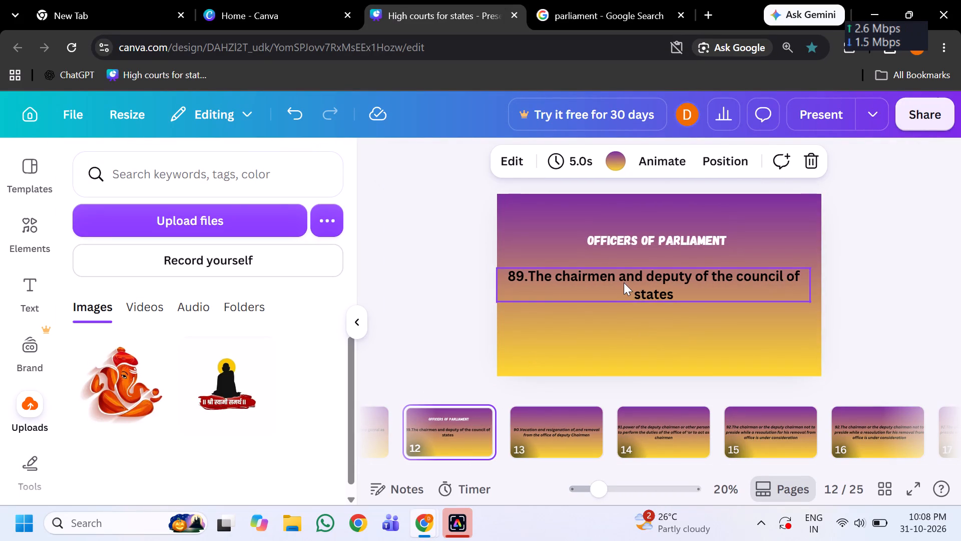
{"action": "left_click", "coordinate": [635, 163]}
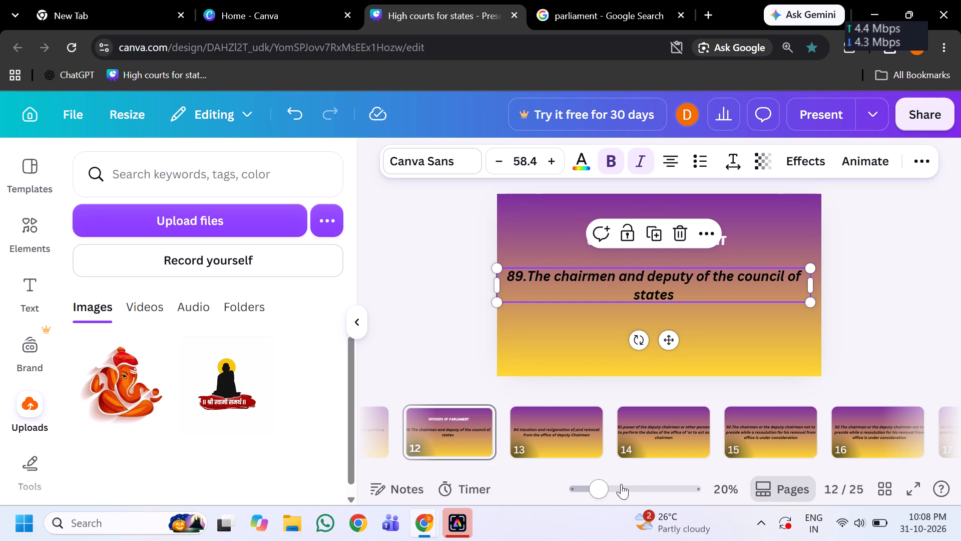
{"action": "left_click_drag", "start_coordinate": [633, 466], "coordinate": [591, 461]}
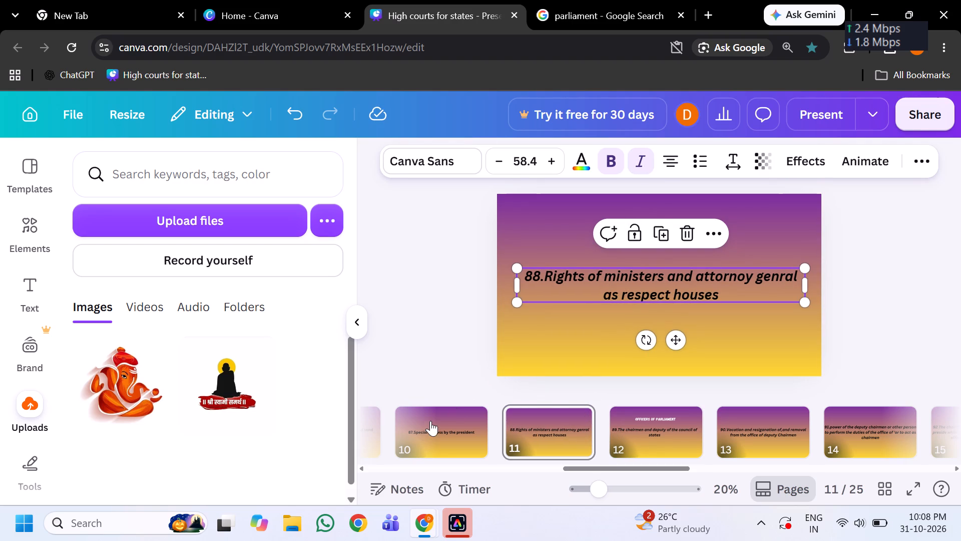
Italicize the article 87 heading about the special address by the president on page 10.
{"action": "left_click_drag", "start_coordinate": [433, 448], "coordinate": [438, 452]}
{"action": "left_click", "coordinate": [452, 434]}
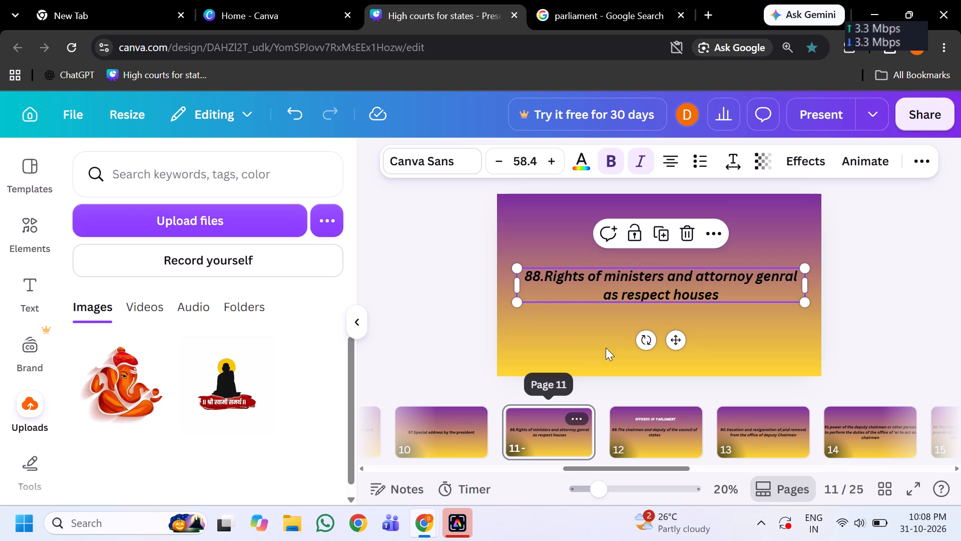
{"action": "left_click", "coordinate": [465, 268]}
{"action": "left_click_drag", "start_coordinate": [448, 418], "coordinate": [449, 425]}
{"action": "left_click", "coordinate": [450, 424]}
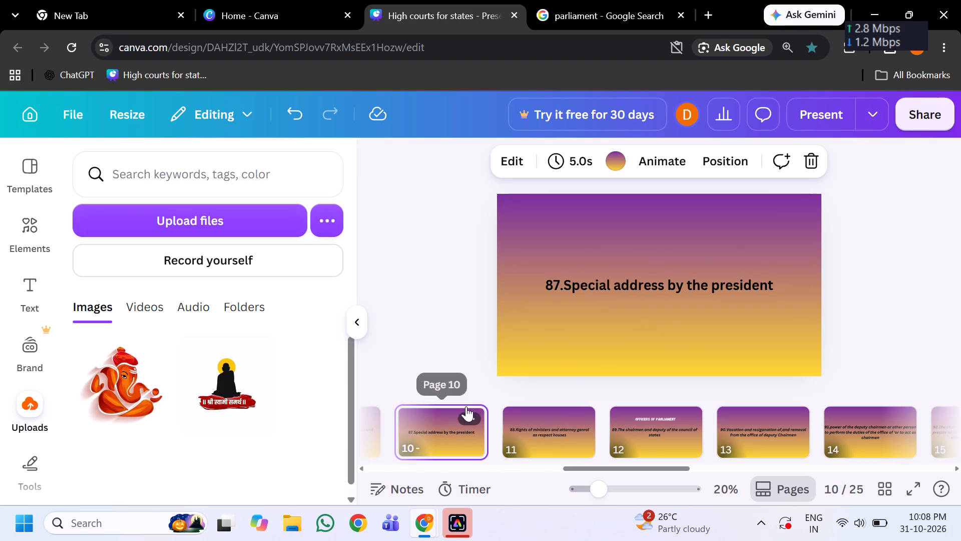
{"action": "left_click", "coordinate": [622, 287]}
{"action": "left_click", "coordinate": [644, 158]}
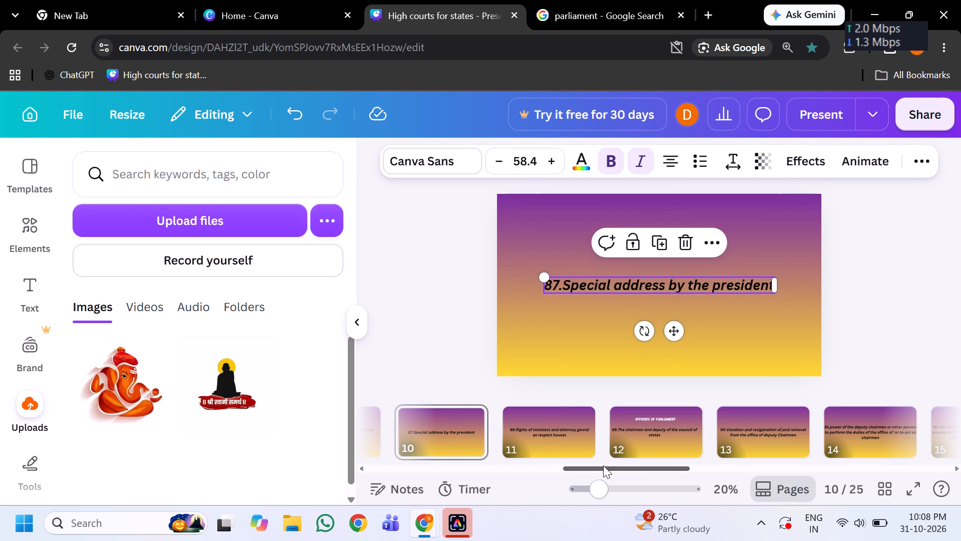
Italicize the whole article 86 heading about the president's right to address and send messages to the house on page 9.
{"action": "left_click_drag", "start_coordinate": [602, 467], "coordinate": [548, 466]}
{"action": "left_click", "coordinate": [596, 426]}
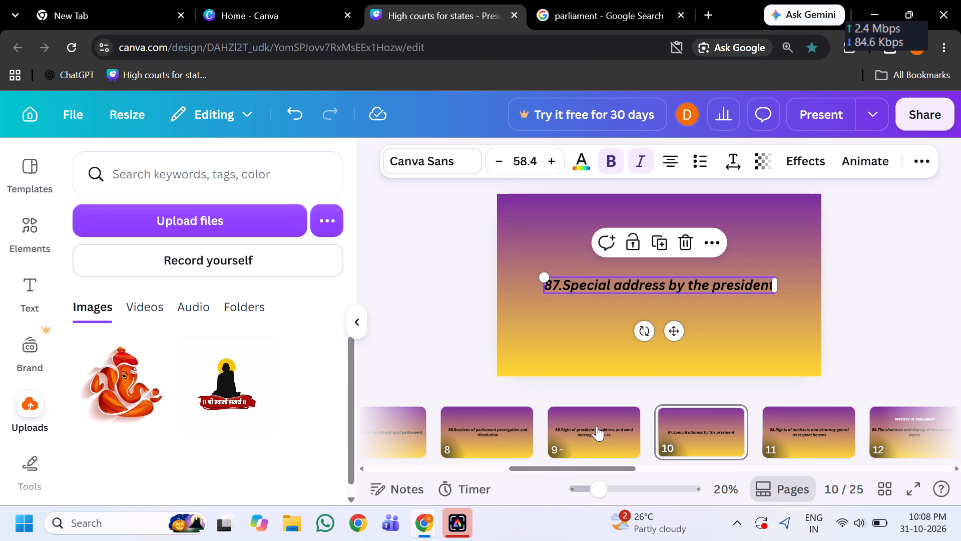
{"action": "left_click", "coordinate": [624, 275]}
{"action": "double_click", "coordinate": [624, 279]}
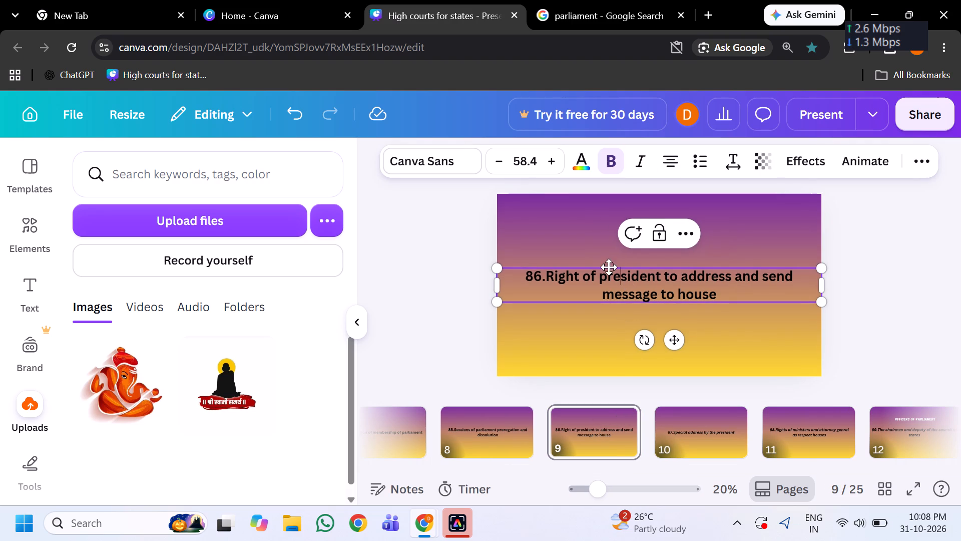
{"action": "left_click", "coordinate": [647, 155]}
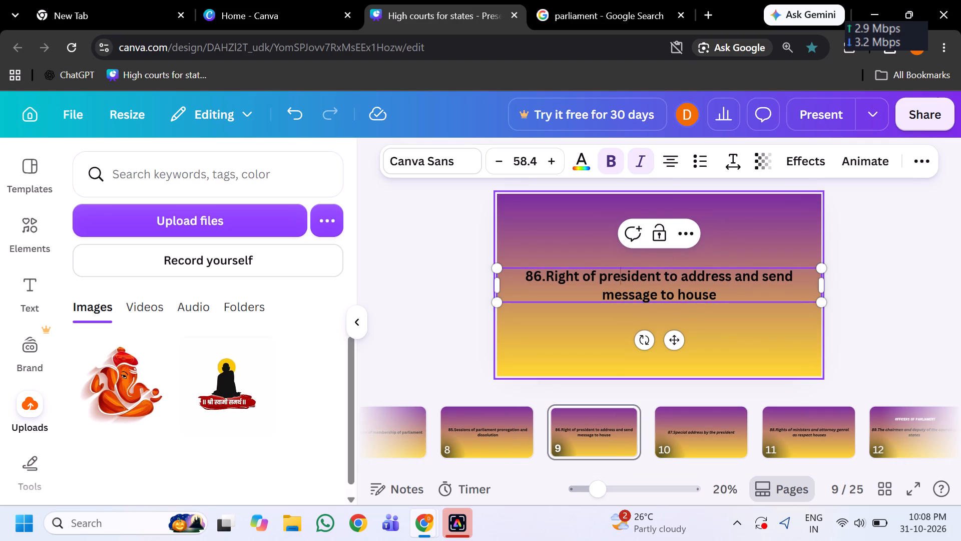
{"action": "left_click", "coordinate": [728, 287]}
{"action": "left_click_drag", "start_coordinate": [730, 289], "coordinate": [731, 295]}
{"action": "left_click_drag", "start_coordinate": [709, 292], "coordinate": [575, 263]}
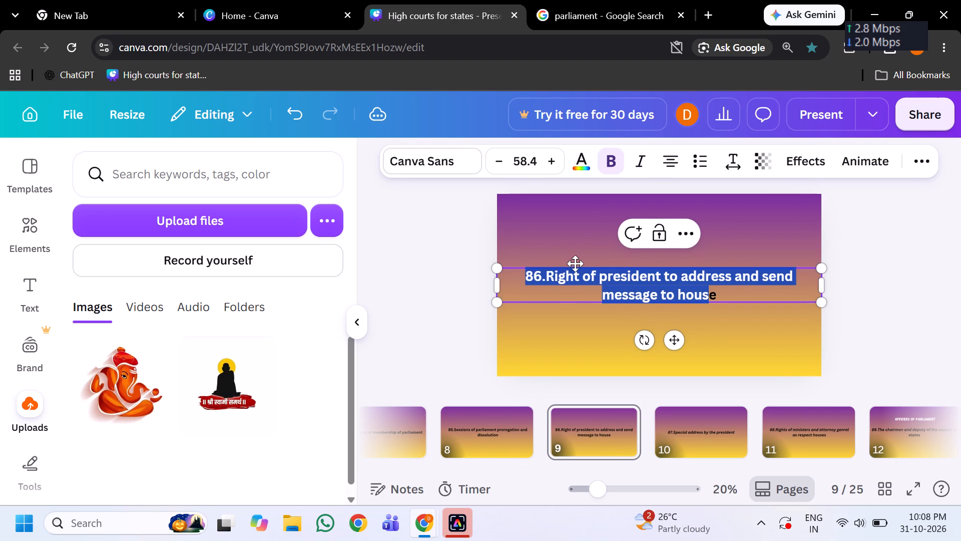
{"action": "left_click_drag", "start_coordinate": [575, 263], "coordinate": [548, 265]}
{"action": "left_click", "coordinate": [736, 299]}
{"action": "left_click_drag", "start_coordinate": [732, 294], "coordinate": [638, 296]}
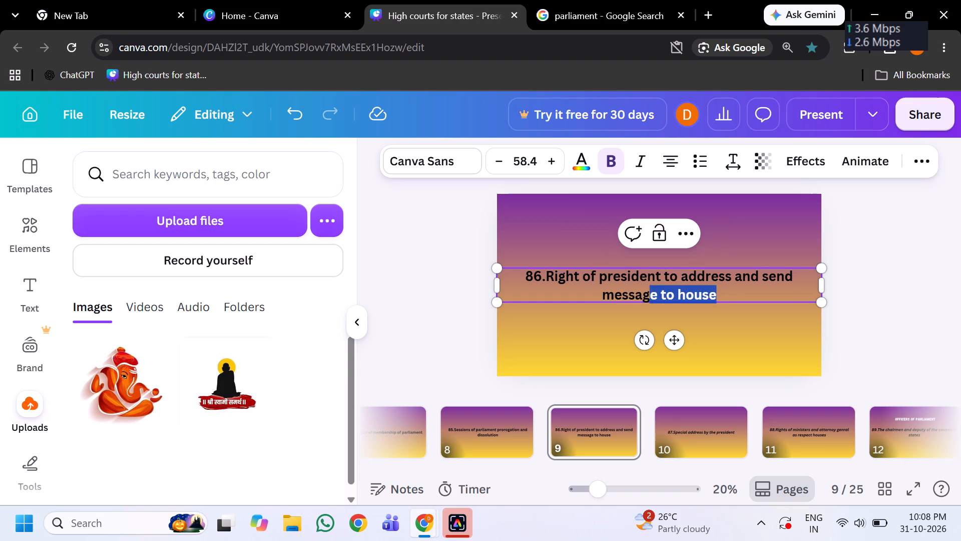
{"action": "left_click_drag", "start_coordinate": [638, 296], "coordinate": [550, 267]}
{"action": "left_click", "coordinate": [643, 163]}
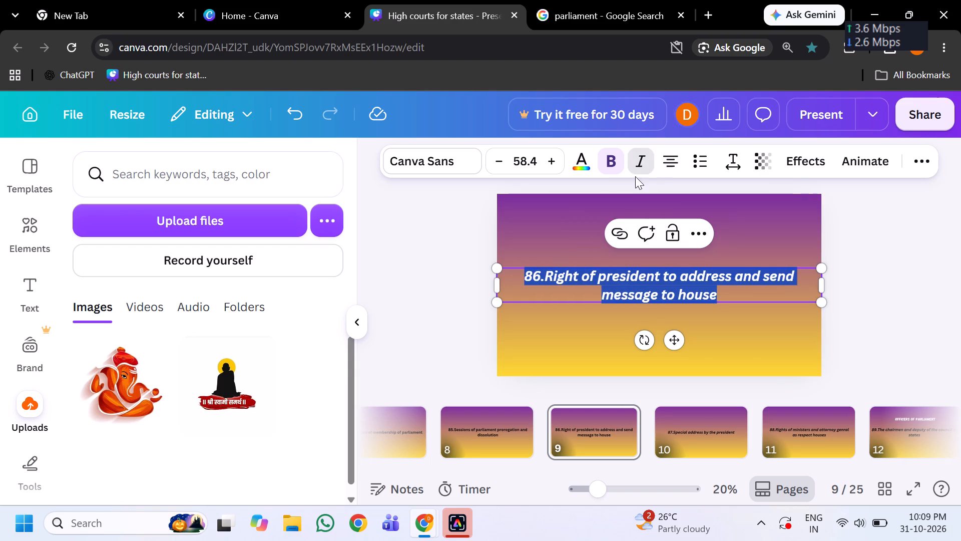
{"action": "left_click", "coordinate": [472, 301]}
Italicize the whole article 85 heading about sessions of parliament, prorogation and dissolution on page 8.
{"action": "left_click", "coordinate": [509, 436]}
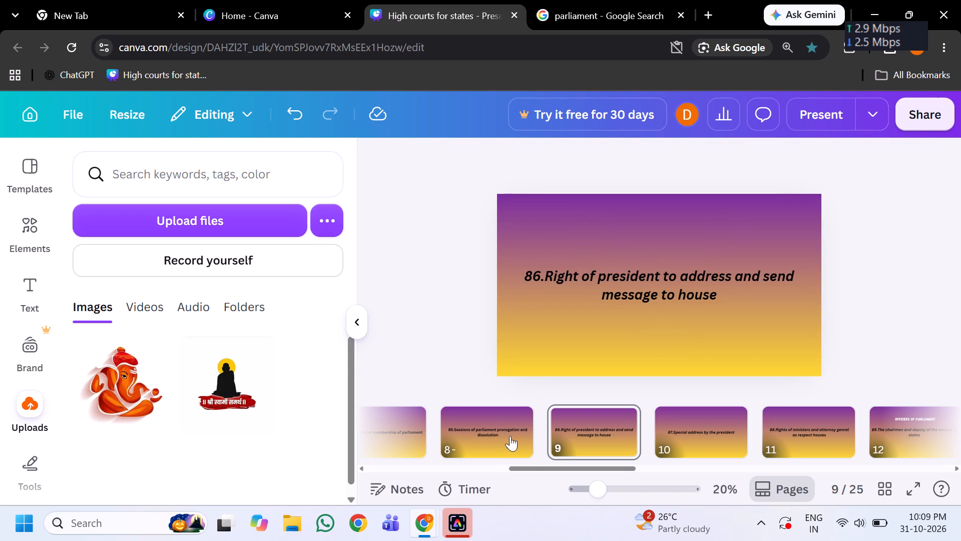
{"action": "left_click", "coordinate": [678, 279]}
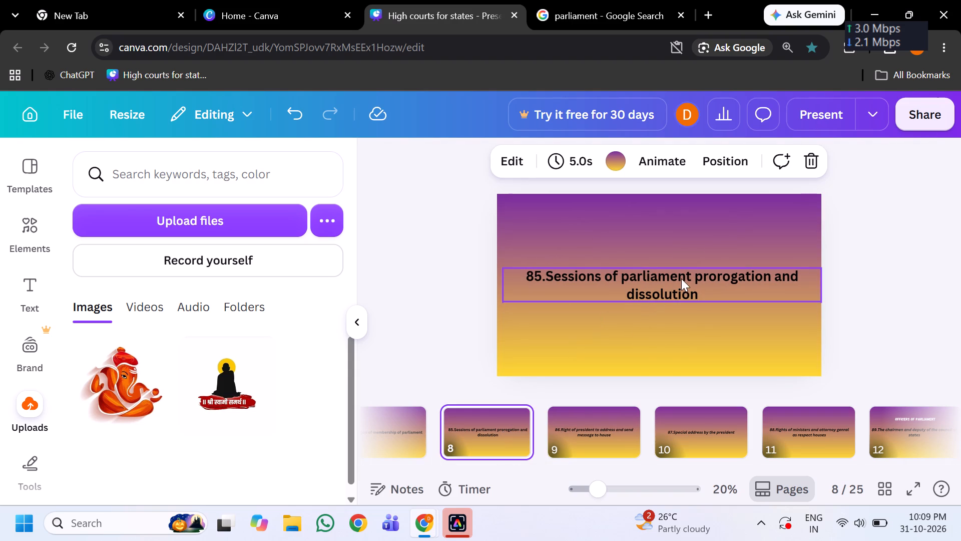
{"action": "left_click", "coordinate": [681, 279]}
{"action": "left_click", "coordinate": [678, 281]}
{"action": "left_click", "coordinate": [681, 281]}
{"action": "triple_click", "coordinate": [714, 291]}
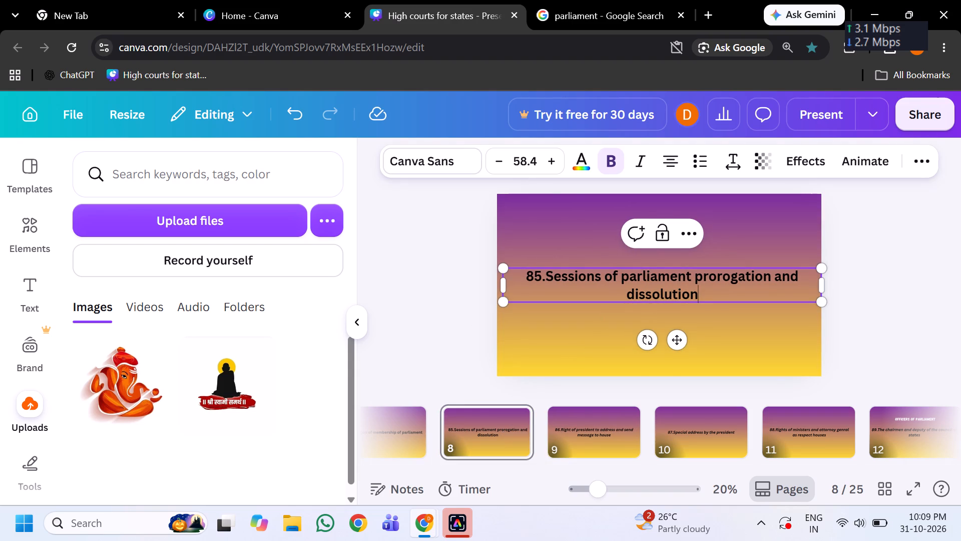
{"action": "left_click", "coordinate": [712, 292]}
{"action": "left_click", "coordinate": [641, 152]}
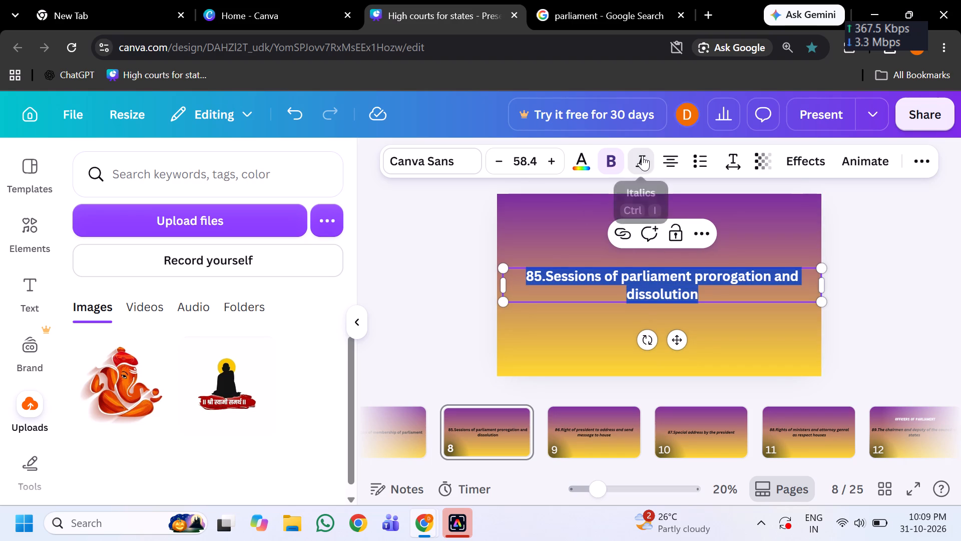
{"action": "left_click_drag", "start_coordinate": [404, 329], "coordinate": [408, 329]}
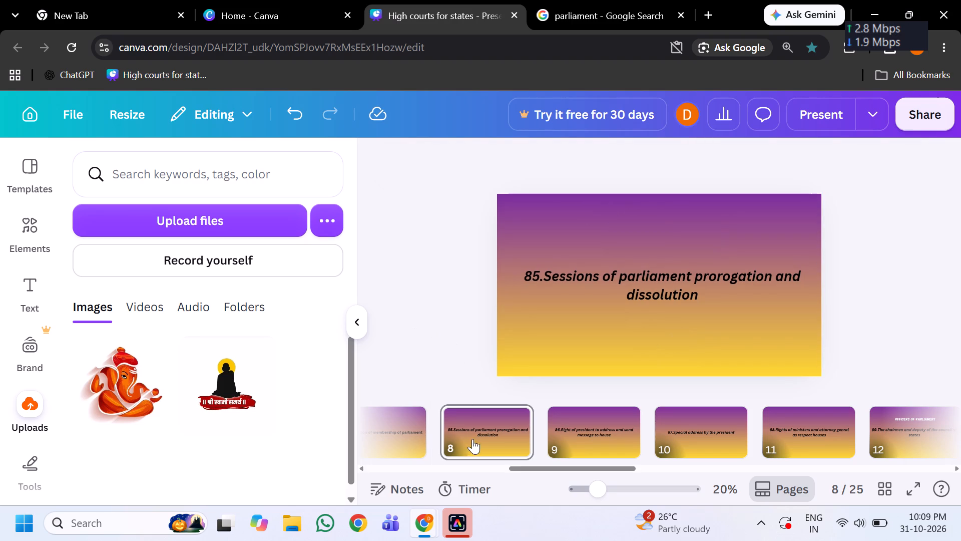
Italicize the whole article 84 heading about qualification of membership of parliament on page 7.
{"action": "left_click_drag", "start_coordinate": [578, 463], "coordinate": [577, 463]}
{"action": "left_click_drag", "start_coordinate": [577, 463], "coordinate": [545, 459]}
{"action": "left_click_drag", "start_coordinate": [561, 469], "coordinate": [532, 477]}
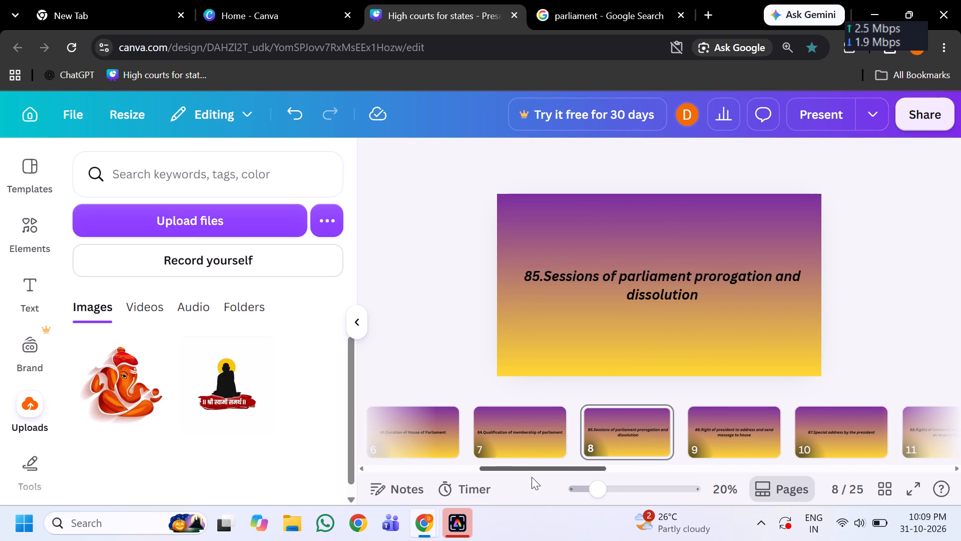
{"action": "left_click_drag", "start_coordinate": [532, 477], "coordinate": [531, 476]}
{"action": "left_click", "coordinate": [531, 434]}
{"action": "left_click", "coordinate": [643, 276]}
{"action": "left_click_drag", "start_coordinate": [642, 278], "coordinate": [638, 283]}
{"action": "double_click", "coordinate": [616, 293]}
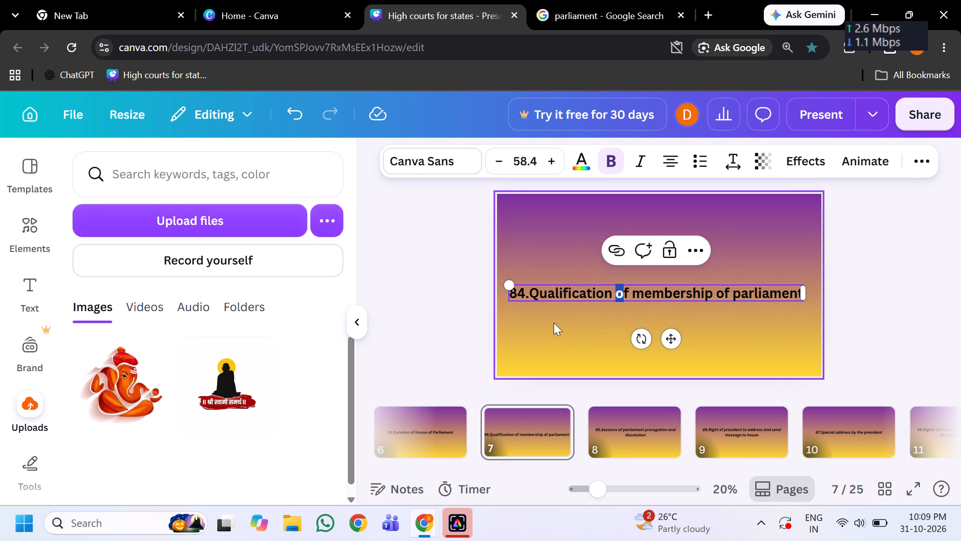
{"action": "key", "text": "ctrl+a"}
{"action": "left_click", "coordinate": [640, 163]}
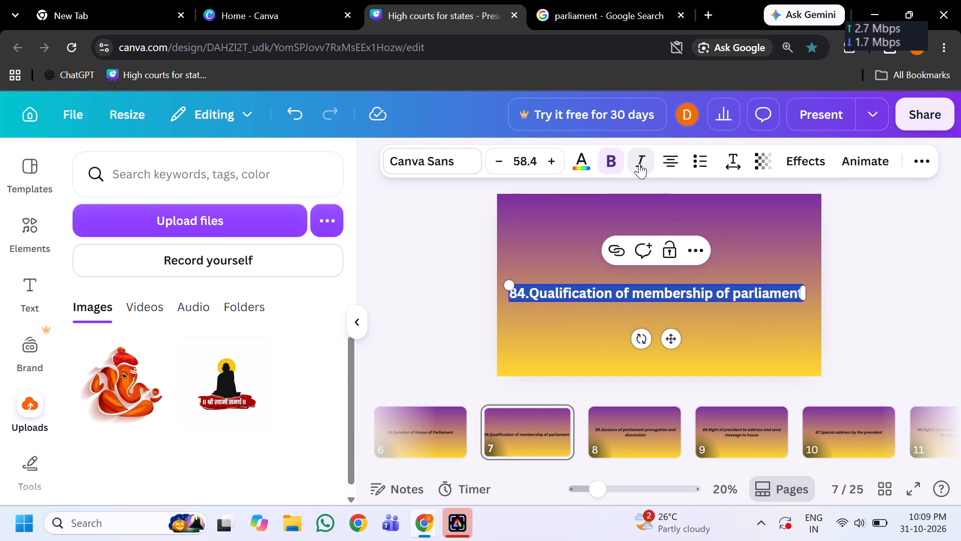
Italicize the whole article 83 heading about the duration of the House of Parliament on page 6.
{"action": "left_click", "coordinate": [440, 429]}
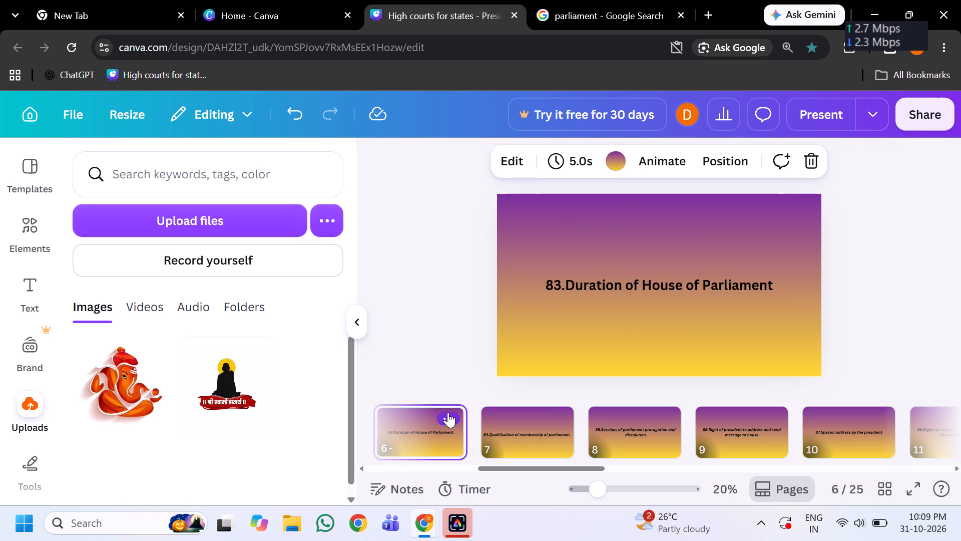
{"action": "left_click", "coordinate": [719, 285]}
{"action": "left_click_drag", "start_coordinate": [726, 281], "coordinate": [731, 282]}
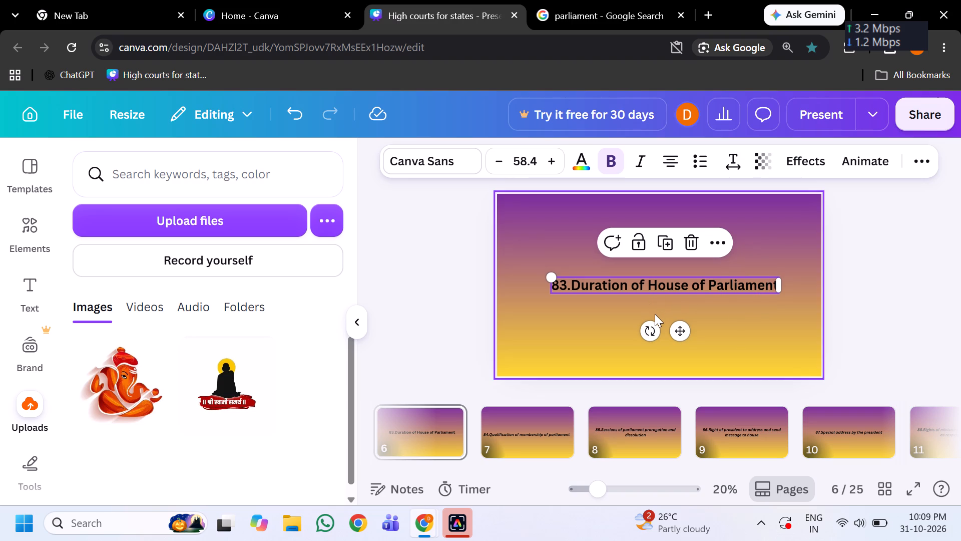
{"action": "double_click", "coordinate": [671, 284]}
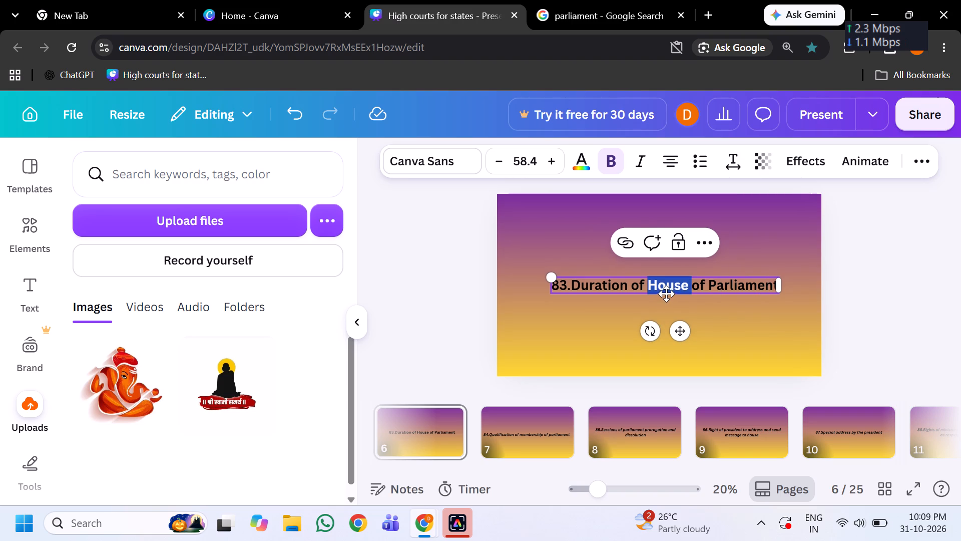
{"action": "left_click_drag", "start_coordinate": [676, 282], "coordinate": [674, 286]}
{"action": "left_click", "coordinate": [674, 286]}
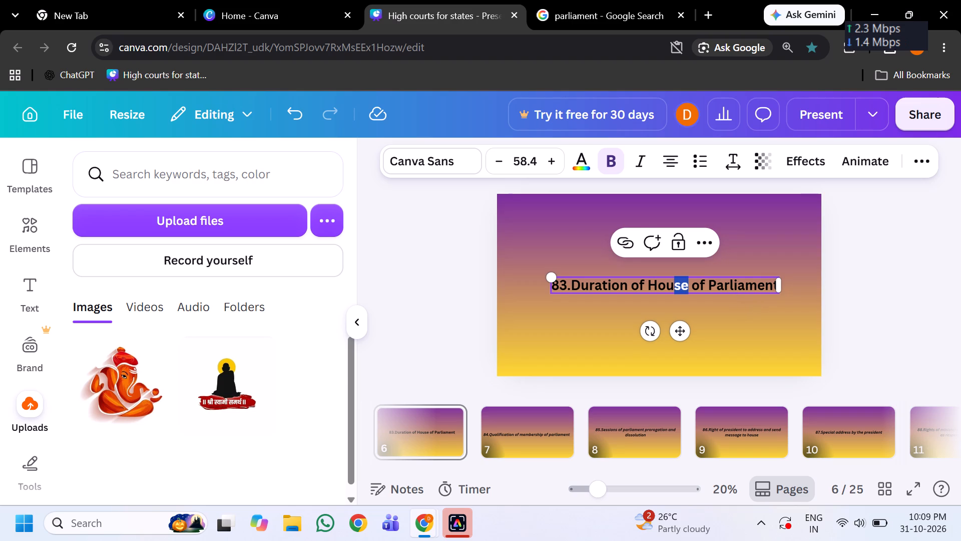
{"action": "triple_click", "coordinate": [759, 281]}
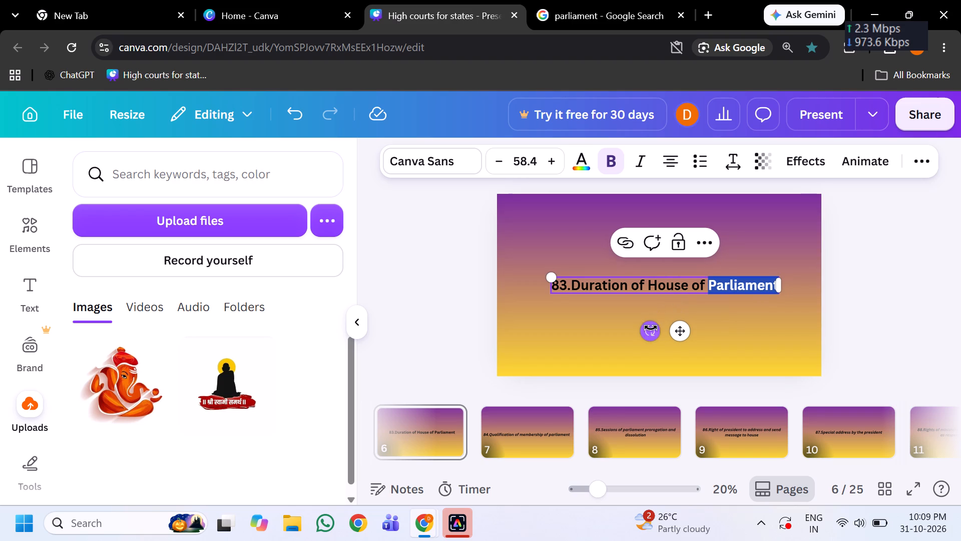
{"action": "key", "text": "ctrl+a"}
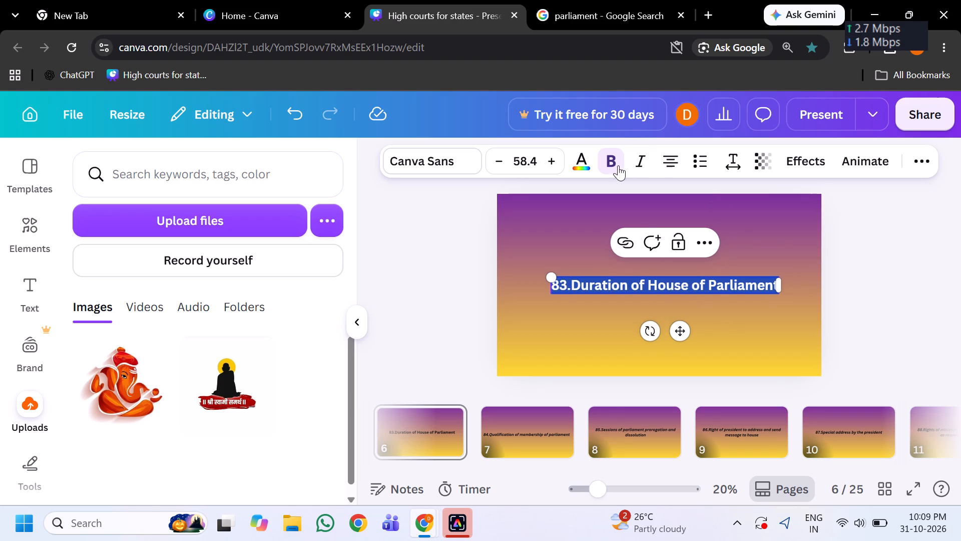
{"action": "left_click", "coordinate": [650, 171]}
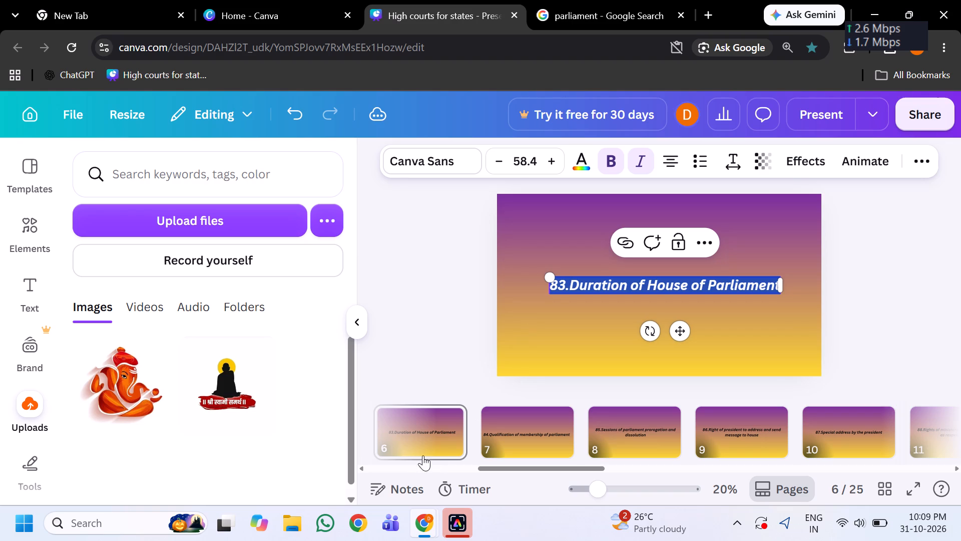
{"action": "left_click_drag", "start_coordinate": [503, 462], "coordinate": [468, 462]}
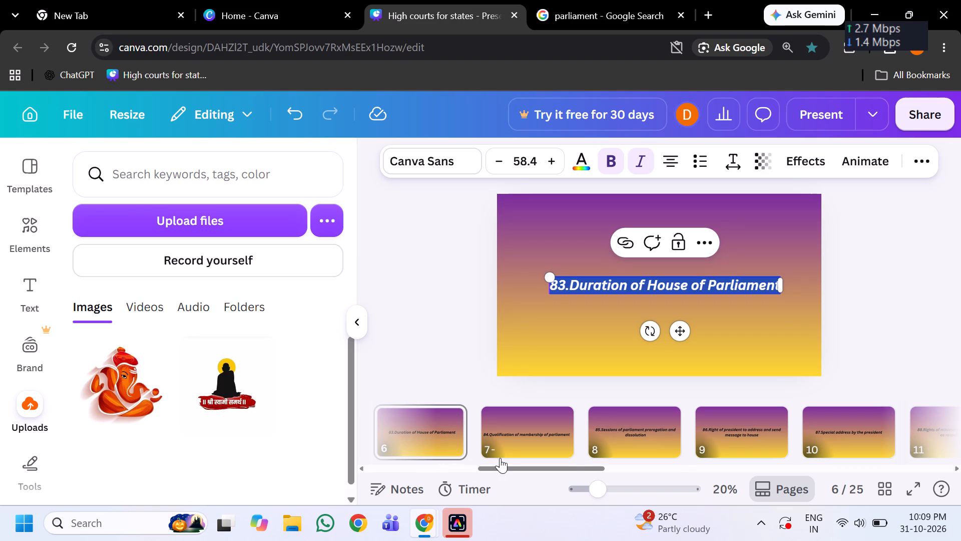
Review the article headings on pages 2 to 6 of the presentation and close the parliament search tab.
{"action": "left_click_drag", "start_coordinate": [499, 467], "coordinate": [473, 474]}
{"action": "left_click", "coordinate": [529, 432]}
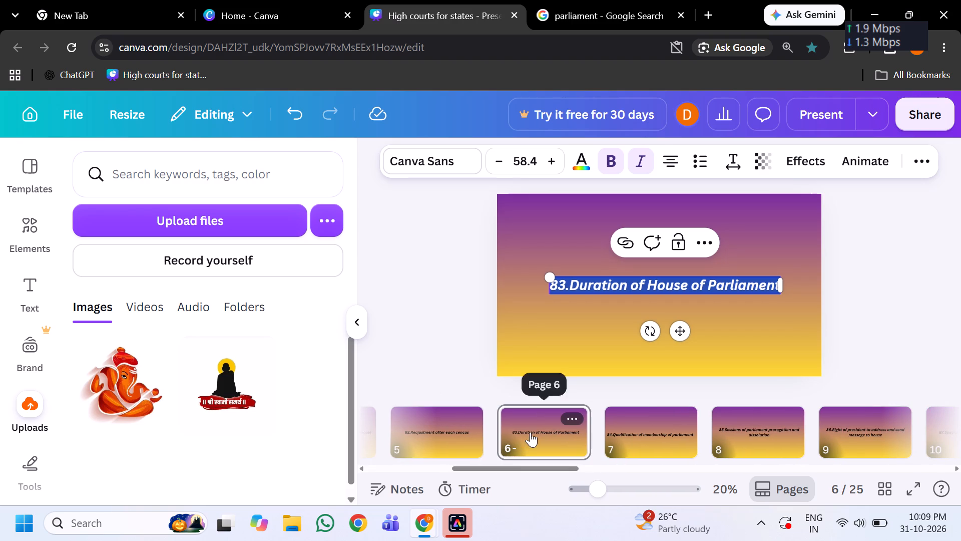
{"action": "left_click", "coordinate": [450, 428]}
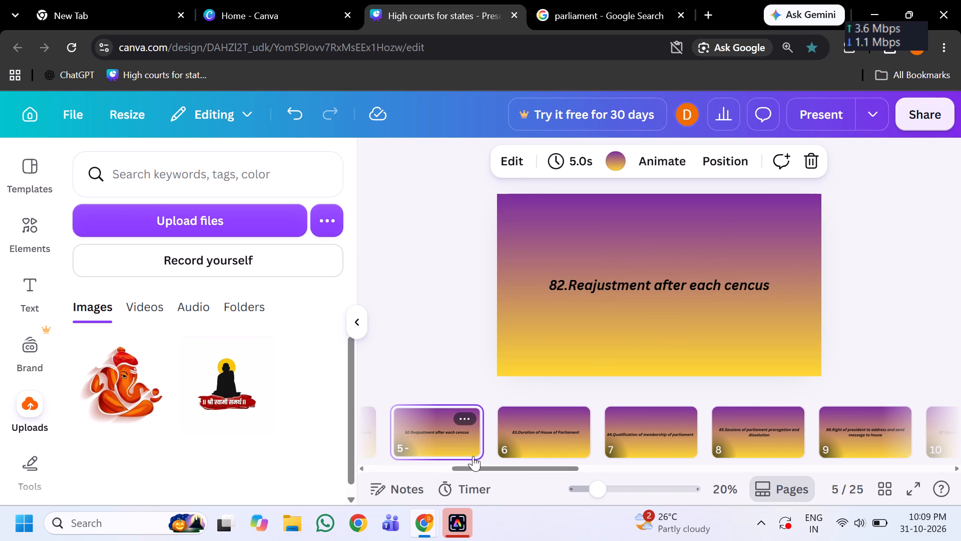
{"action": "left_click_drag", "start_coordinate": [465, 469], "coordinate": [347, 473]}
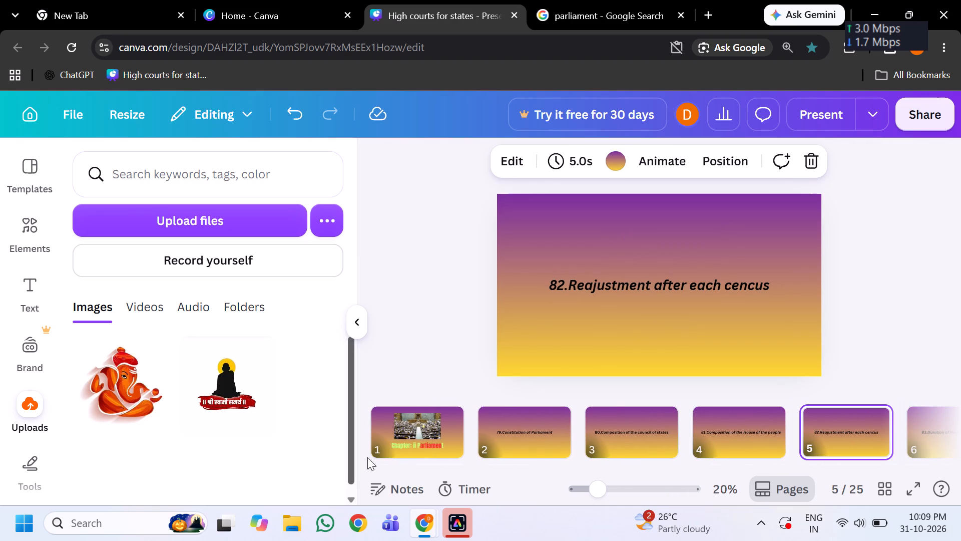
{"action": "left_click", "coordinate": [534, 449]}
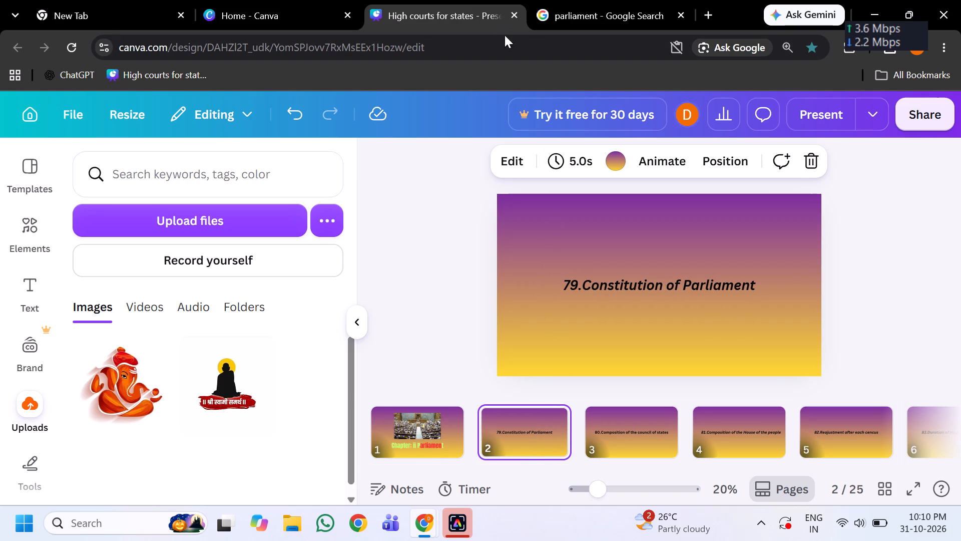
{"action": "left_click", "coordinate": [681, 14]}
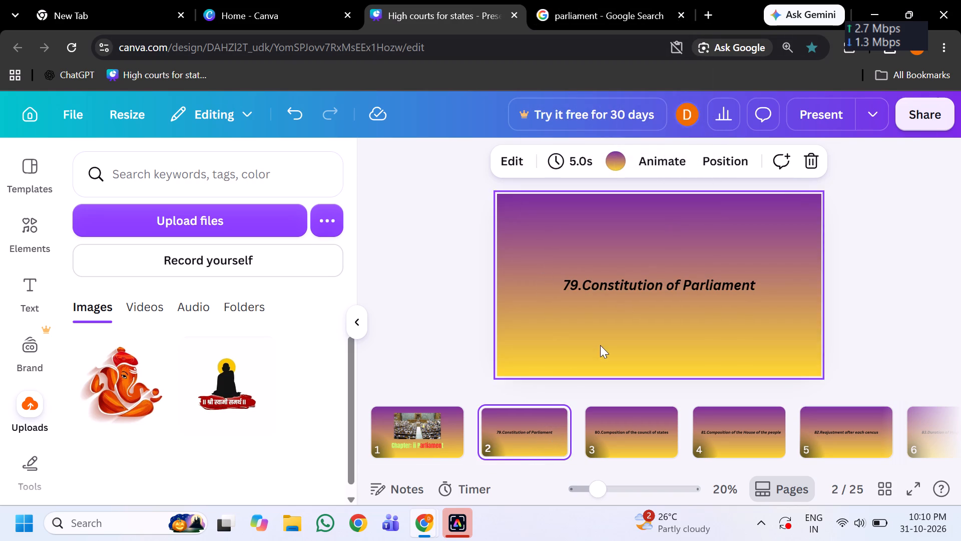
{"action": "left_click", "coordinate": [626, 419]}
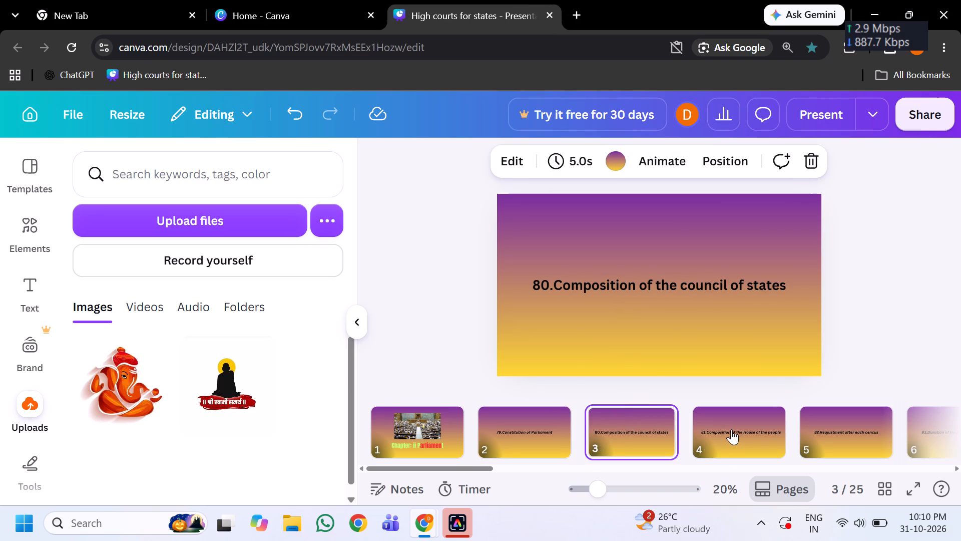
{"action": "left_click", "coordinate": [732, 430]}
{"action": "left_click", "coordinate": [839, 442]}
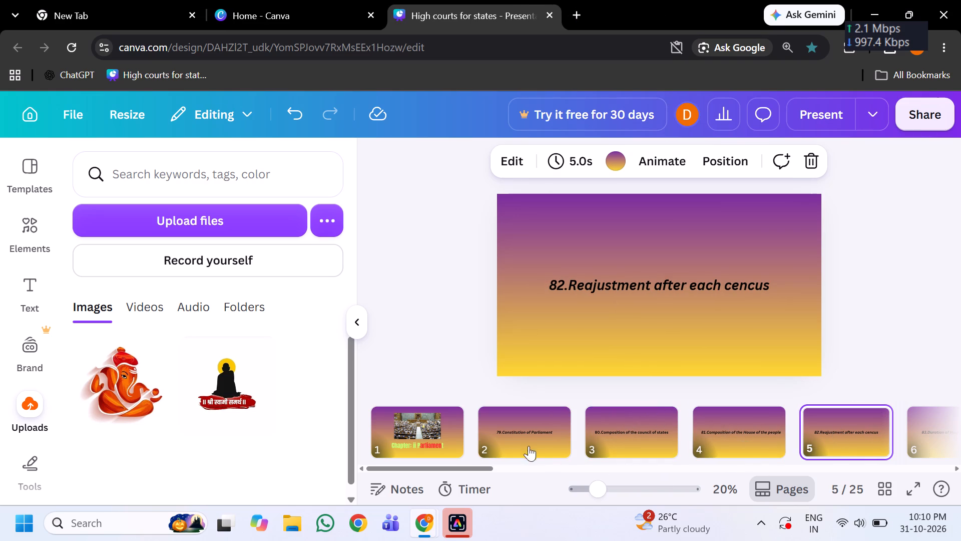
{"action": "left_click_drag", "start_coordinate": [479, 469], "coordinate": [542, 470]}
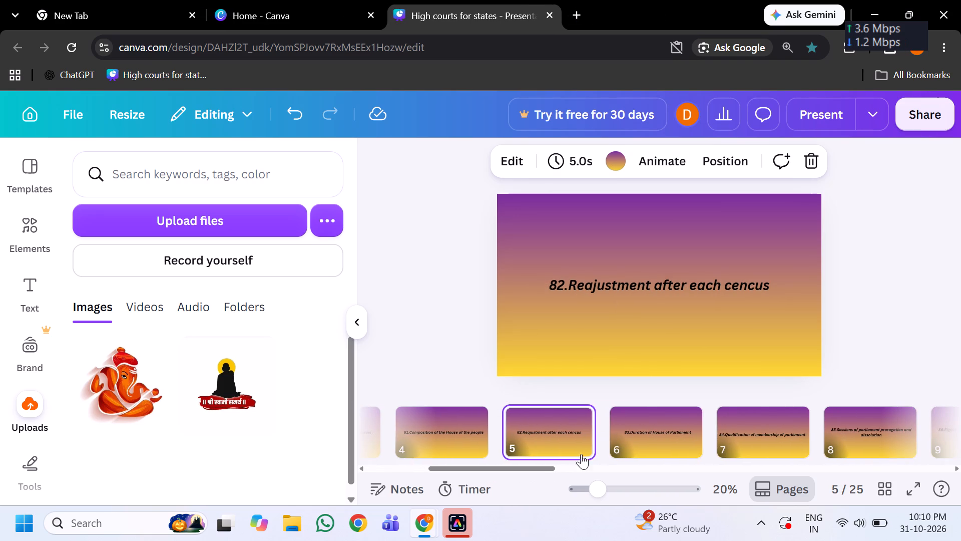
{"action": "left_click", "coordinate": [641, 424]}
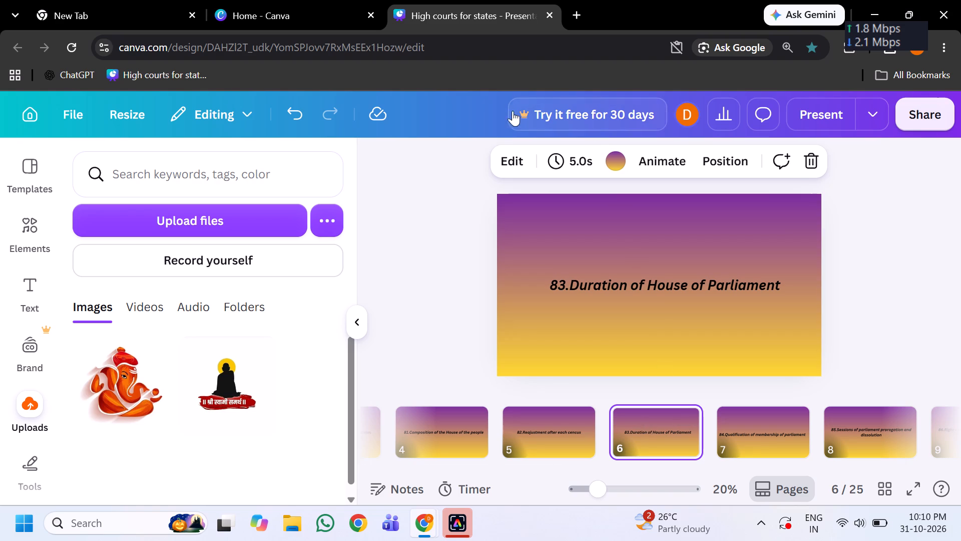
Search Google Images for "clock tab" in a new browser tab and save the pink-rimmed analog clock picture.
{"action": "left_click", "coordinate": [577, 17]}
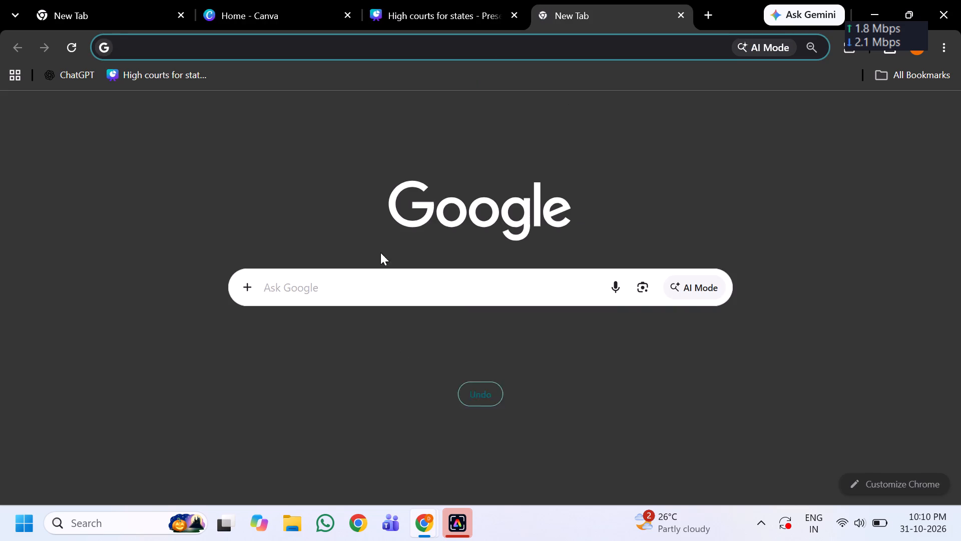
{"action": "left_click", "coordinate": [320, 292]}
{"action": "key", "text": "c"}
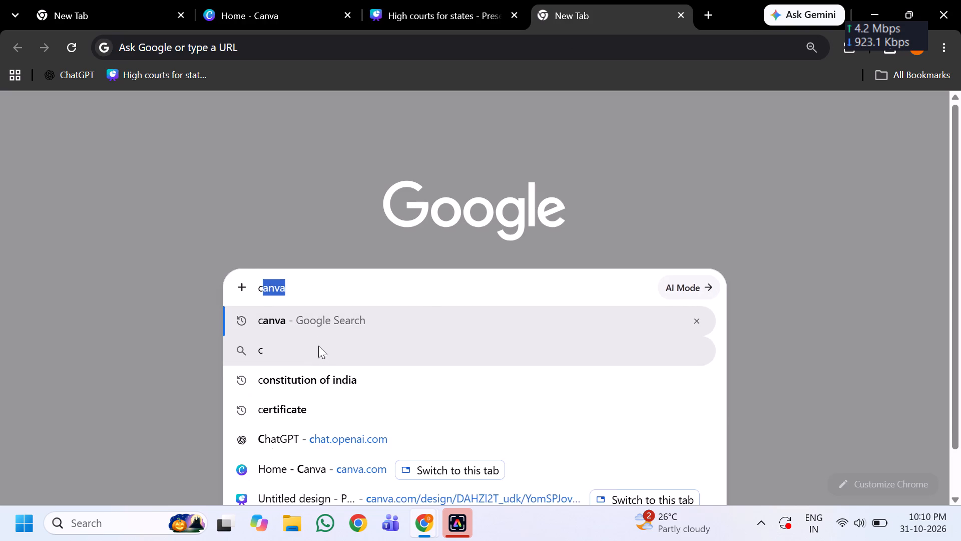
{"action": "key", "text": "l"}
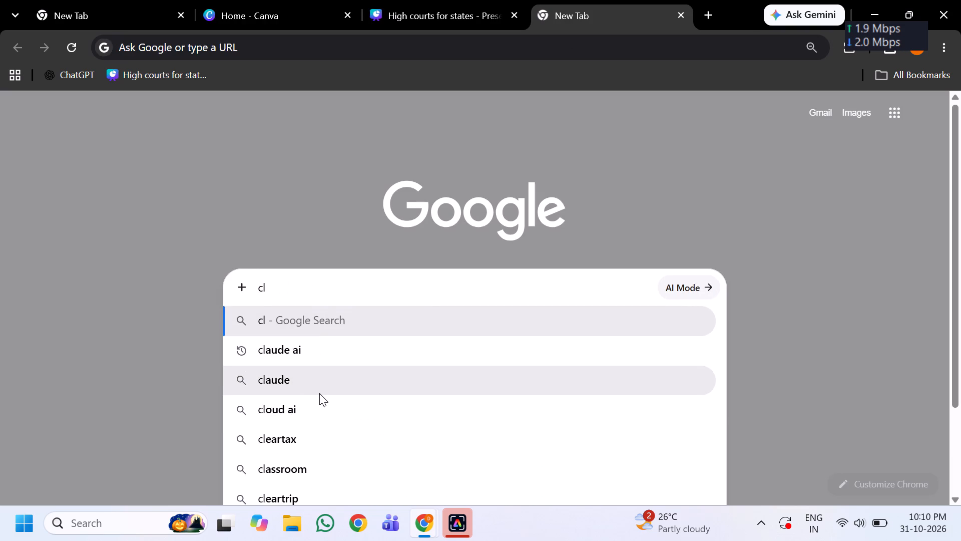
{"action": "key", "text": "o"}
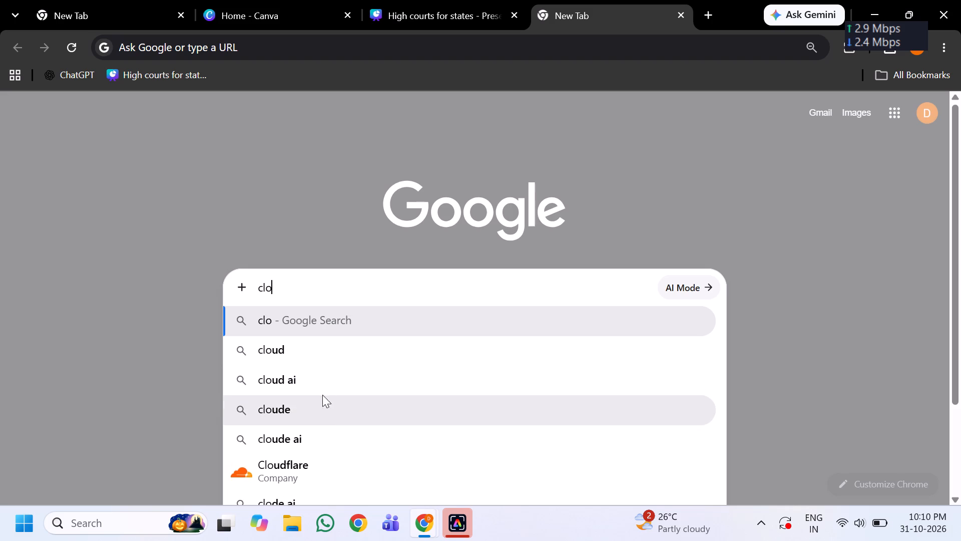
{"action": "key", "text": "c"}
{"action": "key", "text": "k"}
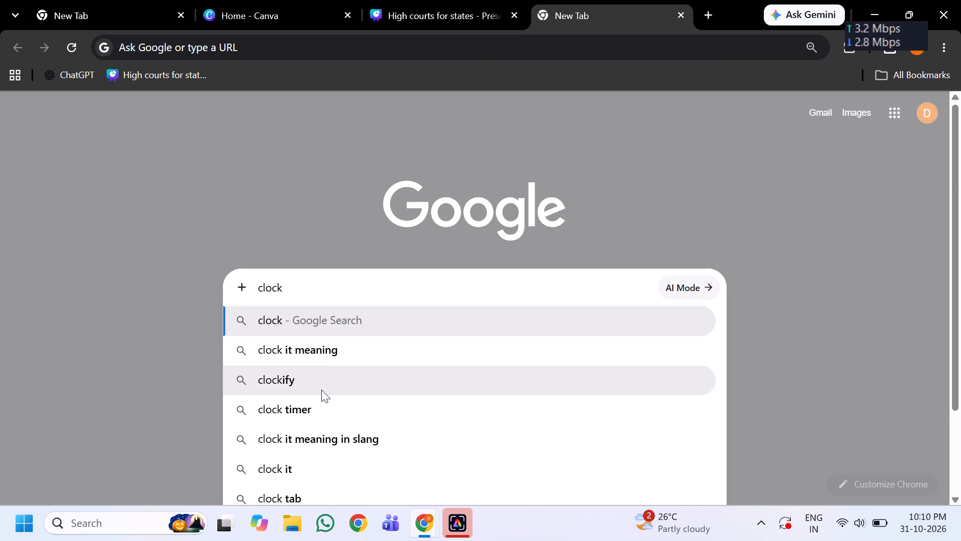
{"action": "left_click", "coordinate": [294, 496]}
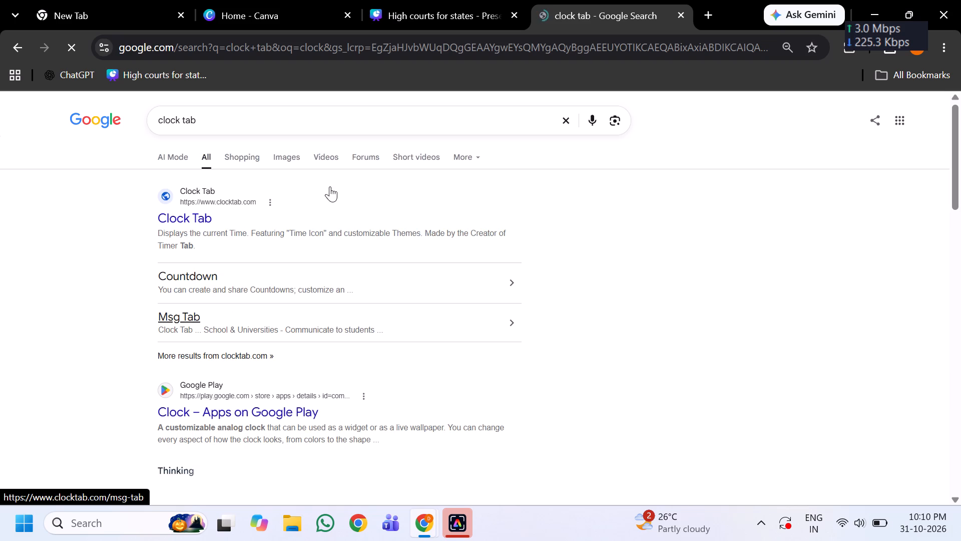
{"action": "left_click", "coordinate": [280, 158]}
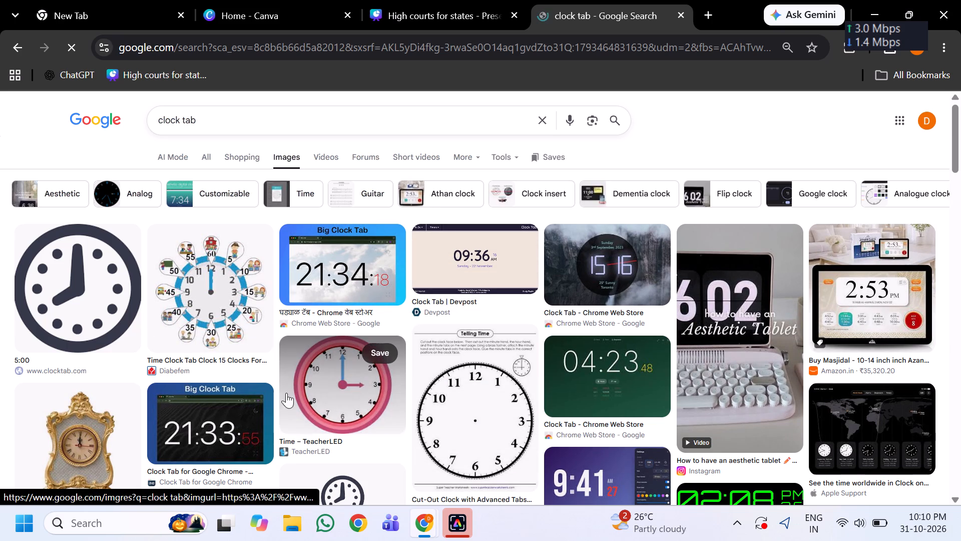
{"action": "right_click", "coordinate": [357, 385]}
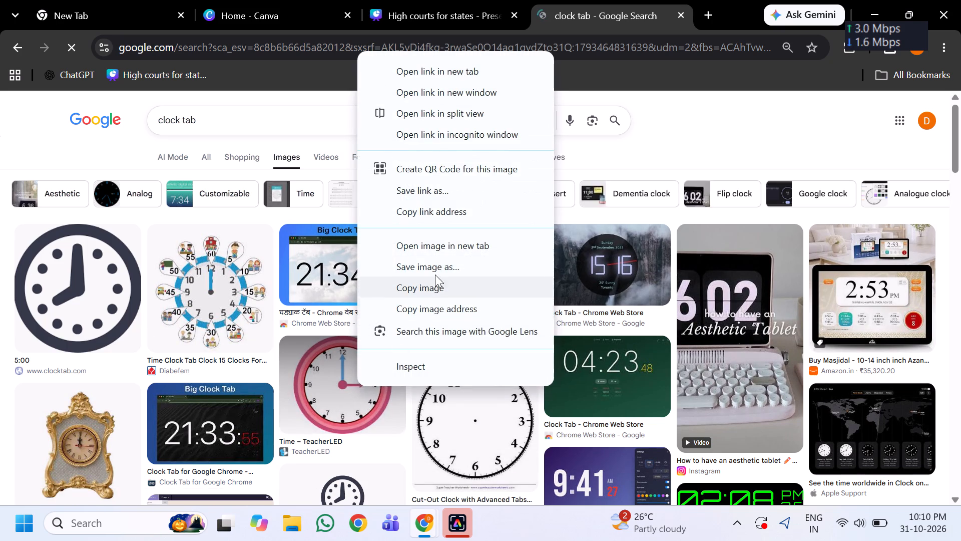
{"action": "left_click", "coordinate": [463, 274]}
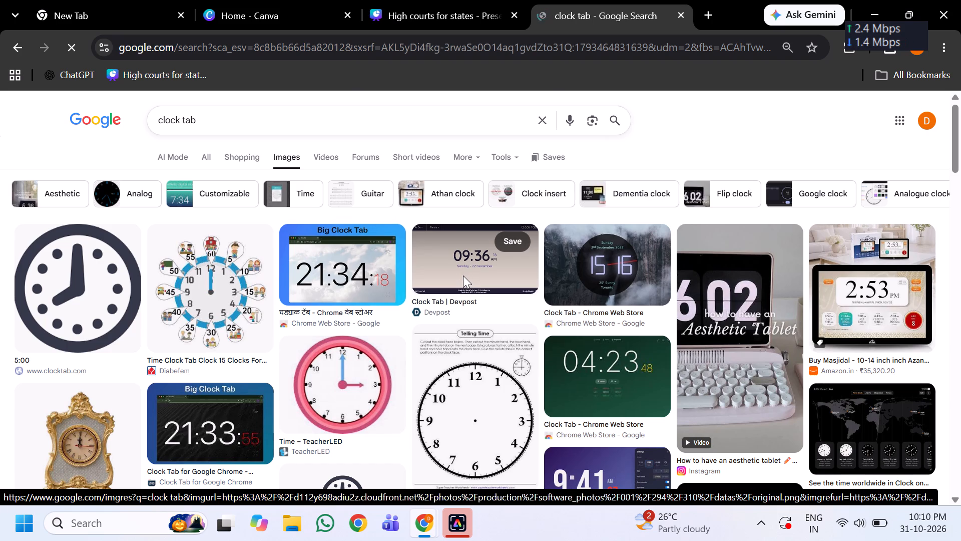
{"action": "left_click", "coordinate": [356, 331]}
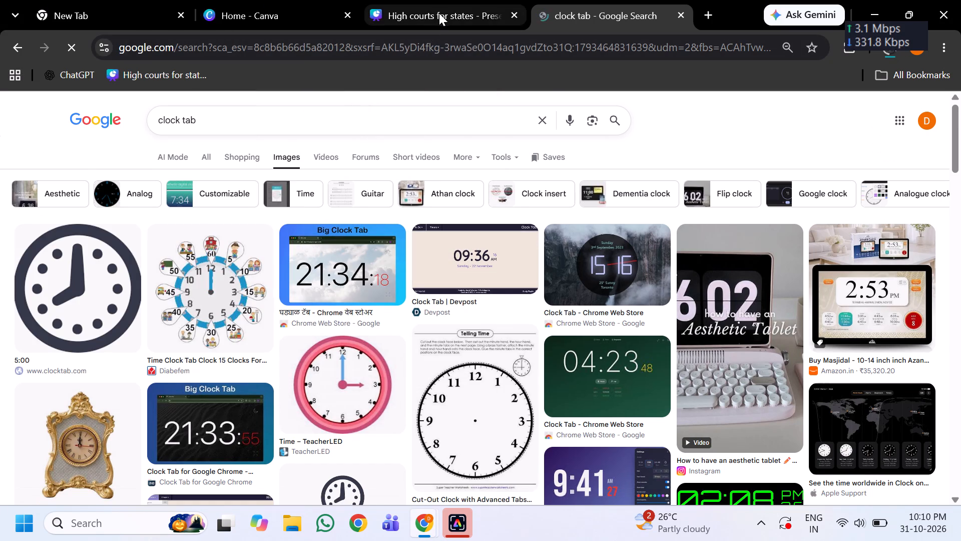
Switch back to the Canva presentation and upload images (6).jpeg from the Downloads folder.
{"action": "left_click", "coordinate": [439, 13]}
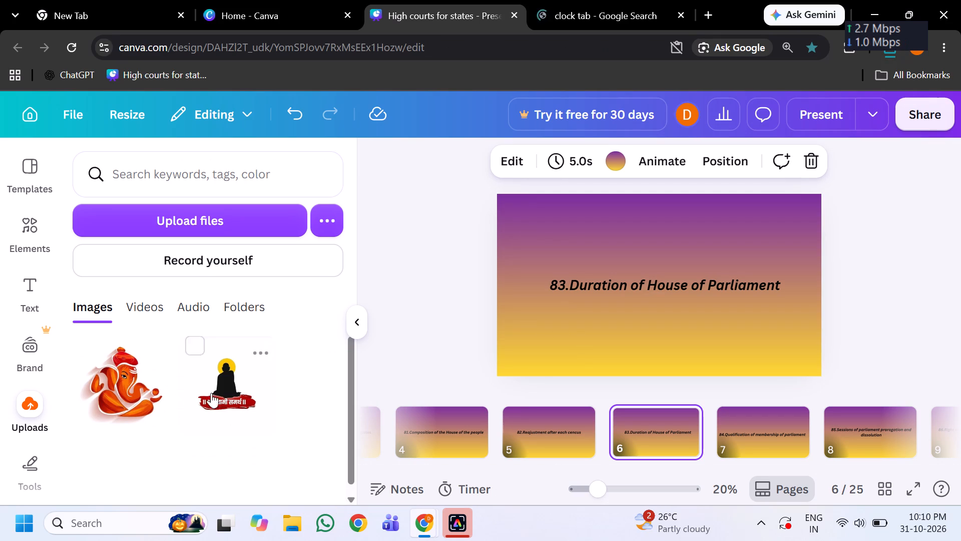
{"action": "left_click", "coordinate": [224, 218]}
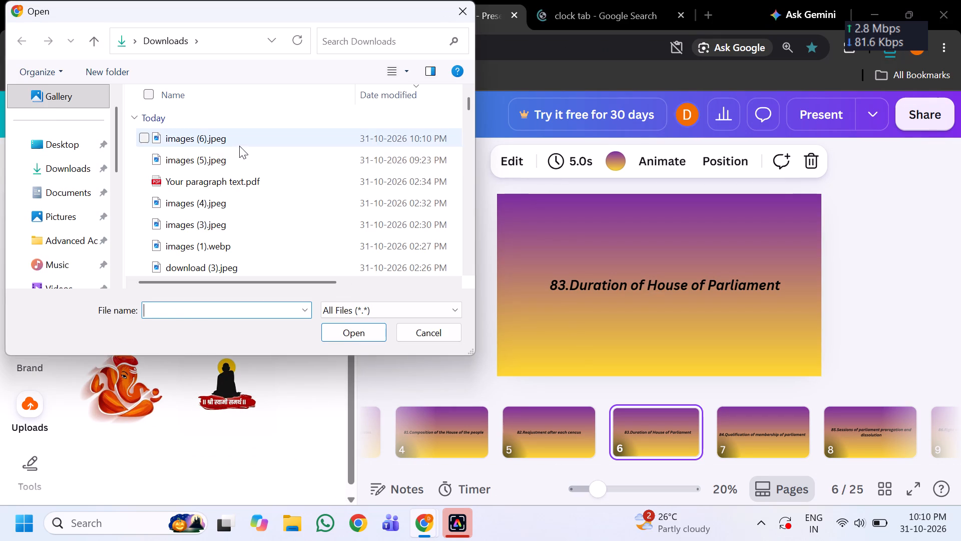
{"action": "left_click_drag", "start_coordinate": [240, 146], "coordinate": [248, 142]}
{"action": "left_click", "coordinate": [355, 336]}
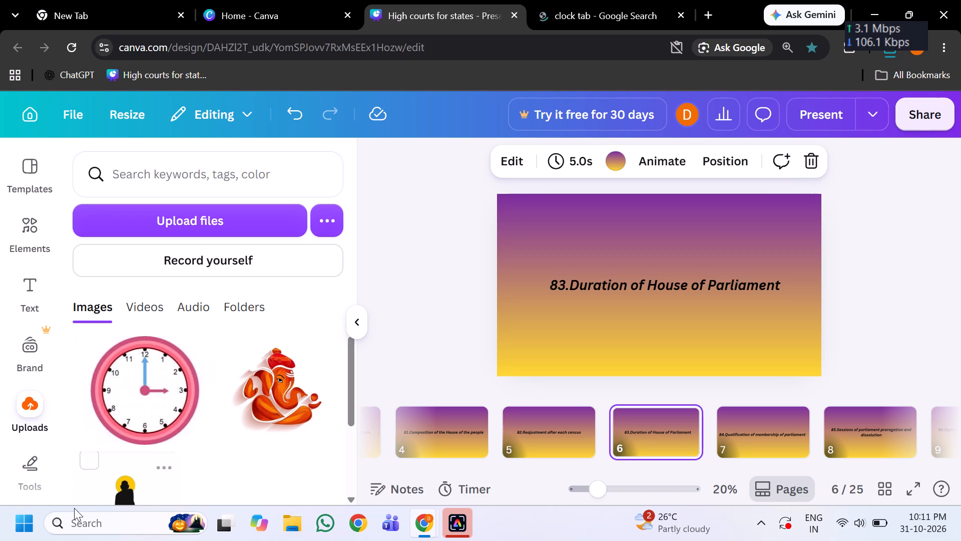
Place the uploaded pink clock image on page 6, shrink it and centre it below the article 83 heading.
{"action": "left_click_drag", "start_coordinate": [160, 413], "coordinate": [858, 162]}
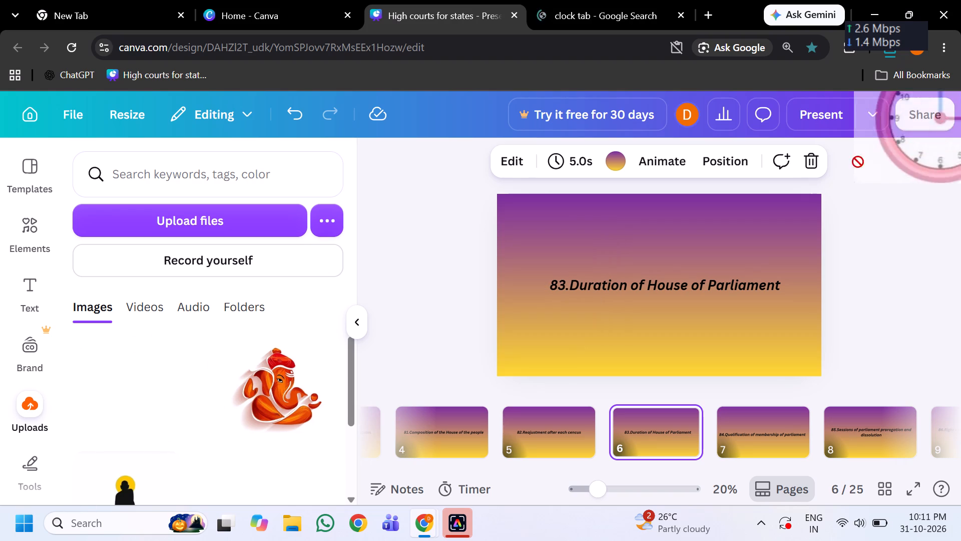
{"action": "left_click_drag", "start_coordinate": [858, 162], "coordinate": [679, 322]}
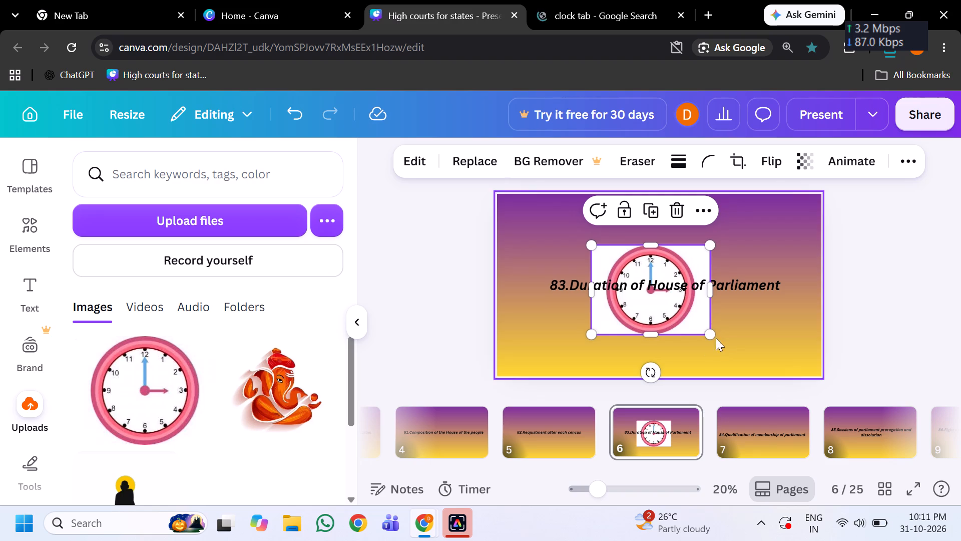
{"action": "left_click_drag", "start_coordinate": [711, 333], "coordinate": [683, 290]}
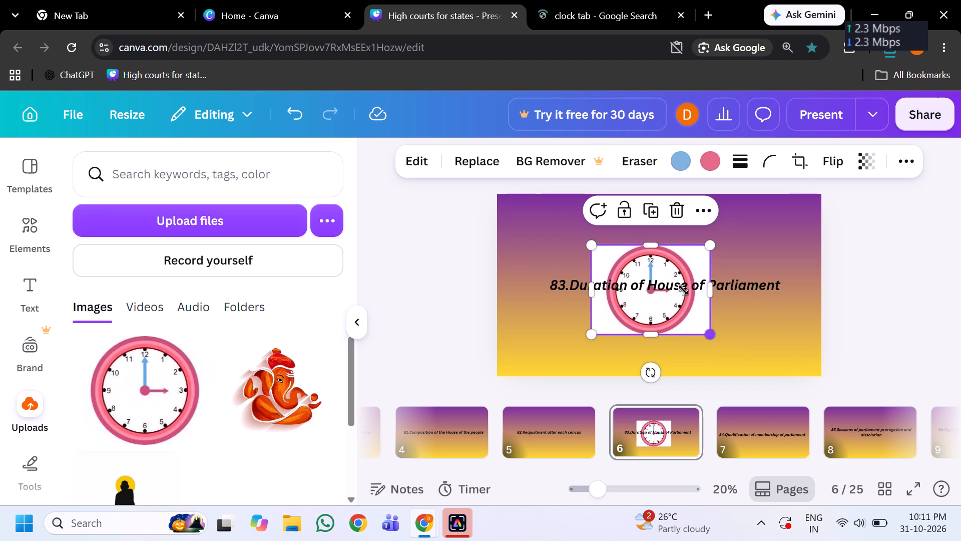
{"action": "left_click_drag", "start_coordinate": [683, 290], "coordinate": [671, 266]}
{"action": "left_click_drag", "start_coordinate": [616, 255], "coordinate": [655, 237]}
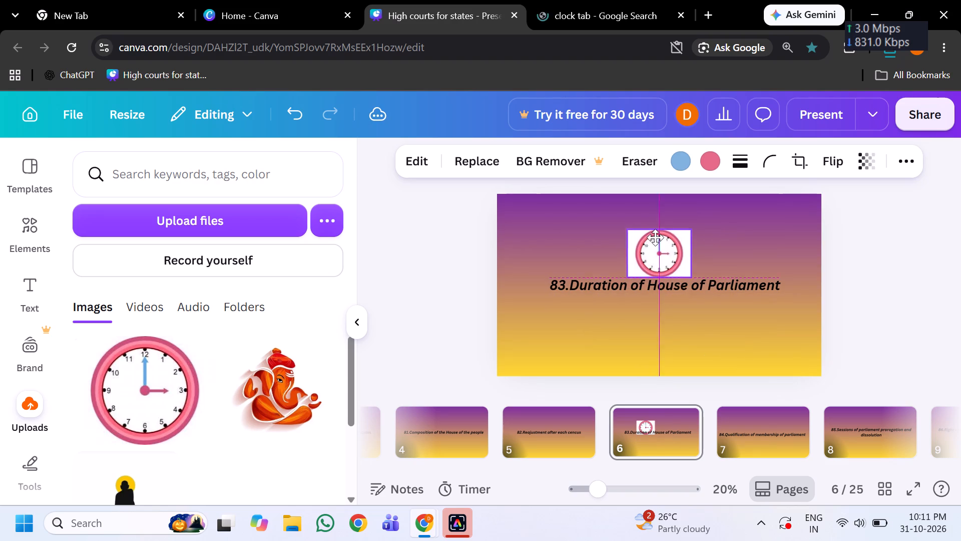
{"action": "left_click_drag", "start_coordinate": [655, 237], "coordinate": [622, 261]}
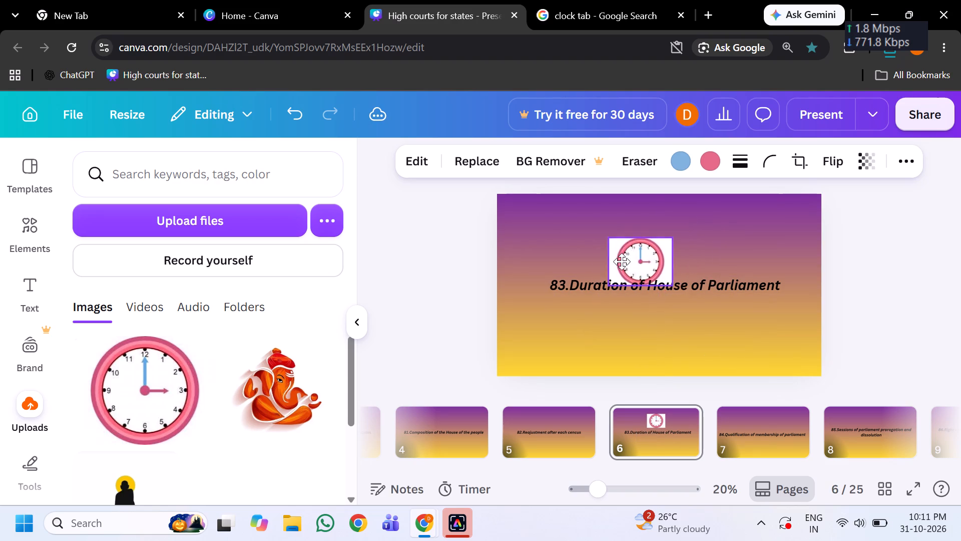
{"action": "left_click_drag", "start_coordinate": [622, 261], "coordinate": [633, 313]}
{"action": "left_click_drag", "start_coordinate": [671, 350], "coordinate": [701, 369]}
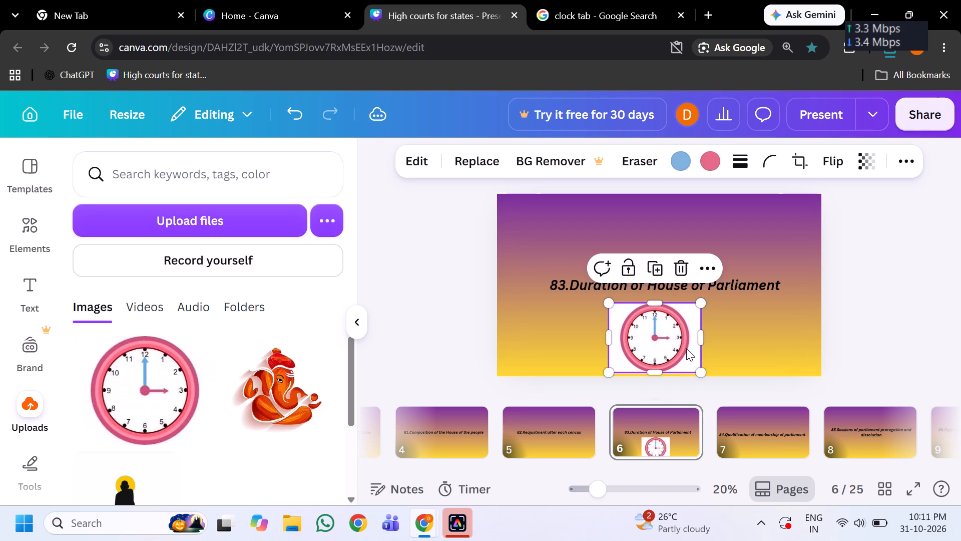
{"action": "left_click_drag", "start_coordinate": [666, 335], "coordinate": [658, 332]}
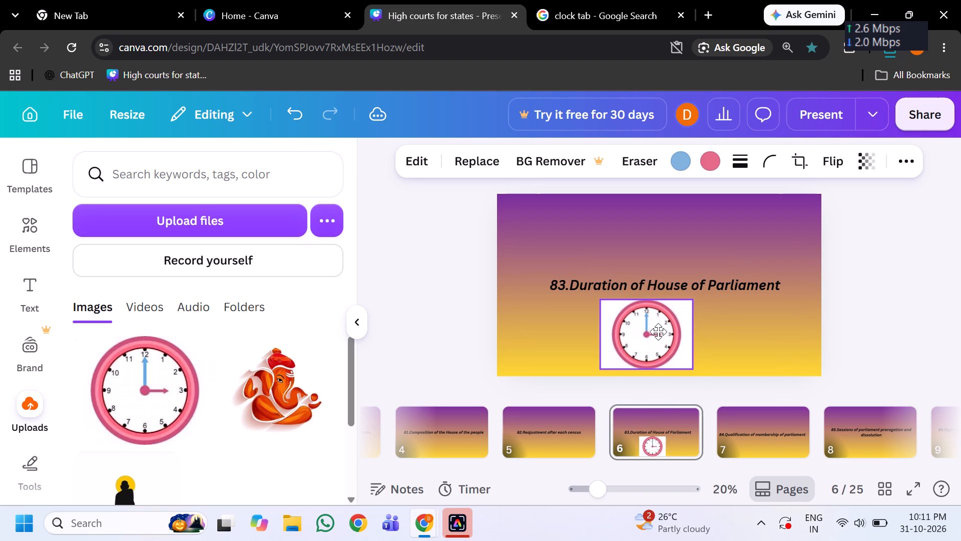
{"action": "left_click_drag", "start_coordinate": [658, 332], "coordinate": [668, 331]}
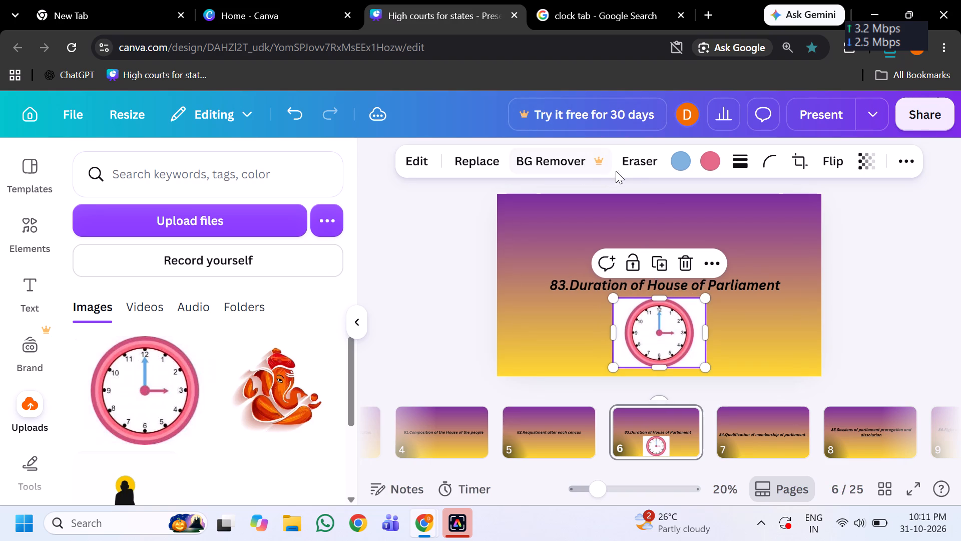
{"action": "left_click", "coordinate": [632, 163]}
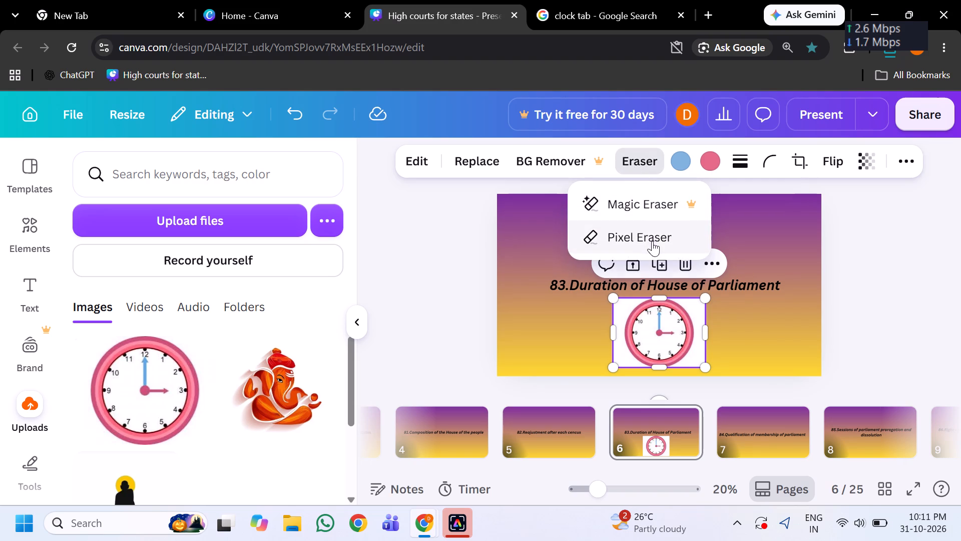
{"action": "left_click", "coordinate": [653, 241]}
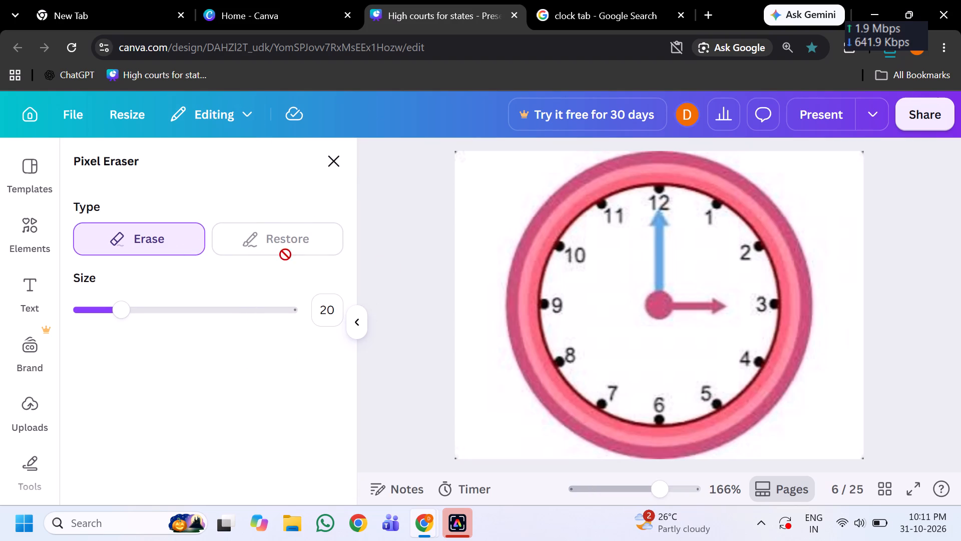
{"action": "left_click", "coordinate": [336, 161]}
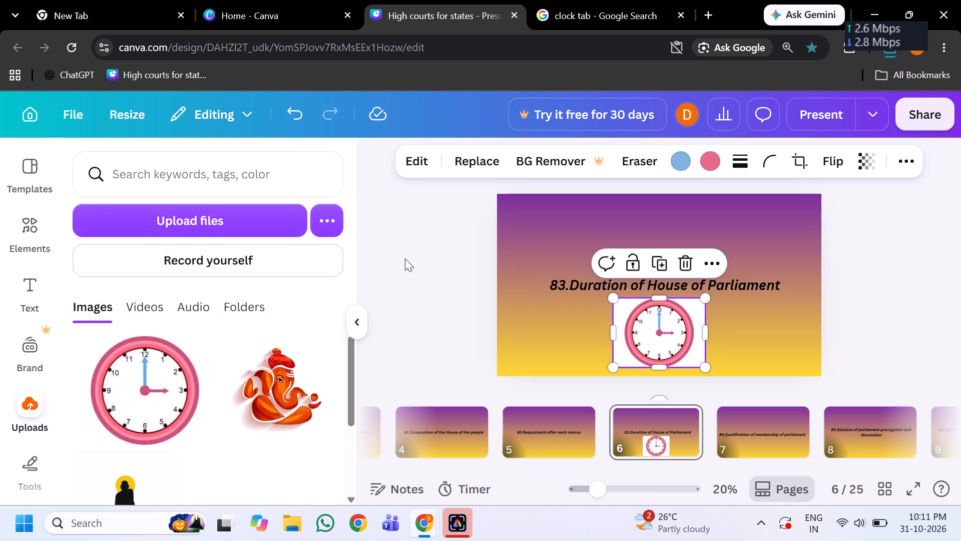
Shift the clock image on page 6 slightly left and up, just beneath the article 83 heading.
{"action": "left_click_drag", "start_coordinate": [668, 326], "coordinate": [654, 329]}
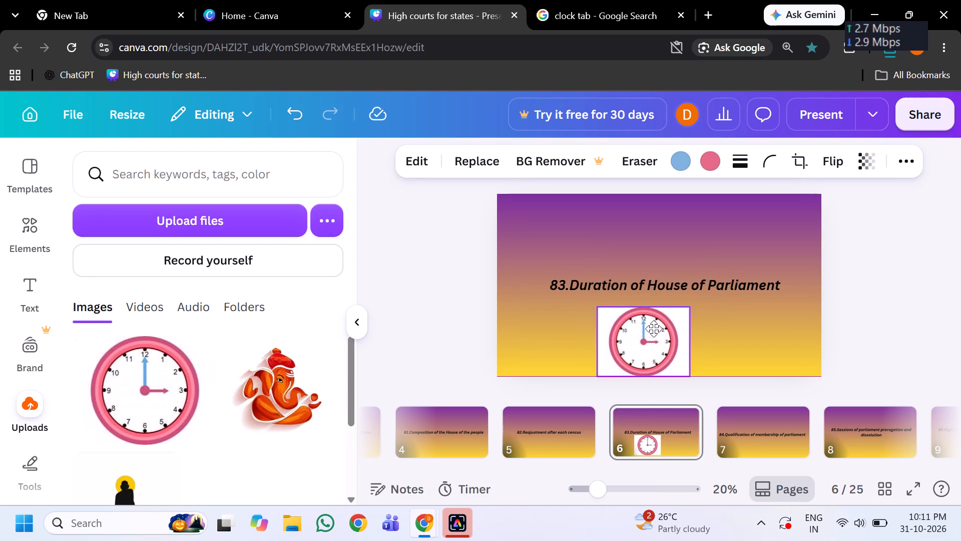
{"action": "left_click_drag", "start_coordinate": [654, 329], "coordinate": [656, 323]}
{"action": "left_click", "coordinate": [865, 282]}
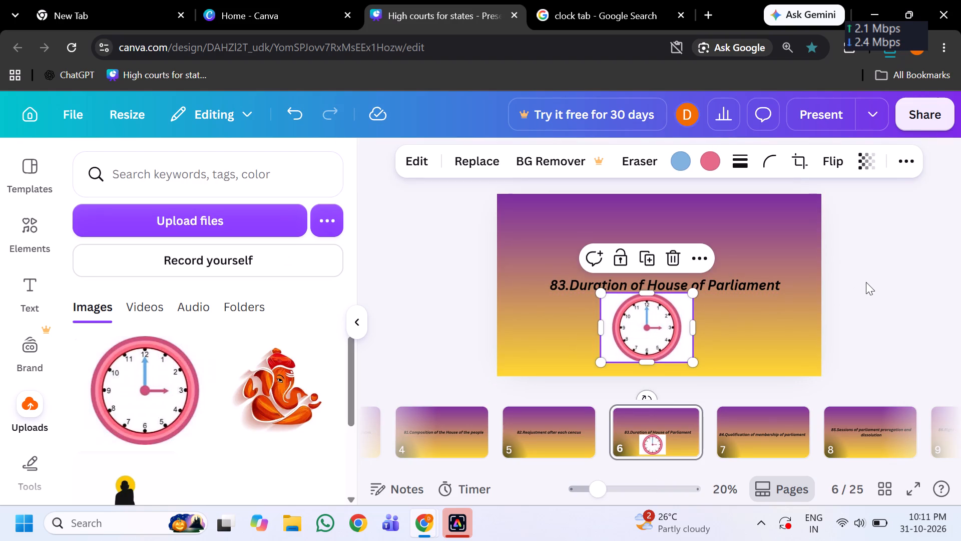
Look through pages 7 to 25 of the presentation to review their article headings.
{"action": "left_click", "coordinate": [760, 425]}
{"action": "left_click", "coordinate": [757, 430]}
{"action": "left_click", "coordinate": [761, 430]}
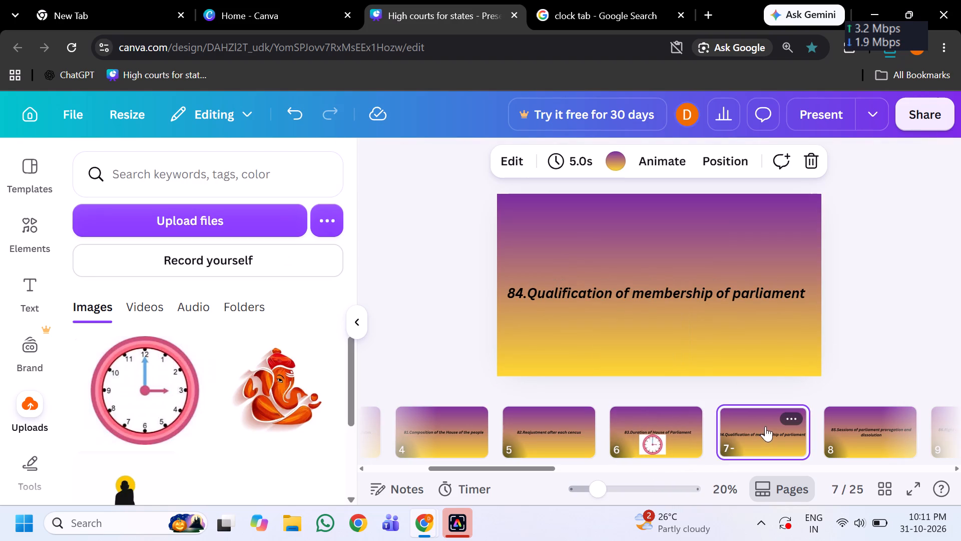
{"action": "left_click", "coordinate": [846, 436]}
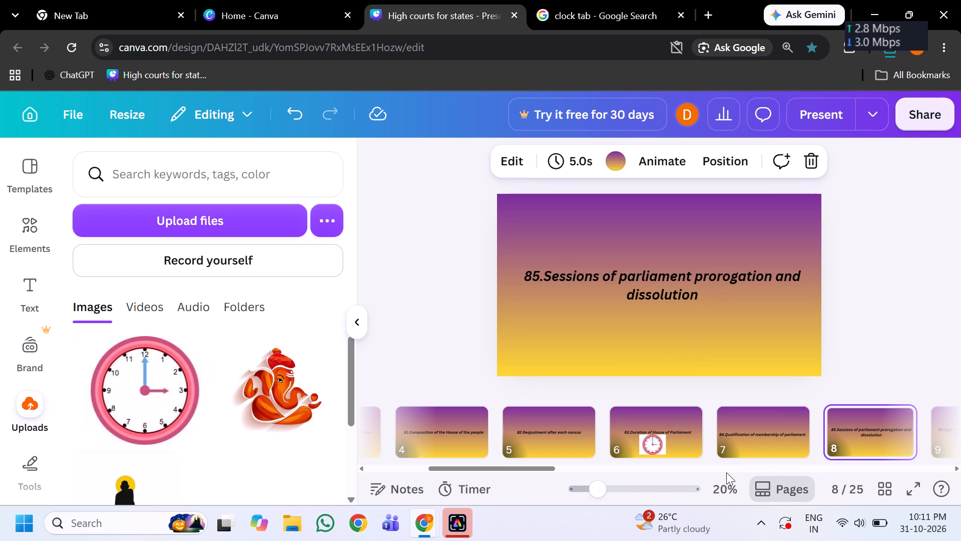
{"action": "left_click_drag", "start_coordinate": [533, 463], "coordinate": [570, 470]}
{"action": "left_click_drag", "start_coordinate": [570, 470], "coordinate": [559, 464]}
{"action": "left_click_drag", "start_coordinate": [543, 467], "coordinate": [587, 464]}
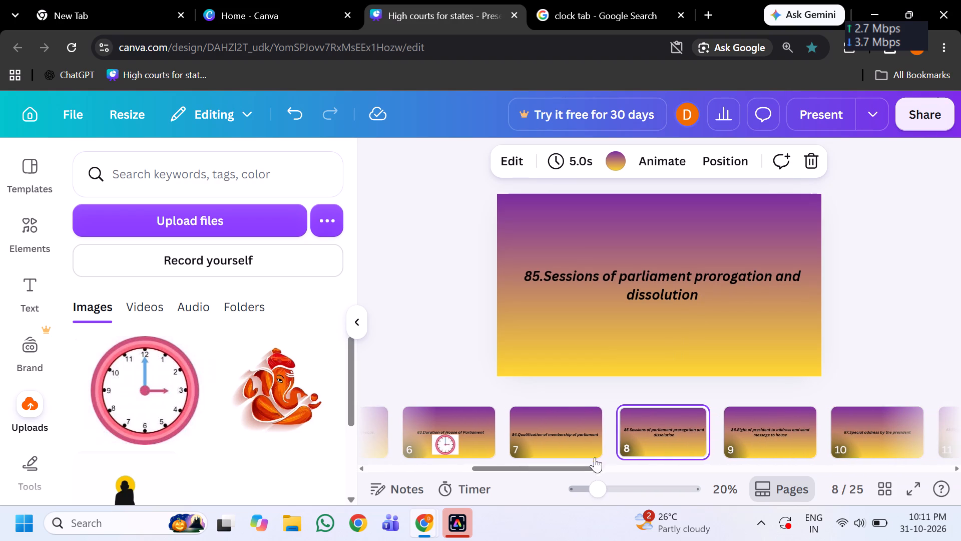
{"action": "left_click", "coordinate": [773, 425]}
{"action": "left_click", "coordinate": [860, 435]}
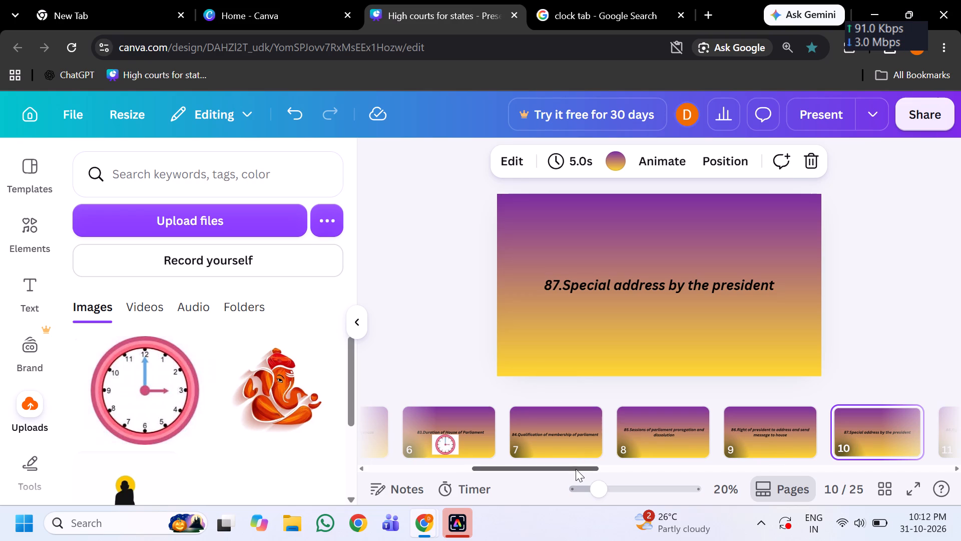
{"action": "left_click_drag", "start_coordinate": [576, 469], "coordinate": [711, 484]}
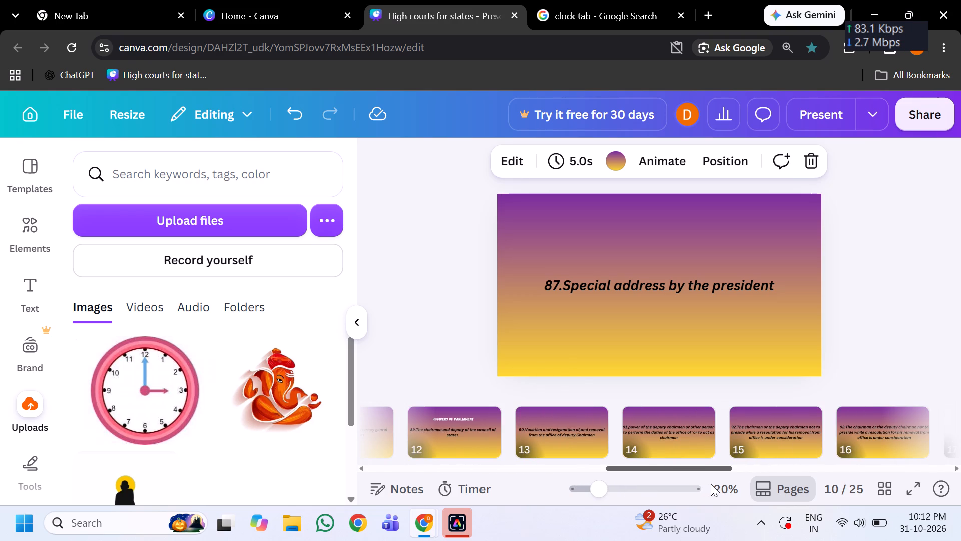
{"action": "left_click_drag", "start_coordinate": [711, 484], "coordinate": [675, 490]}
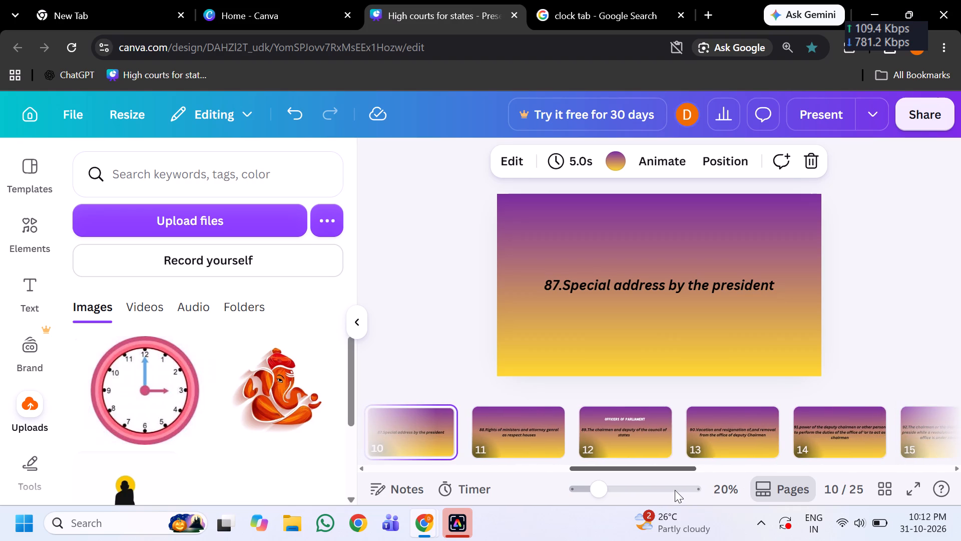
{"action": "left_click_drag", "start_coordinate": [675, 490], "coordinate": [673, 490]}
{"action": "left_click", "coordinate": [497, 431]}
{"action": "left_click", "coordinate": [517, 435]}
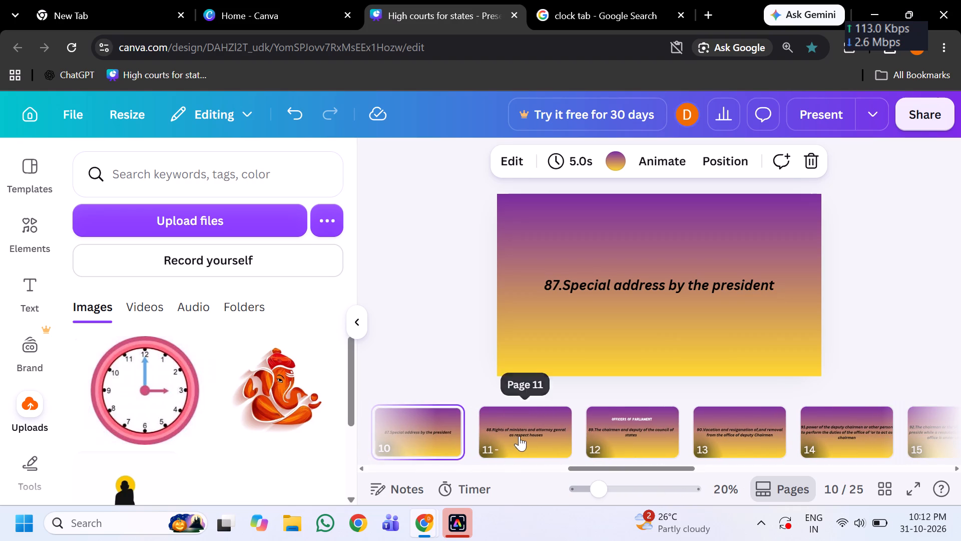
{"action": "left_click", "coordinate": [520, 438]}
{"action": "double_click", "coordinate": [660, 436]}
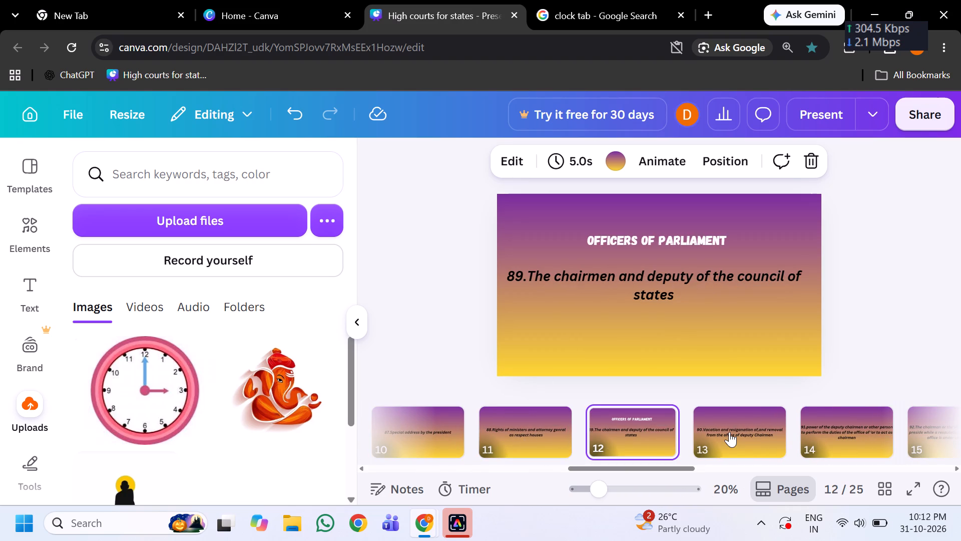
{"action": "double_click", "coordinate": [729, 432]}
{"action": "double_click", "coordinate": [836, 433]}
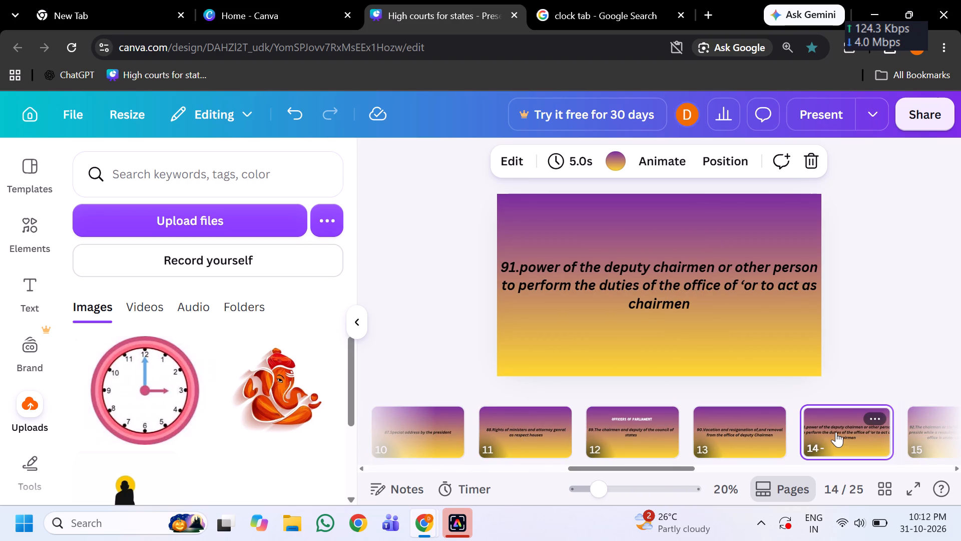
{"action": "left_click_drag", "start_coordinate": [670, 465], "coordinate": [676, 464]}
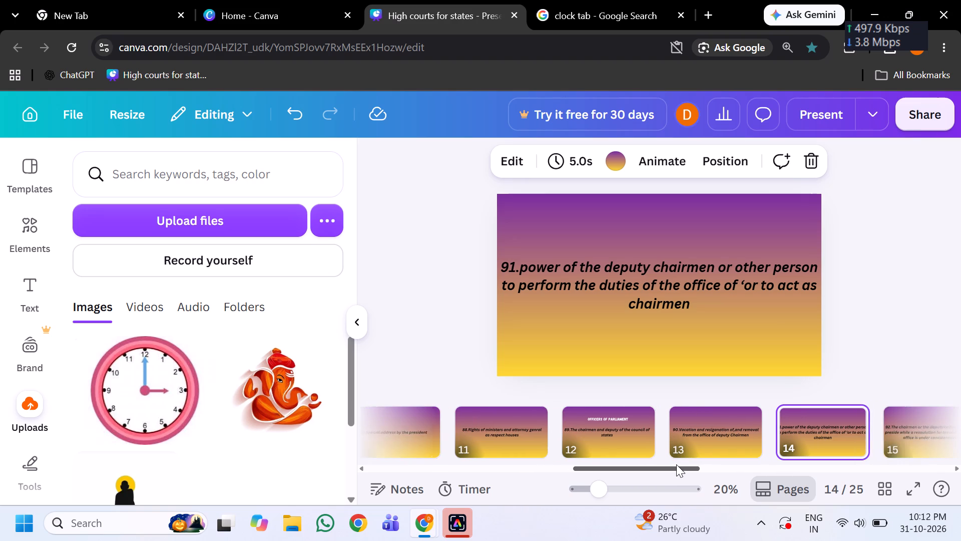
{"action": "left_click_drag", "start_coordinate": [676, 464], "coordinate": [792, 448]}
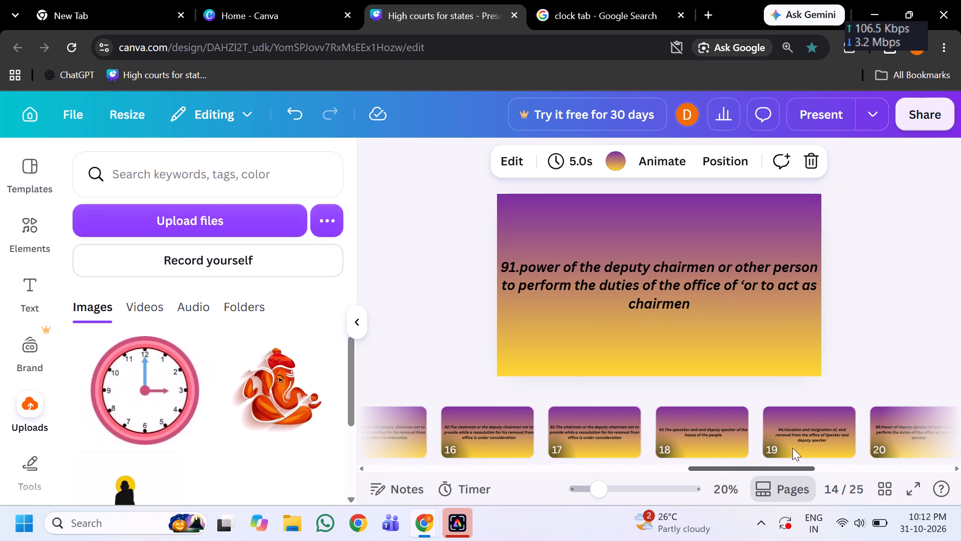
{"action": "left_click_drag", "start_coordinate": [792, 448], "coordinate": [860, 437]}
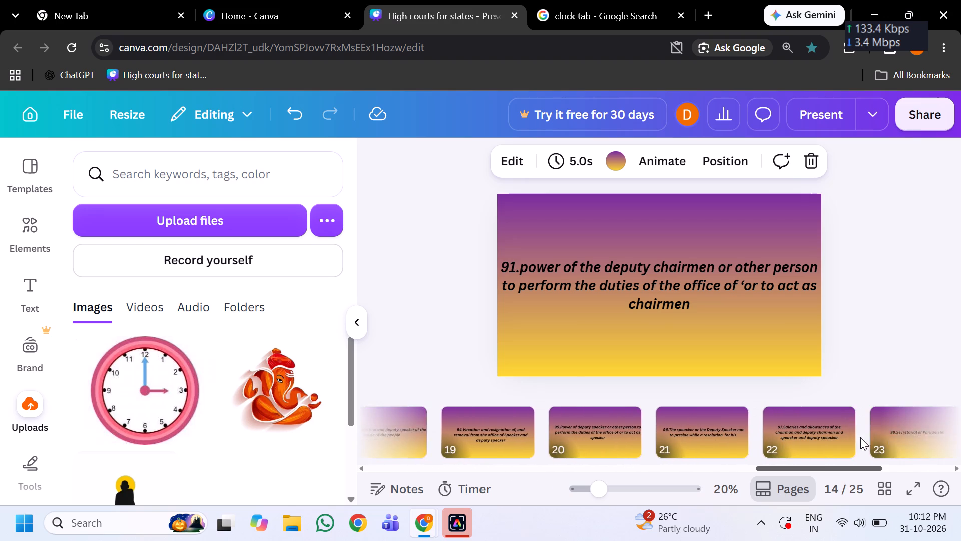
{"action": "left_click_drag", "start_coordinate": [860, 437], "coordinate": [937, 446]}
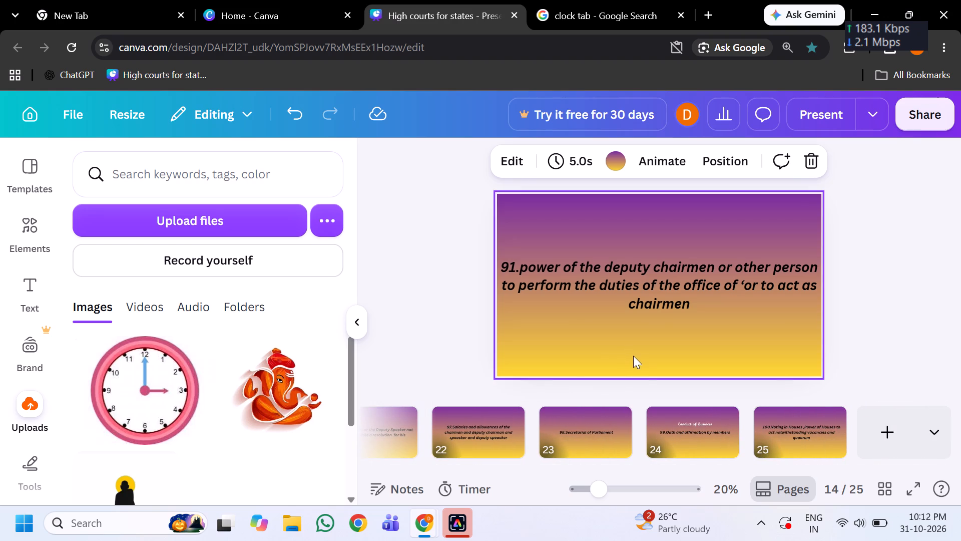
{"action": "left_click", "coordinate": [816, 423]}
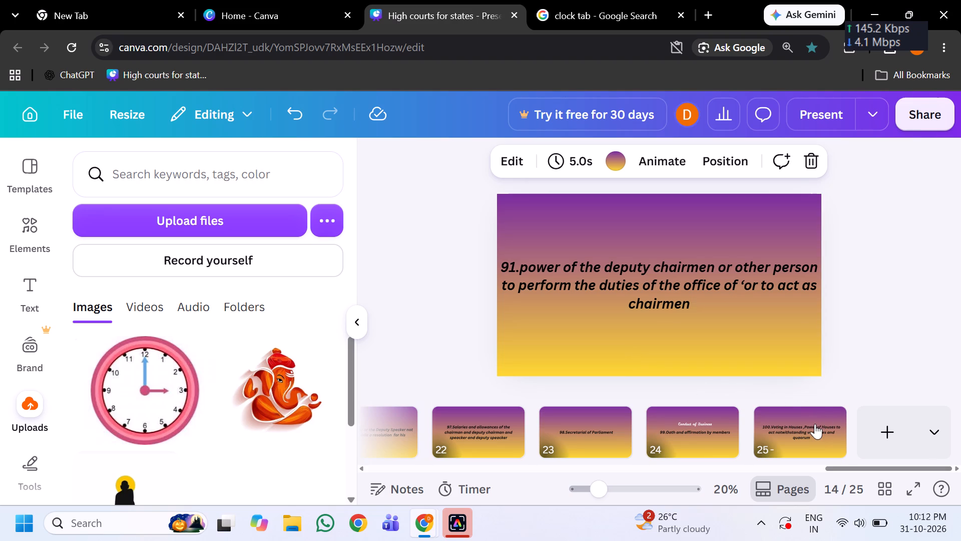
{"action": "left_click", "coordinate": [679, 448]}
{"action": "left_click_drag", "start_coordinate": [568, 436], "coordinate": [576, 438]}
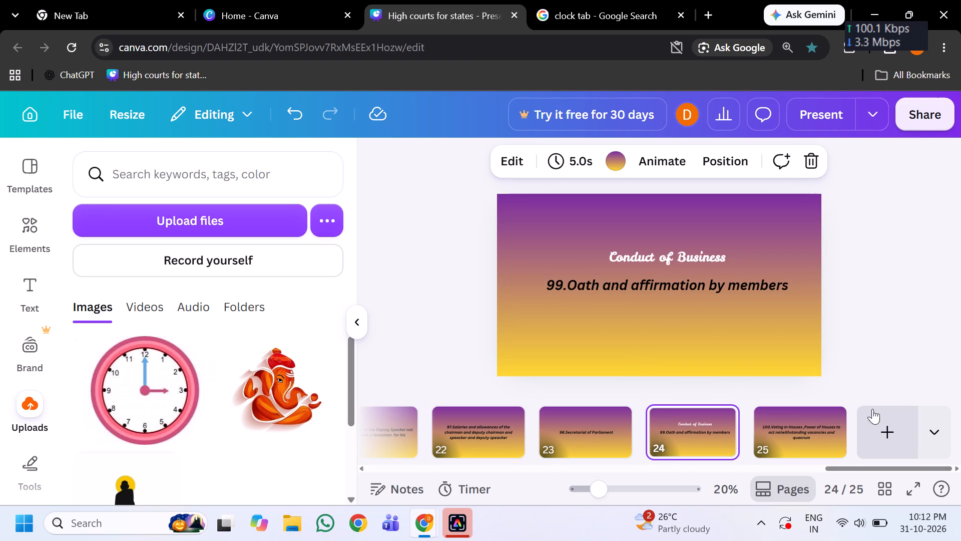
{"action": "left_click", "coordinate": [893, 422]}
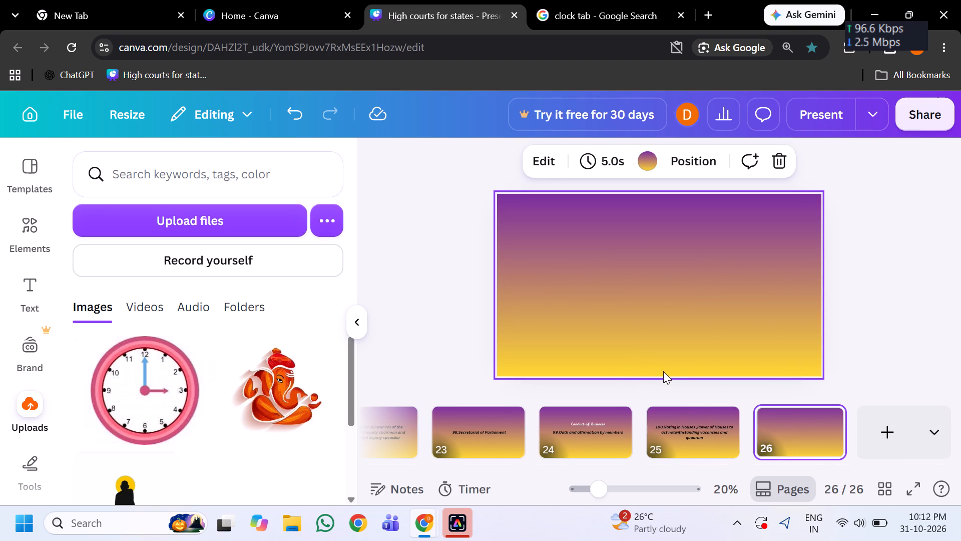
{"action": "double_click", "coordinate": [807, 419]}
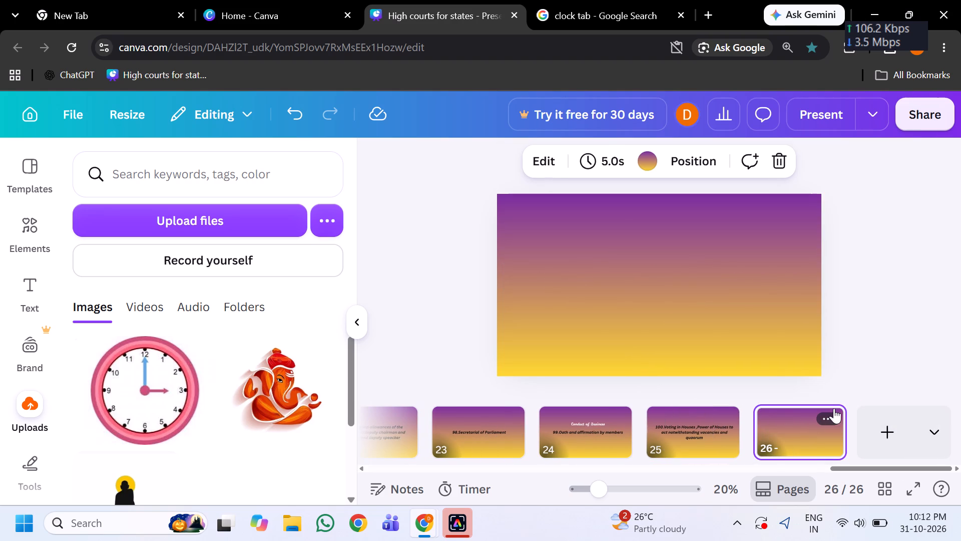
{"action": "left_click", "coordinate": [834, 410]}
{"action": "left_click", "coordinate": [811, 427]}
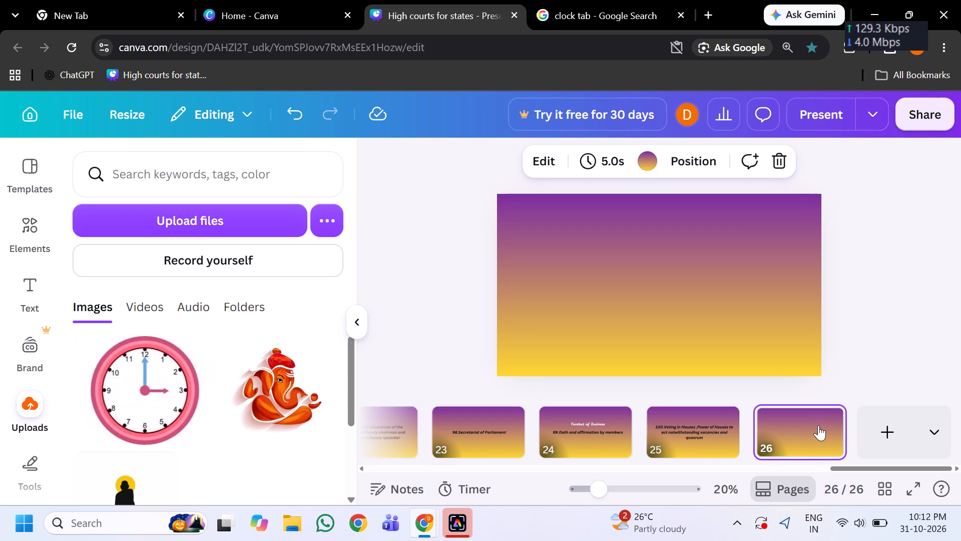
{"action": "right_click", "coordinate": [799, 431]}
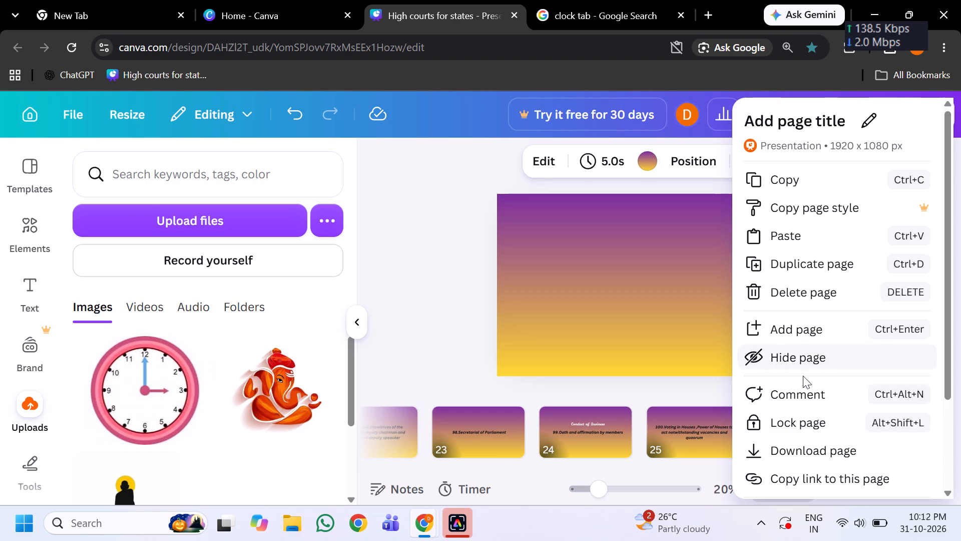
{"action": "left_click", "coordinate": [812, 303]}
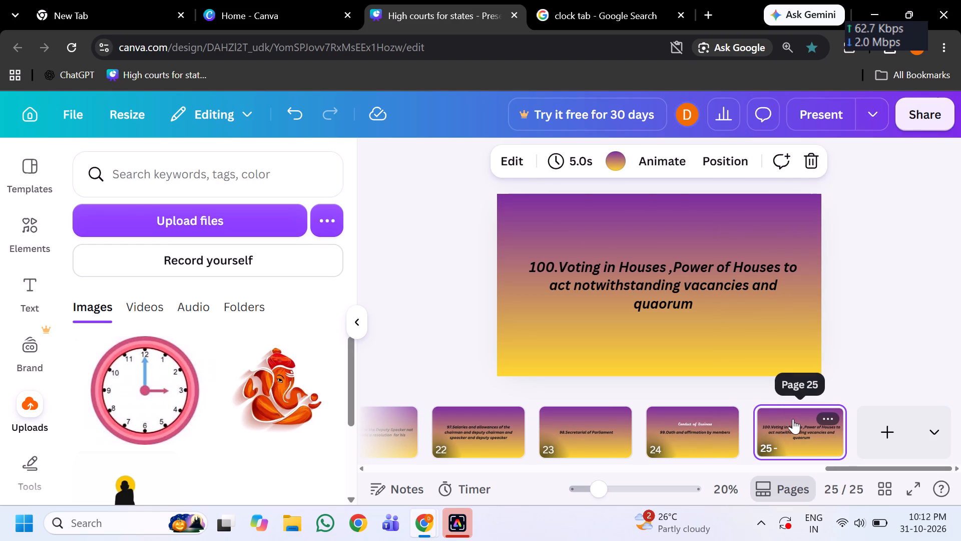
Duplicate page 25, the article 100 voting page, as a new last page.
{"action": "right_click", "coordinate": [798, 417]}
{"action": "left_click", "coordinate": [803, 270]}
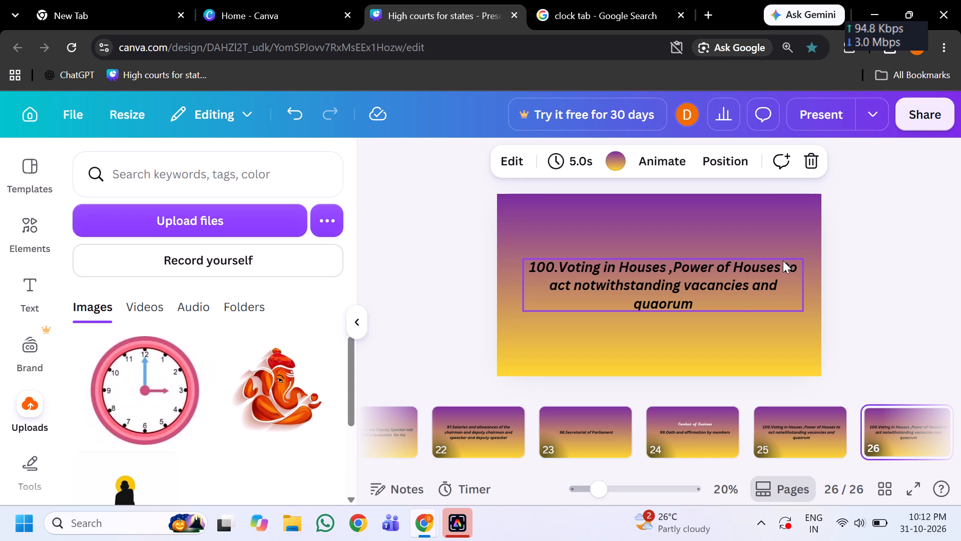
{"action": "left_click_drag", "start_coordinate": [736, 303], "coordinate": [731, 306]}
{"action": "left_click", "coordinate": [731, 306]}
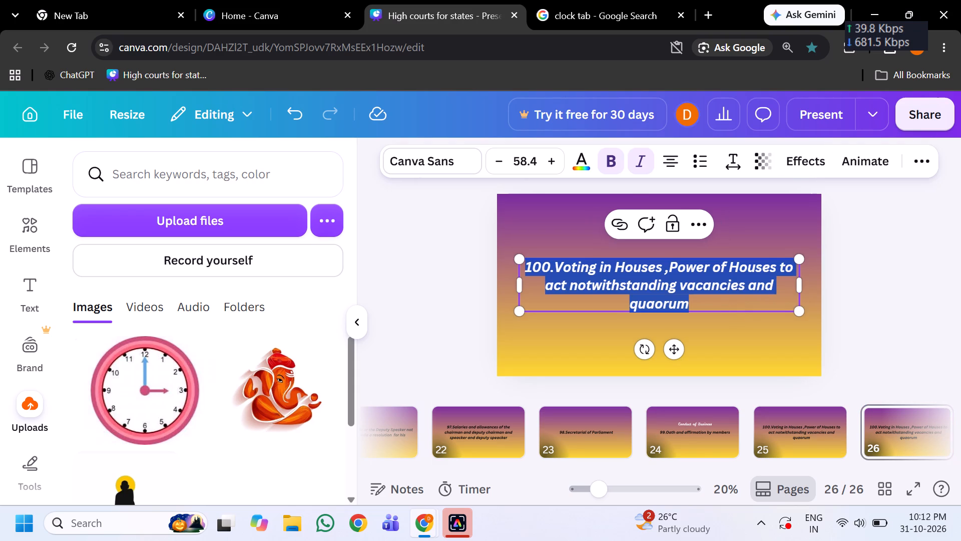
{"action": "key", "text": "shift+d"}
{"action": "type", "text": "is"}
{"action": "type", "text": "co"}
{"action": "key", "text": "BackSpace"}
{"action": "key", "text": "a"}
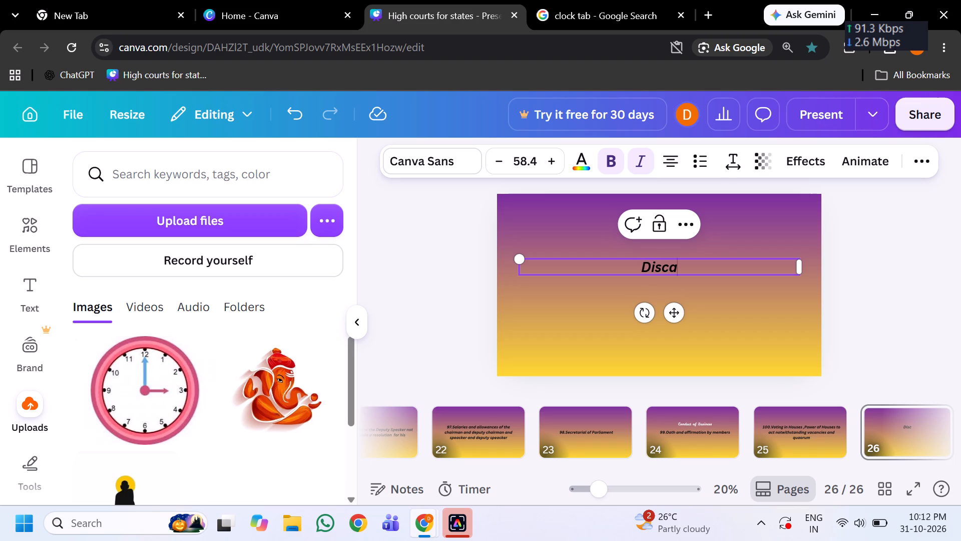
{"action": "key", "text": "BackSpace"}
{"action": "type", "text": "quali"}
{"action": "type", "text": "fication"}
{"action": "key", "text": "space"}
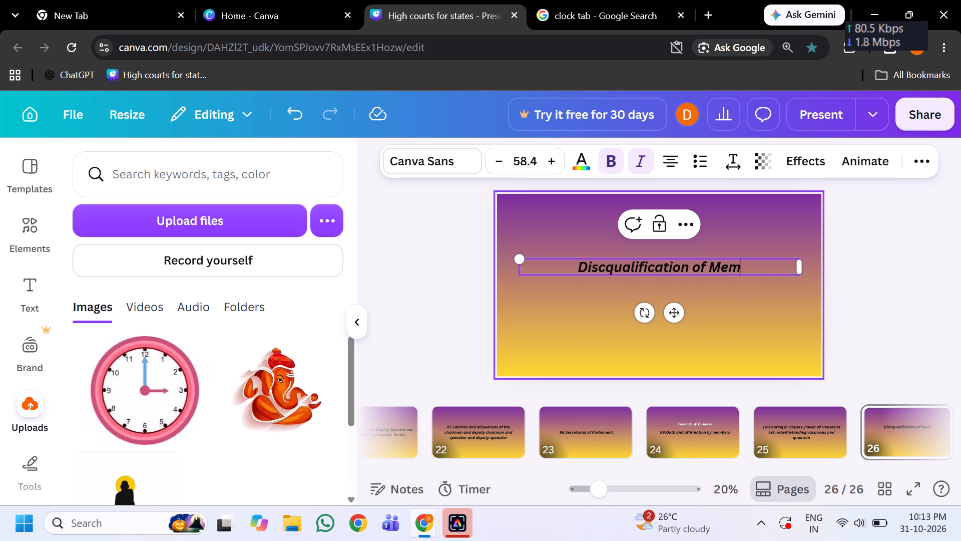
{"action": "type", "text": "ber"}
{"action": "key", "text": "space"}
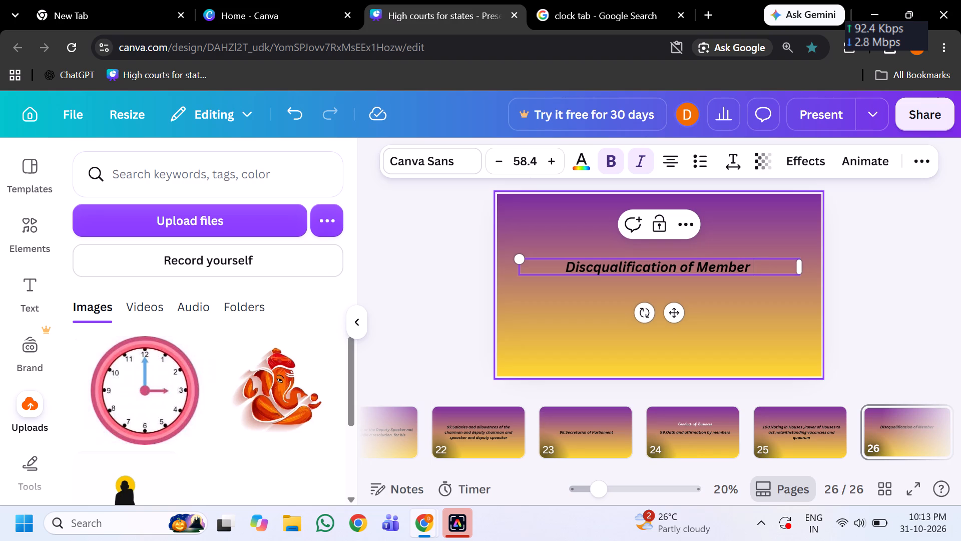
{"action": "key", "text": "BackSpace"}
{"action": "key", "text": "s"}
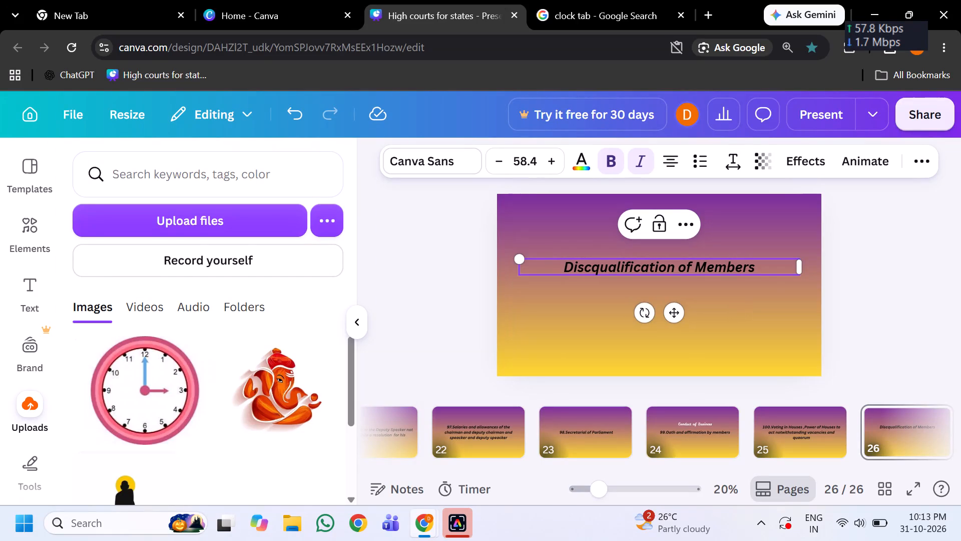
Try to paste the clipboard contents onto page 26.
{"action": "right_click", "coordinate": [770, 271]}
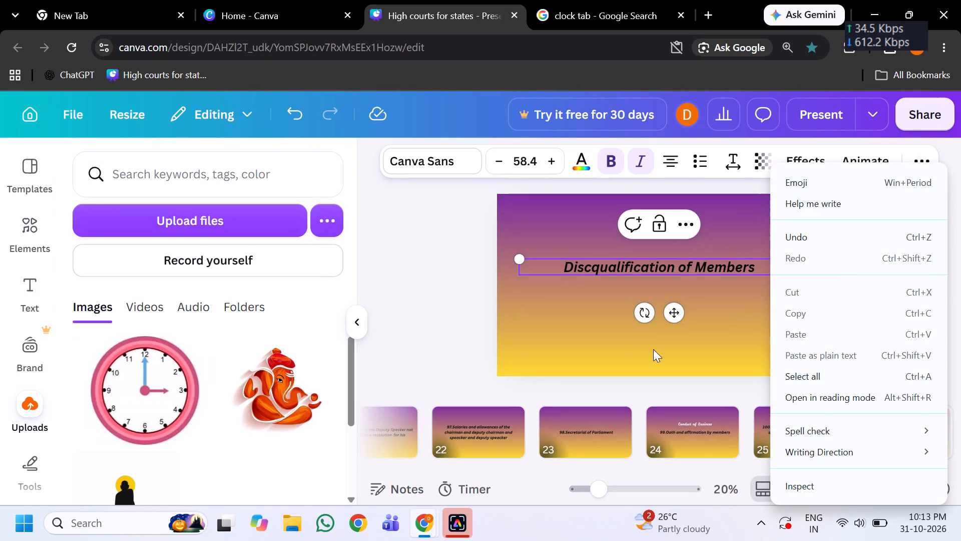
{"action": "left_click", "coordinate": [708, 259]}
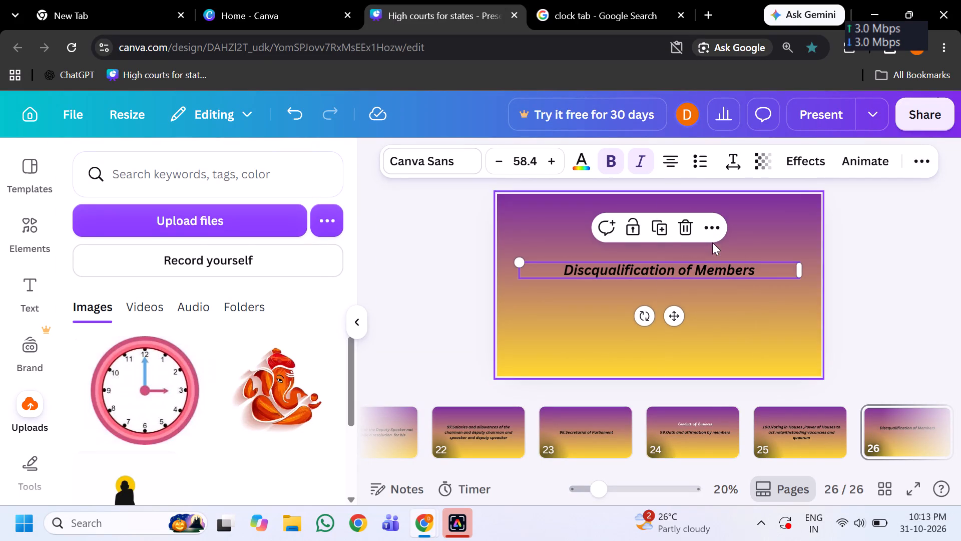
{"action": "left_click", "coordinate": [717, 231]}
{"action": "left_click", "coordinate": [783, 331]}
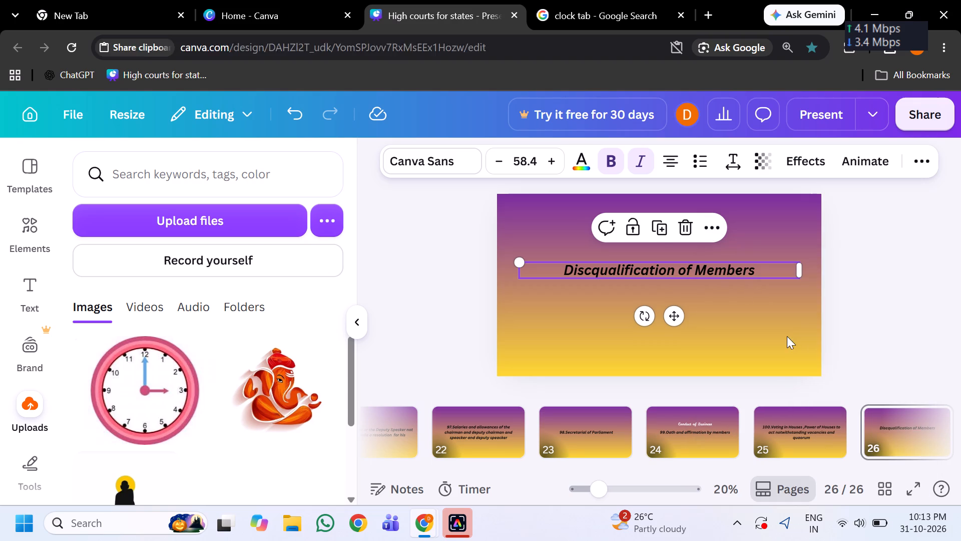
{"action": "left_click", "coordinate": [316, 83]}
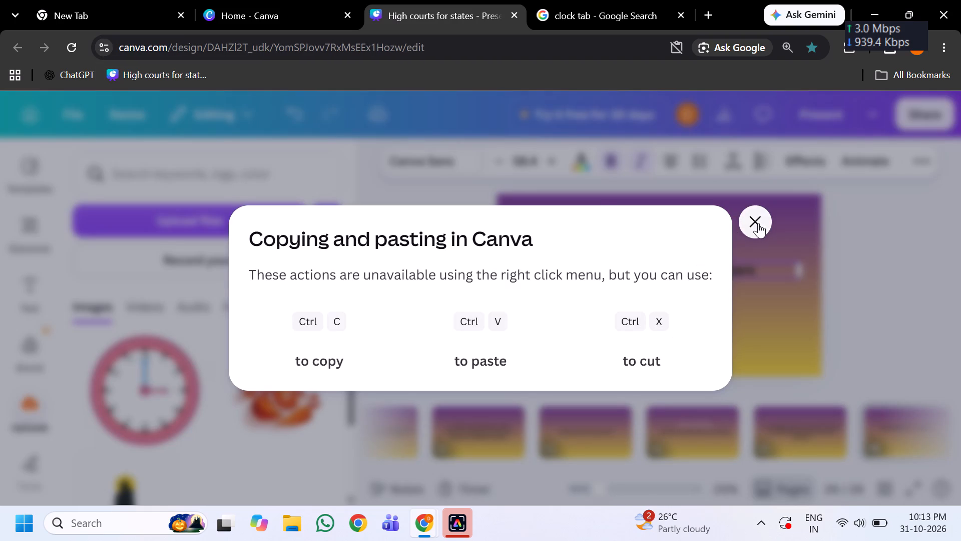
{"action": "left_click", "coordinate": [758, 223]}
Duplicate the page 26 heading, place the copy below it, and move the original heading up to space them apart.
{"action": "left_click", "coordinate": [709, 229]}
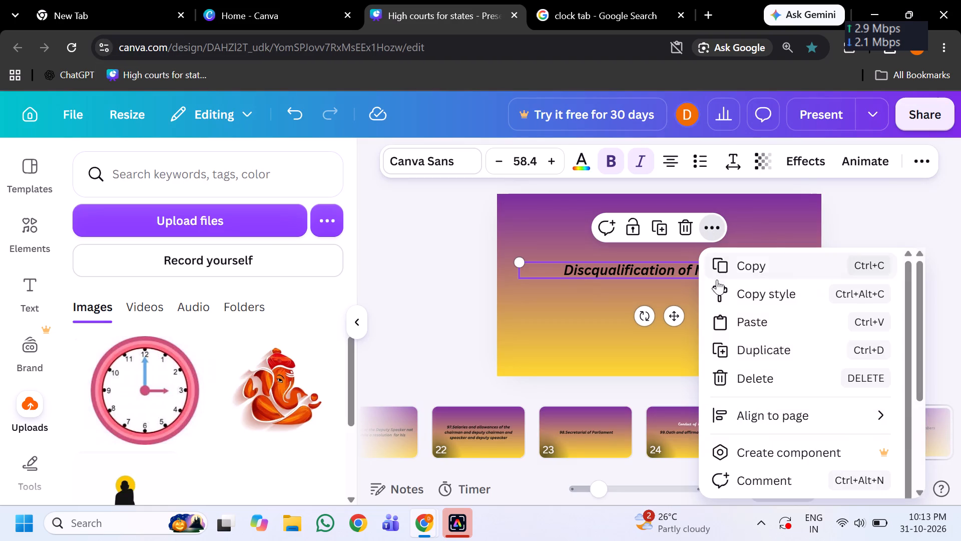
{"action": "left_click", "coordinate": [761, 346]}
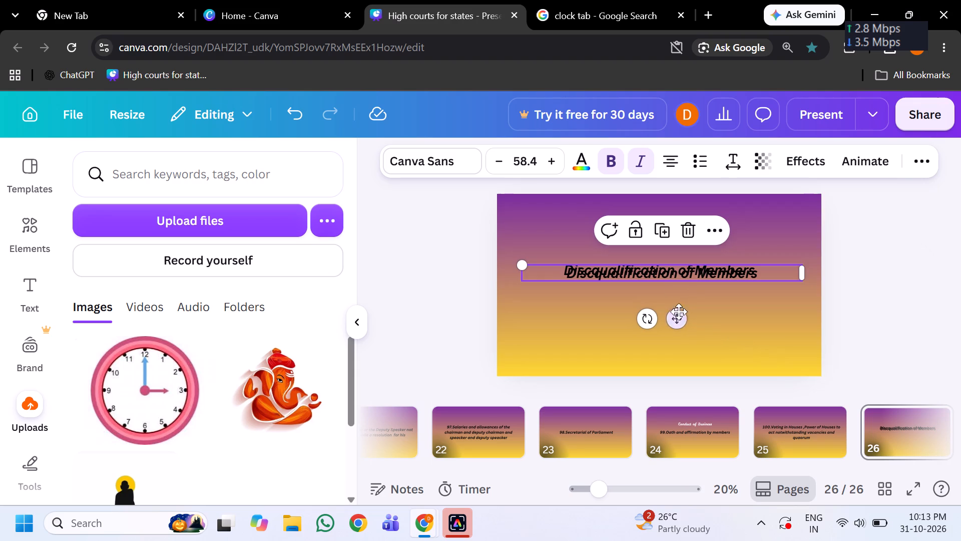
{"action": "left_click_drag", "start_coordinate": [675, 318], "coordinate": [673, 347]}
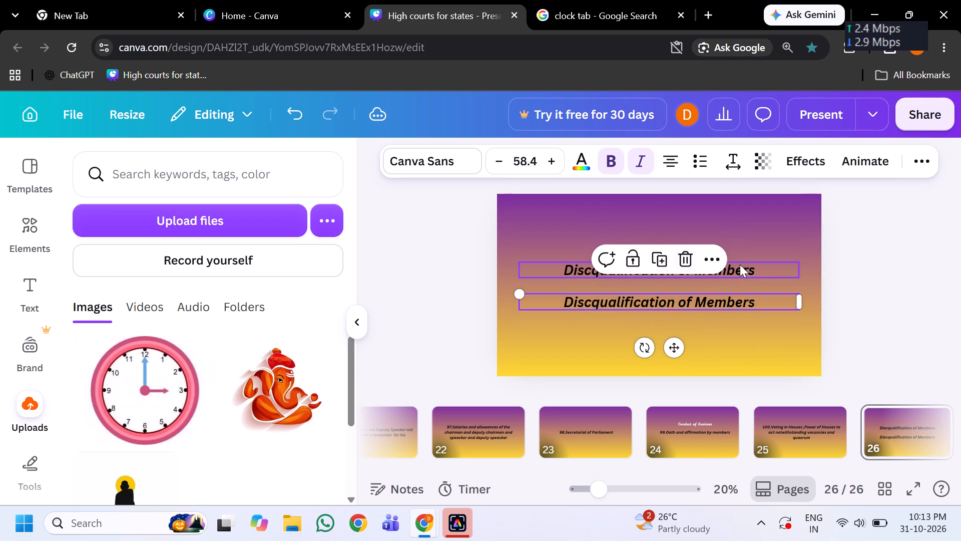
{"action": "left_click", "coordinate": [740, 264]}
{"action": "left_click_drag", "start_coordinate": [729, 268], "coordinate": [730, 237]}
Replace the lower heading copy on page 26 with "Vacation of Seats".
{"action": "left_click", "coordinate": [699, 303]}
{"action": "double_click", "coordinate": [700, 302]}
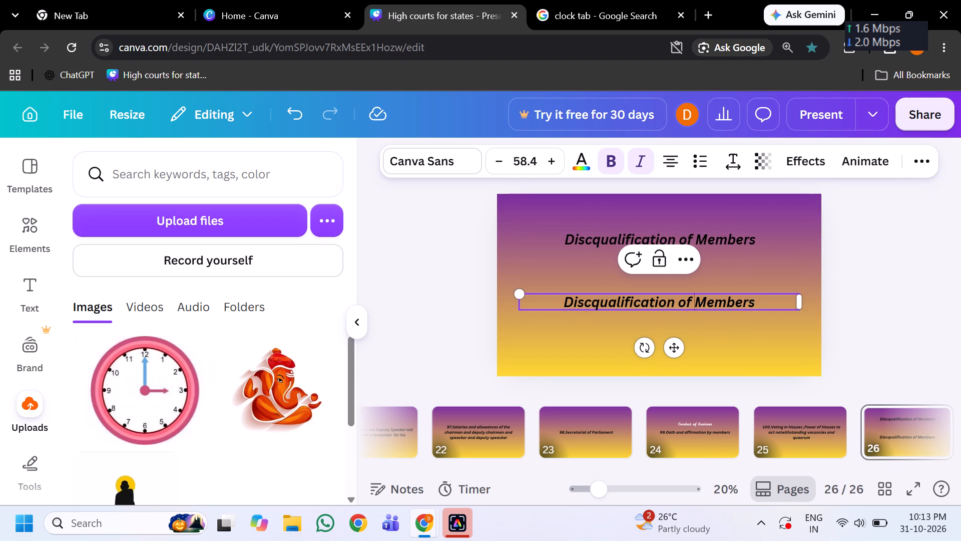
{"action": "double_click", "coordinate": [700, 301]}
{"action": "triple_click", "coordinate": [761, 303]}
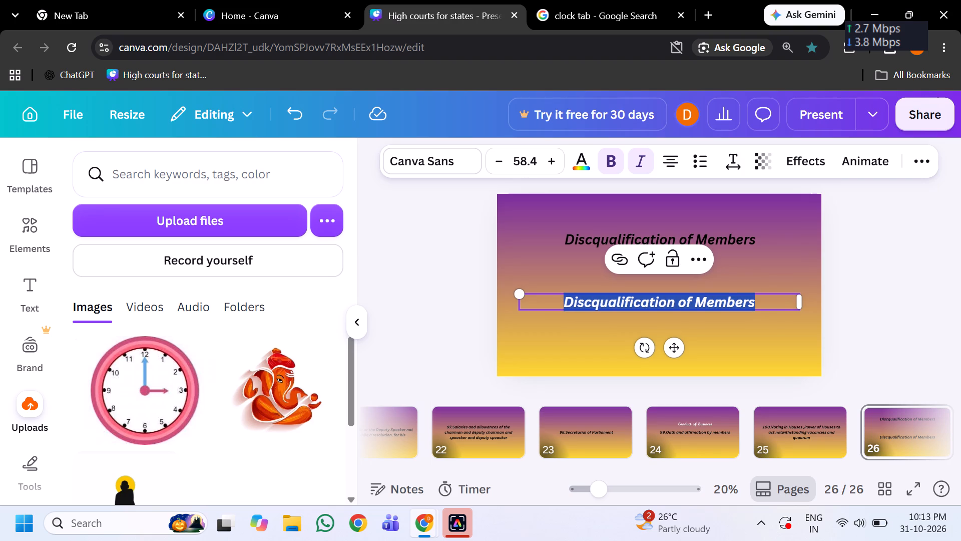
{"action": "key", "text": "BackSpace"}
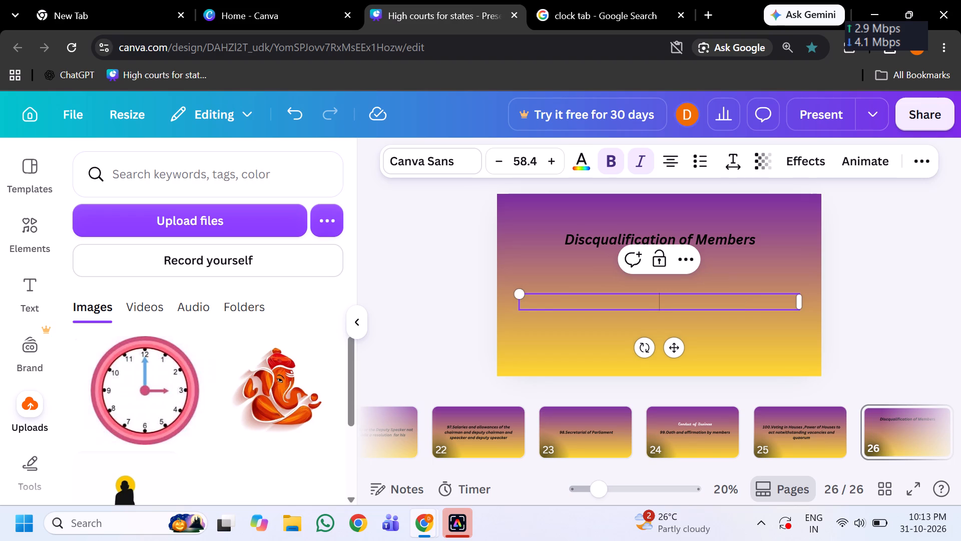
{"action": "type", "text": "Vaca"}
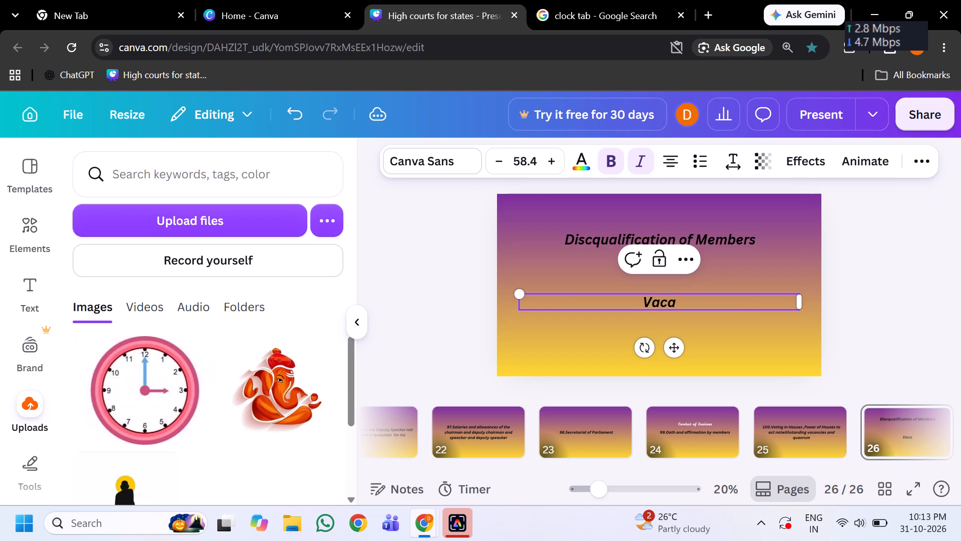
{"action": "type", "text": "tion of"}
{"action": "key", "text": "space"}
{"action": "type", "text": "Sats"}
{"action": "key", "text": "space"}
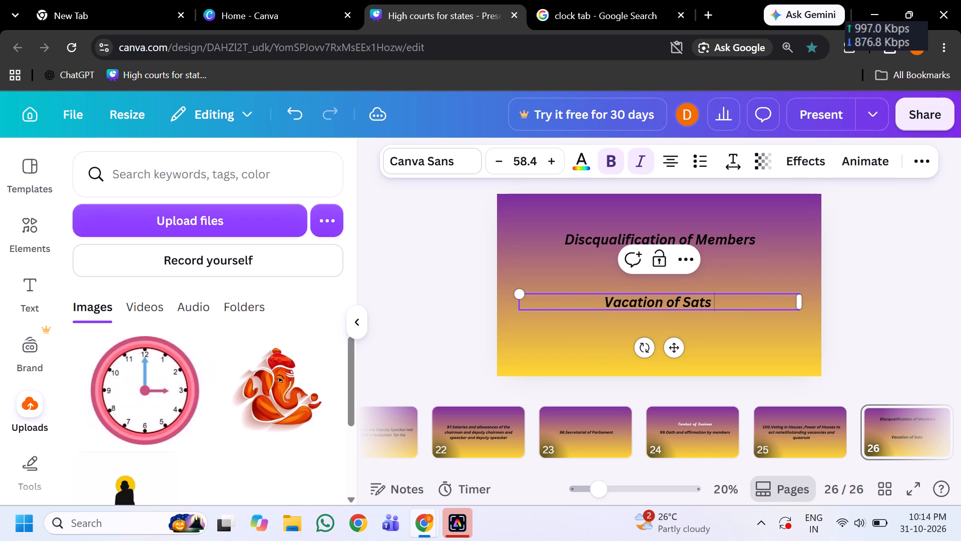
{"action": "key", "text": "BackSpace"}
{"action": "key", "text": "BackSpace"}
{"action": "key", "text": "BackSpace"}
{"action": "key", "text": "BackSpace"}
{"action": "type", "text": "eats"}
{"action": "key", "text": "space"}
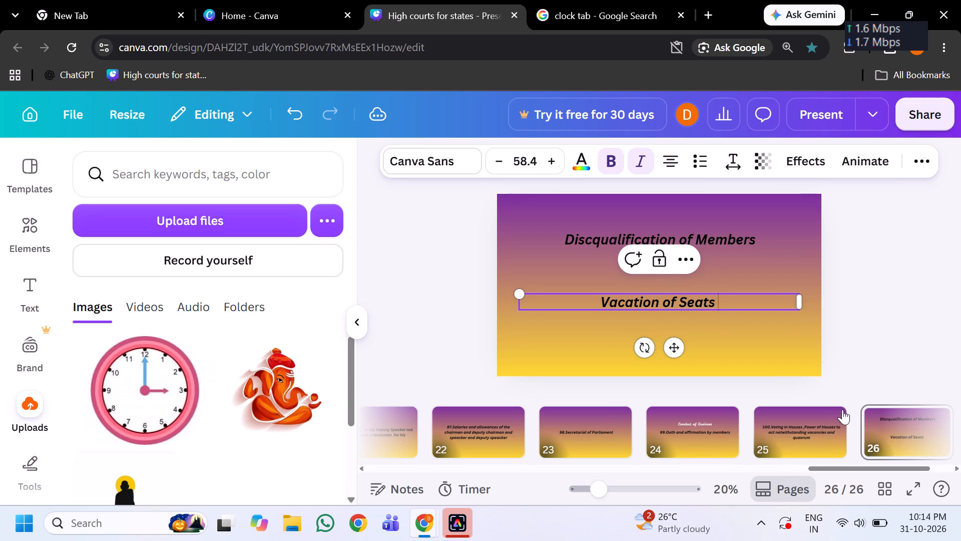
Duplicate page 25, the article 100 voting page.
{"action": "left_click", "coordinate": [738, 439]}
{"action": "left_click", "coordinate": [774, 430]}
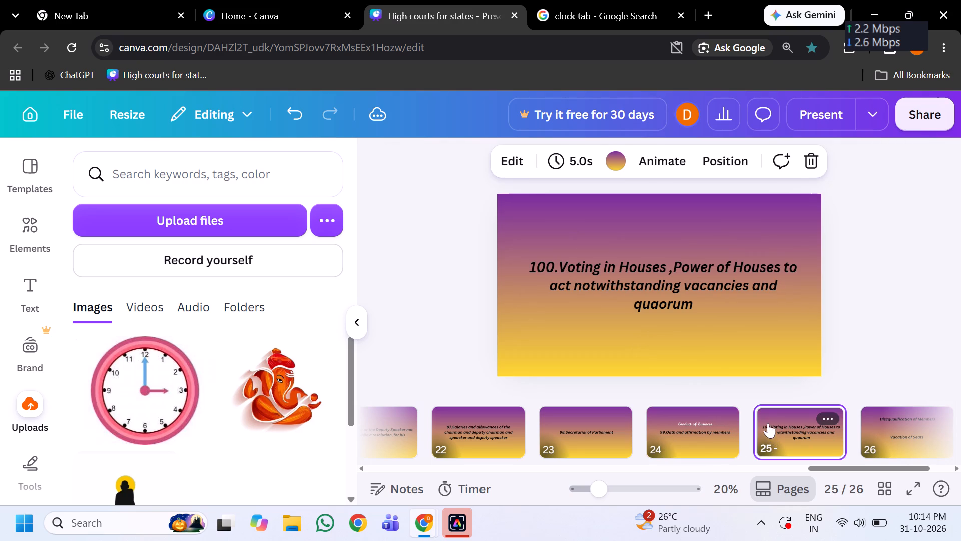
{"action": "right_click", "coordinate": [691, 325]}
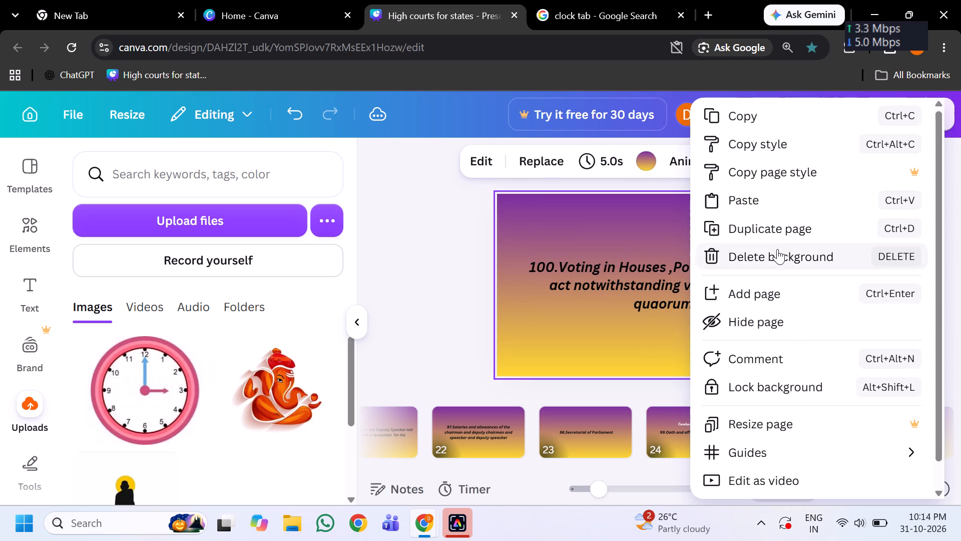
{"action": "left_click", "coordinate": [780, 234]}
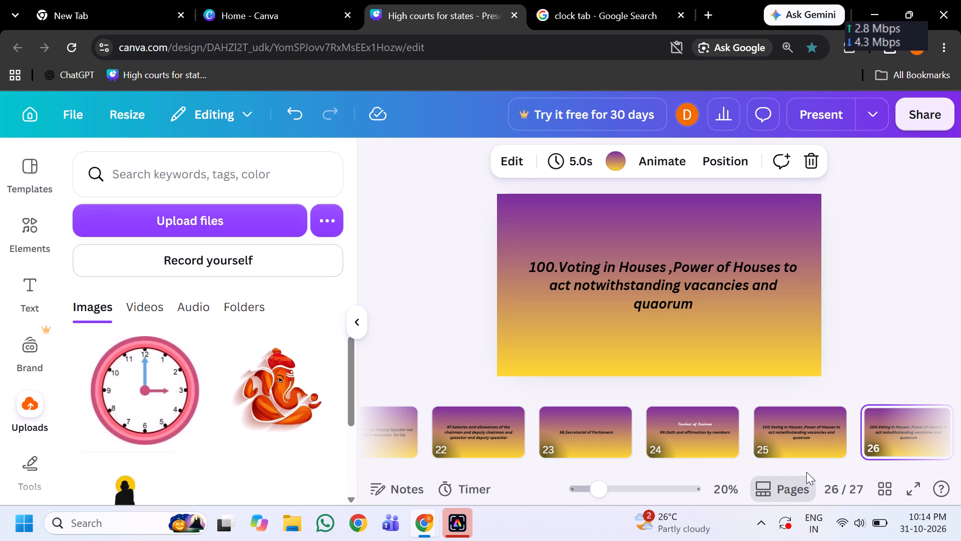
Reorder the pages so the "Discqualification of Members" page comes before the duplicated article 100 page.
{"action": "left_click_drag", "start_coordinate": [812, 468], "coordinate": [870, 464]}
{"action": "left_click_drag", "start_coordinate": [668, 423], "coordinate": [670, 428]}
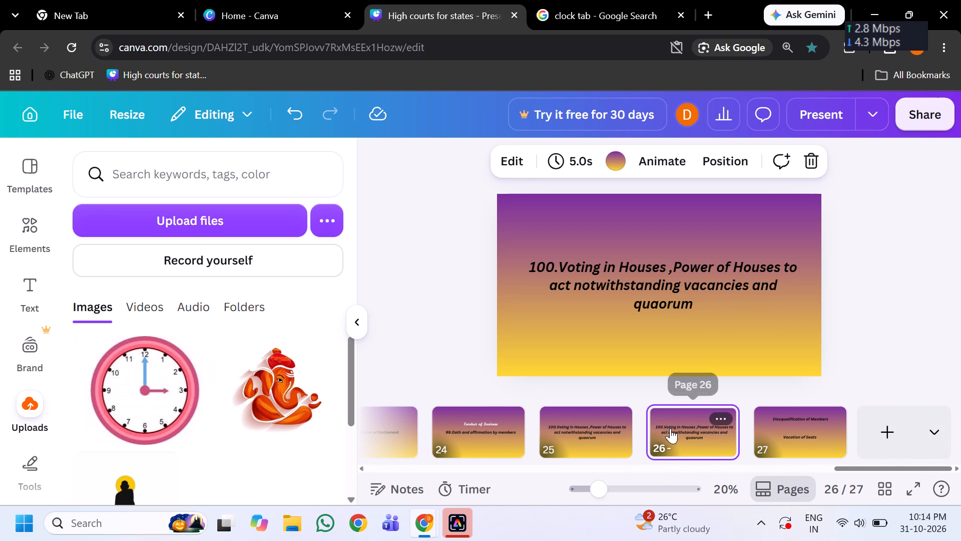
{"action": "left_click_drag", "start_coordinate": [670, 428], "coordinate": [869, 424]}
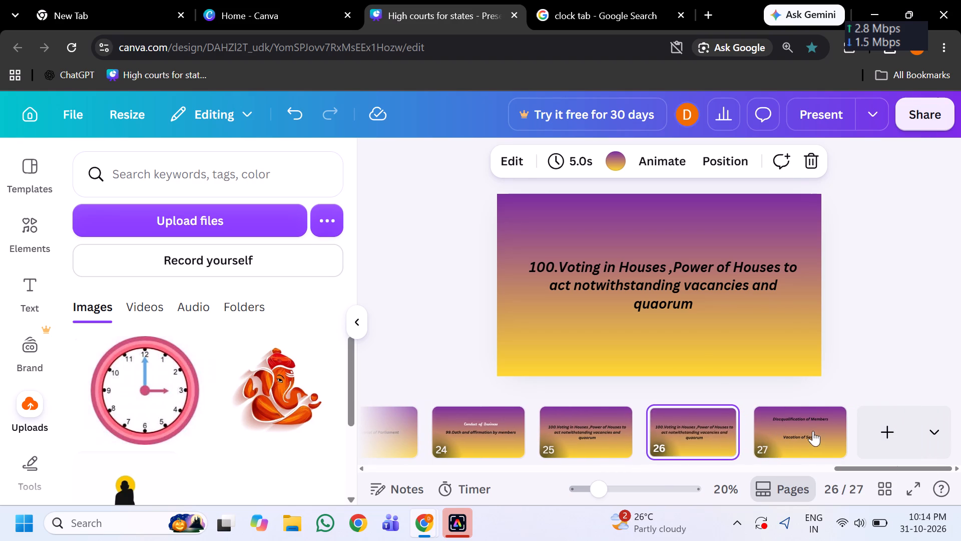
{"action": "left_click_drag", "start_coordinate": [813, 431], "coordinate": [661, 433]}
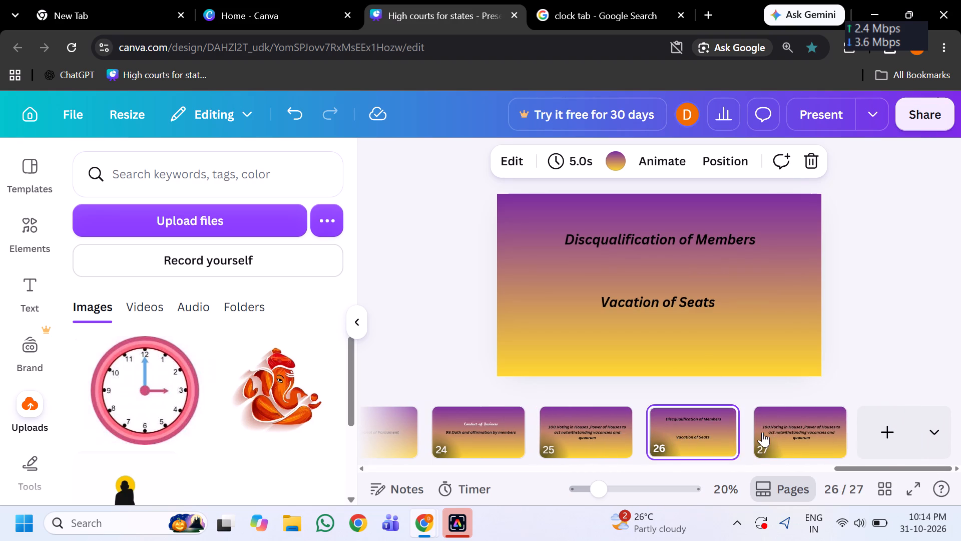
Replace the article 100 heading on page 27 with "102.Disqualification for membership".
{"action": "double_click", "coordinate": [778, 428]}
{"action": "left_click", "coordinate": [793, 426]}
{"action": "left_click", "coordinate": [796, 428]}
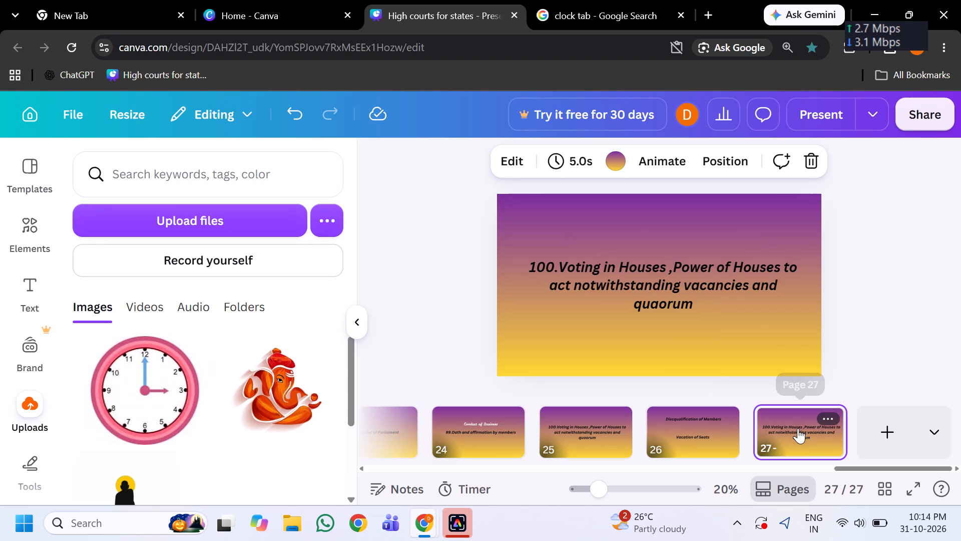
{"action": "double_click", "coordinate": [676, 291]}
{"action": "left_click", "coordinate": [679, 288]}
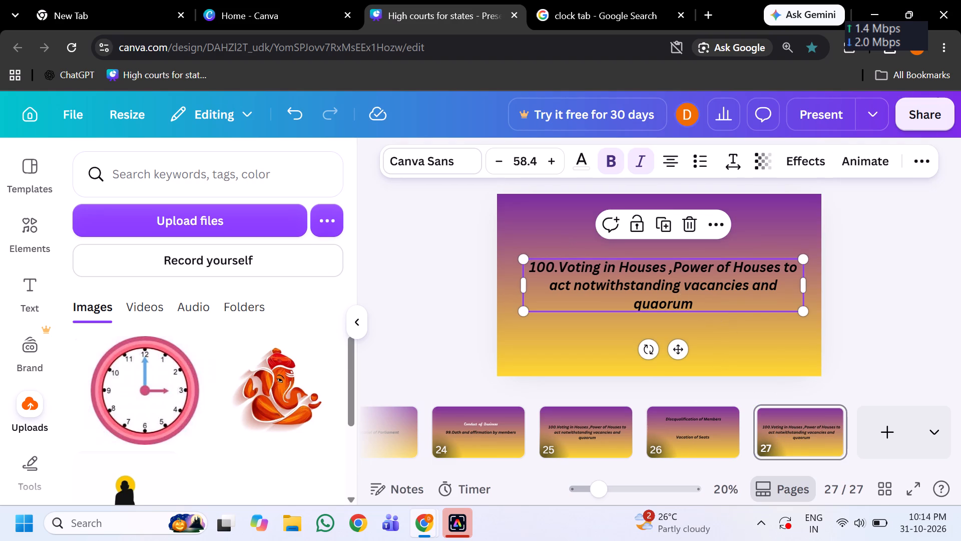
{"action": "left_click_drag", "start_coordinate": [685, 294], "coordinate": [688, 298]}
{"action": "left_click", "coordinate": [693, 304]}
{"action": "double_click", "coordinate": [693, 304]}
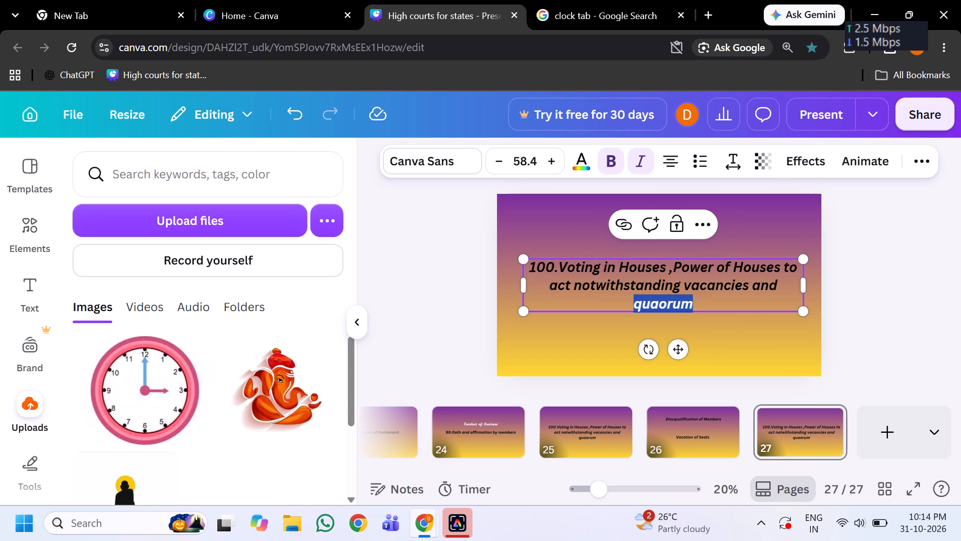
{"action": "double_click", "coordinate": [637, 267]}
{"action": "left_click_drag", "start_coordinate": [702, 307], "coordinate": [526, 263]}
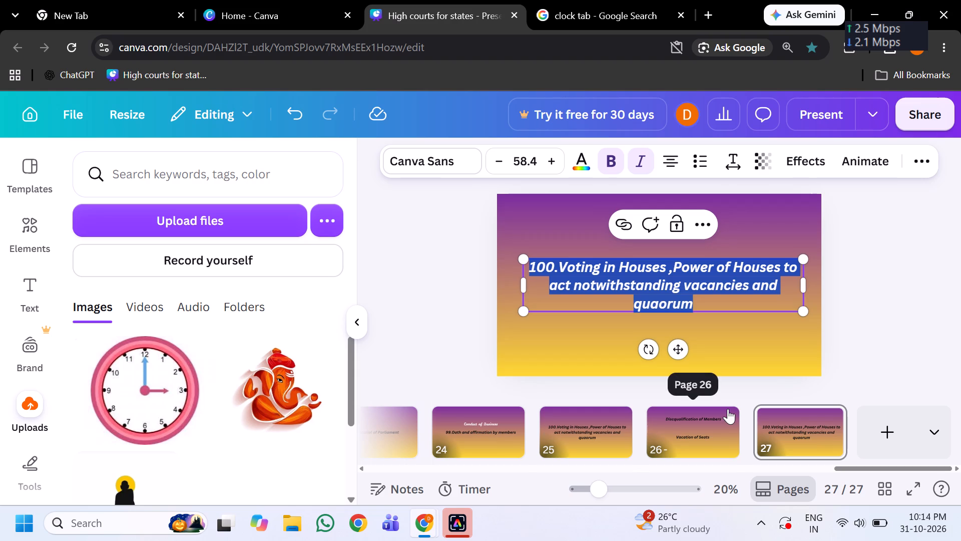
{"action": "key", "text": "1"}
{"action": "key", "text": "0"}
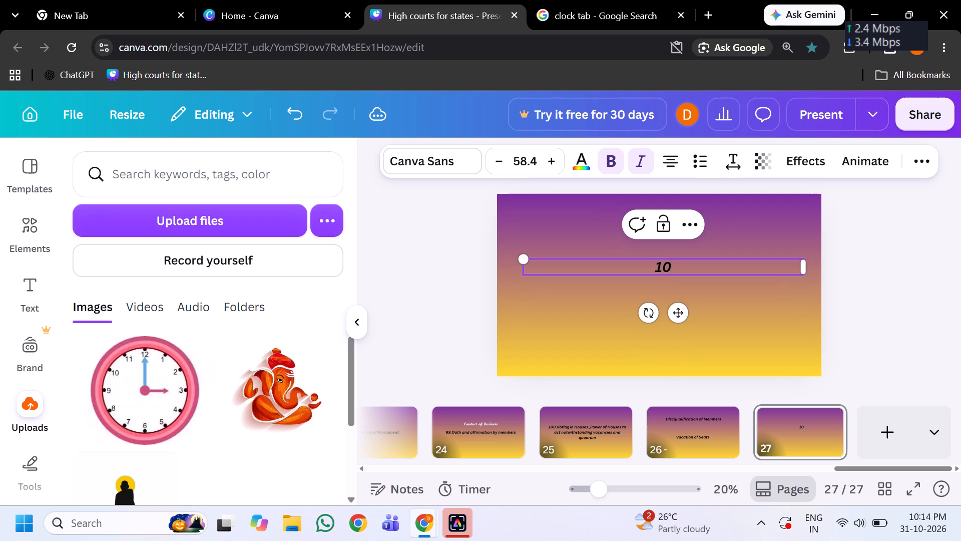
{"action": "key", "text": "2"}
{"action": "key", "text": "period"}
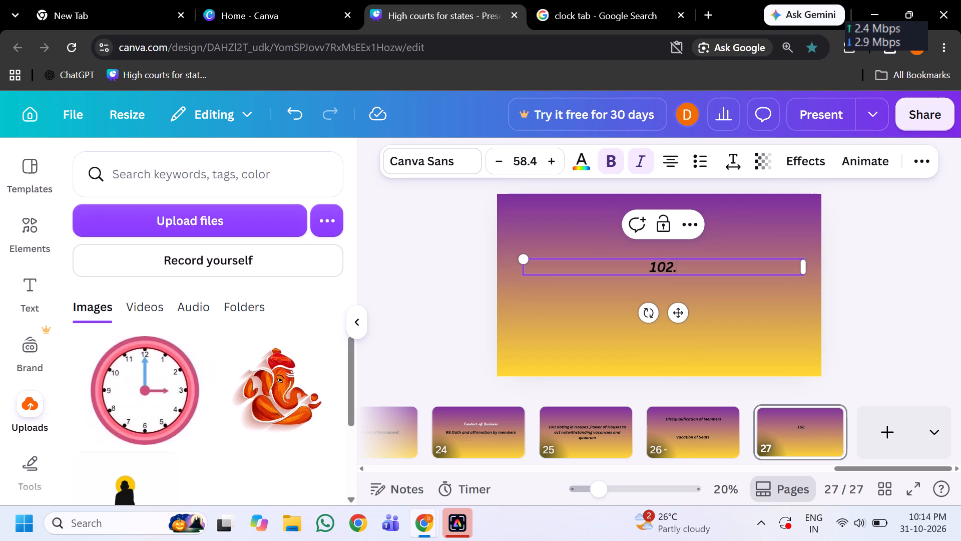
{"action": "type", "text": "Dis"}
{"action": "type", "text": "quali"}
{"action": "type", "text": "fix"}
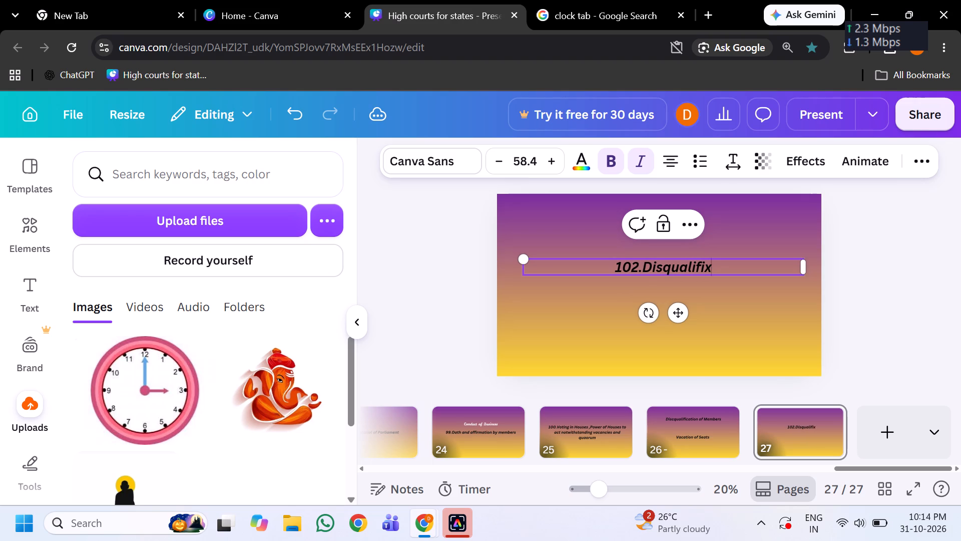
{"action": "key", "text": "BackSpace"}
{"action": "key", "text": "c"}
{"action": "type", "text": "atiom"}
{"action": "key", "text": "space"}
{"action": "key", "text": "BackSpace"}
{"action": "key", "text": "BackSpace"}
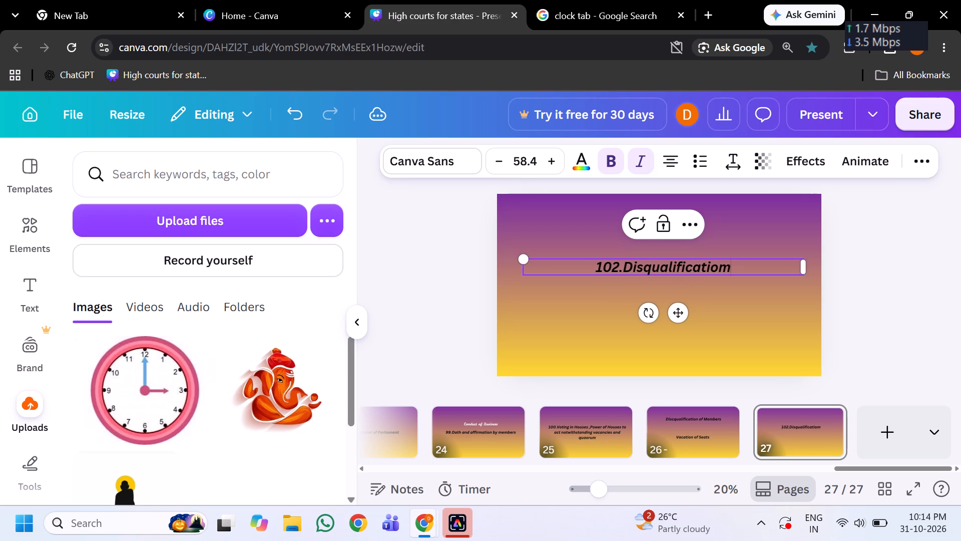
{"action": "type", "text": "n of"}
{"action": "key", "text": "space"}
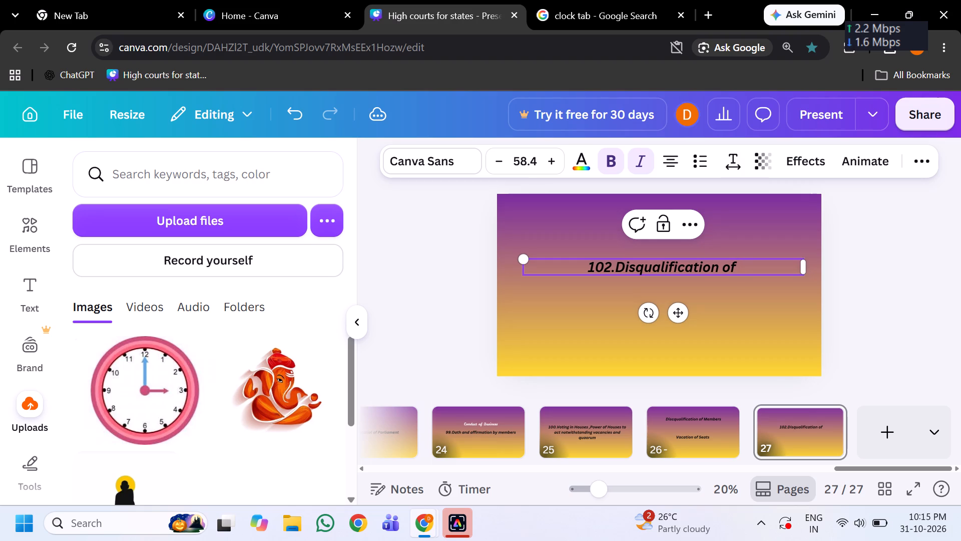
{"action": "key", "text": "BackSpace"}
{"action": "key", "text": "BackSpace"}
{"action": "key", "text": "BackSpace"}
{"action": "key", "text": "g"}
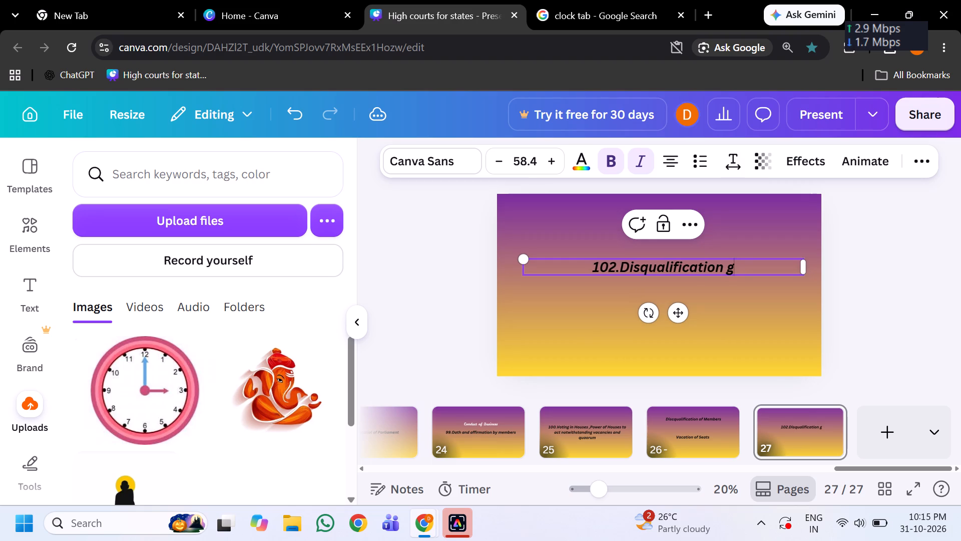
{"action": "key", "text": "BackSpace"}
{"action": "key", "text": "f"}
{"action": "type", "text": "ot"}
{"action": "key", "text": "BackSpace"}
{"action": "type", "text": "r"}
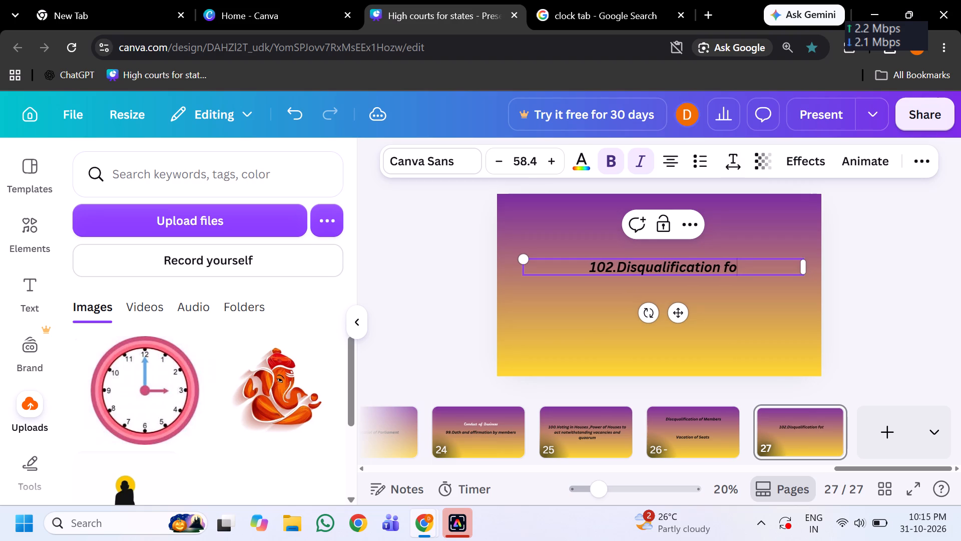
{"action": "key", "text": "space"}
{"action": "key", "text": "comma"}
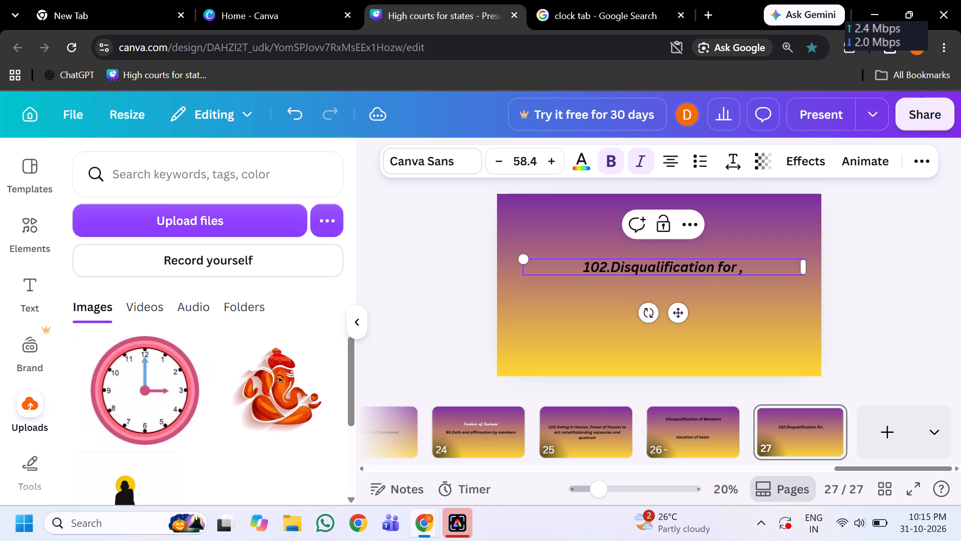
{"action": "key", "text": "BackSpace"}
{"action": "type", "text": "mm"}
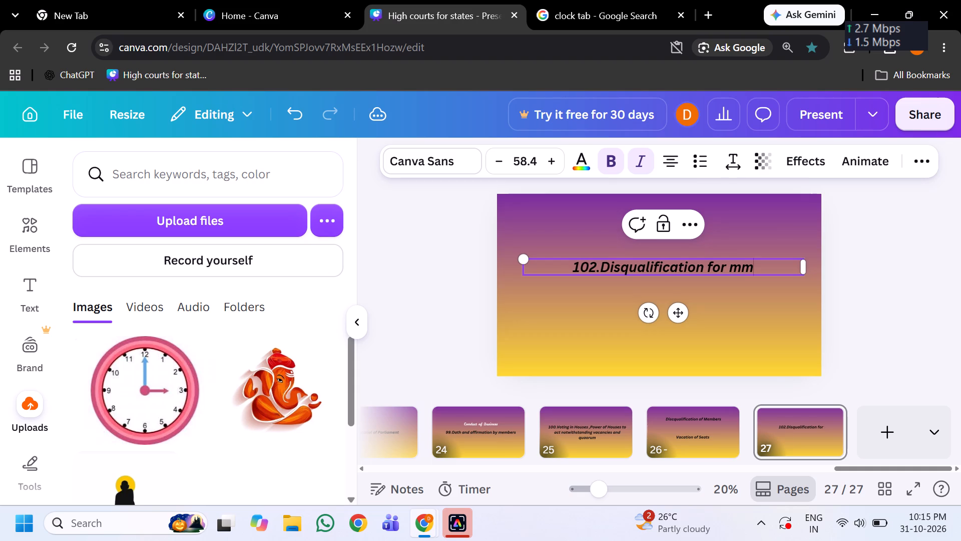
{"action": "key", "text": "BackSpace"}
{"action": "key", "text": "e"}
{"action": "type", "text": "mberships"}
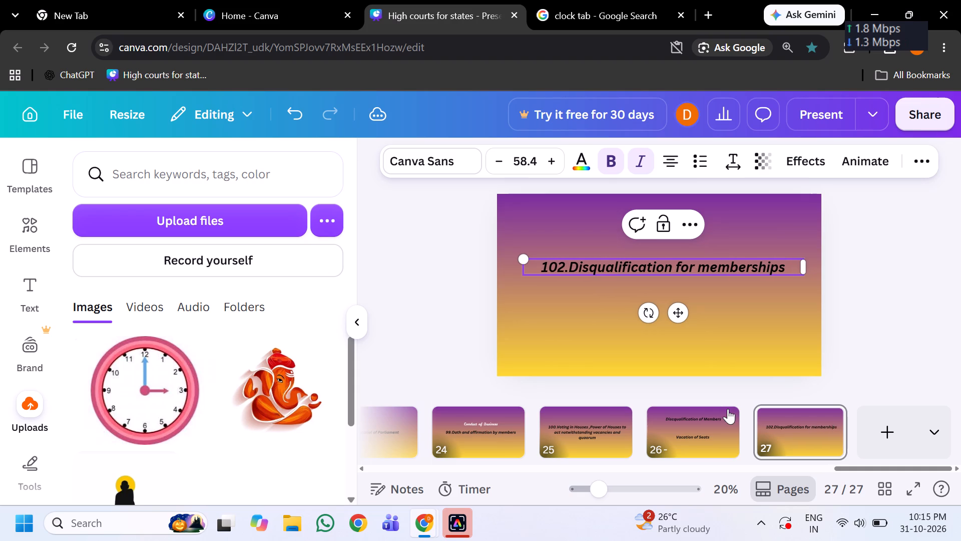
{"action": "key", "text": "BackSpace"}
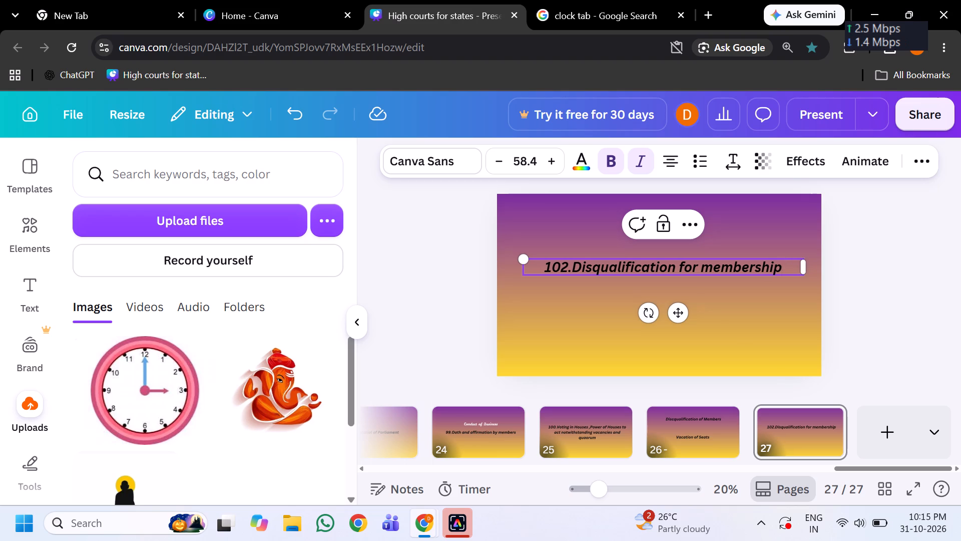
Add the article number "101." in front of the "Vacation of Seats" heading on page 26.
{"action": "left_click", "coordinate": [699, 435]}
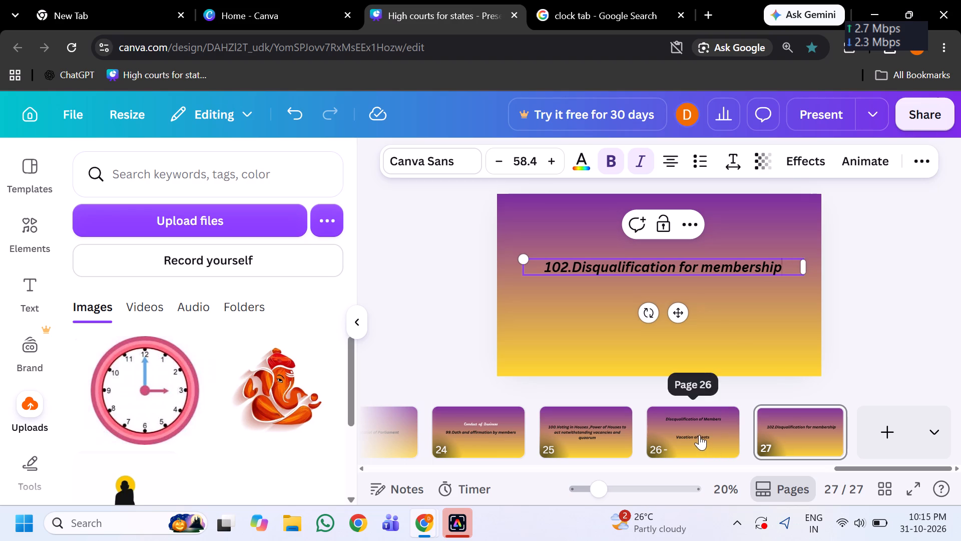
{"action": "double_click", "coordinate": [660, 307]}
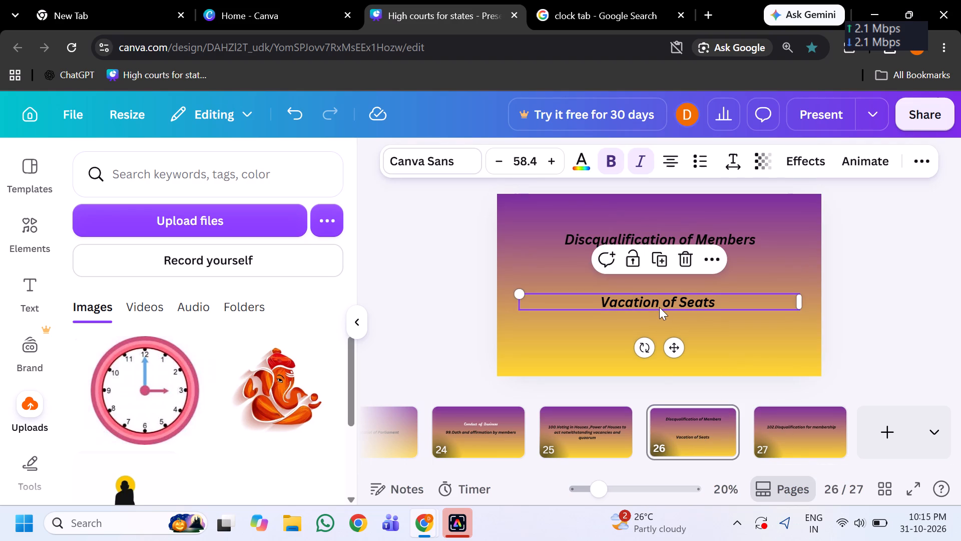
{"action": "left_click", "coordinate": [590, 297]}
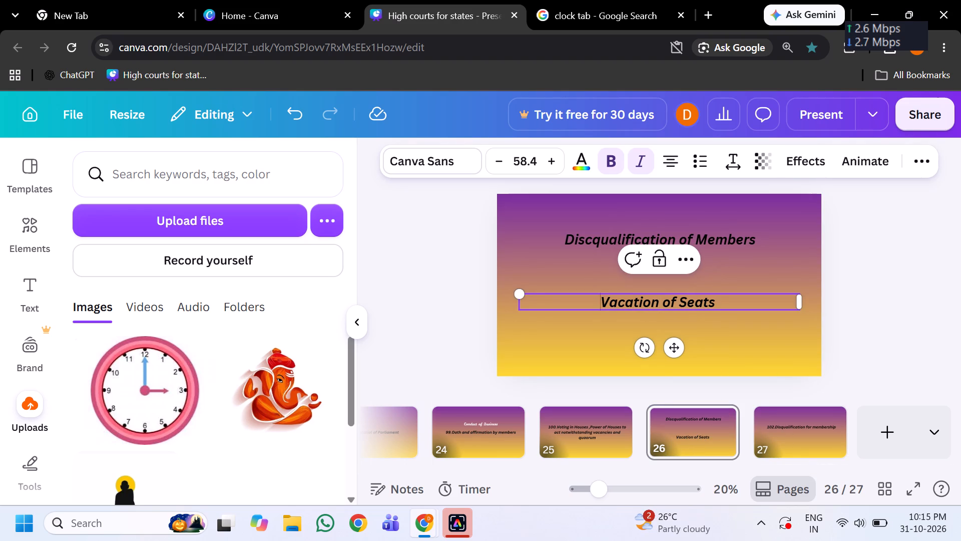
{"action": "type", "text": "101"}
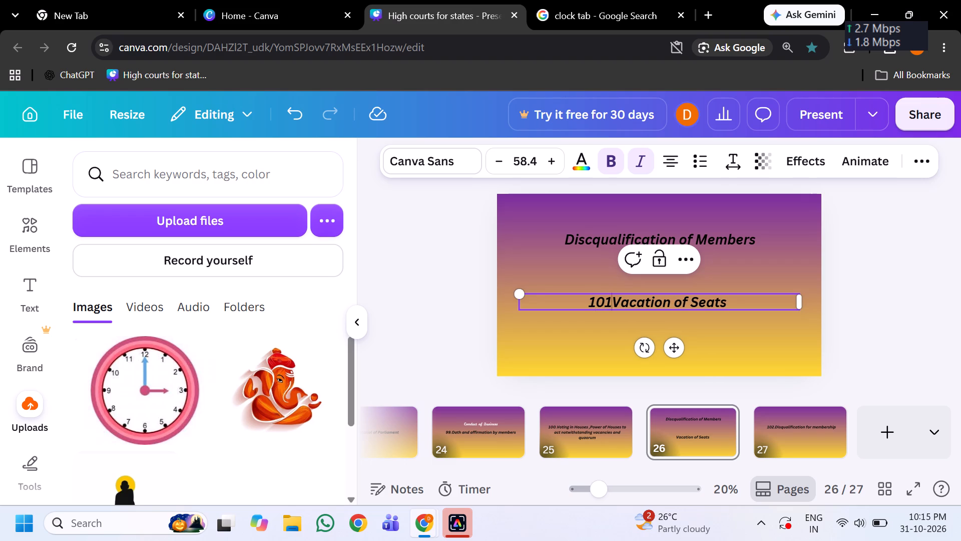
{"action": "key", "text": "period"}
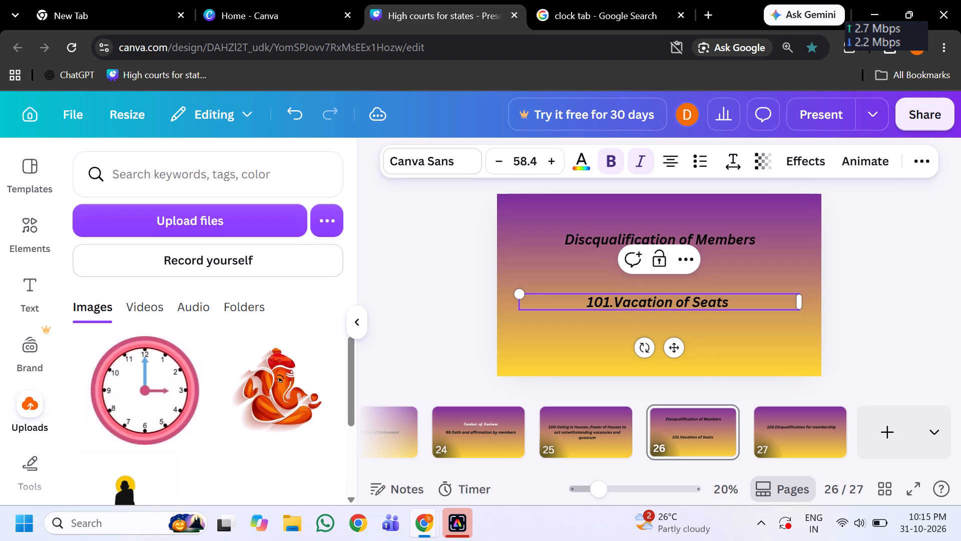
Duplicate page 27, the article 102 disqualification page.
{"action": "left_click", "coordinate": [832, 431]}
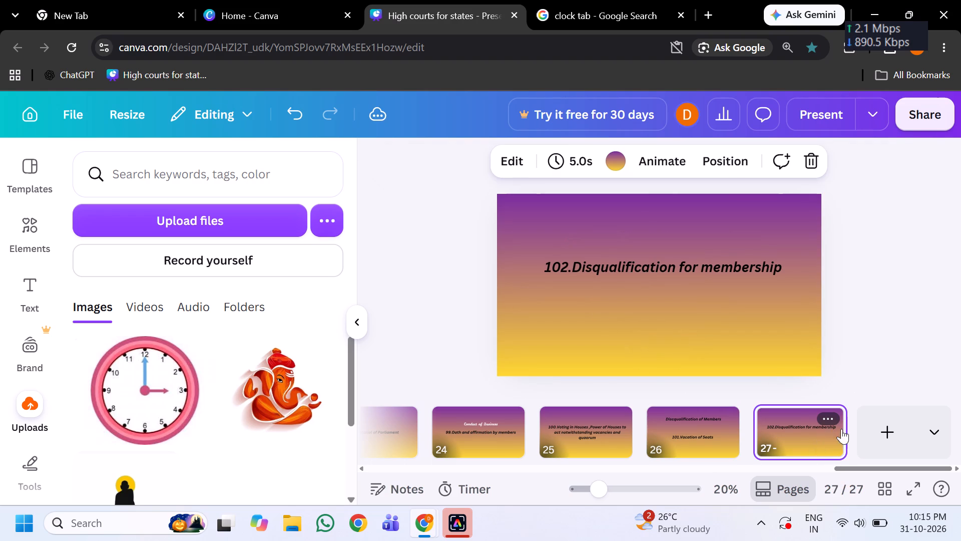
{"action": "right_click", "coordinate": [786, 425]}
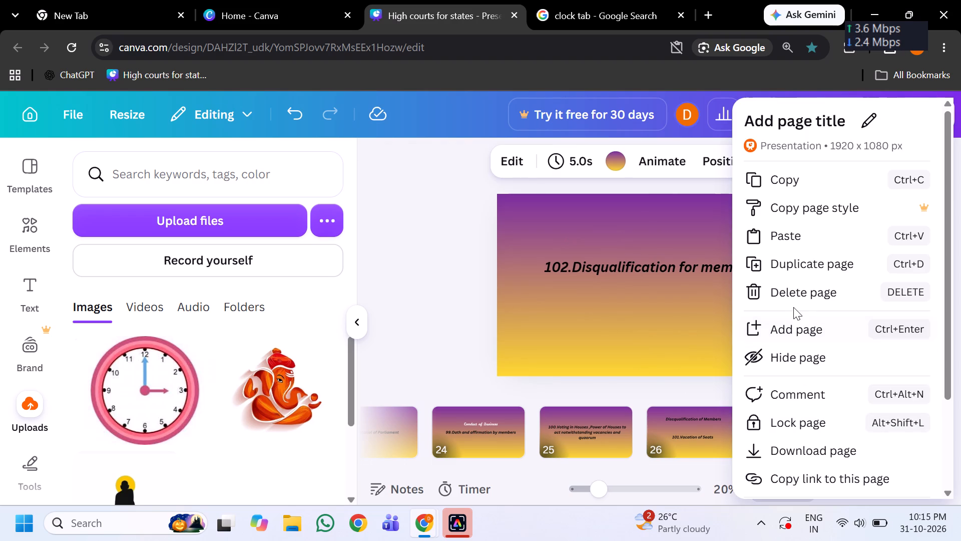
{"action": "left_click", "coordinate": [812, 261]}
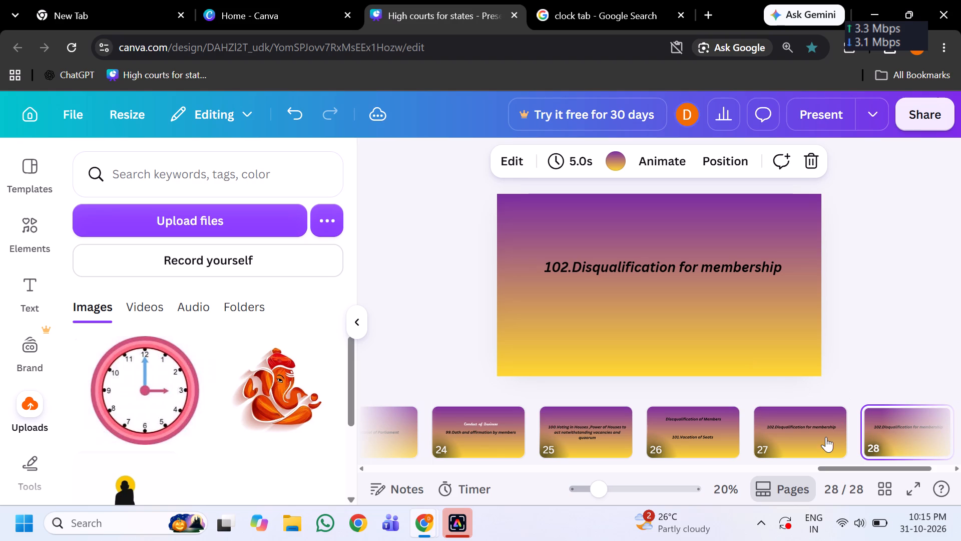
{"action": "left_click", "coordinate": [895, 425]}
{"action": "left_click_drag", "start_coordinate": [786, 451], "coordinate": [746, 454]}
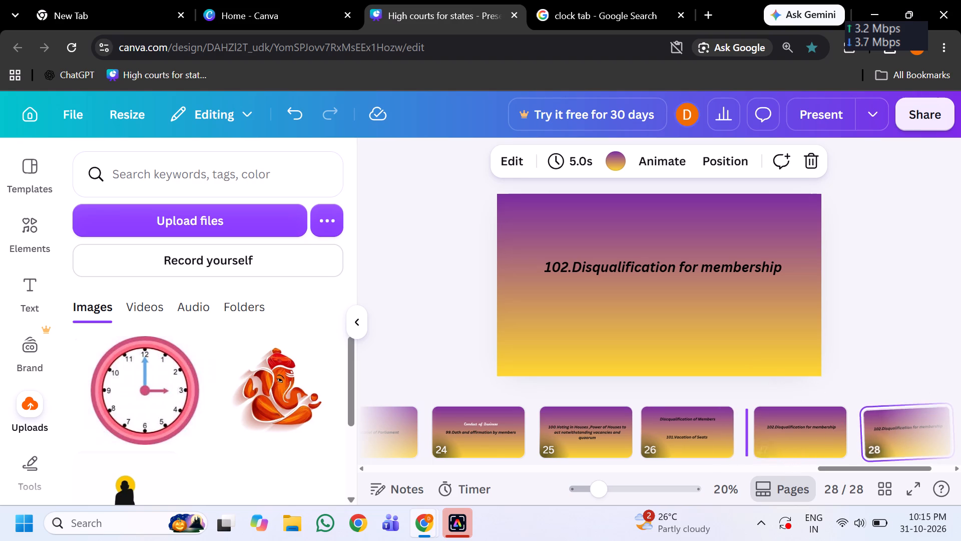
{"action": "left_click_drag", "start_coordinate": [746, 454], "coordinate": [777, 449]}
Replace the heading on page 28 with "103.Decision on questions as to disqualification of members".
{"action": "left_click", "coordinate": [876, 415]}
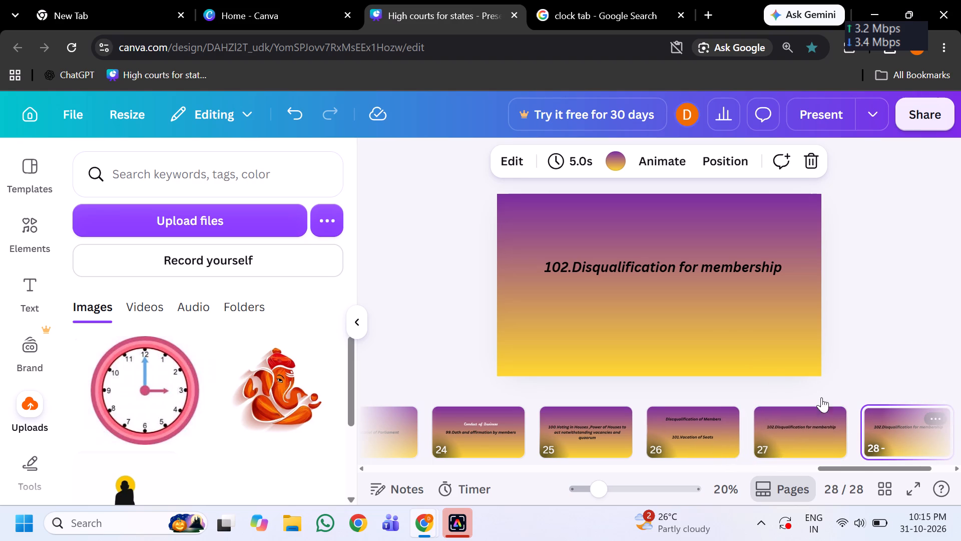
{"action": "double_click", "coordinate": [707, 264]}
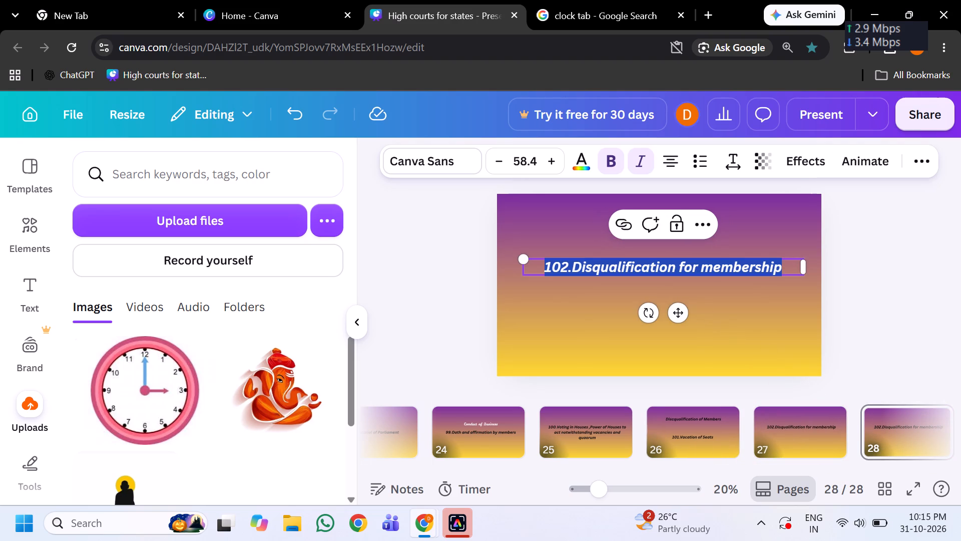
{"action": "type", "text": "103"}
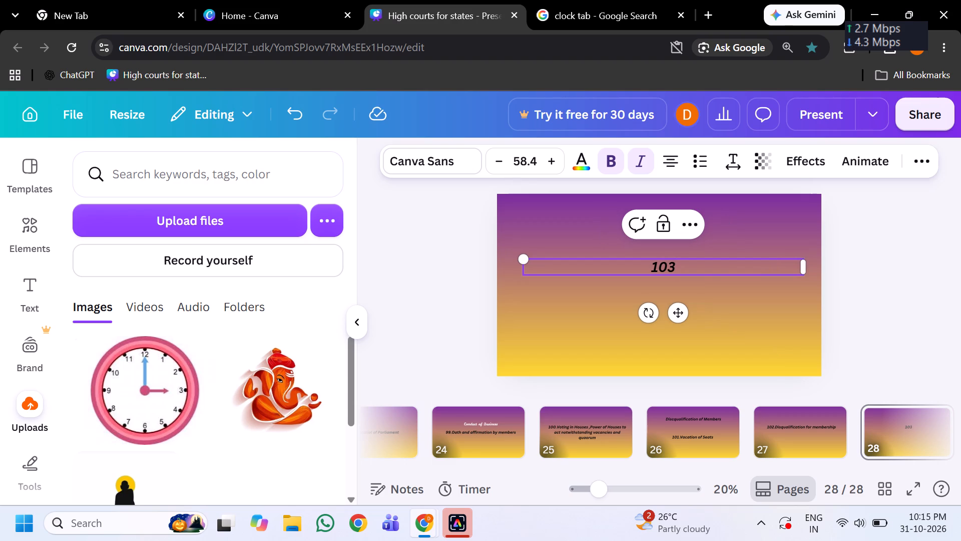
{"action": "key", "text": "period"}
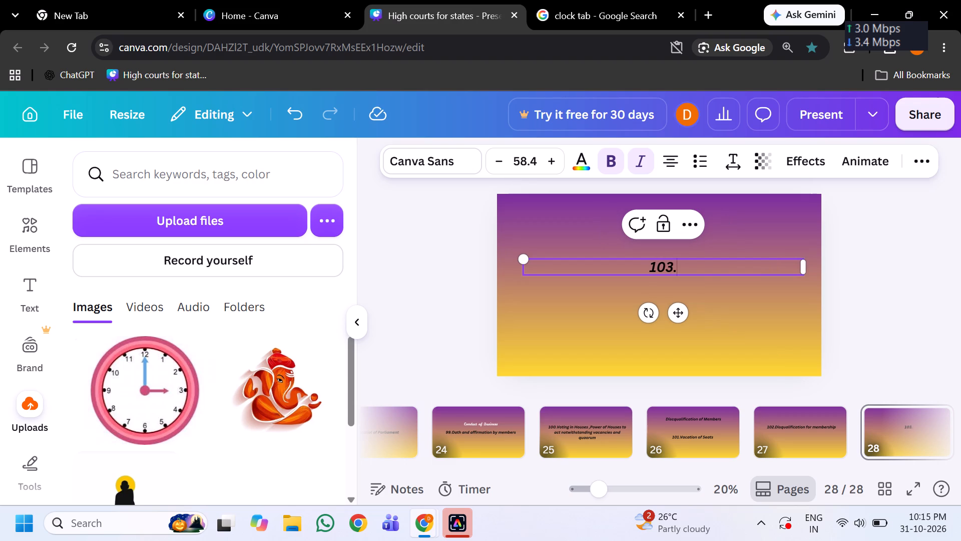
{"action": "type", "text": "Desion"}
{"action": "key", "text": "space"}
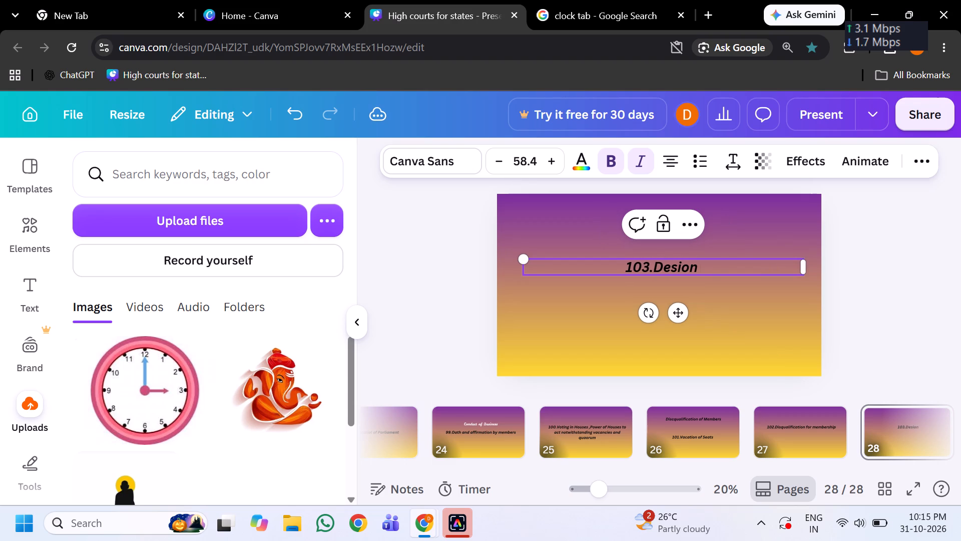
{"action": "key", "text": "BackSpace"}
{"action": "key", "text": "BackSpace"}
{"action": "key", "text": "BackSpace"}
{"action": "key", "text": "BackSpace"}
{"action": "key", "text": "BackSpace"}
{"action": "type", "text": "sion"}
{"action": "key", "text": "space"}
{"action": "key", "text": "BackSpace"}
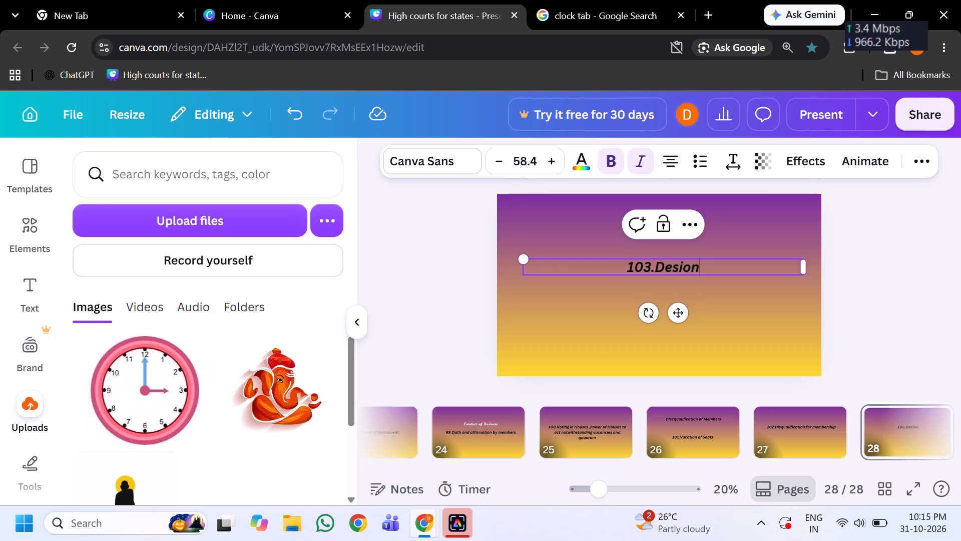
{"action": "key", "text": "BackSpace"}
{"action": "key", "text": "BackSpace"}
{"action": "key", "text": "BackSpace"}
{"action": "key", "text": "BackSpace"}
{"action": "type", "text": "cision"}
{"action": "key", "text": "space"}
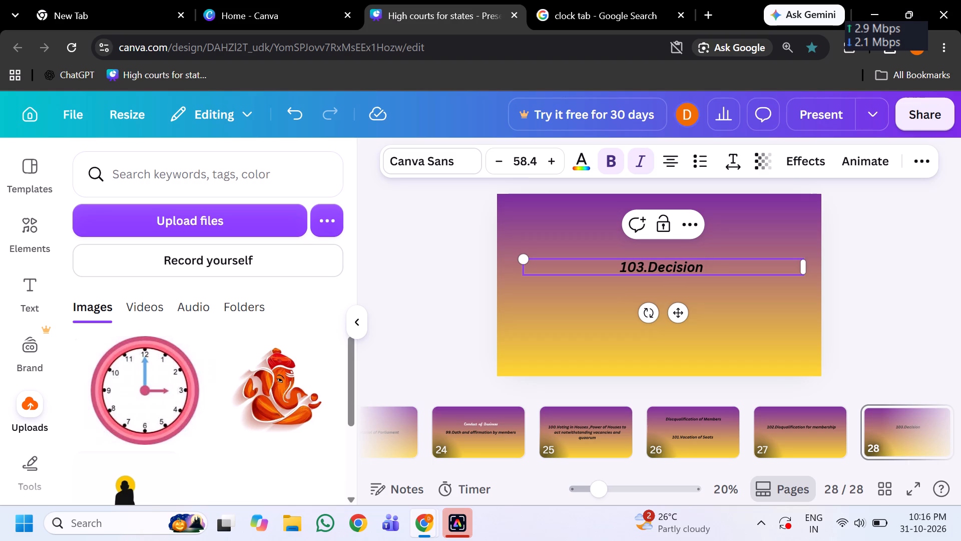
{"action": "type", "text": "on"}
{"action": "key", "text": "space"}
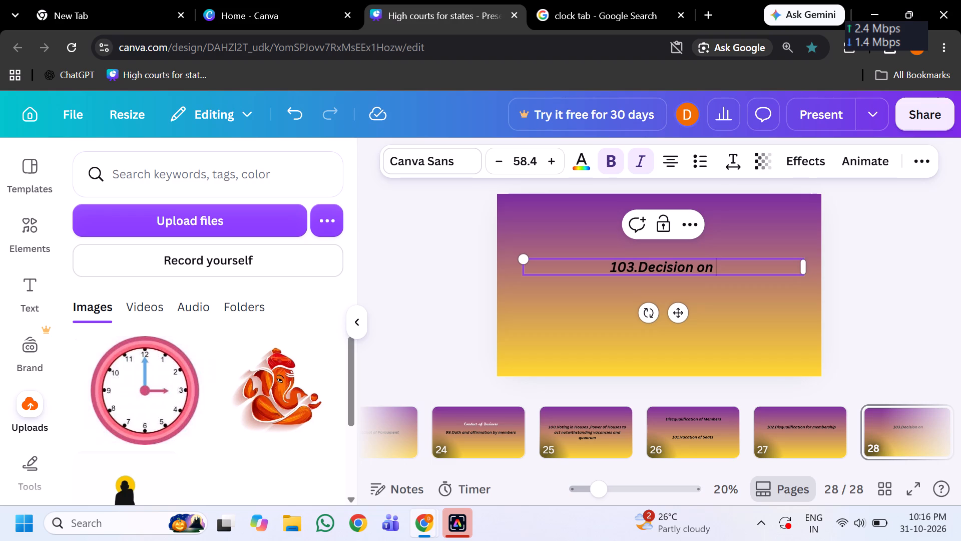
{"action": "type", "text": "questions"}
{"action": "key", "text": "space"}
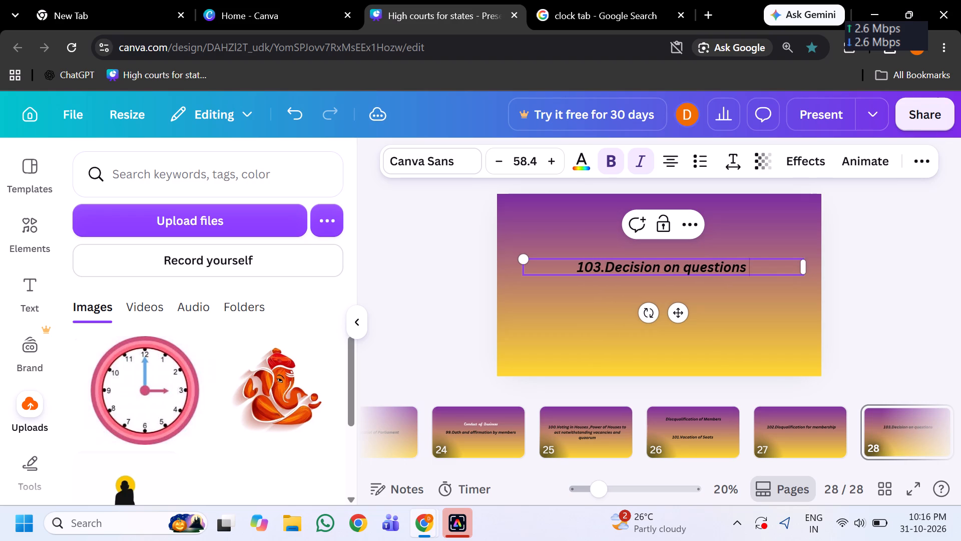
{"action": "type", "text": "as to"}
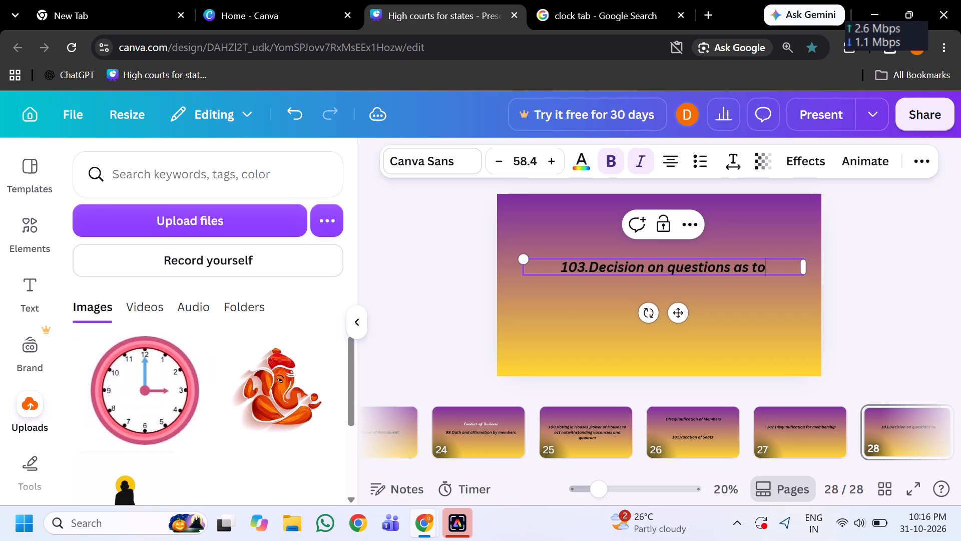
{"action": "key", "text": "space"}
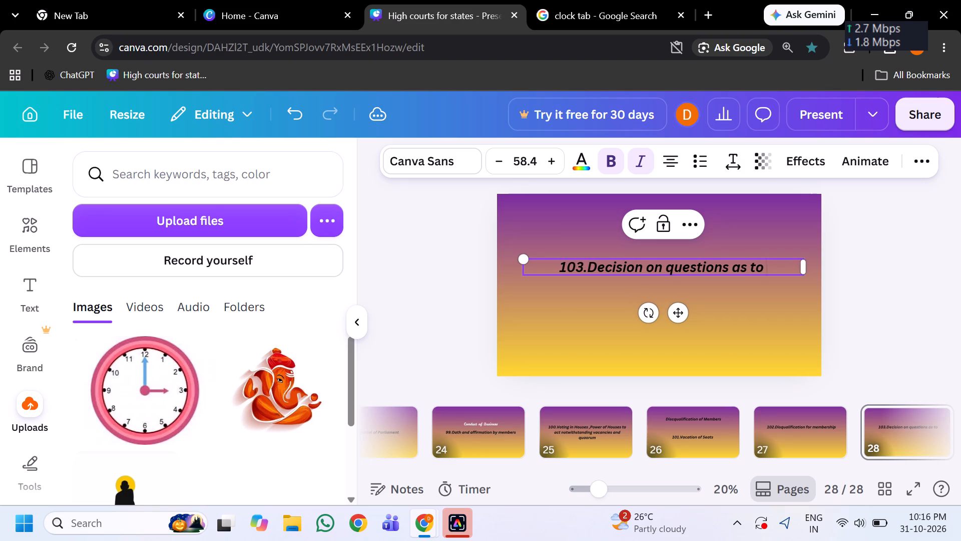
{"action": "type", "text": "dis"}
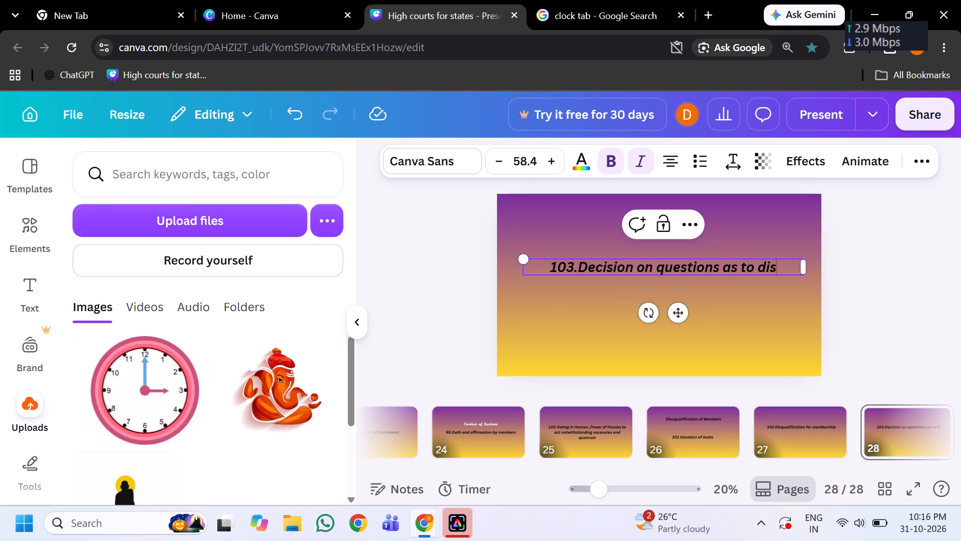
{"action": "type", "text": "qua"}
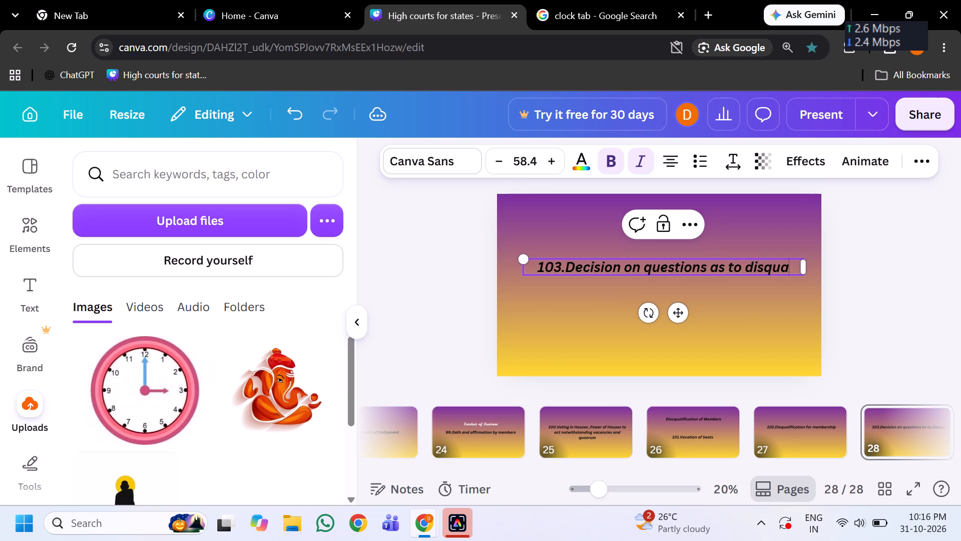
{"action": "type", "text": "li"}
{"action": "type", "text": "fi"}
{"action": "type", "text": "cation"}
{"action": "key", "text": "space"}
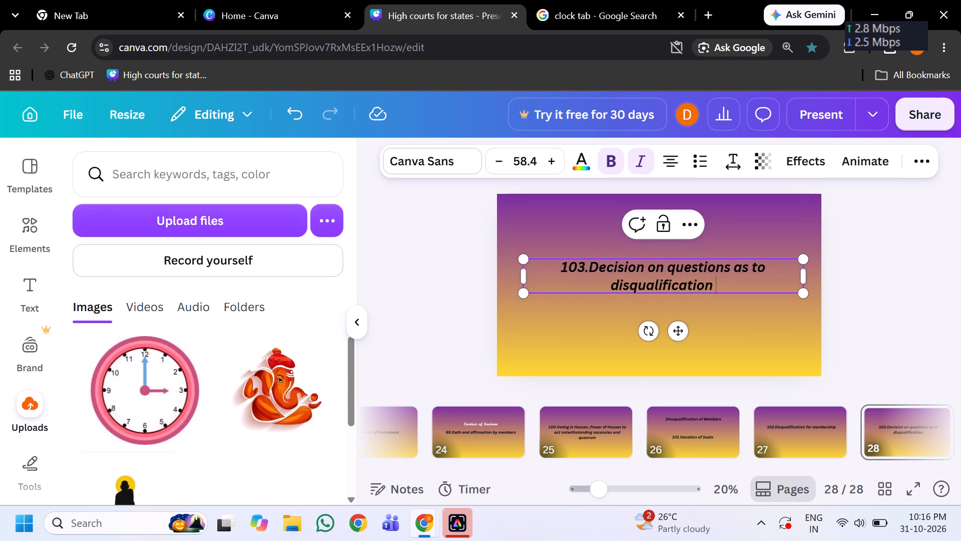
{"action": "type", "text": "of"}
{"action": "key", "text": "space"}
{"action": "type", "text": "members"}
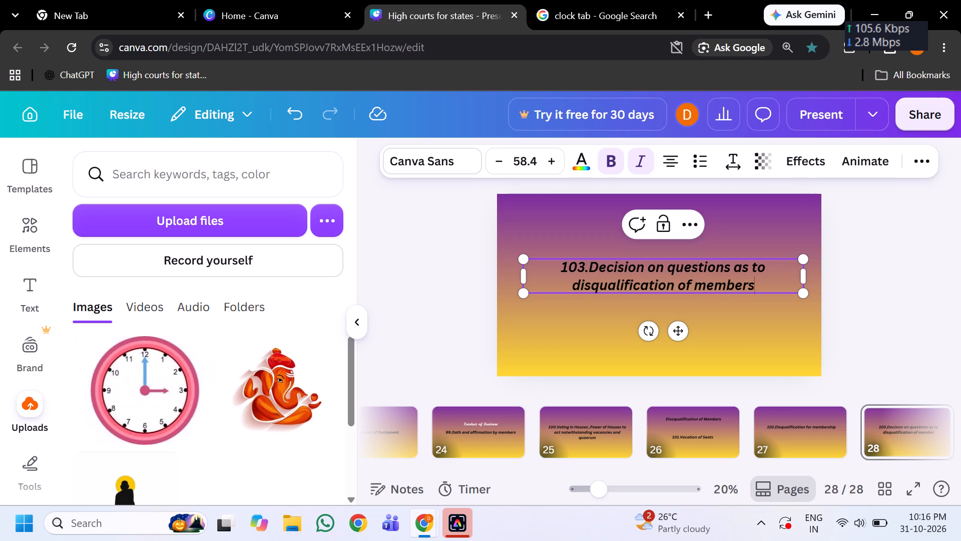
{"action": "key", "text": "space"}
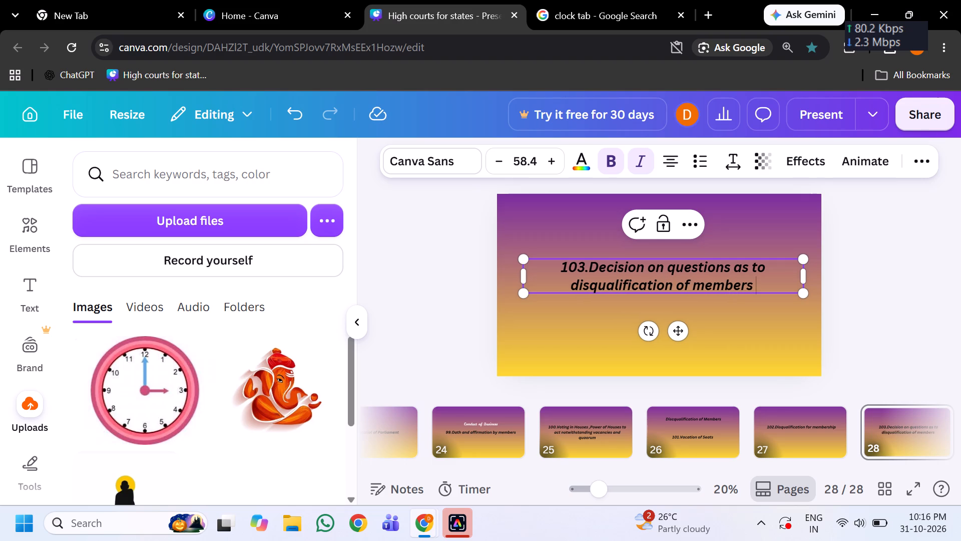
Duplicate page 28, the article 103 decision page.
{"action": "right_click", "coordinate": [718, 347]}
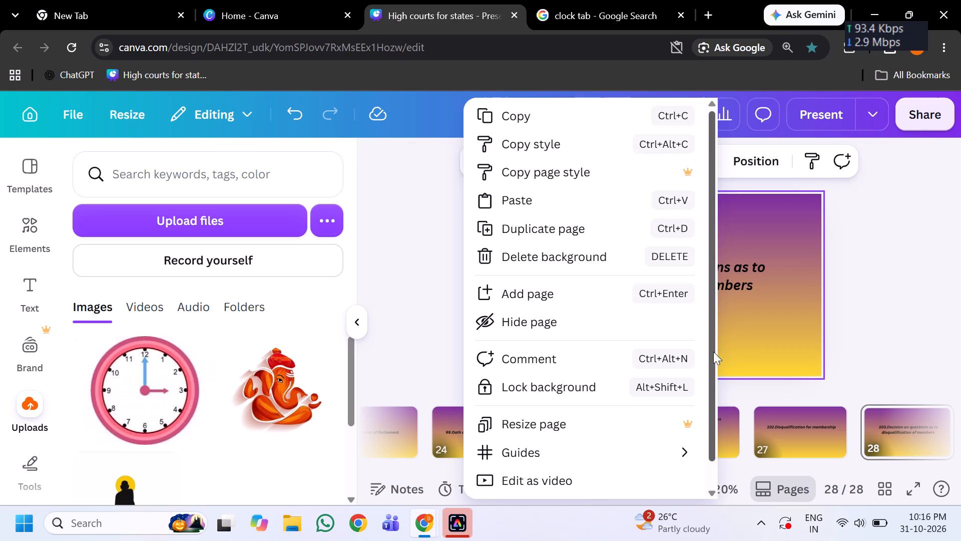
{"action": "left_click", "coordinate": [578, 228]}
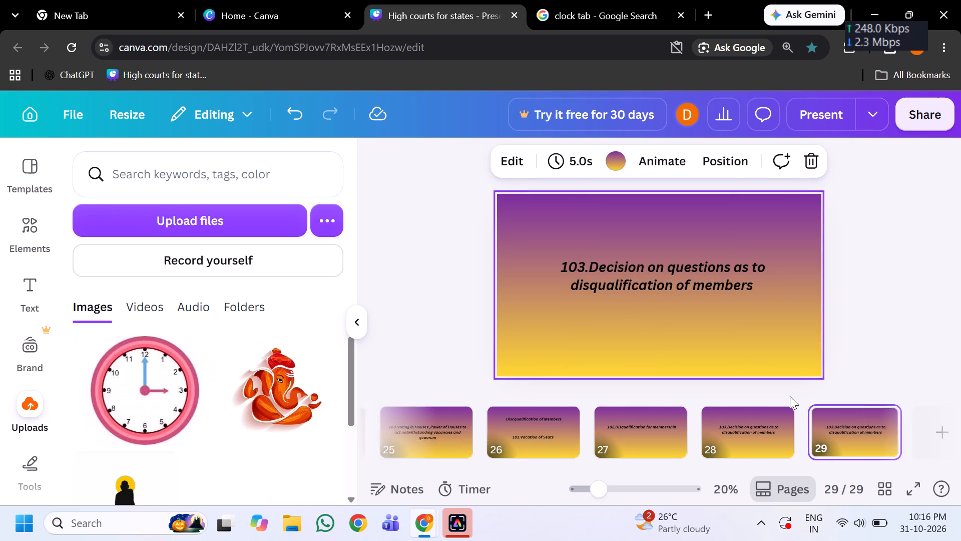
Replace the heading on page 29 with "104.Penalty for sitting and voting before making oath or affirmation under atricle 99 or when not qualified or when disqualified".
{"action": "left_click", "coordinate": [758, 267]}
{"action": "left_click_drag", "start_coordinate": [751, 270], "coordinate": [744, 274]}
{"action": "double_click", "coordinate": [740, 285]}
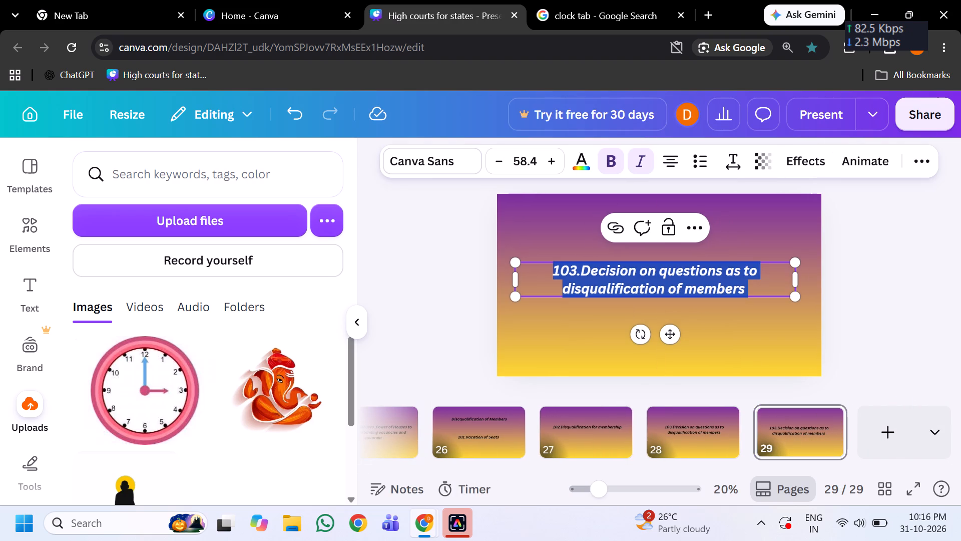
{"action": "key", "text": "BackSpace"}
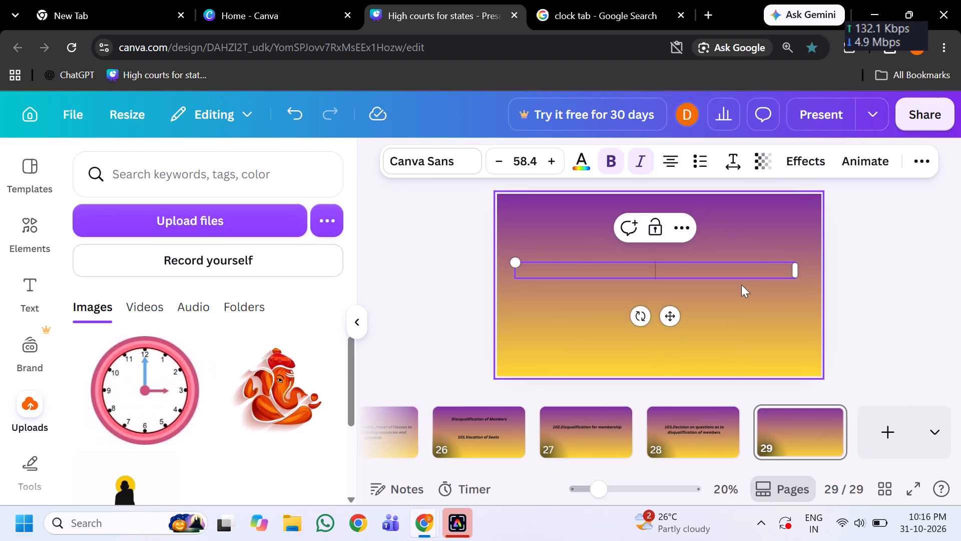
{"action": "type", "text": "104"}
{"action": "key", "text": "period"}
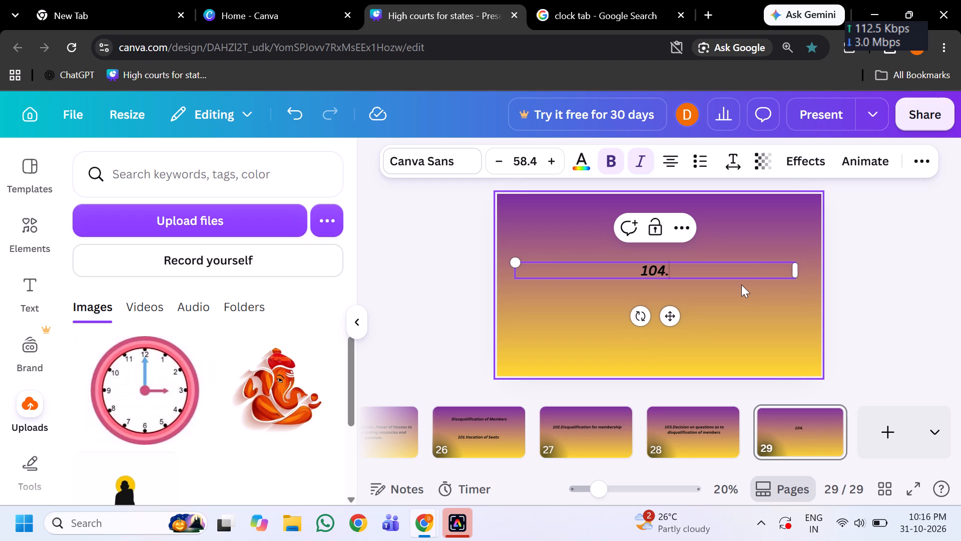
{"action": "type", "text": "Pena"}
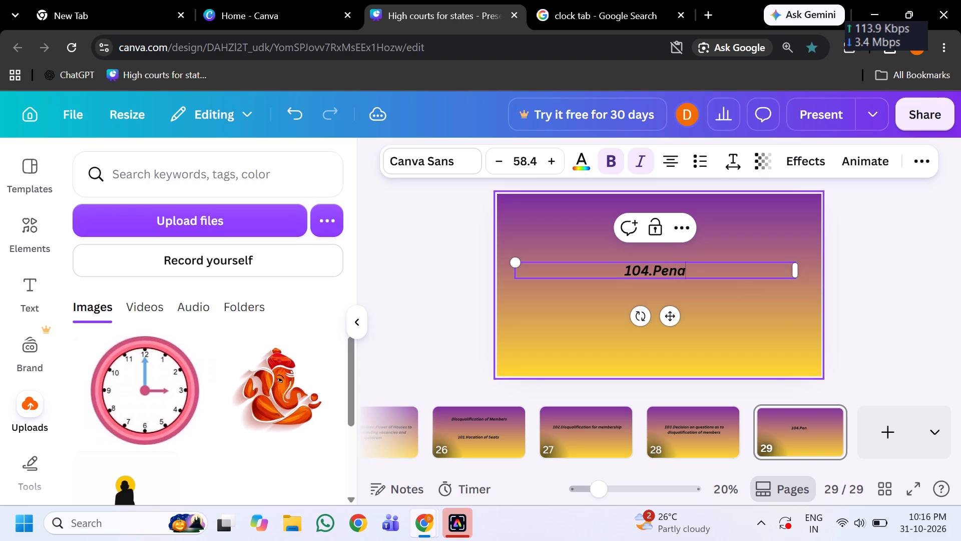
{"action": "type", "text": "lty"}
{"action": "key", "text": "space"}
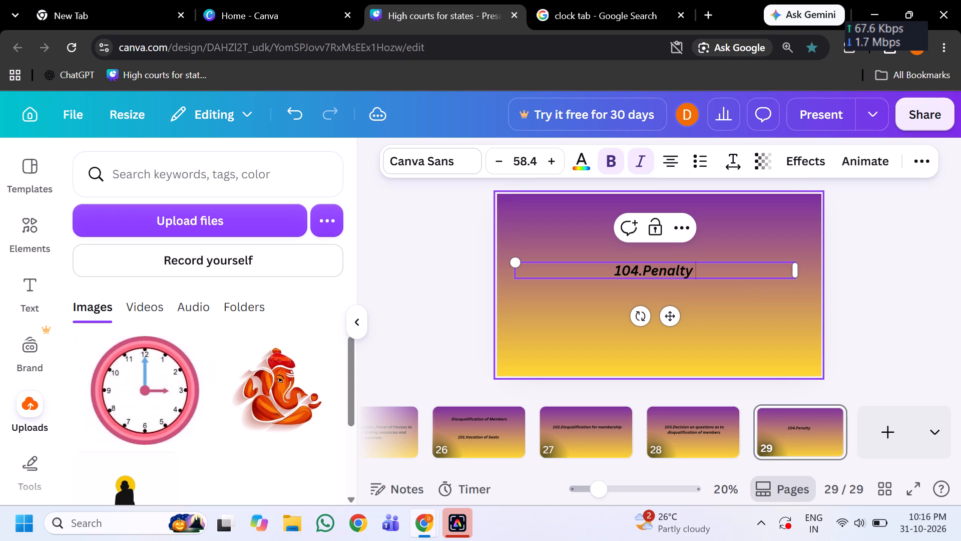
{"action": "type", "text": "for"}
{"action": "key", "text": "space"}
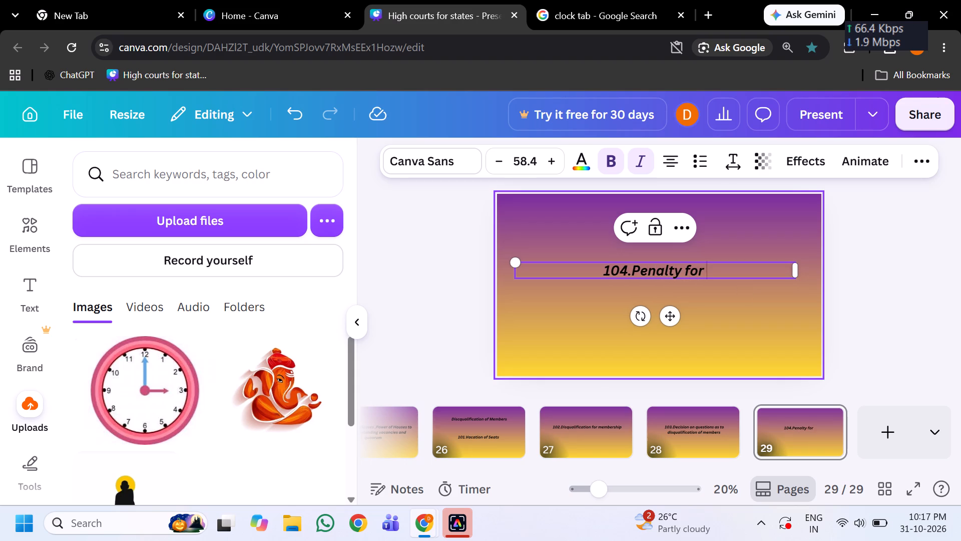
{"action": "key", "text": "s"}
{"action": "type", "text": "itto"}
{"action": "key", "text": "BackSpace"}
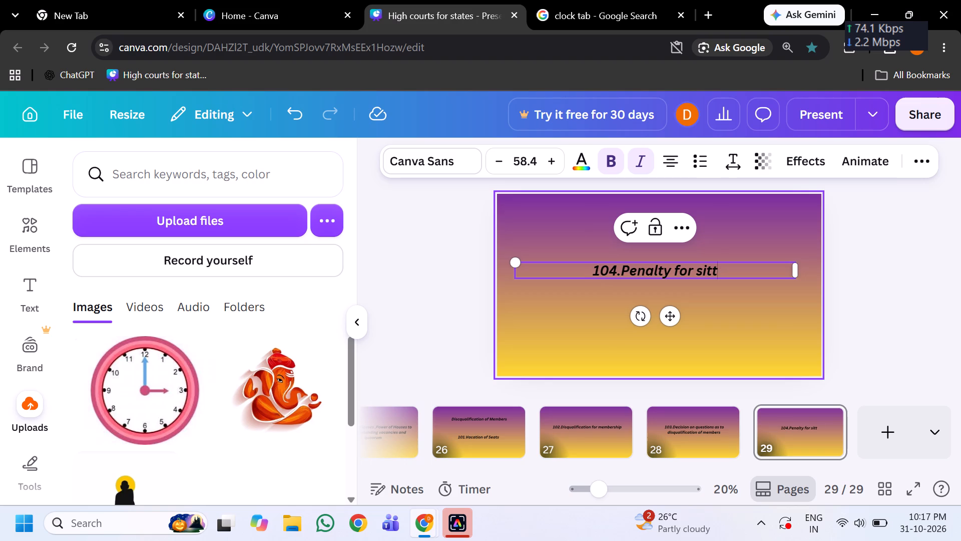
{"action": "type", "text": "ing"}
{"action": "key", "text": "space"}
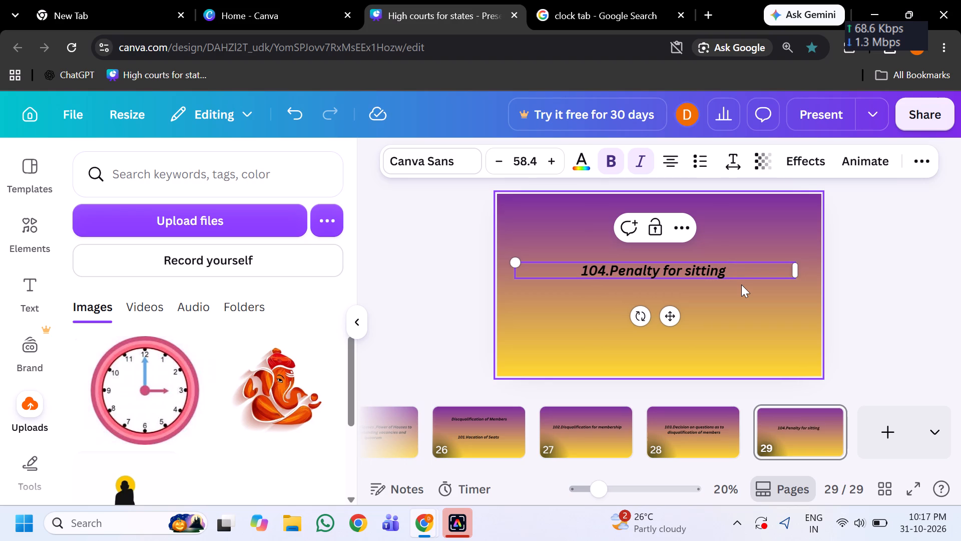
{"action": "type", "text": "and"}
{"action": "key", "text": "space"}
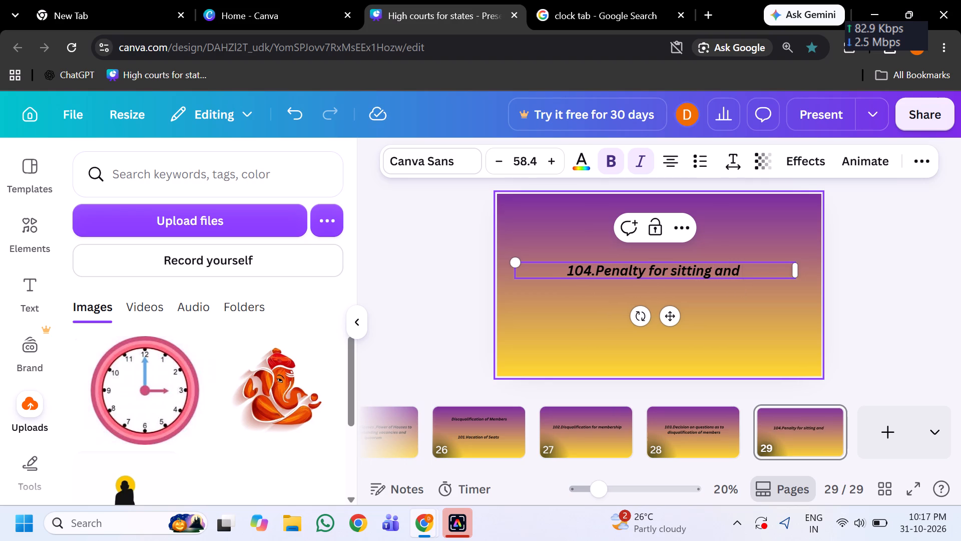
{"action": "type", "text": "voting"}
{"action": "key", "text": "space"}
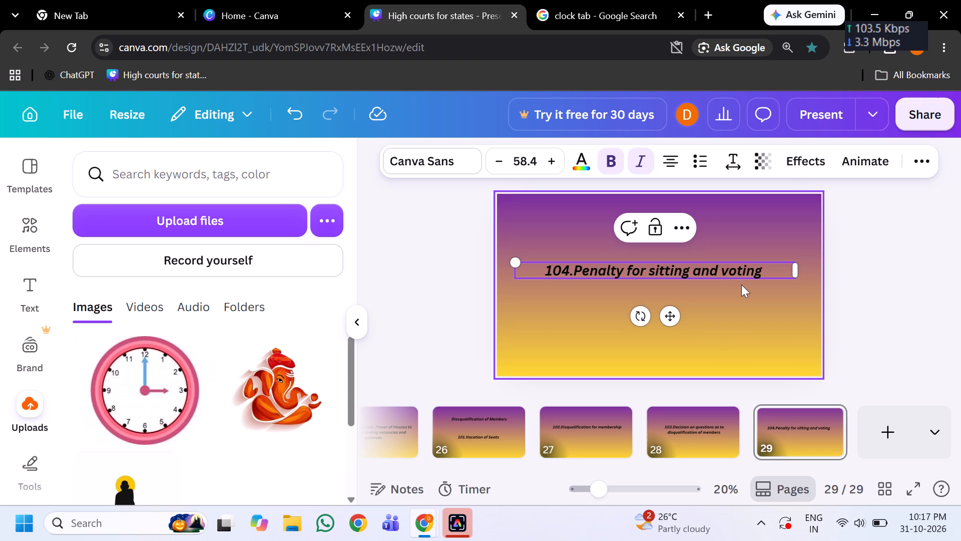
{"action": "type", "text": "before"}
{"action": "key", "text": "space"}
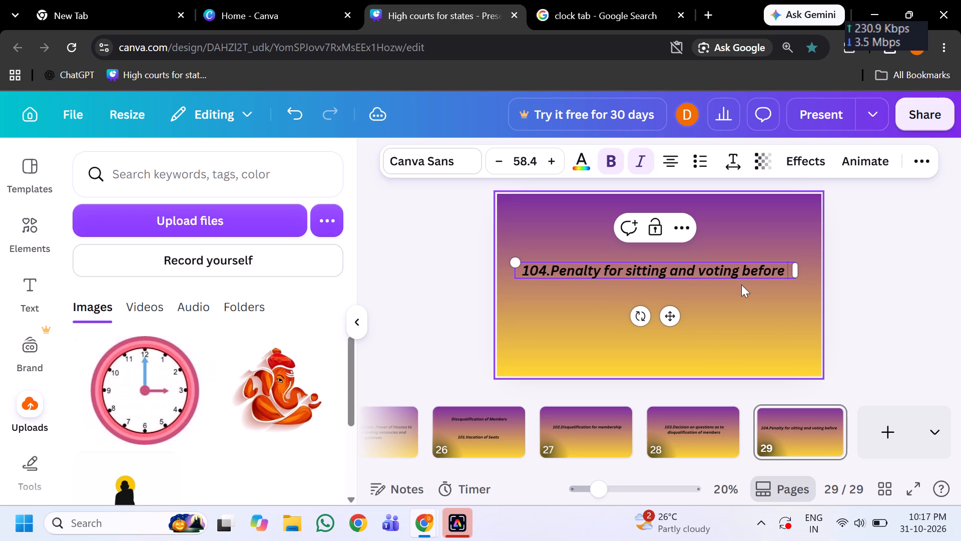
{"action": "type", "text": "making"}
{"action": "key", "text": "space"}
{"action": "key", "text": "o"}
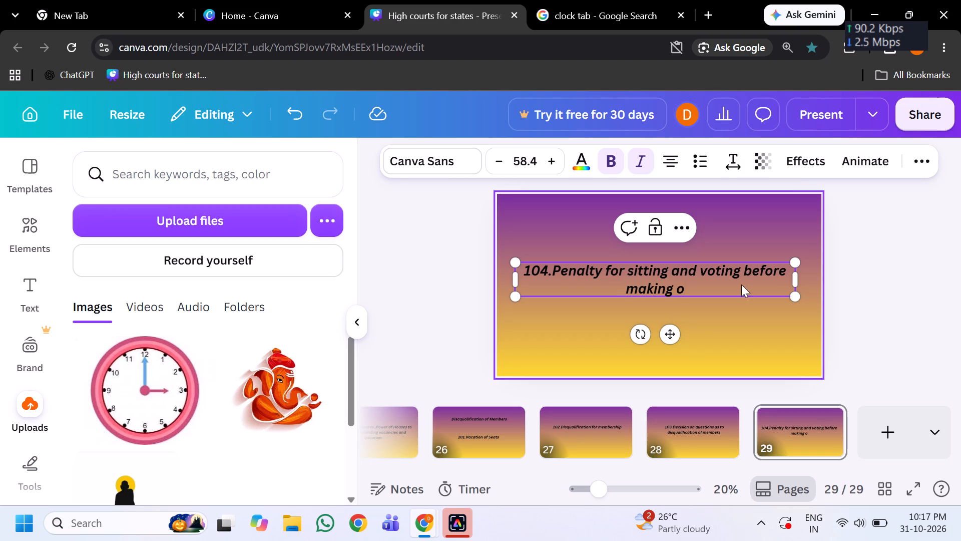
{"action": "type", "text": "ath"}
{"action": "key", "text": "space"}
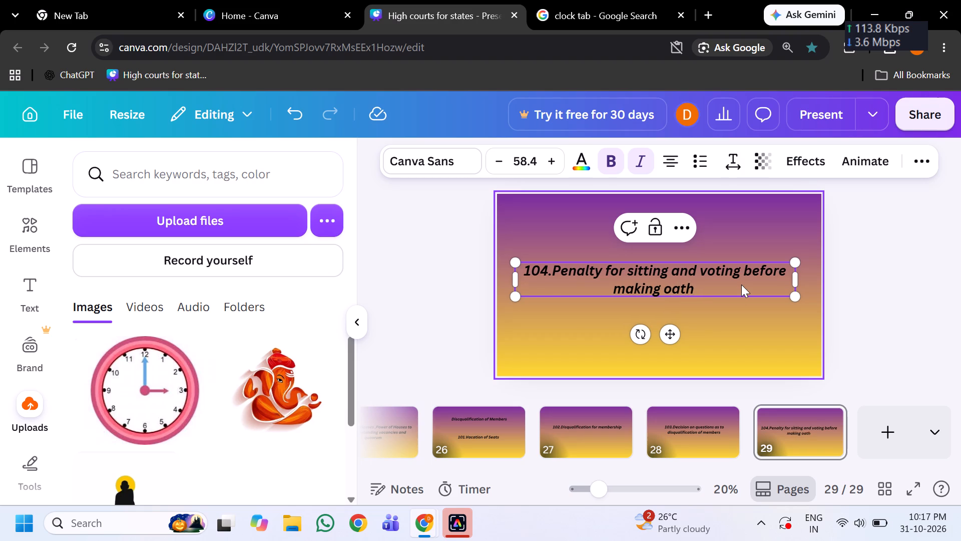
{"action": "type", "text": "or aff"}
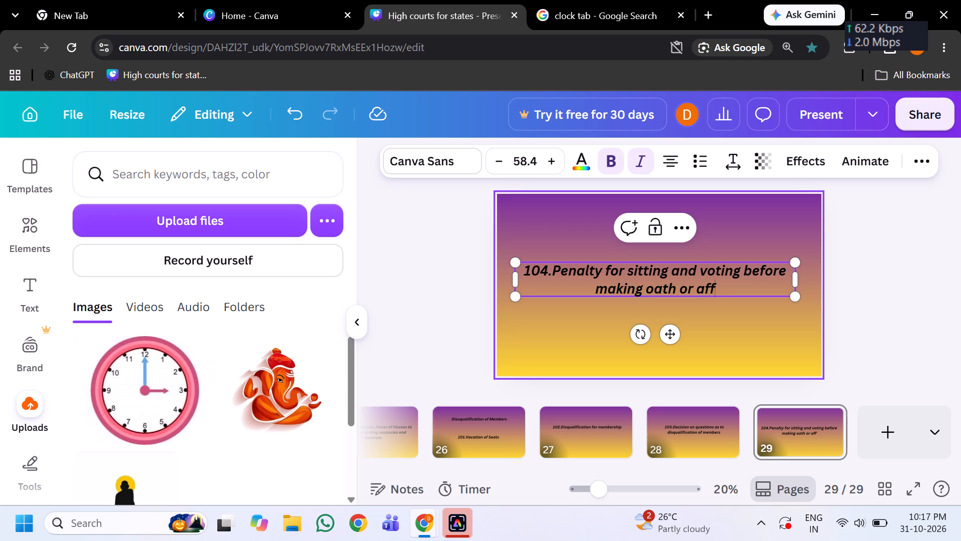
{"action": "type", "text": "irmation"}
{"action": "key", "text": "space"}
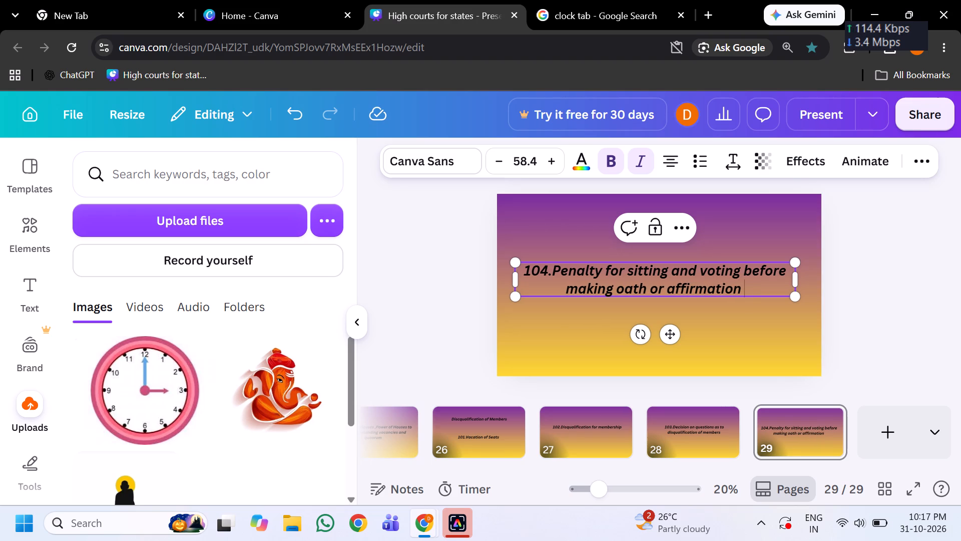
{"action": "type", "text": "un"}
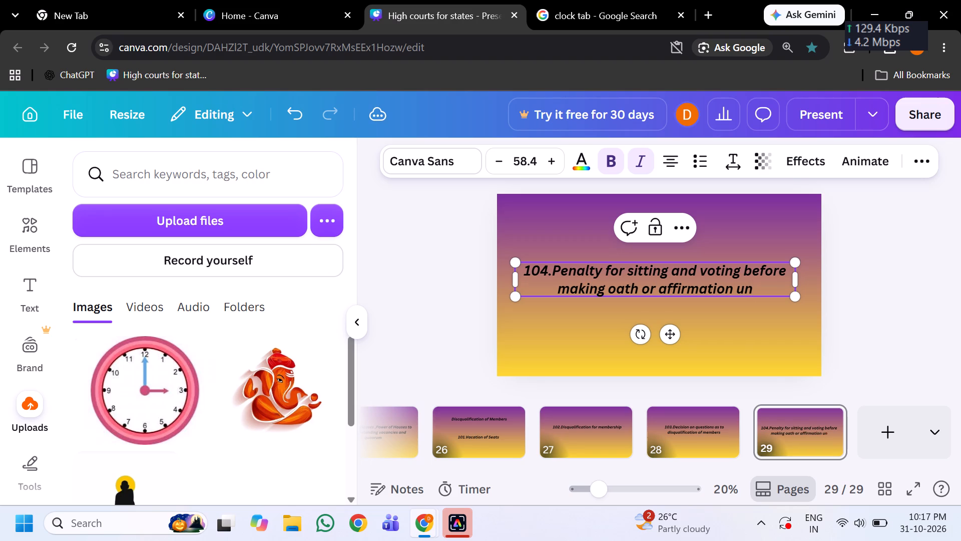
{"action": "type", "text": "der atr"}
{"action": "key", "text": "i"}
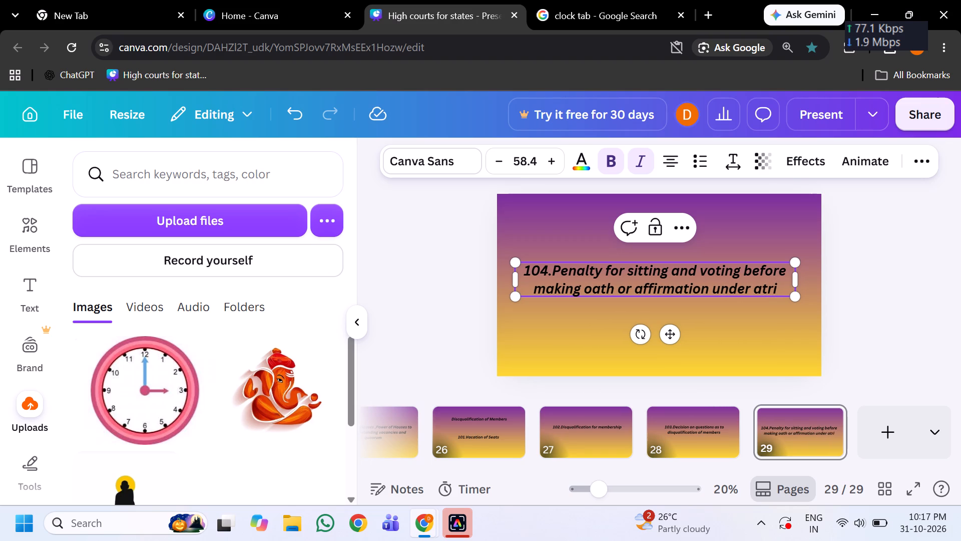
{"action": "type", "text": "clr"}
{"action": "key", "text": "space"}
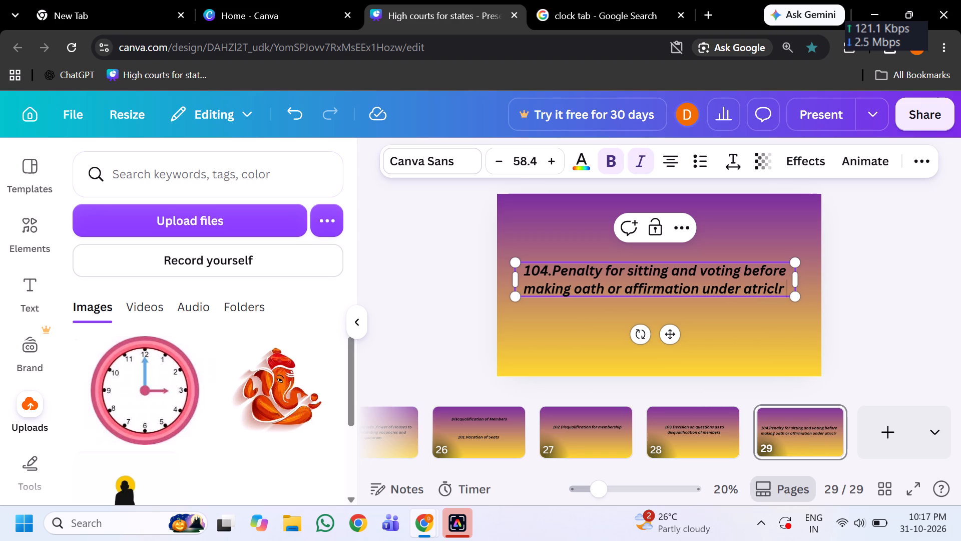
{"action": "key", "text": "BackSpace"}
{"action": "key", "text": "BackSpace"}
{"action": "type", "text": "e"}
{"action": "key", "text": "space"}
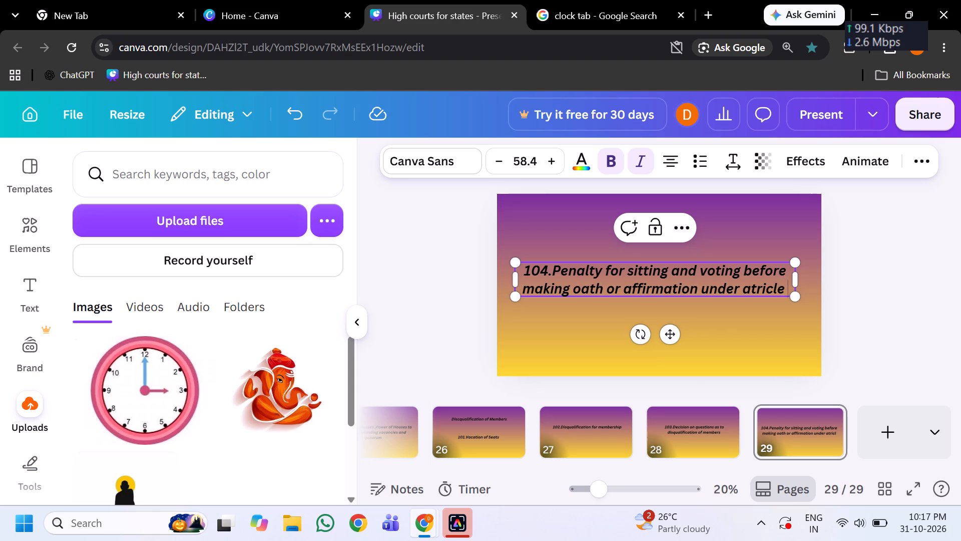
{"action": "type", "text": "99"}
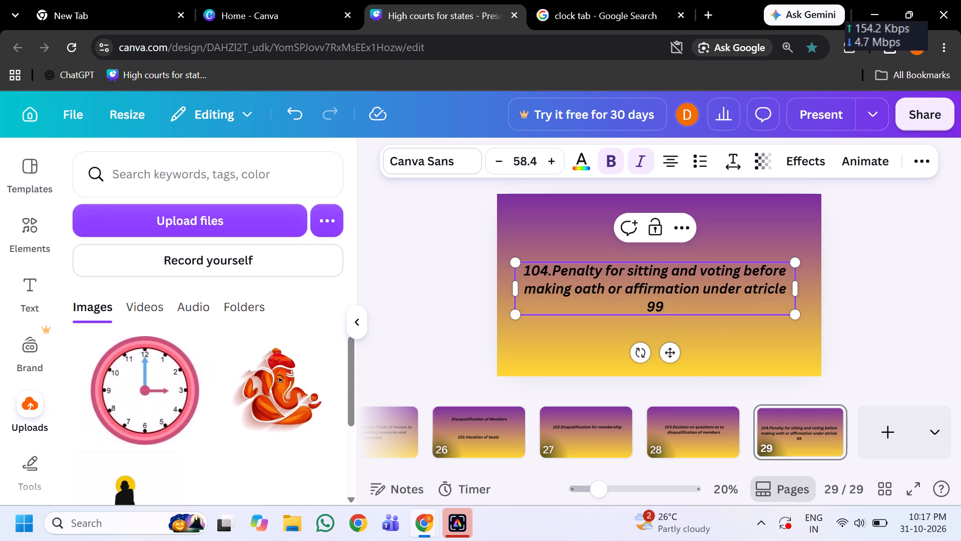
{"action": "key", "text": "space"}
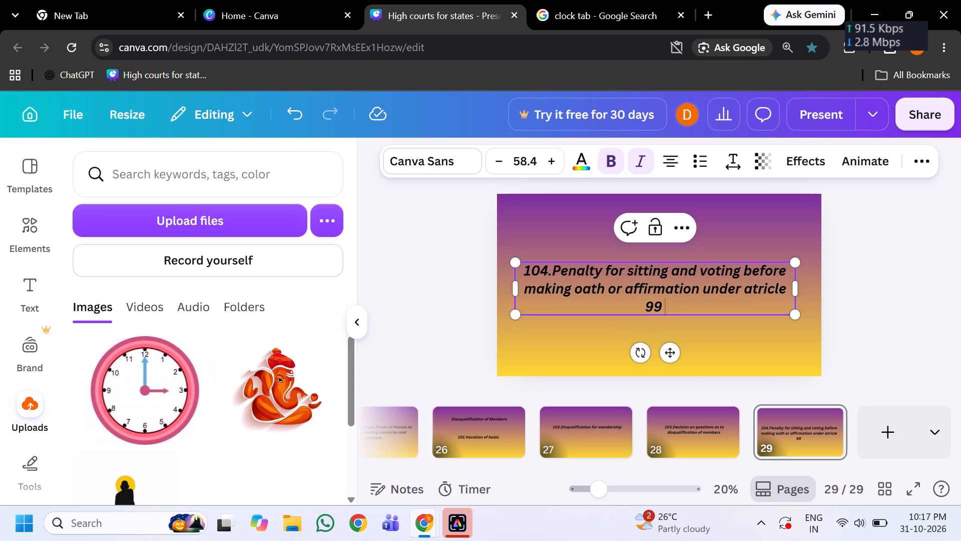
{"action": "type", "text": "or when"}
{"action": "key", "text": "space"}
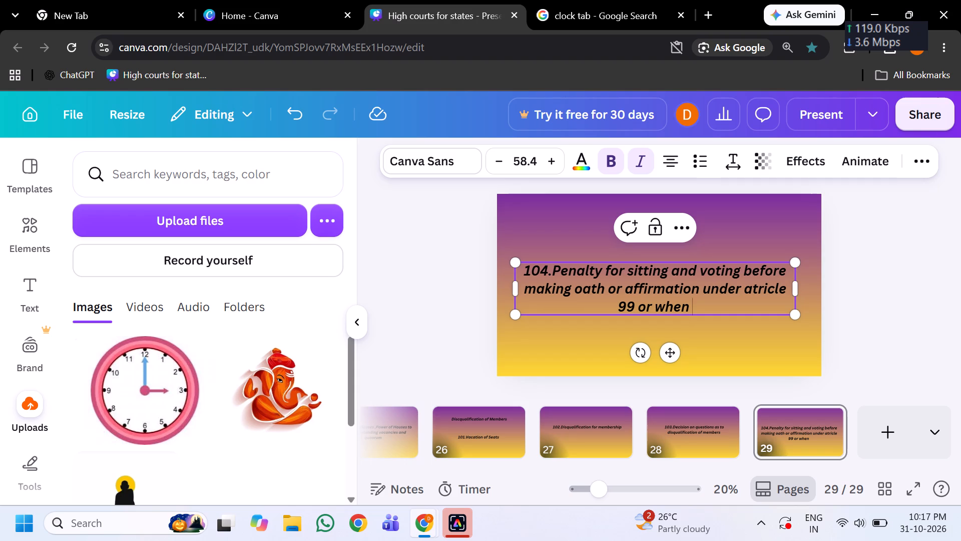
{"action": "type", "text": "not"}
{"action": "key", "text": "space"}
{"action": "type", "text": "qu"}
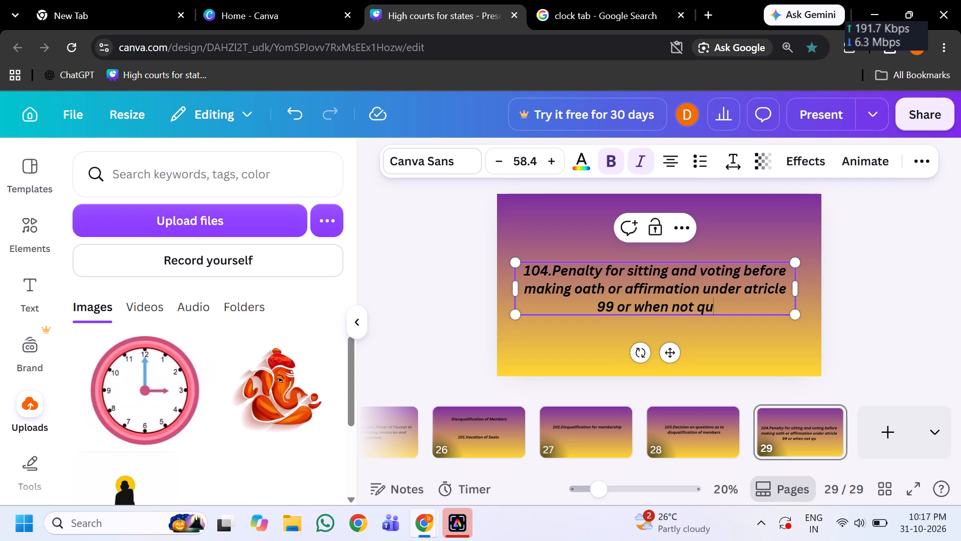
{"action": "type", "text": "alified"}
{"action": "key", "text": "space"}
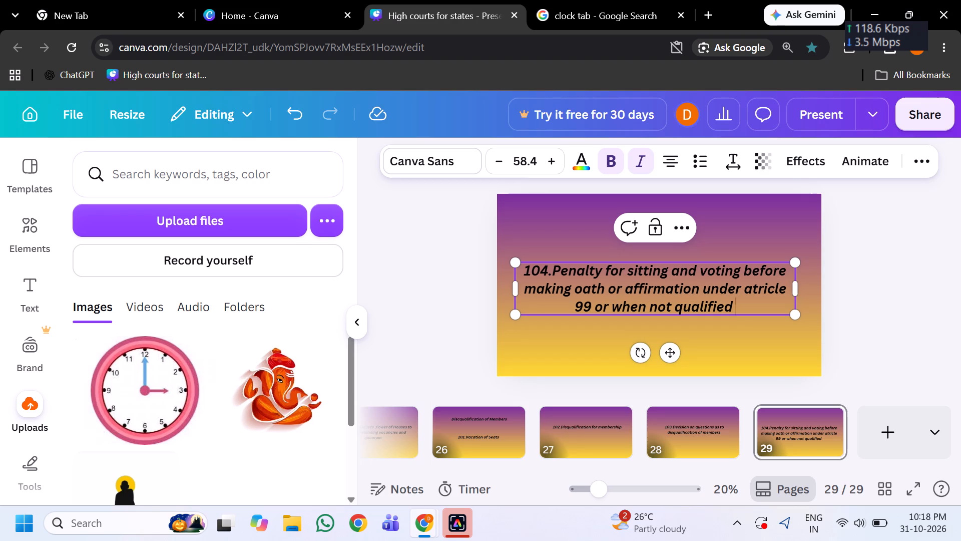
{"action": "type", "text": "or"}
{"action": "key", "text": "space"}
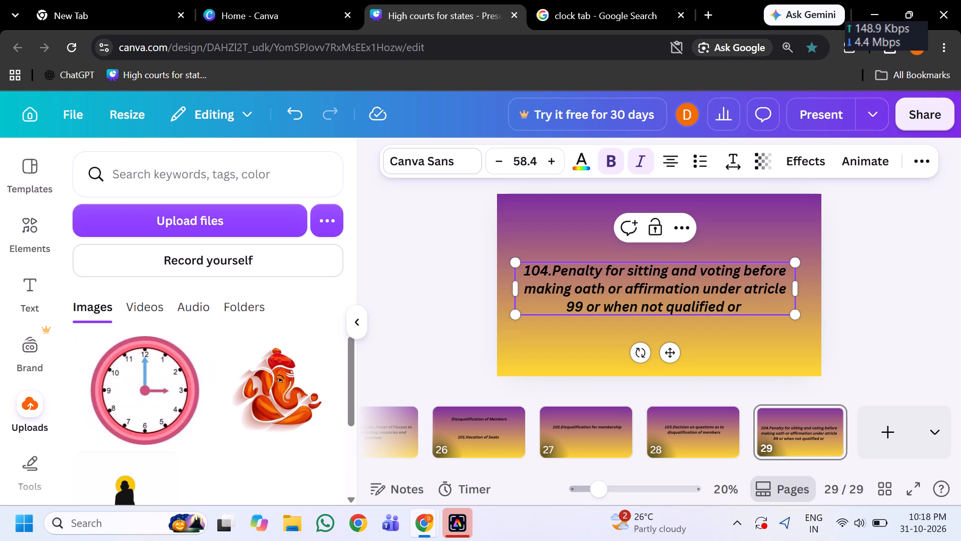
{"action": "type", "text": "when"}
{"action": "key", "text": "space"}
{"action": "type", "text": "disquali"}
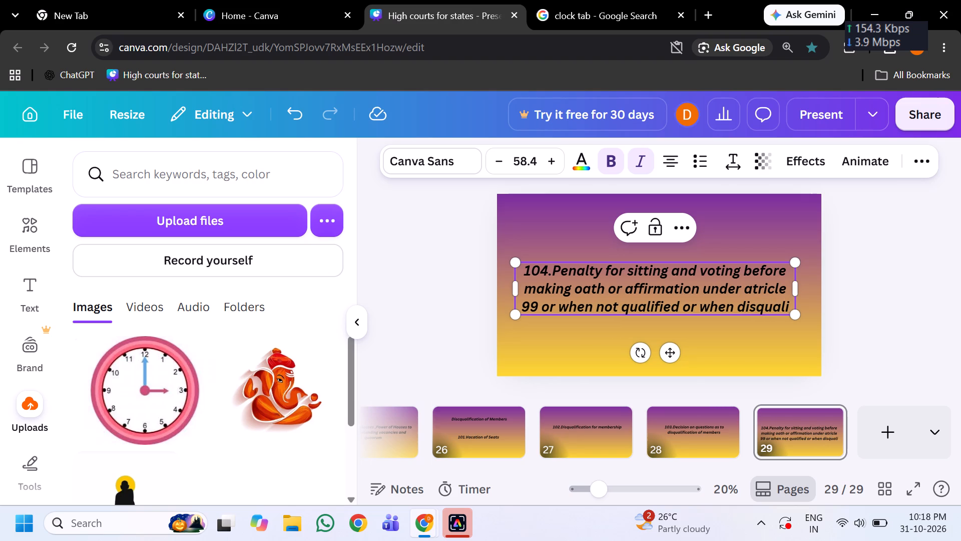
{"action": "type", "text": "fied"}
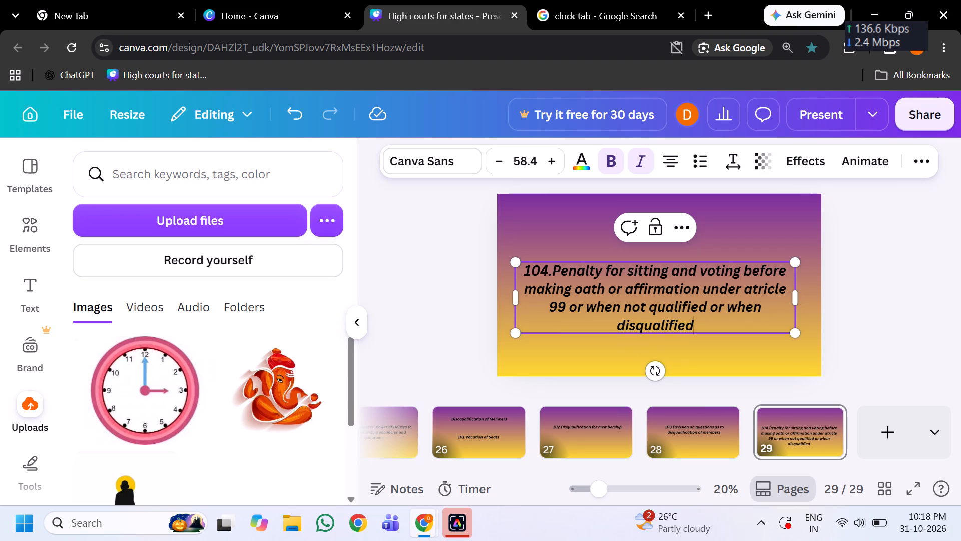
Add a new page with the same gradient background after page 29, the article 104 penalty page.
{"action": "left_click", "coordinate": [699, 432]}
{"action": "left_click", "coordinate": [614, 440]}
{"action": "left_click", "coordinate": [698, 418]}
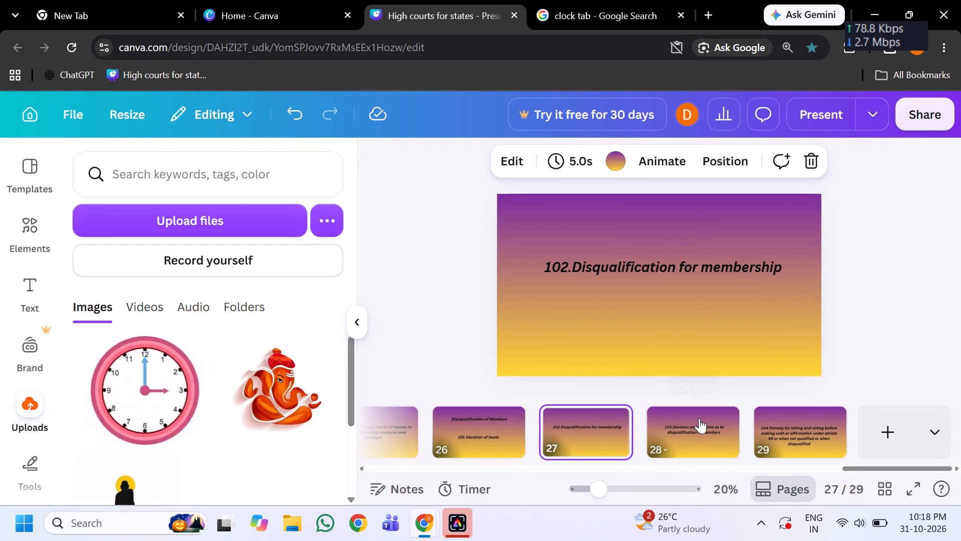
{"action": "left_click", "coordinate": [779, 432]}
{"action": "left_click", "coordinate": [873, 431]}
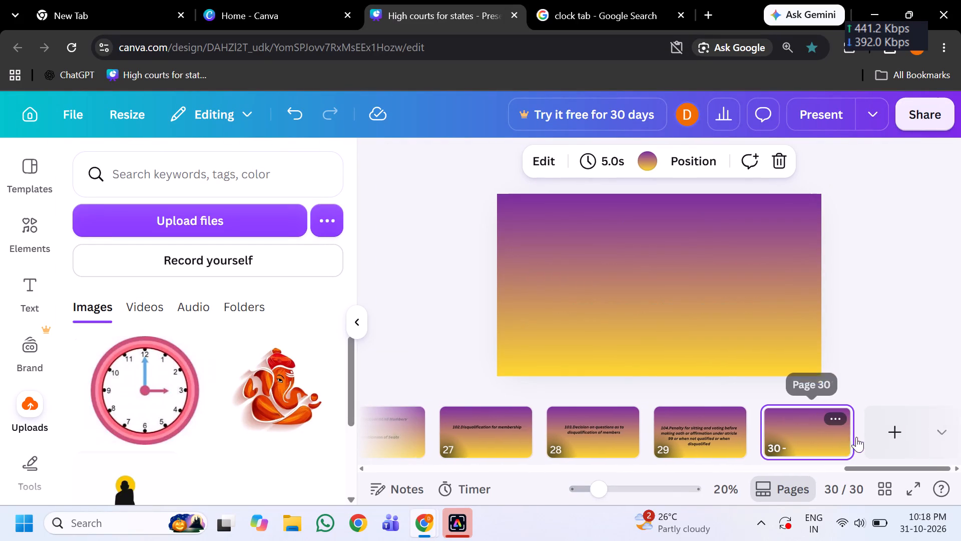
Add a heading on page 30 that reads "Thank You!!!".
{"action": "left_click", "coordinate": [46, 295]}
{"action": "left_click", "coordinate": [215, 424]}
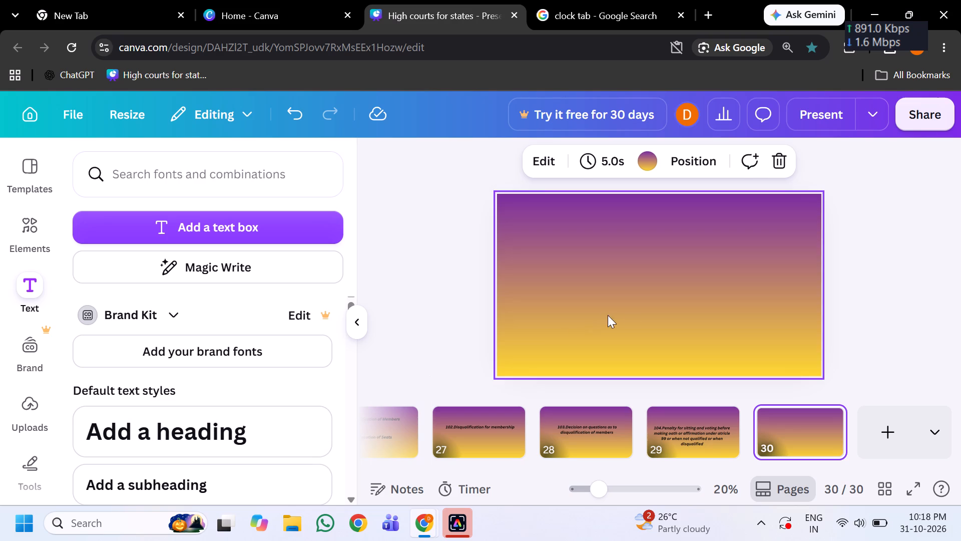
{"action": "left_click", "coordinate": [145, 443]}
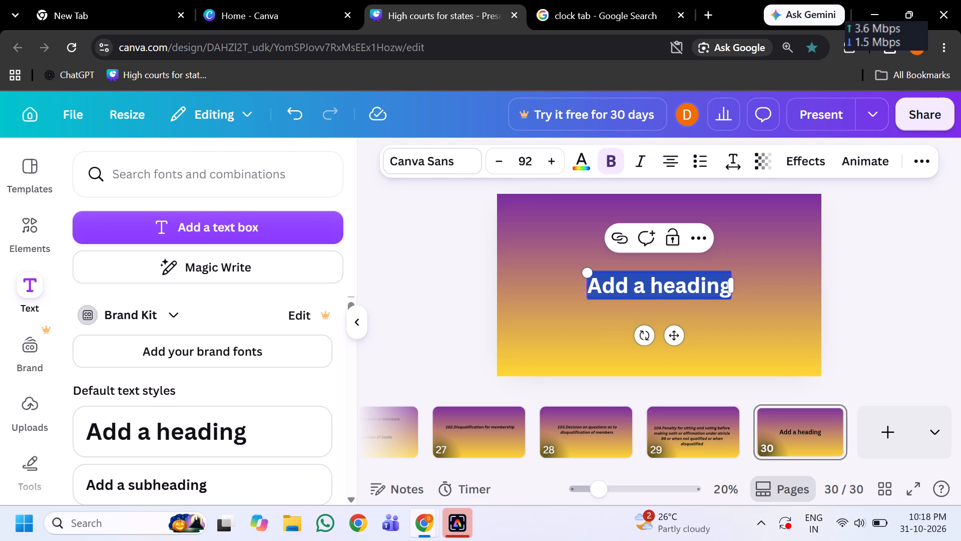
{"action": "left_click", "coordinate": [690, 276]}
{"action": "left_click_drag", "start_coordinate": [689, 277], "coordinate": [694, 281]}
{"action": "left_click", "coordinate": [717, 287]}
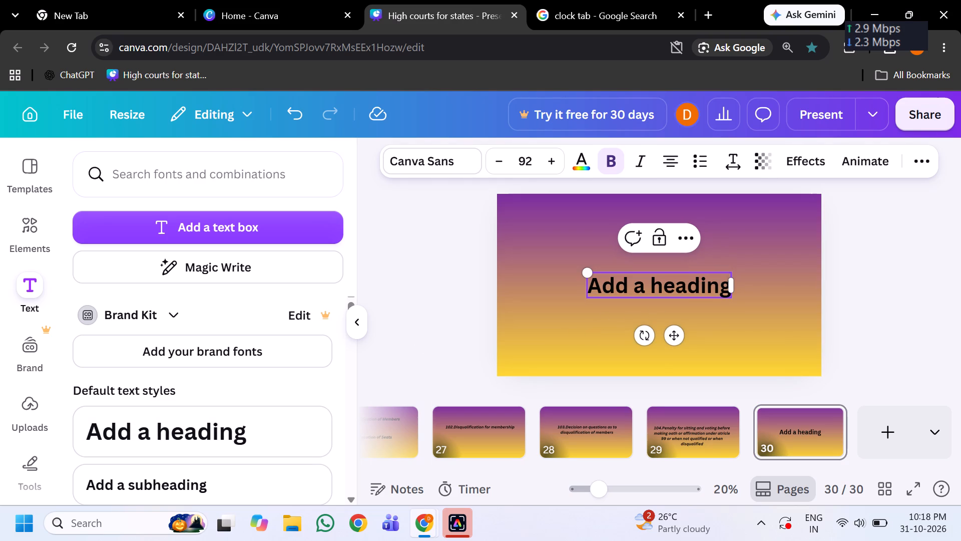
{"action": "left_click_drag", "start_coordinate": [719, 290], "coordinate": [727, 290]}
{"action": "left_click", "coordinate": [727, 291]}
{"action": "left_click_drag", "start_coordinate": [728, 280], "coordinate": [698, 284]}
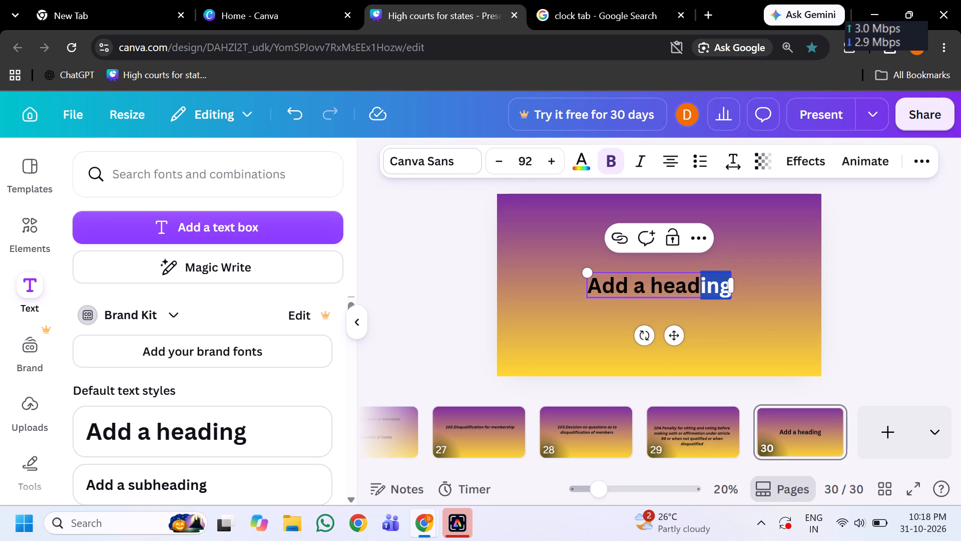
{"action": "left_click_drag", "start_coordinate": [698, 284], "coordinate": [575, 278]}
{"action": "type", "text": "Thas"}
{"action": "key", "text": "BackSpace"}
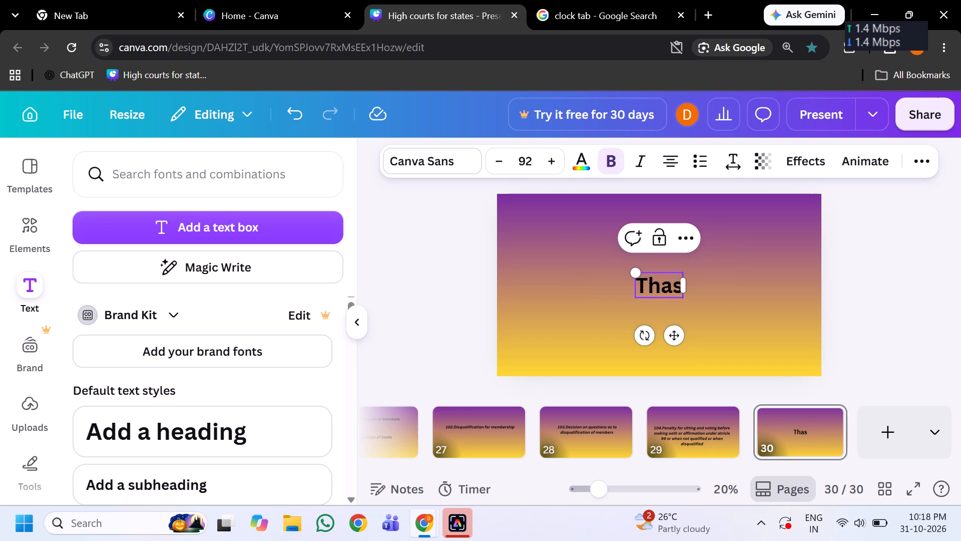
{"action": "type", "text": "nk"}
{"action": "key", "text": "space"}
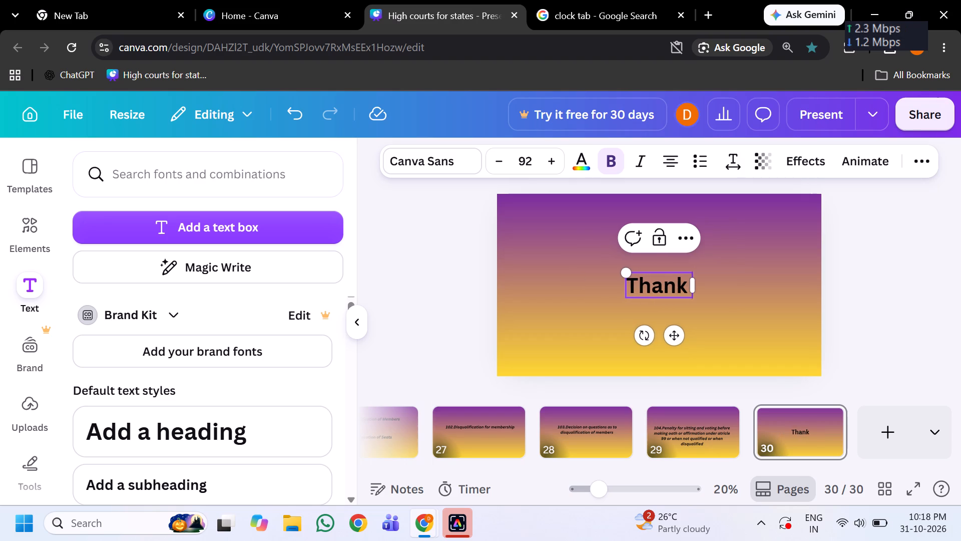
{"action": "type", "text": "You"}
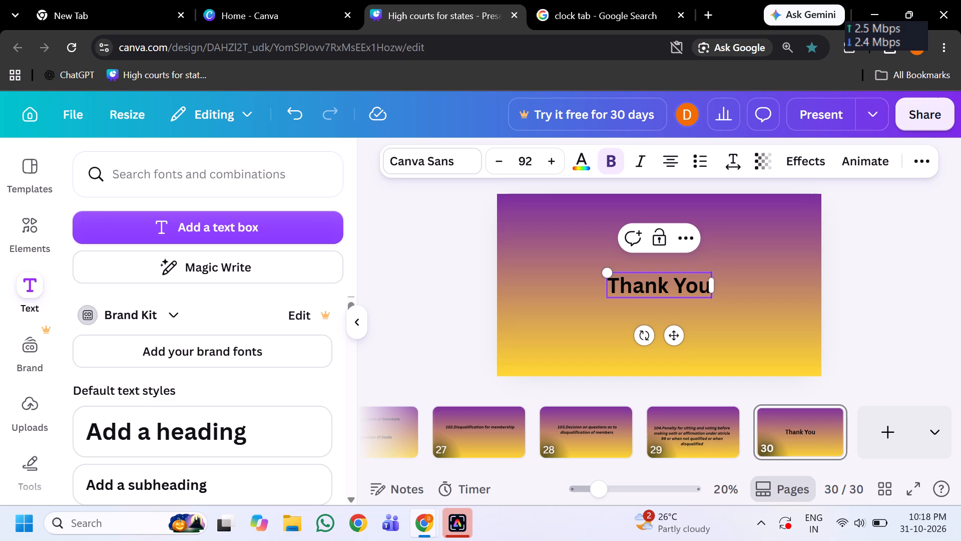
{"action": "type", "text": "!!!"}
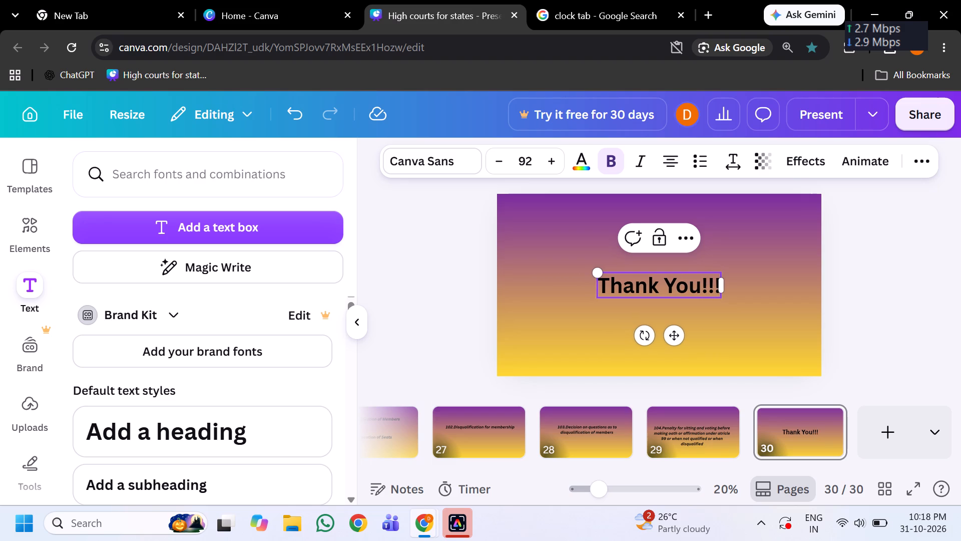
Download all pages of the presentation as a PDF with the Digital preset.
{"action": "left_click", "coordinate": [929, 113]}
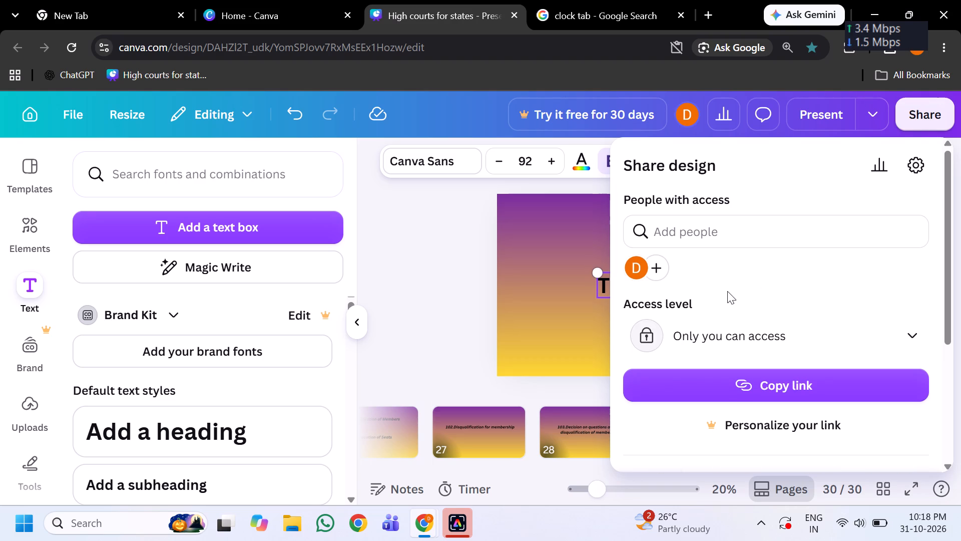
{"action": "scroll", "coordinate": [735, 284], "scroll_direction": "down", "scroll_amount": 3}
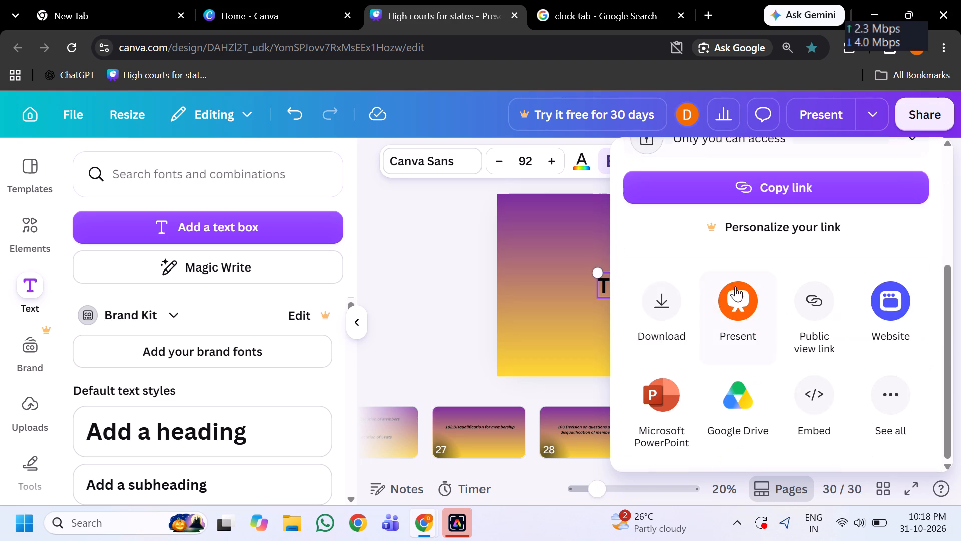
{"action": "left_click", "coordinate": [651, 309]}
{"action": "scroll", "coordinate": [715, 296], "scroll_direction": "down", "scroll_amount": 4}
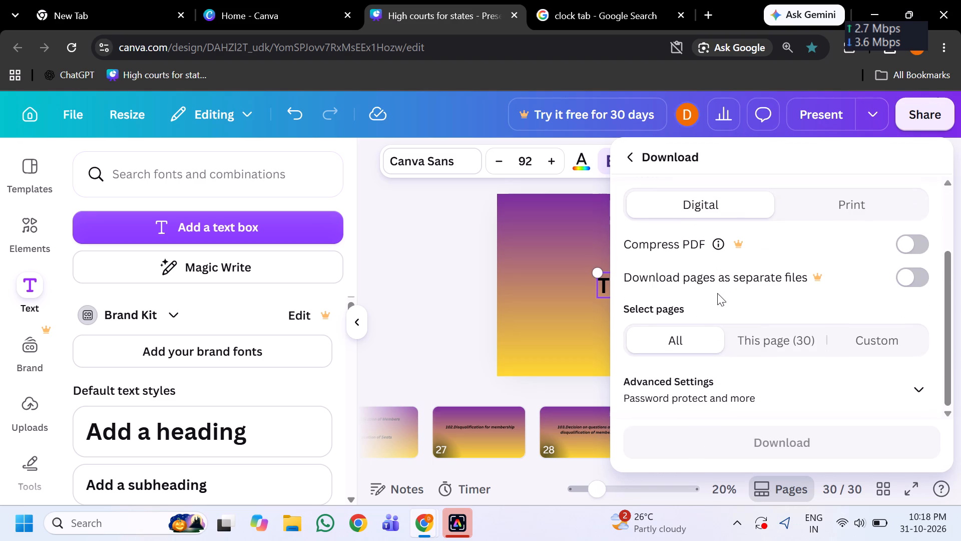
{"action": "scroll", "coordinate": [717, 290], "scroll_direction": "up", "scroll_amount": 4}
{"action": "scroll", "coordinate": [723, 217], "scroll_direction": "down", "scroll_amount": 2}
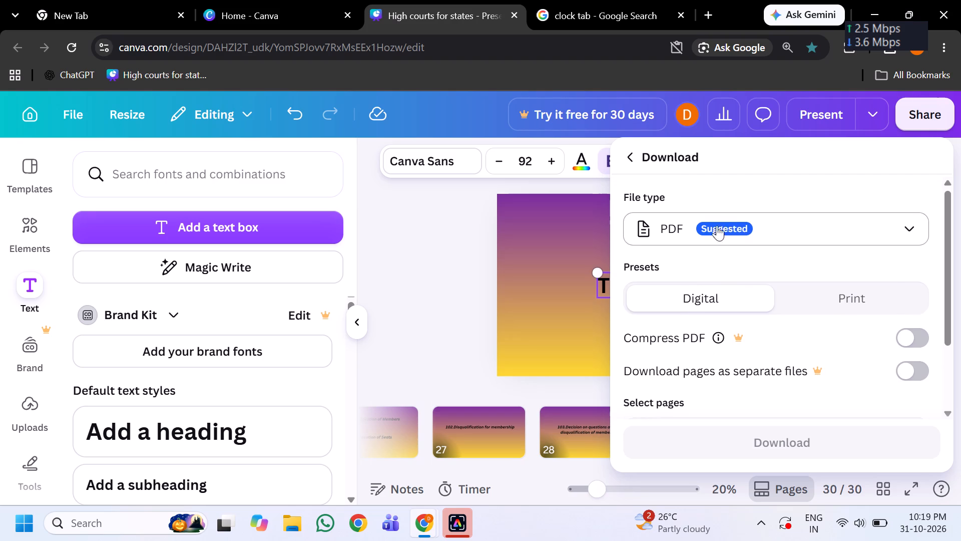
{"action": "scroll", "coordinate": [717, 225], "scroll_direction": "down", "scroll_amount": 5}
{"action": "scroll", "coordinate": [708, 235], "scroll_direction": "up", "scroll_amount": 4}
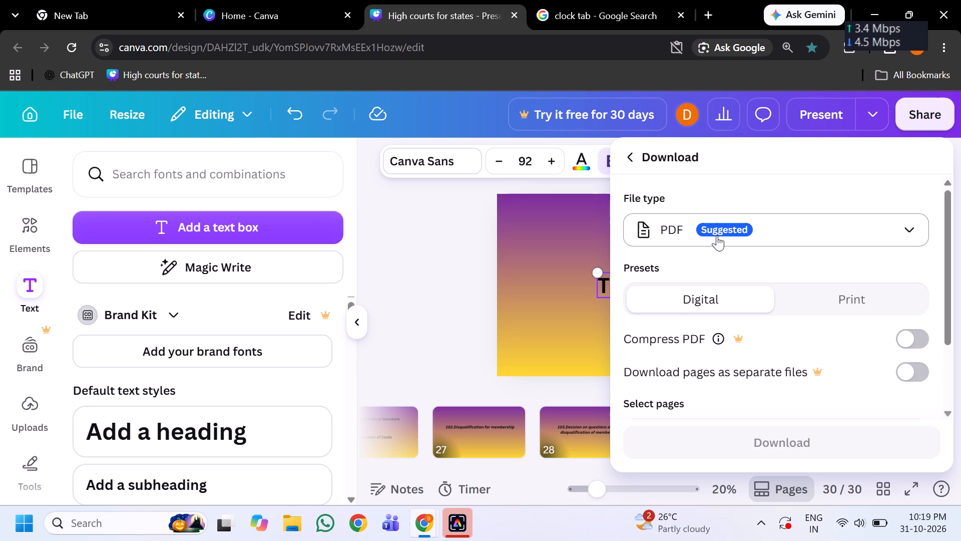
{"action": "scroll", "coordinate": [718, 236], "scroll_direction": "up", "scroll_amount": 4}
{"action": "scroll", "coordinate": [718, 233], "scroll_direction": "down", "scroll_amount": 4}
{"action": "scroll", "coordinate": [737, 351], "scroll_direction": "down", "scroll_amount": 4}
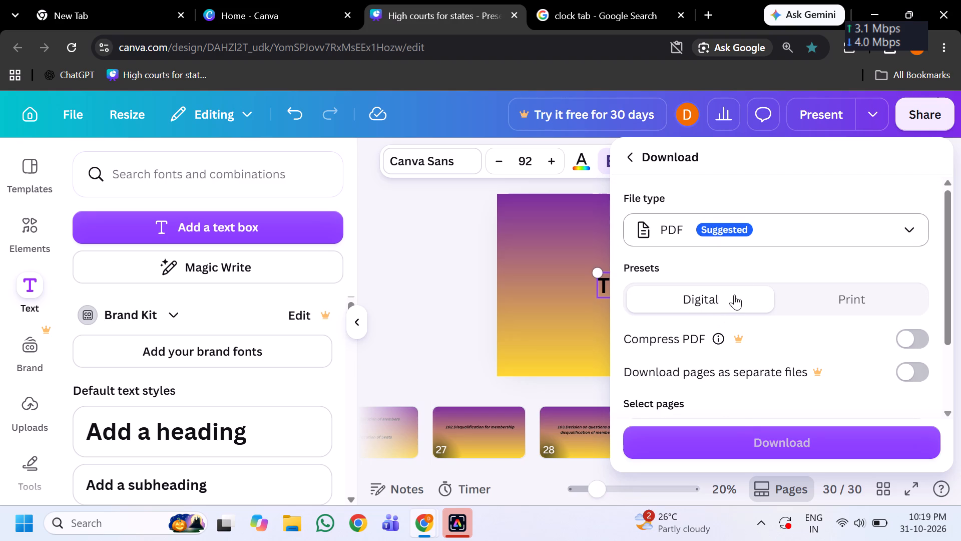
{"action": "scroll", "coordinate": [744, 273], "scroll_direction": "up", "scroll_amount": 4}
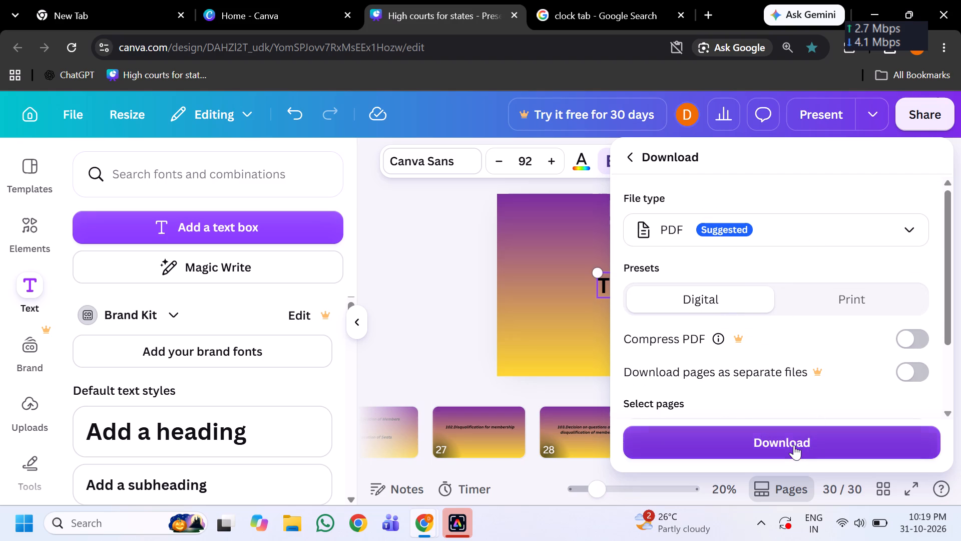
{"action": "left_click", "coordinate": [794, 445]}
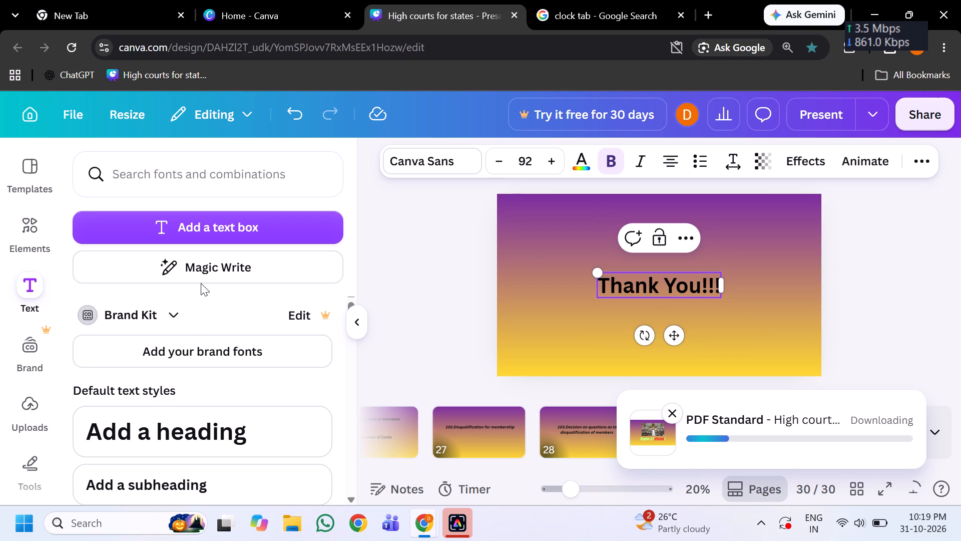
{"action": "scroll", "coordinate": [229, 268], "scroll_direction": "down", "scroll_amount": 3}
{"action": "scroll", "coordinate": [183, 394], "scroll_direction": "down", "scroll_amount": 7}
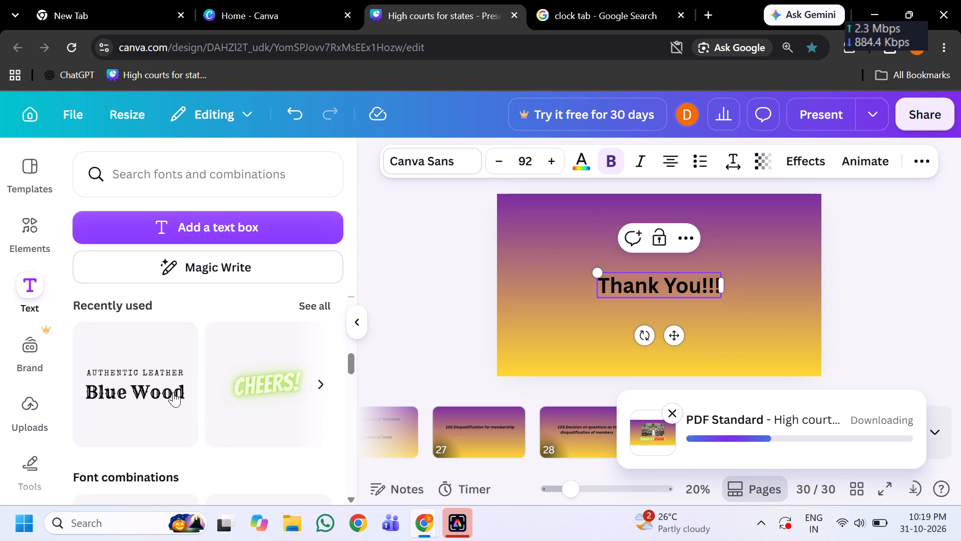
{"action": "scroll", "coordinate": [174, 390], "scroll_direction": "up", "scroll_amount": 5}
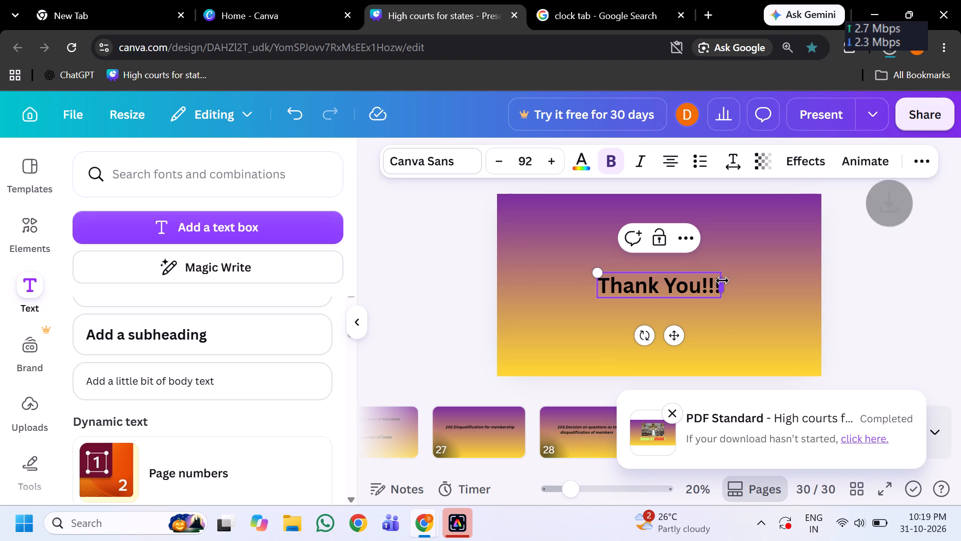
Open the downloaded file High courts for states.pdf from the browser's recent downloads, moving the network speed overlay out of the way.
{"action": "left_click_drag", "start_coordinate": [884, 29], "coordinate": [817, 54]}
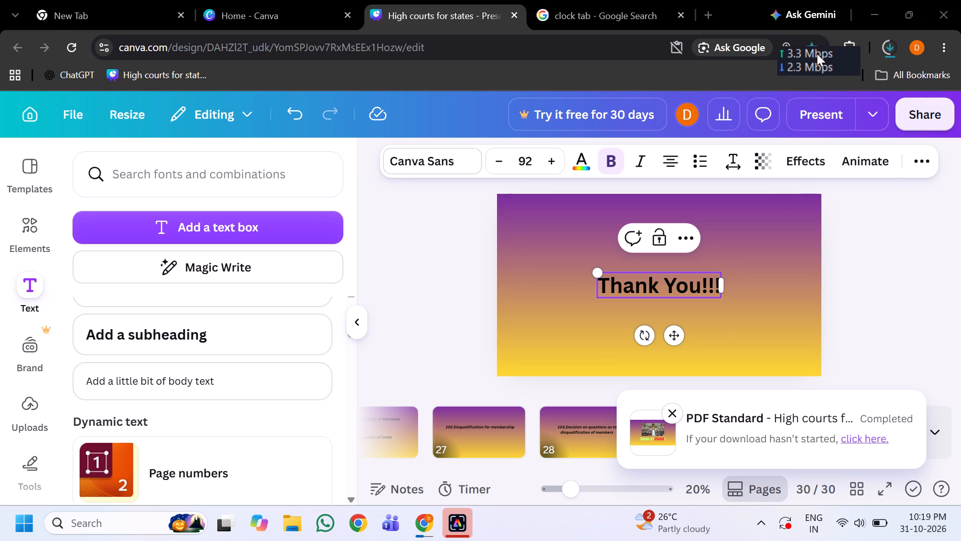
{"action": "left_click_drag", "start_coordinate": [817, 54], "coordinate": [816, 54]}
{"action": "left_click", "coordinate": [891, 45]}
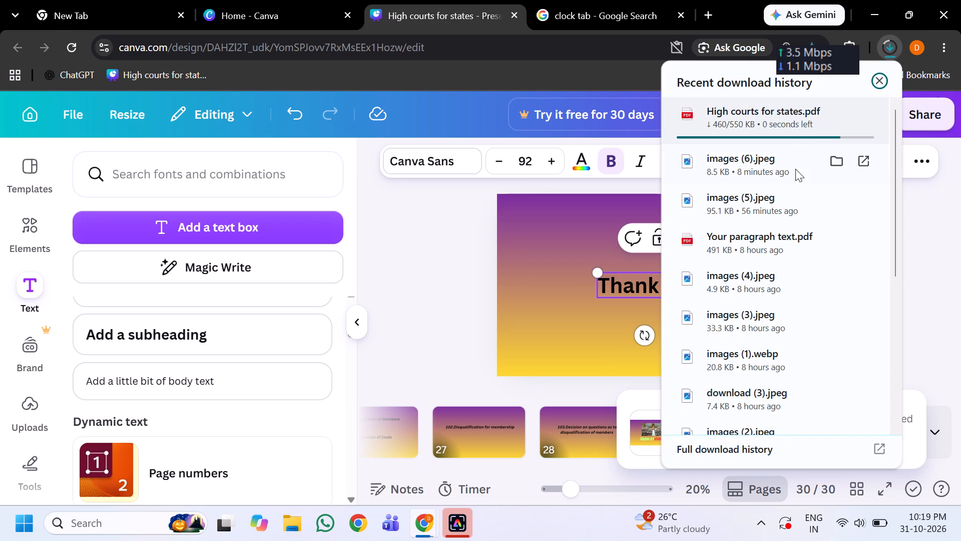
{"action": "double_click", "coordinate": [772, 124]}
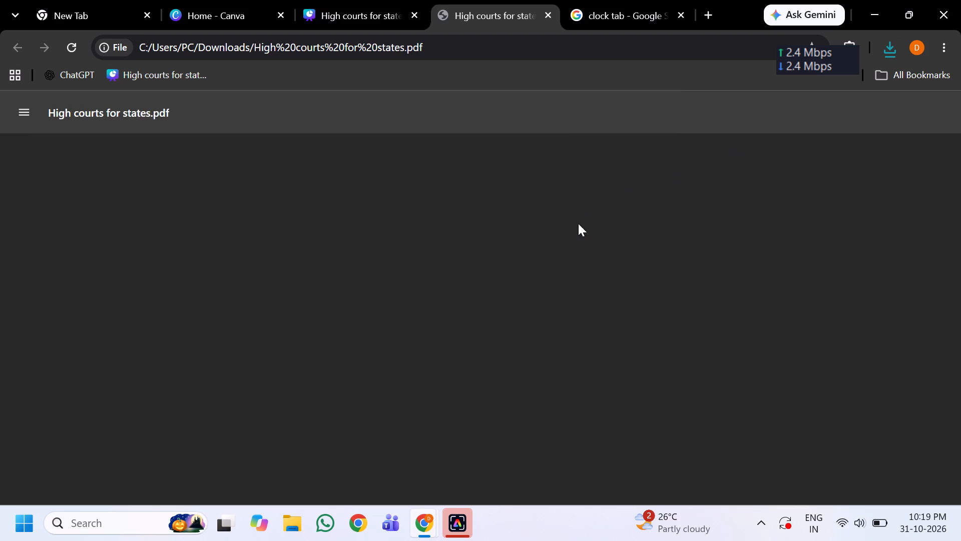
Reduce the PDF view to 25% and review every page from the Parliament cover to the closing thank-you page.
{"action": "scroll", "coordinate": [584, 243], "scroll_direction": "down", "scroll_amount": 3}
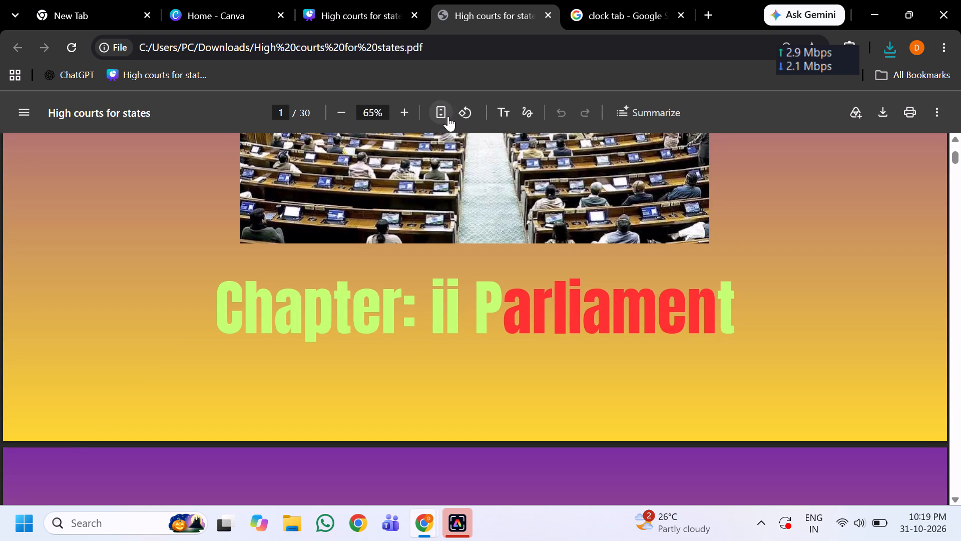
{"action": "triple_click", "coordinate": [340, 116]}
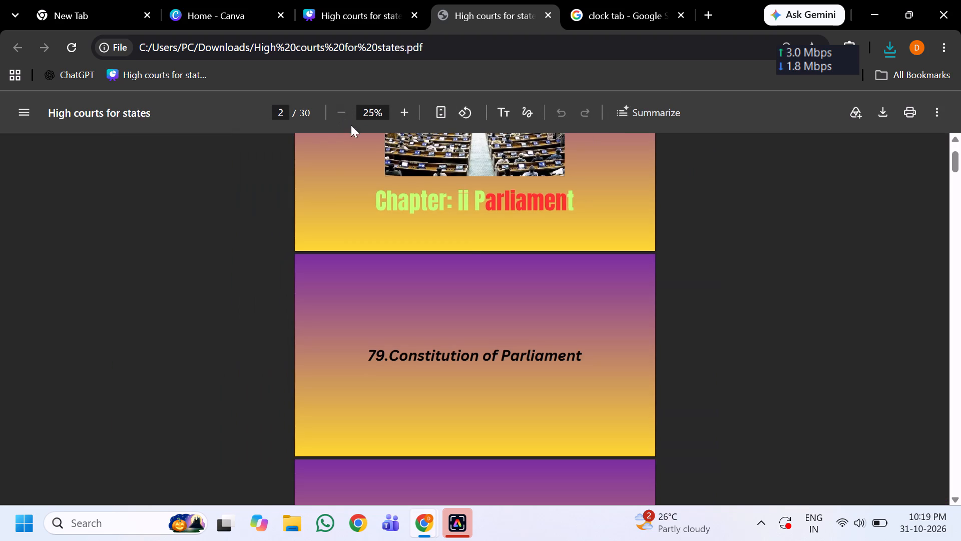
{"action": "scroll", "coordinate": [462, 244], "scroll_direction": "up", "scroll_amount": 5}
{"action": "scroll", "coordinate": [482, 251], "scroll_direction": "down", "scroll_amount": 4}
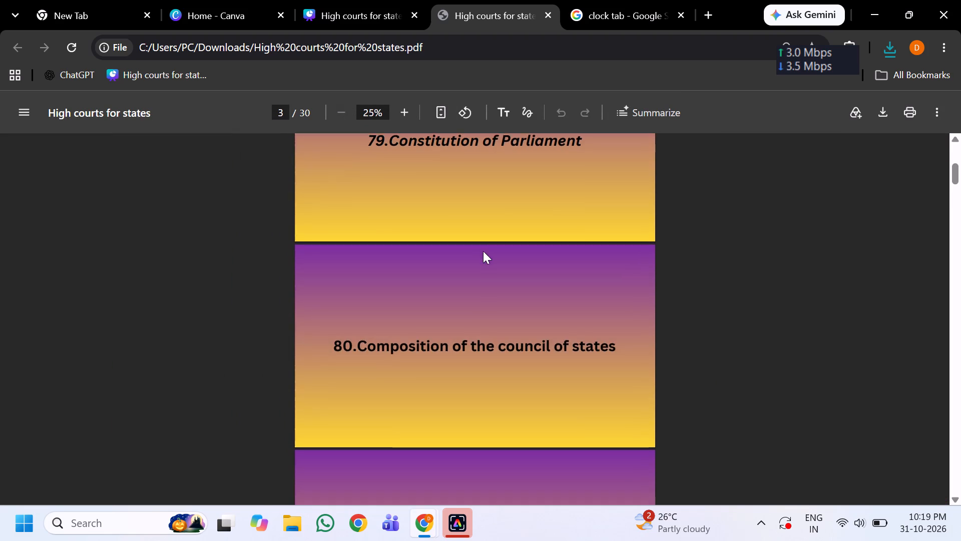
{"action": "scroll", "coordinate": [483, 251], "scroll_direction": "down", "scroll_amount": 17}
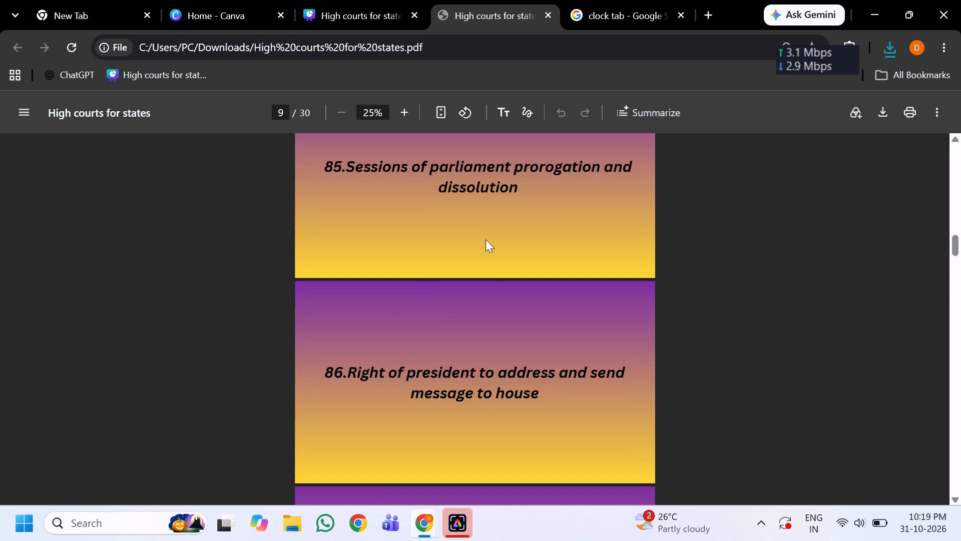
{"action": "scroll", "coordinate": [486, 239], "scroll_direction": "down", "scroll_amount": 20}
{"action": "scroll", "coordinate": [497, 215], "scroll_direction": "down", "scroll_amount": 5}
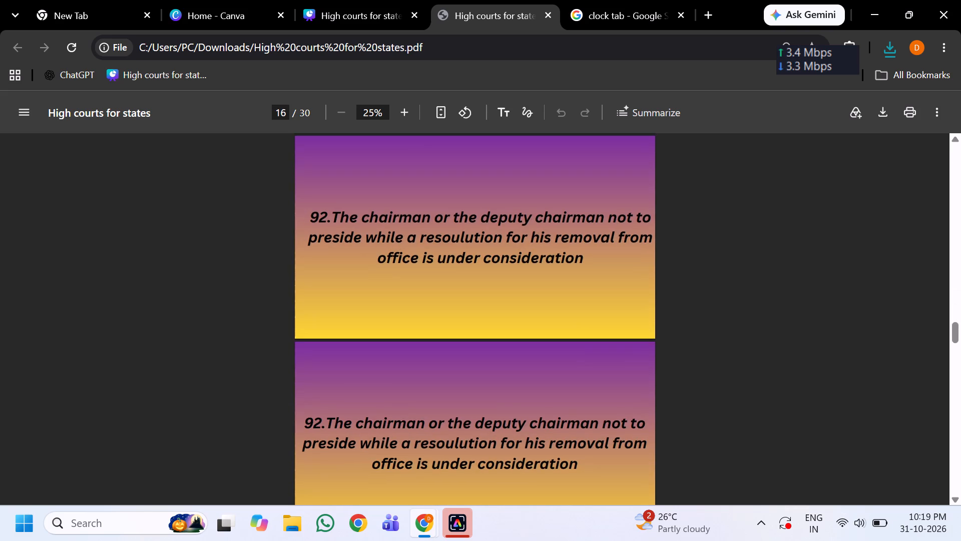
{"action": "scroll", "coordinate": [497, 214], "scroll_direction": "down", "scroll_amount": 16}
{"action": "scroll", "coordinate": [503, 202], "scroll_direction": "down", "scroll_amount": 9}
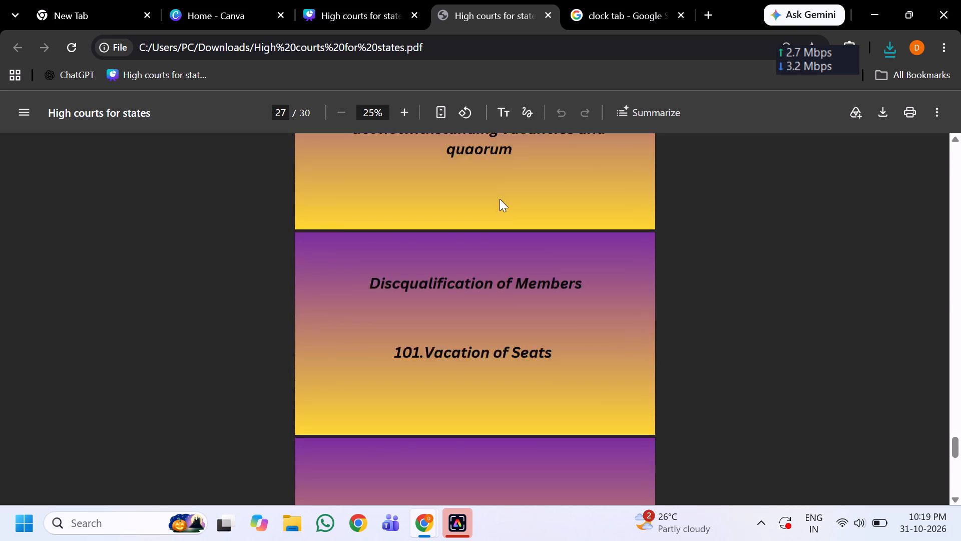
{"action": "scroll", "coordinate": [500, 199], "scroll_direction": "down", "scroll_amount": 20}
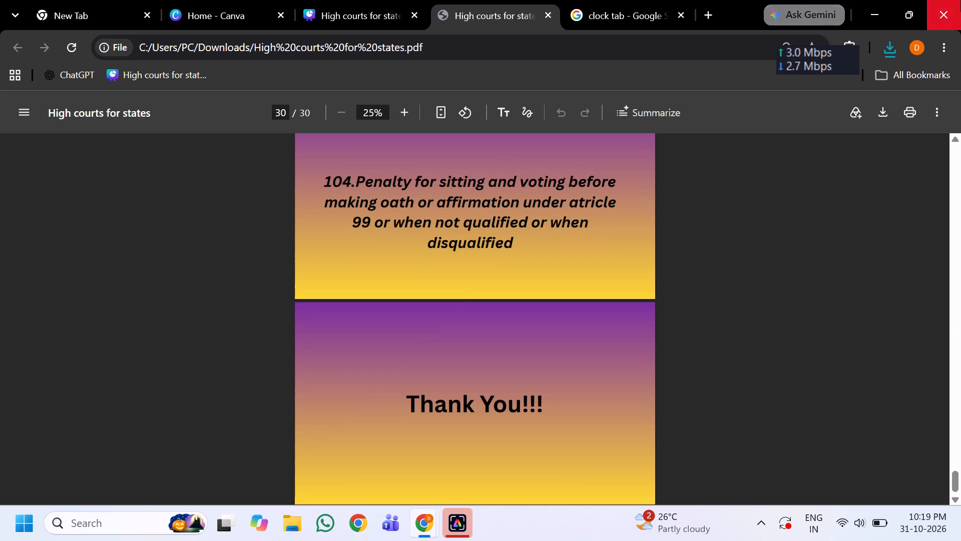
Close the open browser windows and the Adobe Express Photos window showing images (5).jpeg.
{"action": "left_click", "coordinate": [958, 1]}
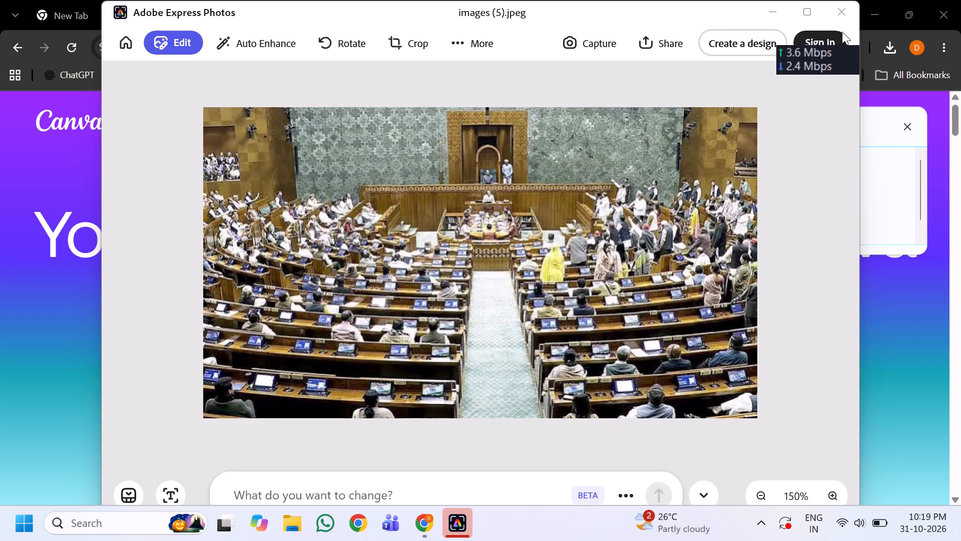
{"action": "left_click", "coordinate": [841, 11]}
{"action": "left_click", "coordinate": [843, 10]}
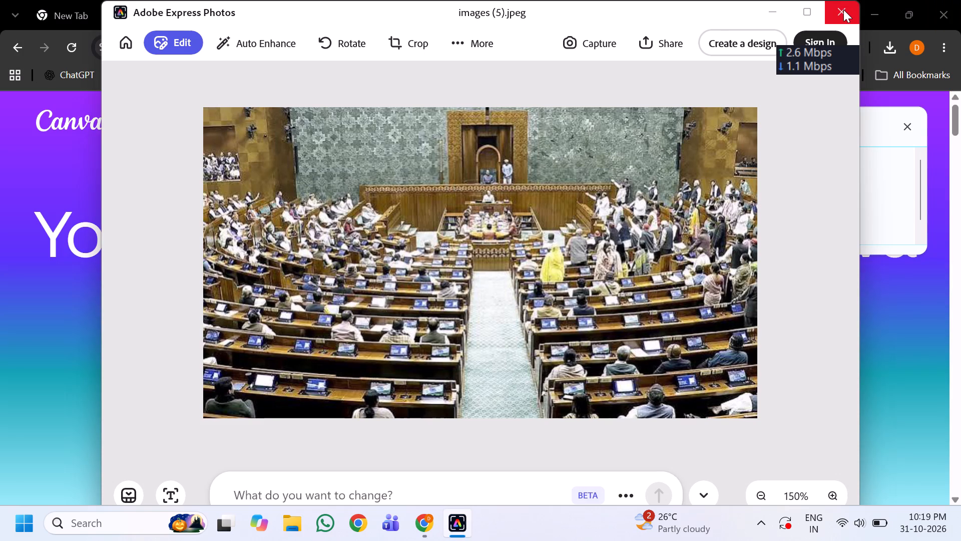
{"action": "left_click", "coordinate": [770, 12]}
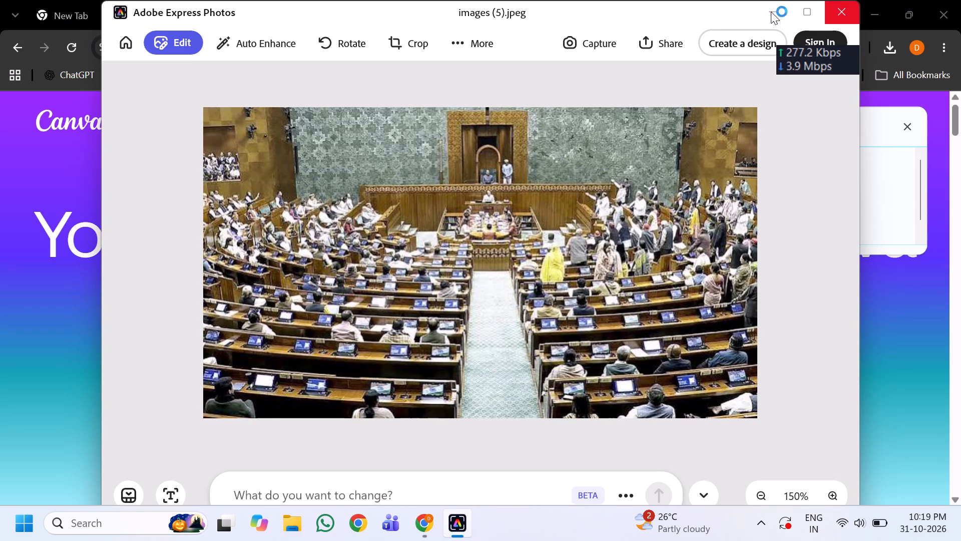
{"action": "left_click", "coordinate": [943, 0]}
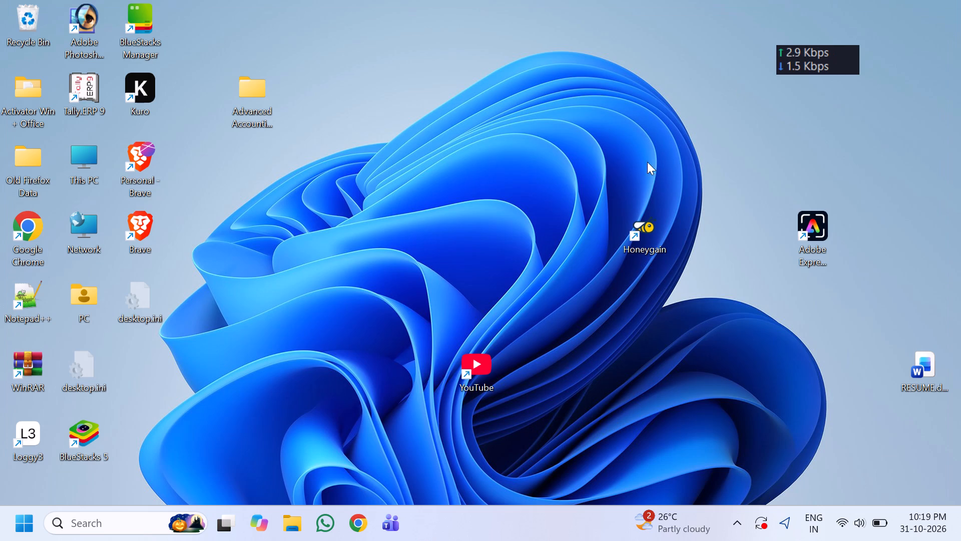
Refresh the desktop.
{"action": "right_click", "coordinate": [477, 125]}
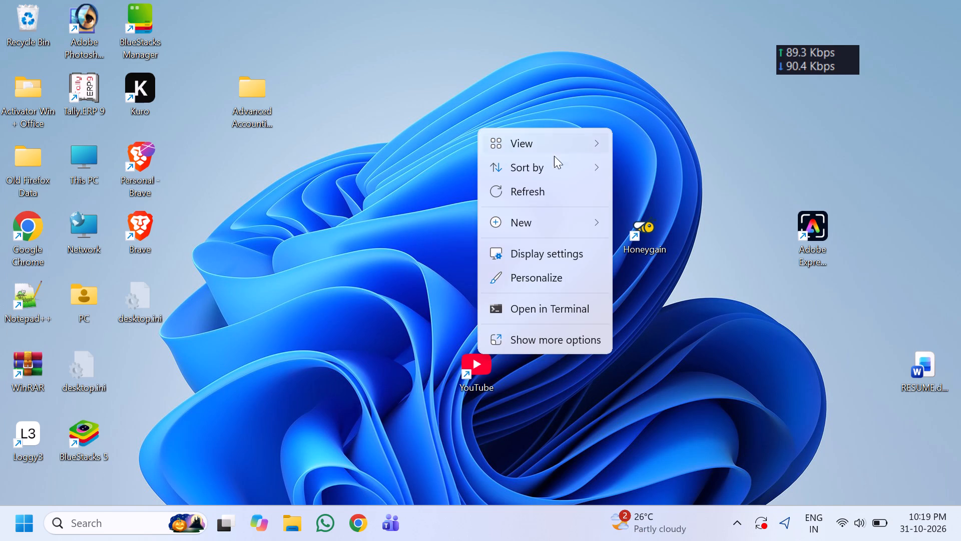
{"action": "left_click", "coordinate": [540, 187]}
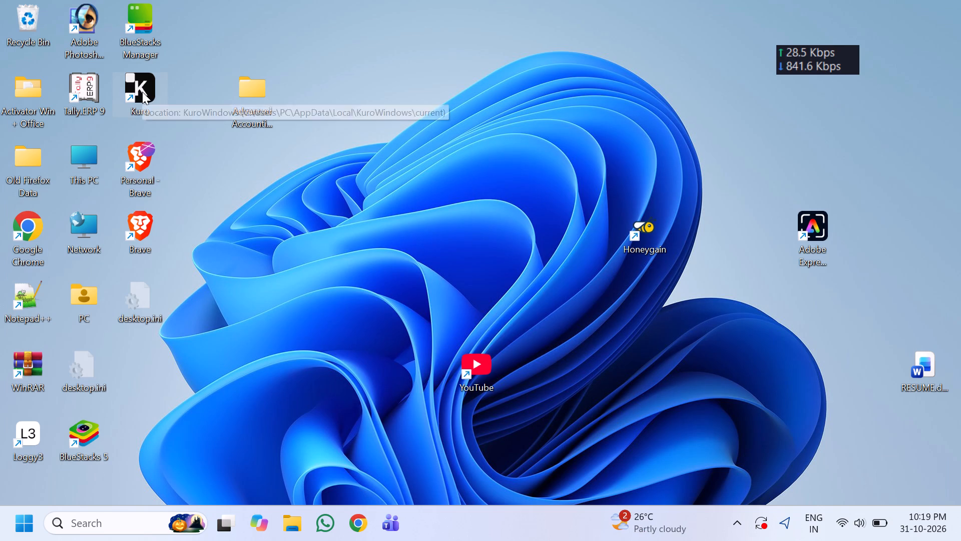
Launch Kuro from its desktop shortcut.
{"action": "double_click", "coordinate": [142, 91]}
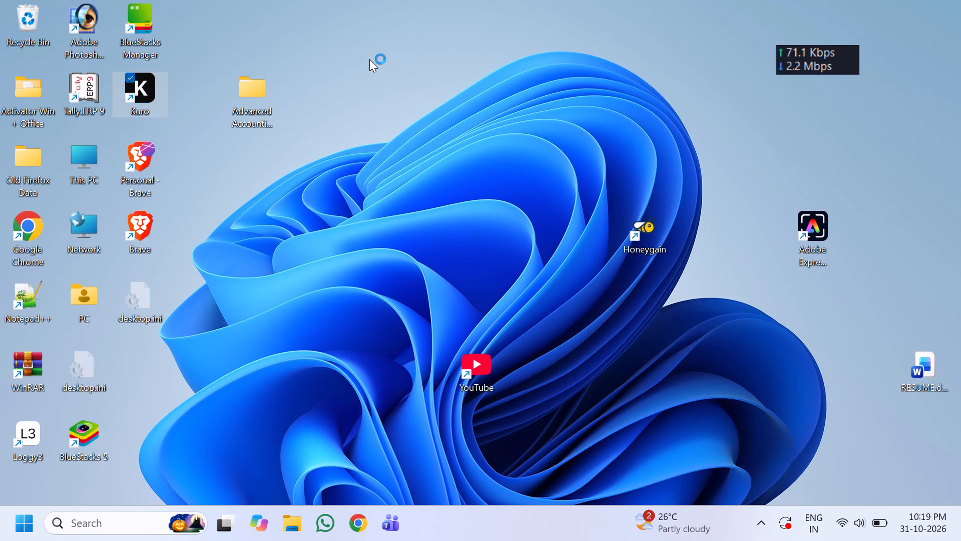
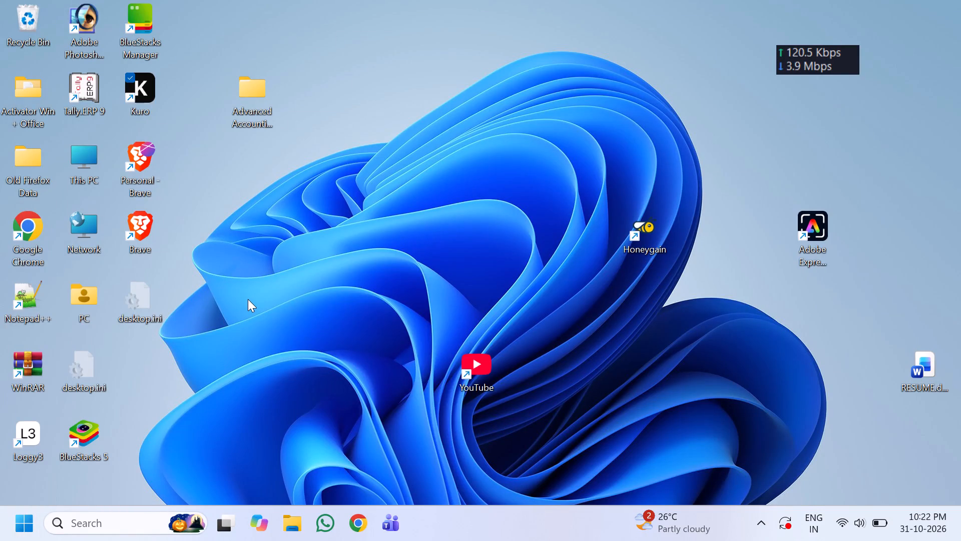
Shut down the computer through the Windows power options.
{"action": "left_click", "coordinate": [10, 520]}
{"action": "left_click", "coordinate": [432, 472]}
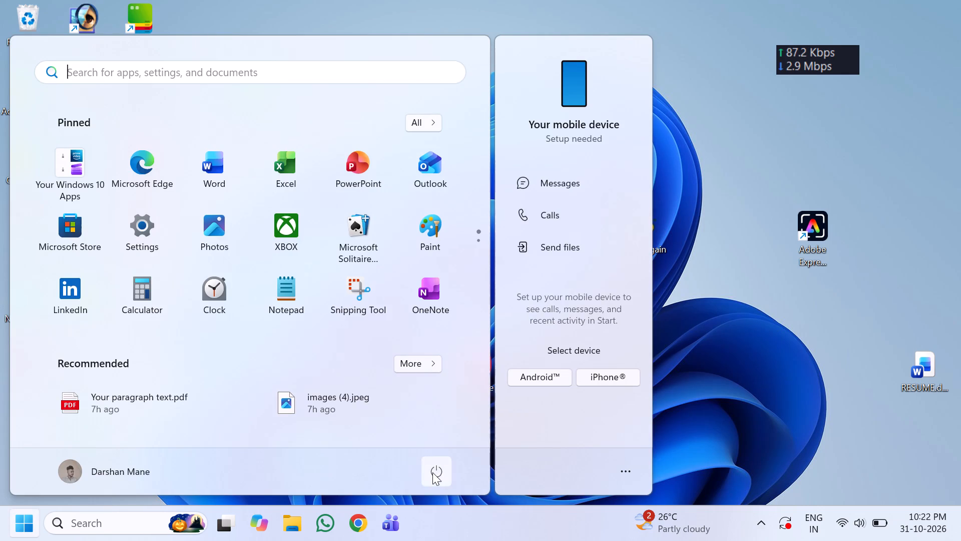
{"action": "left_click", "coordinate": [431, 474]}
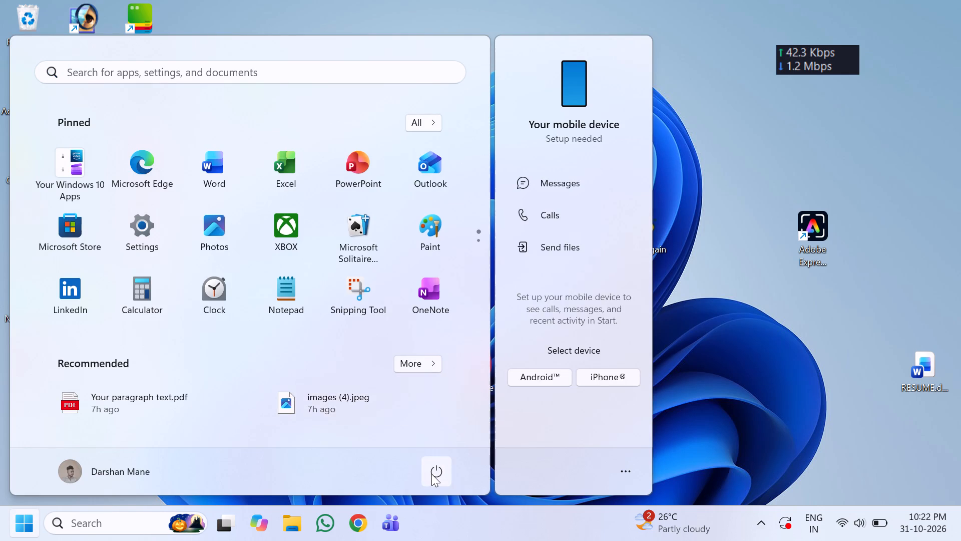
{"action": "left_click", "coordinate": [450, 412]}
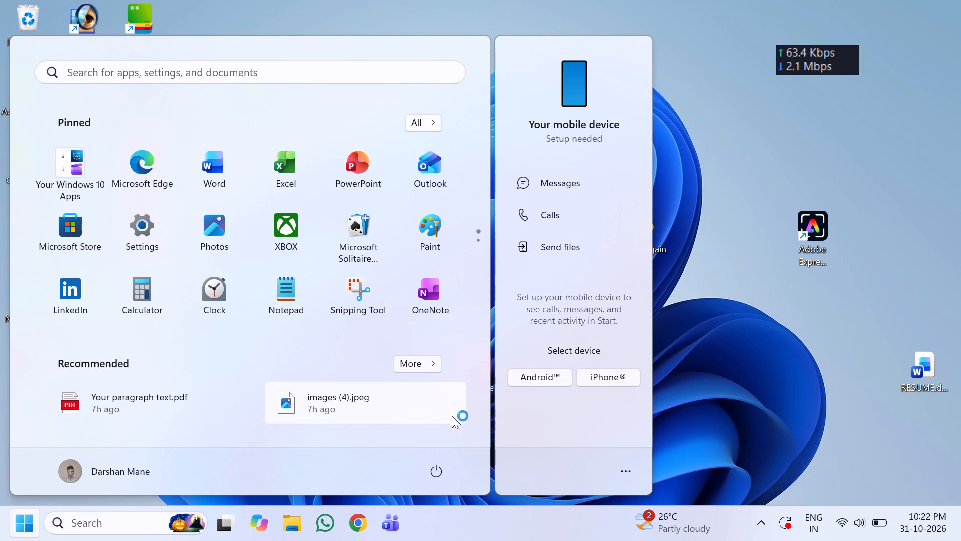